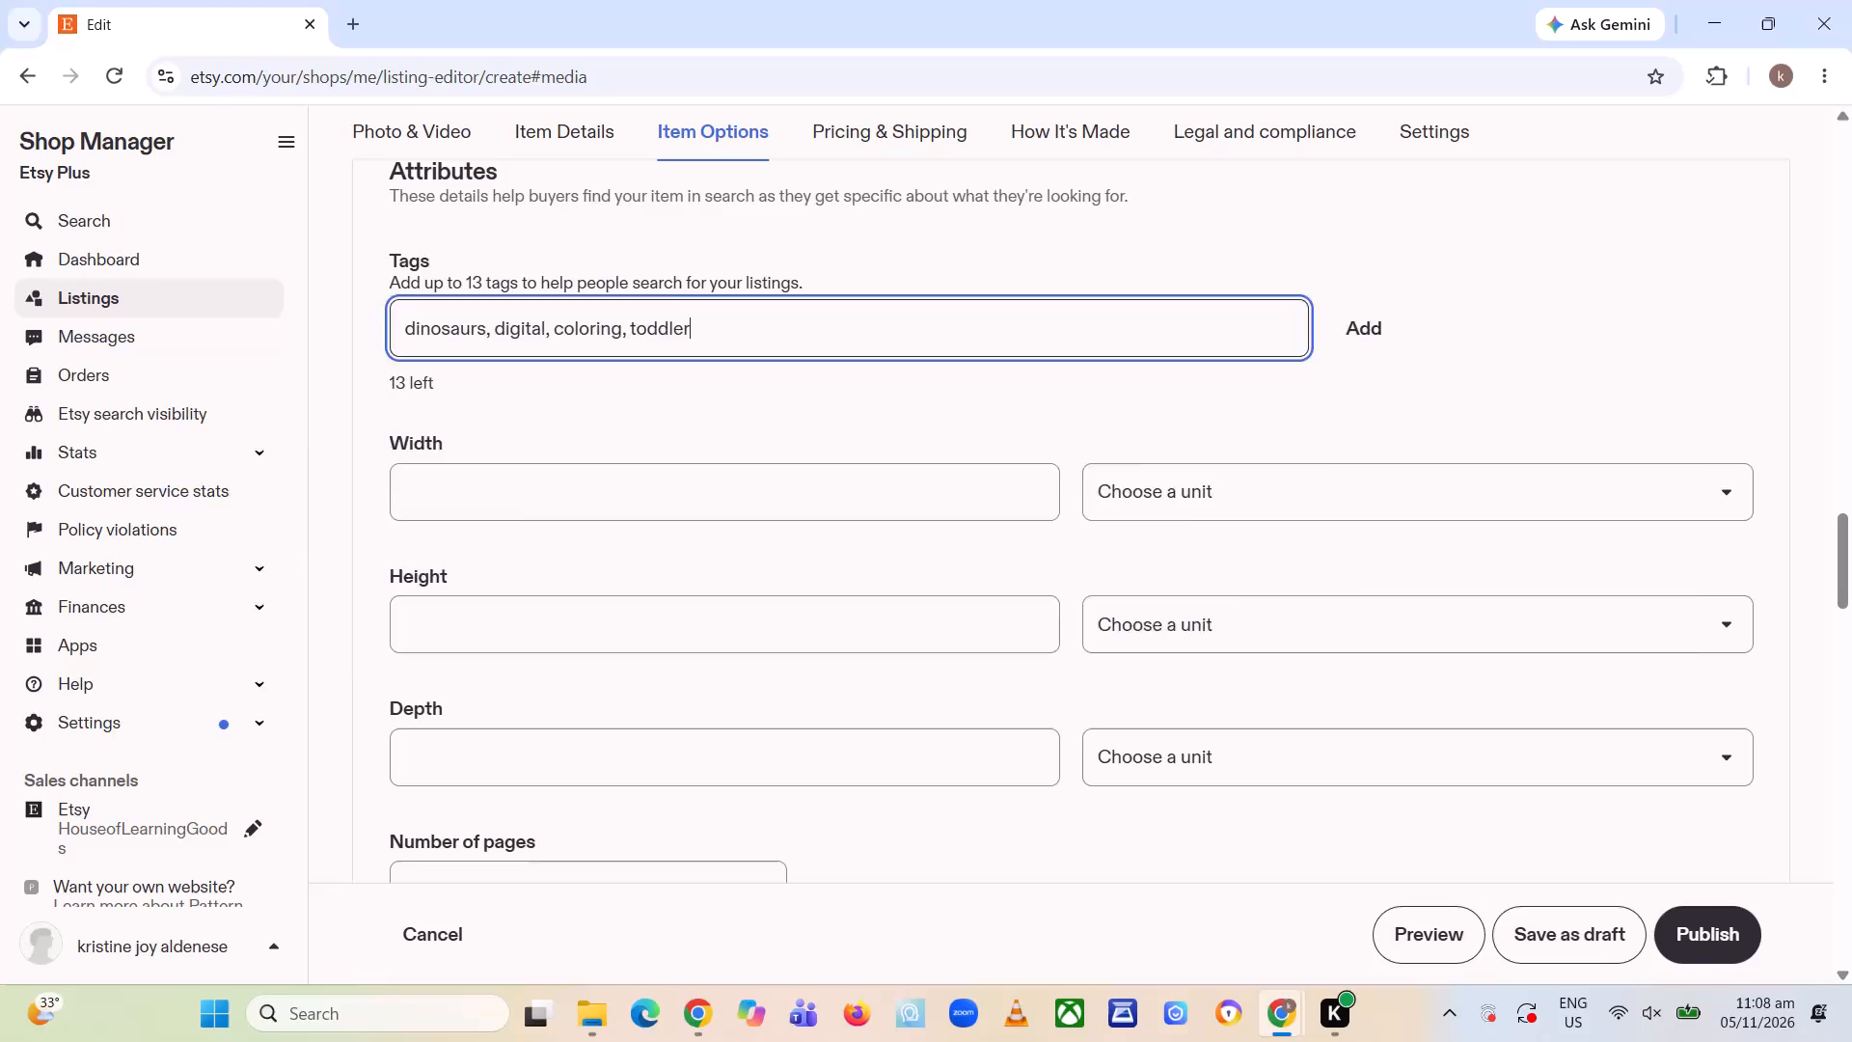
Set the listing's width to 8.5 inches.
key(alt+Right)
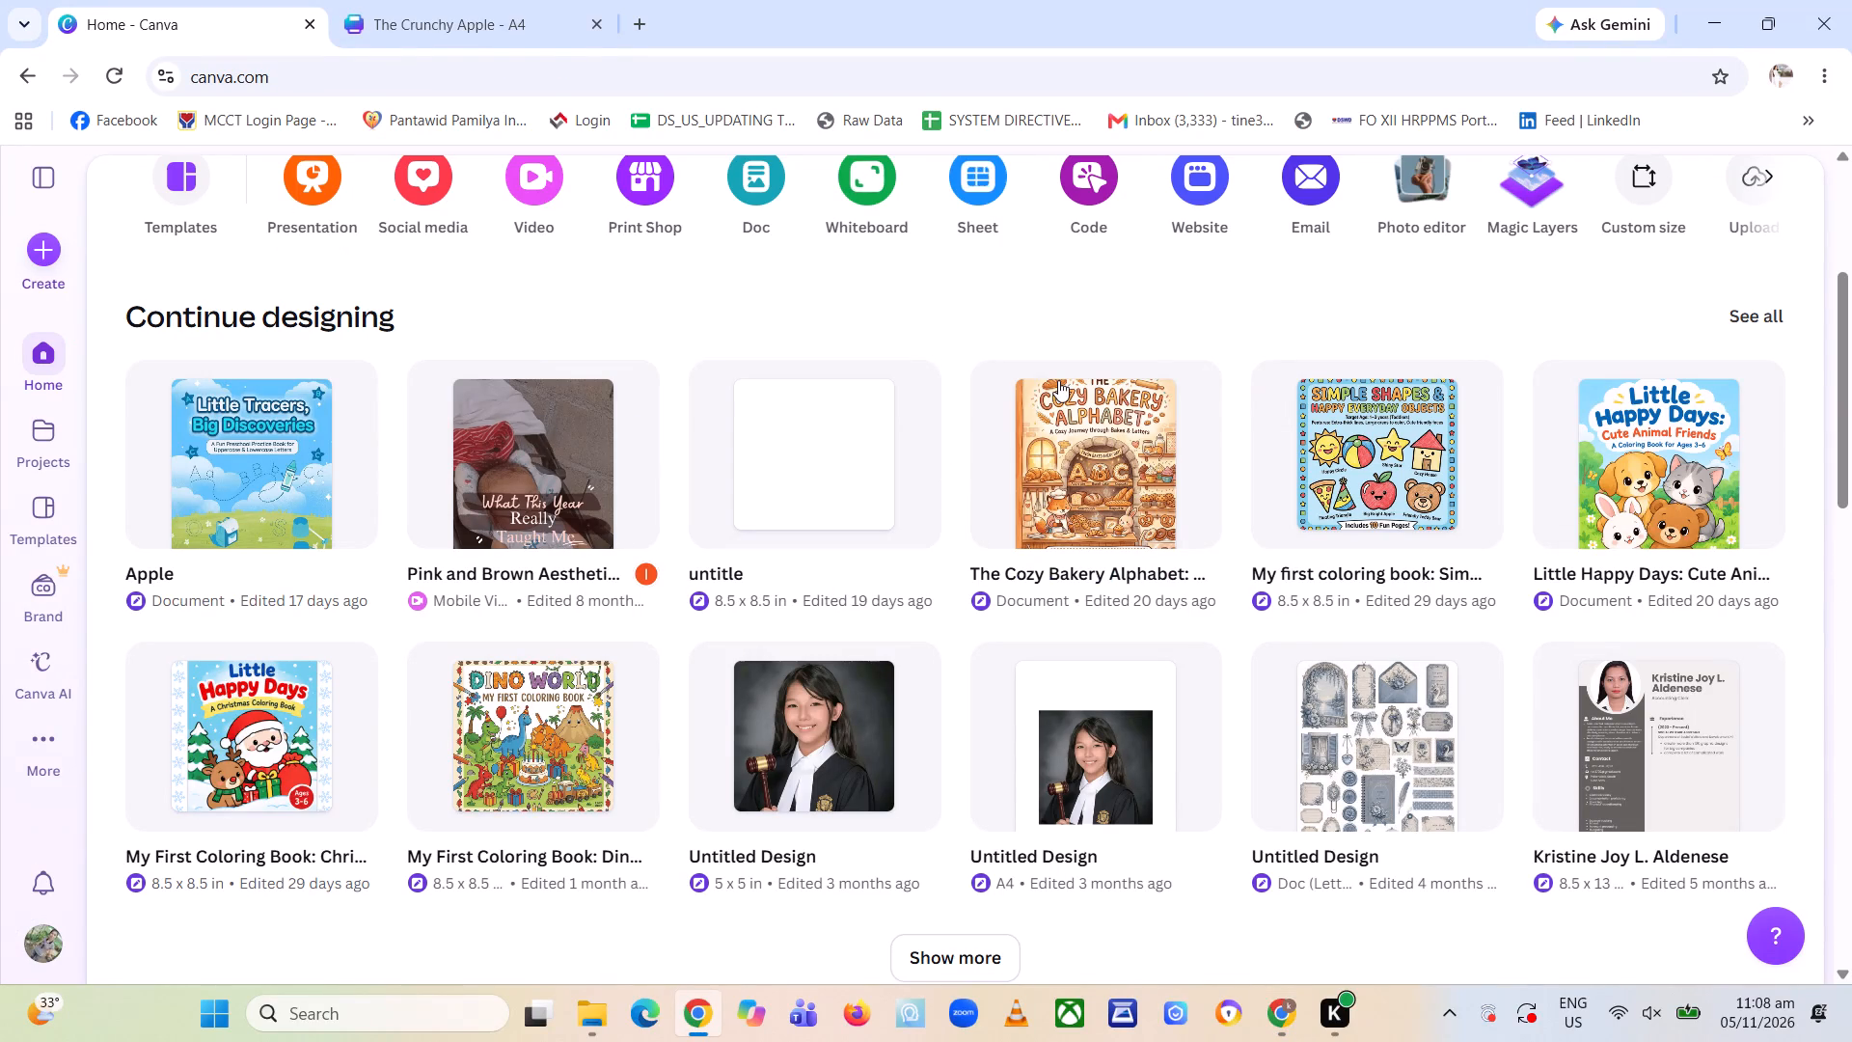
key(alt+Tab)
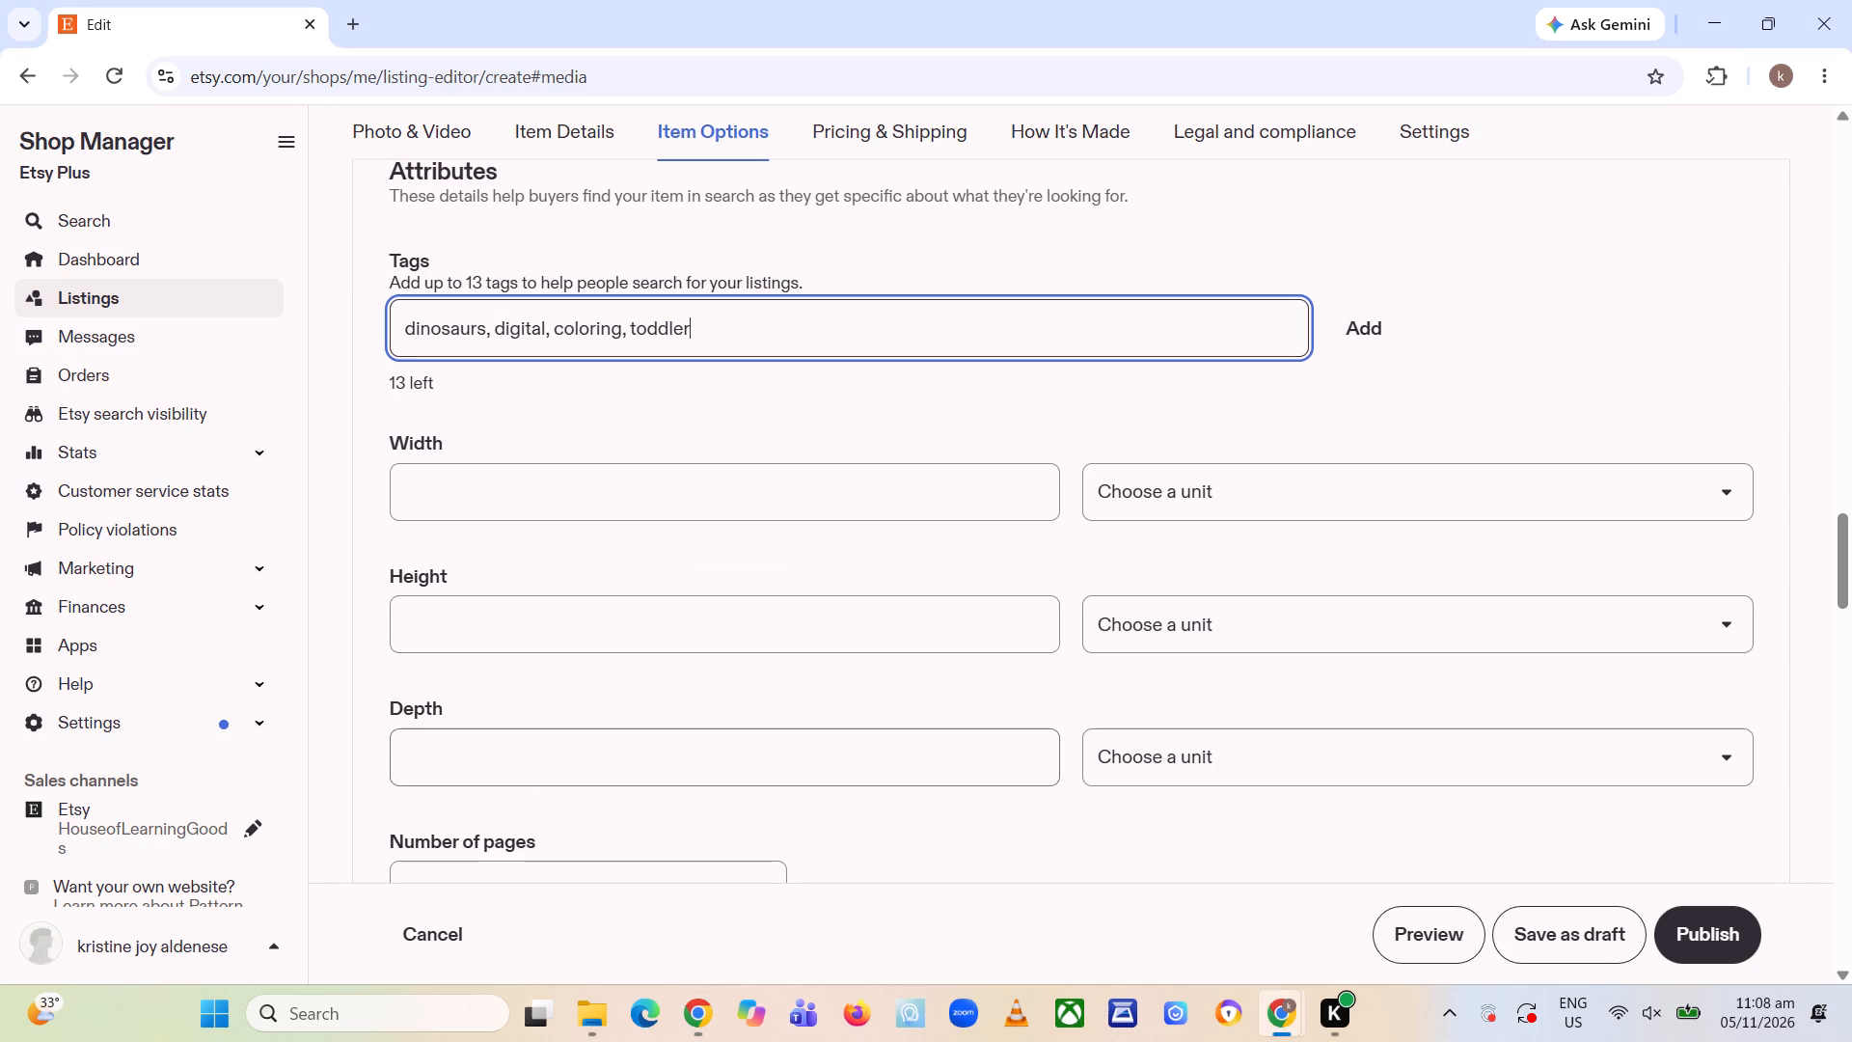
click(1140, 489)
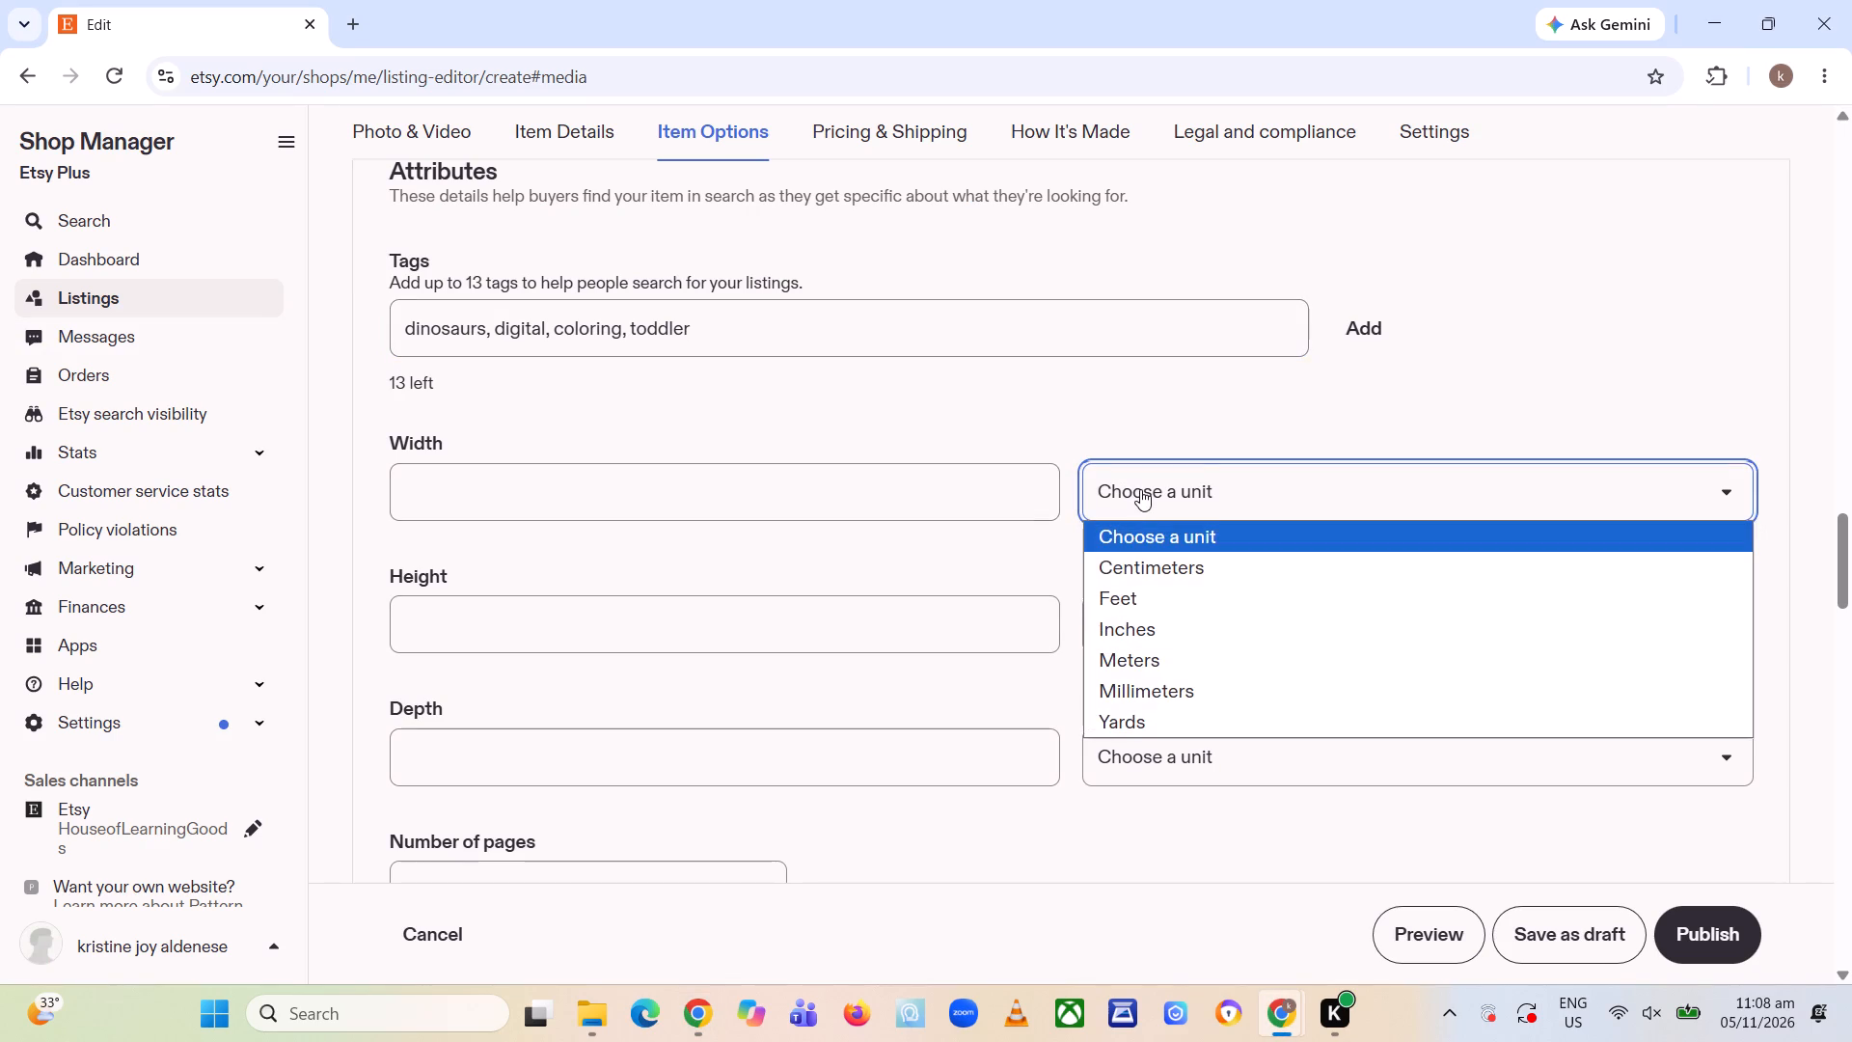
key(Down)
key(Down)
key(Down)
key(Down)
key(Down)
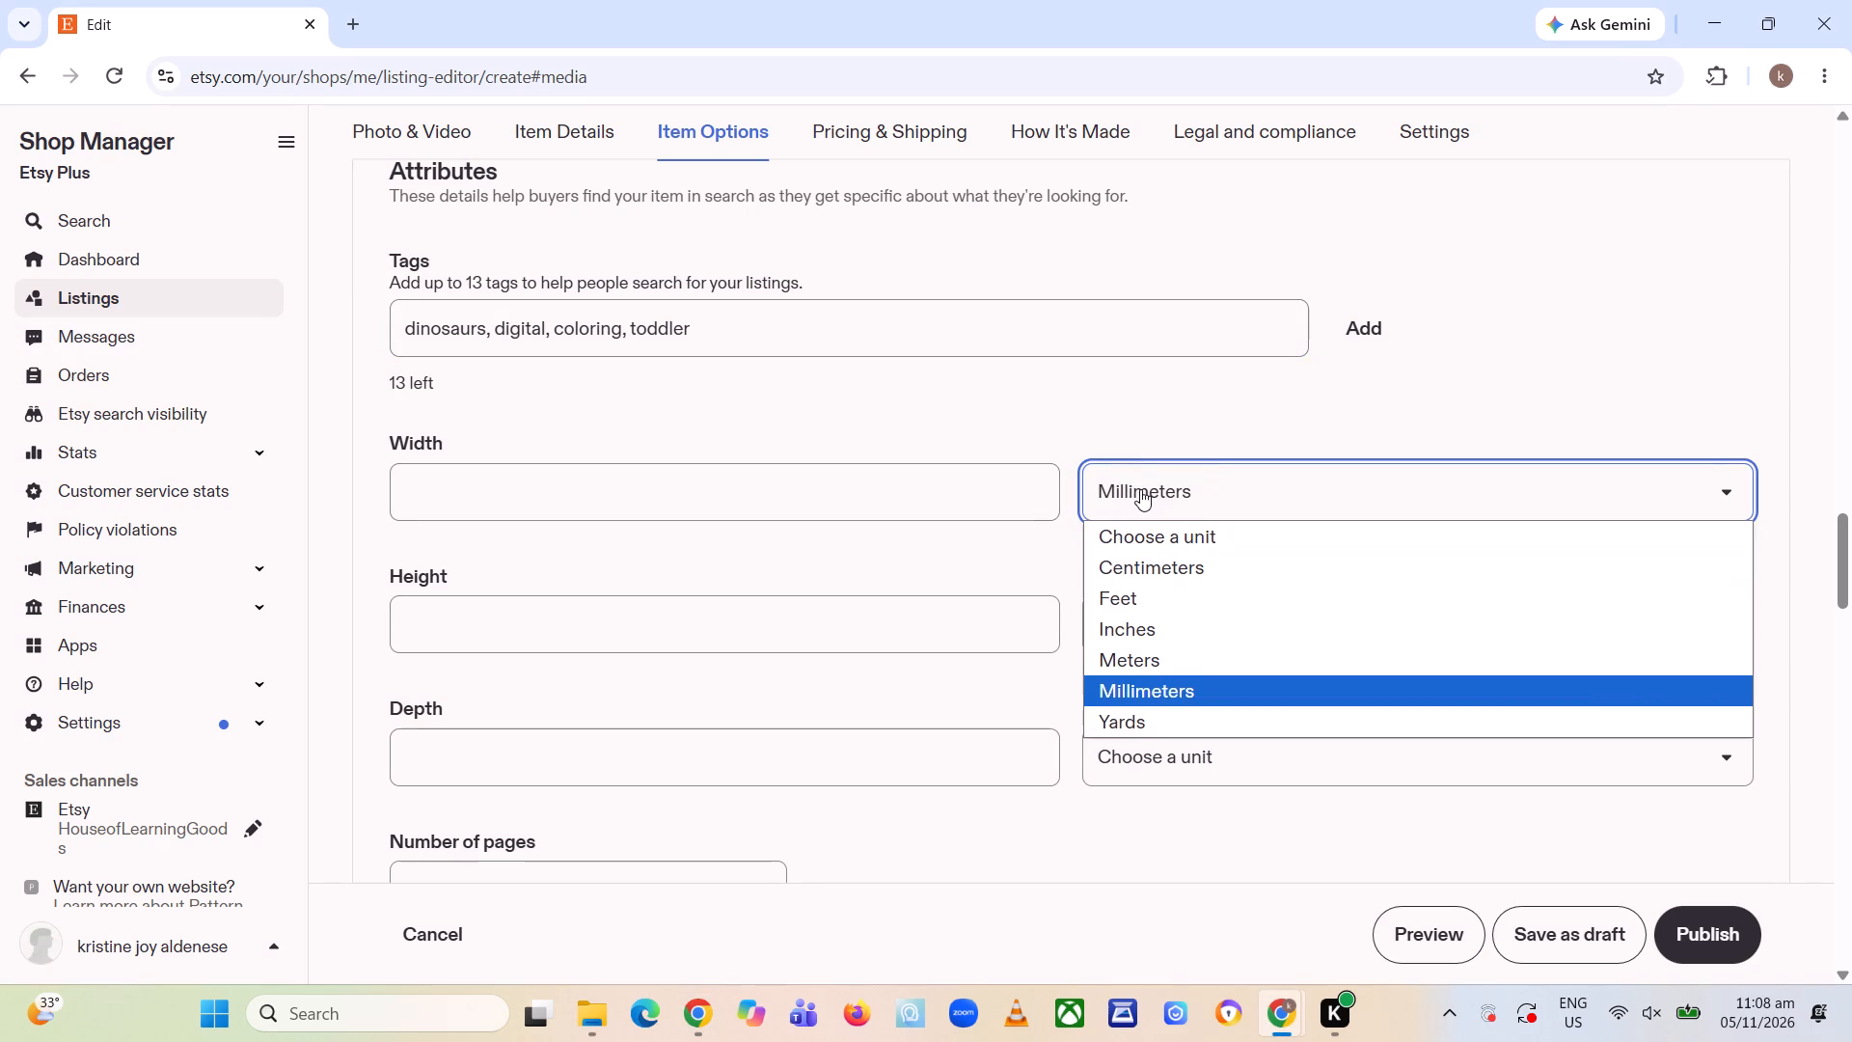
key(Up)
key(Up)
key(Return)
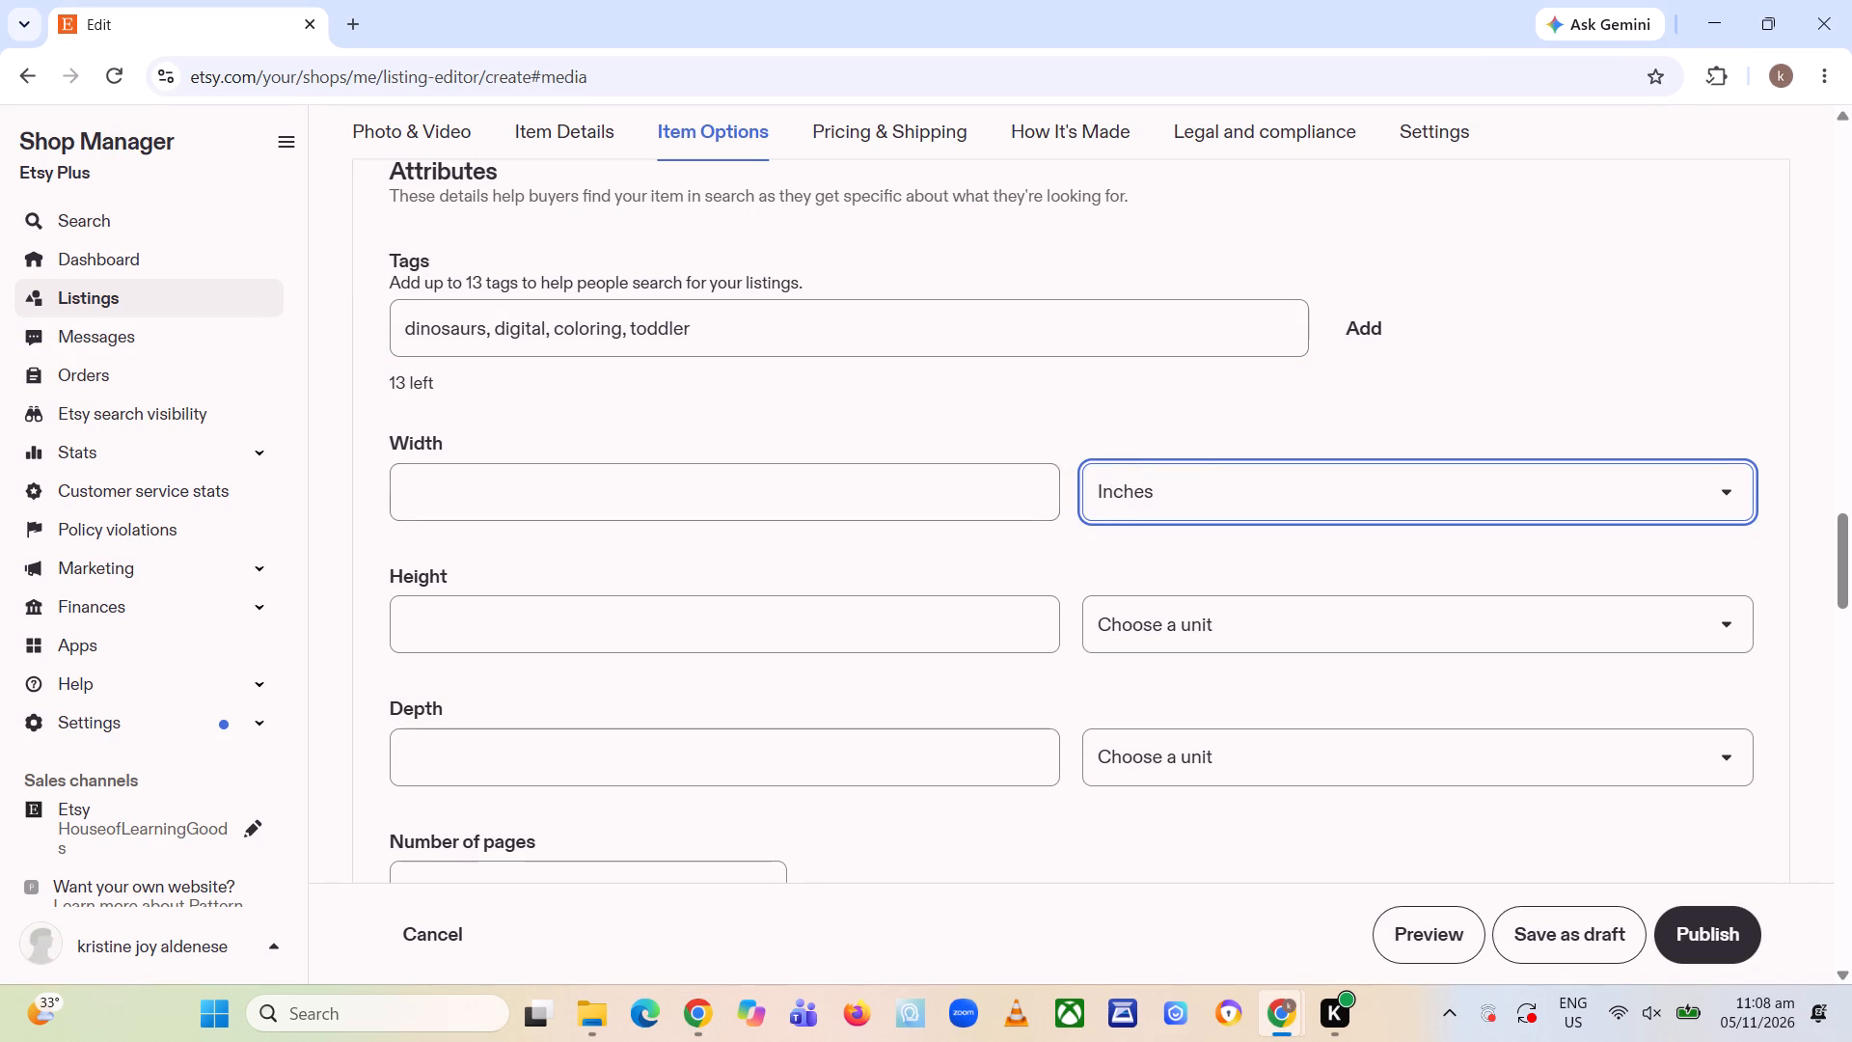
click(1004, 498)
text(8.5)
Set the listing's height to 8.5 inches.
key(Tab)
key(Tab)
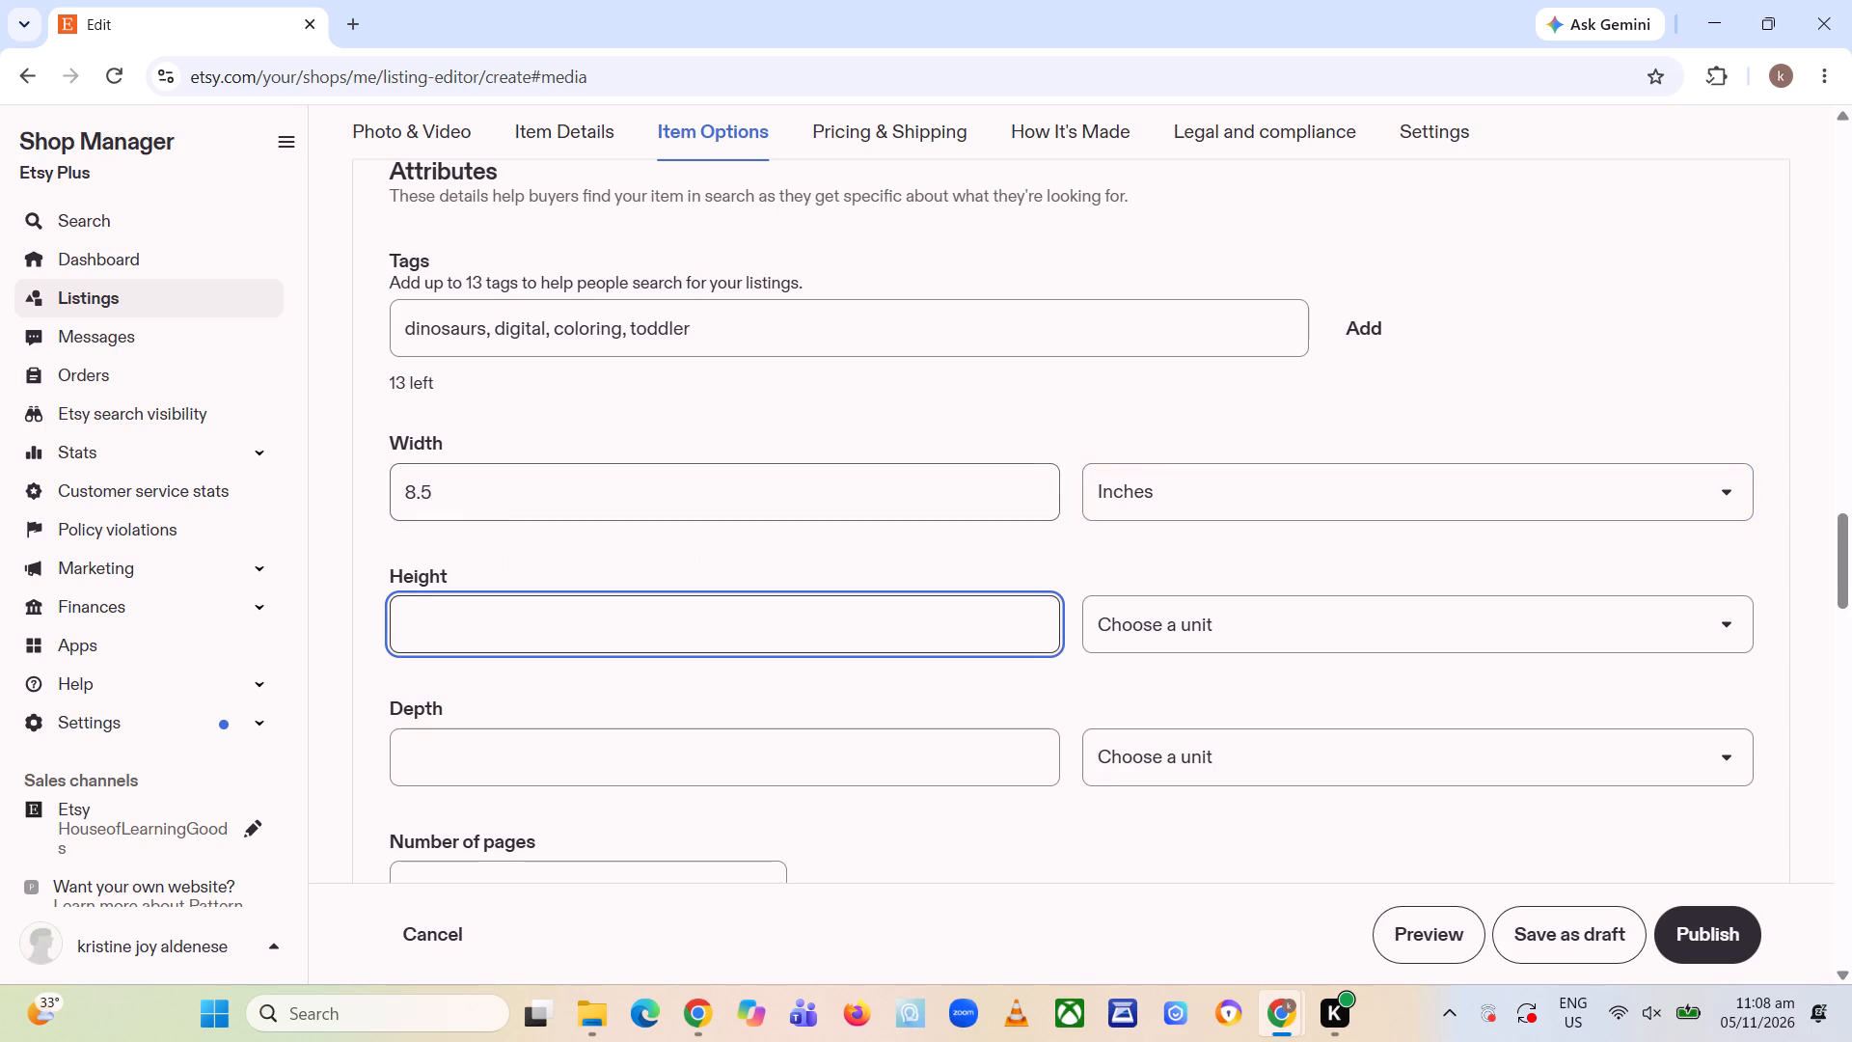
text(8.5)
key(Tab)
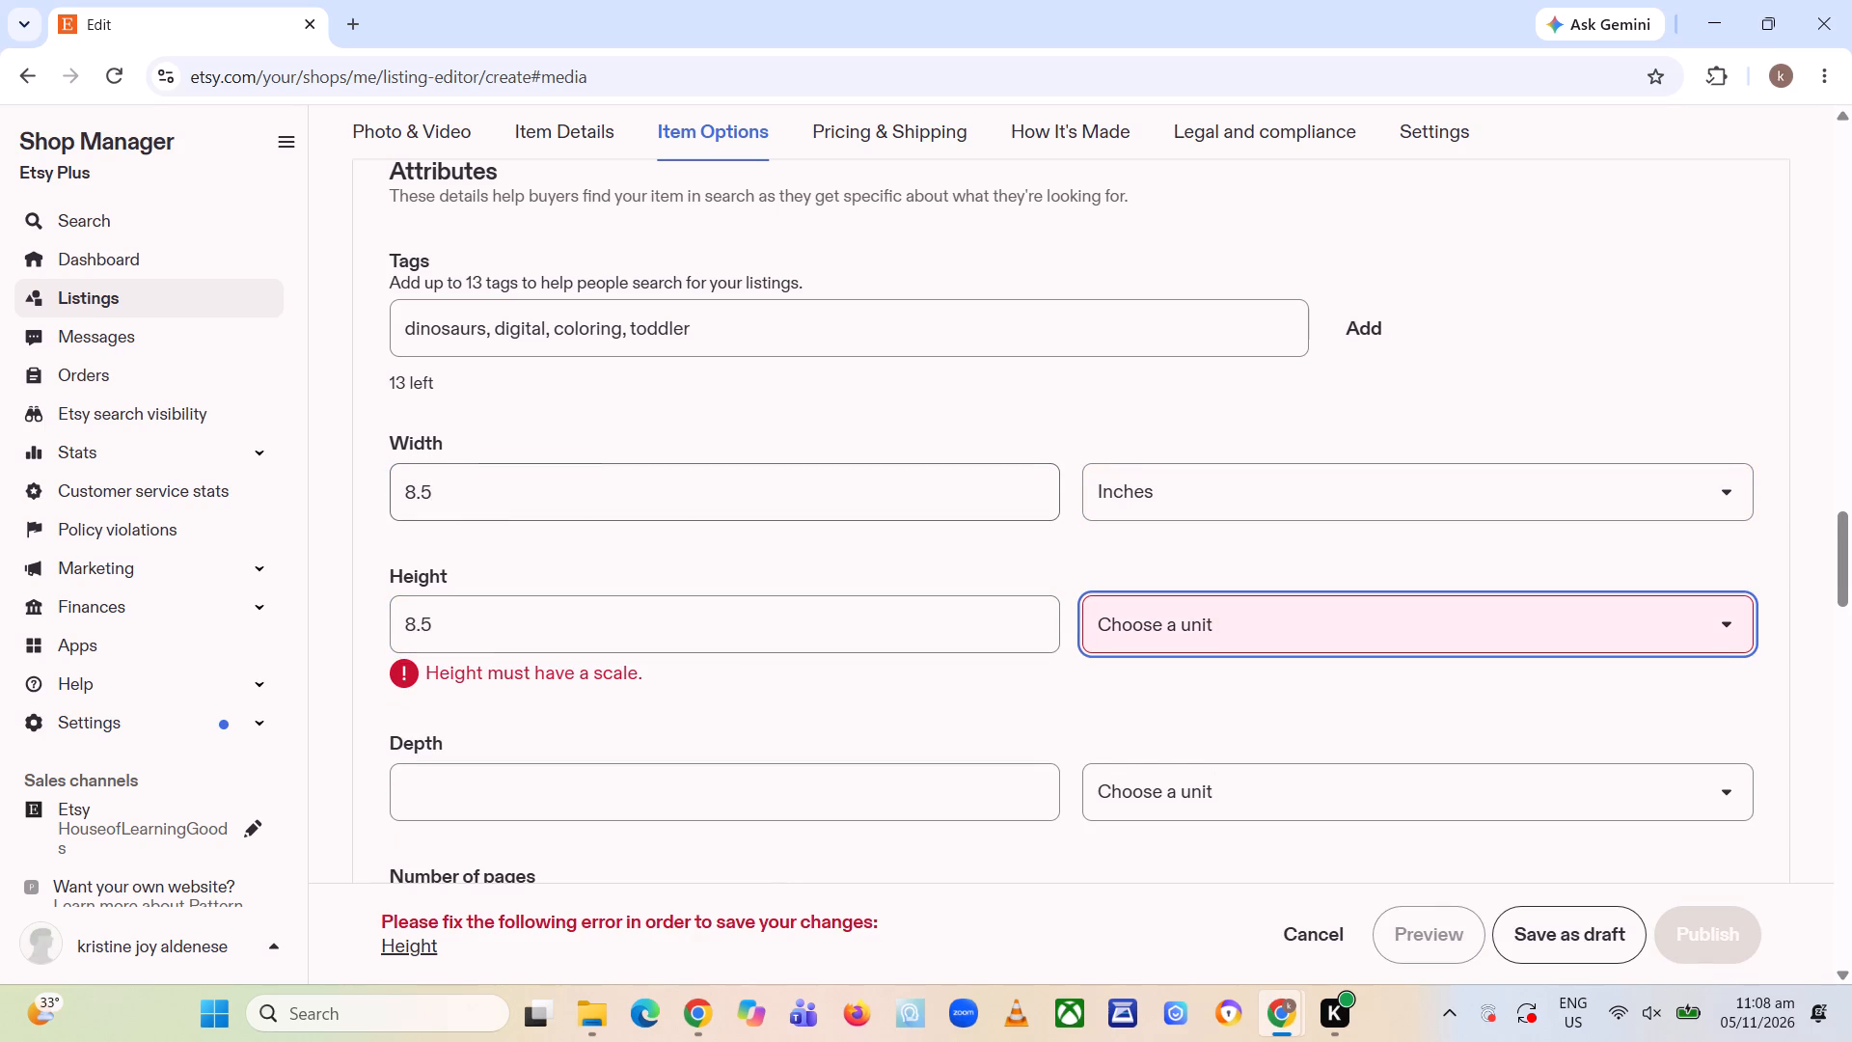
text(in)
Set the listing's depth to 0 inches.
key(Tab)
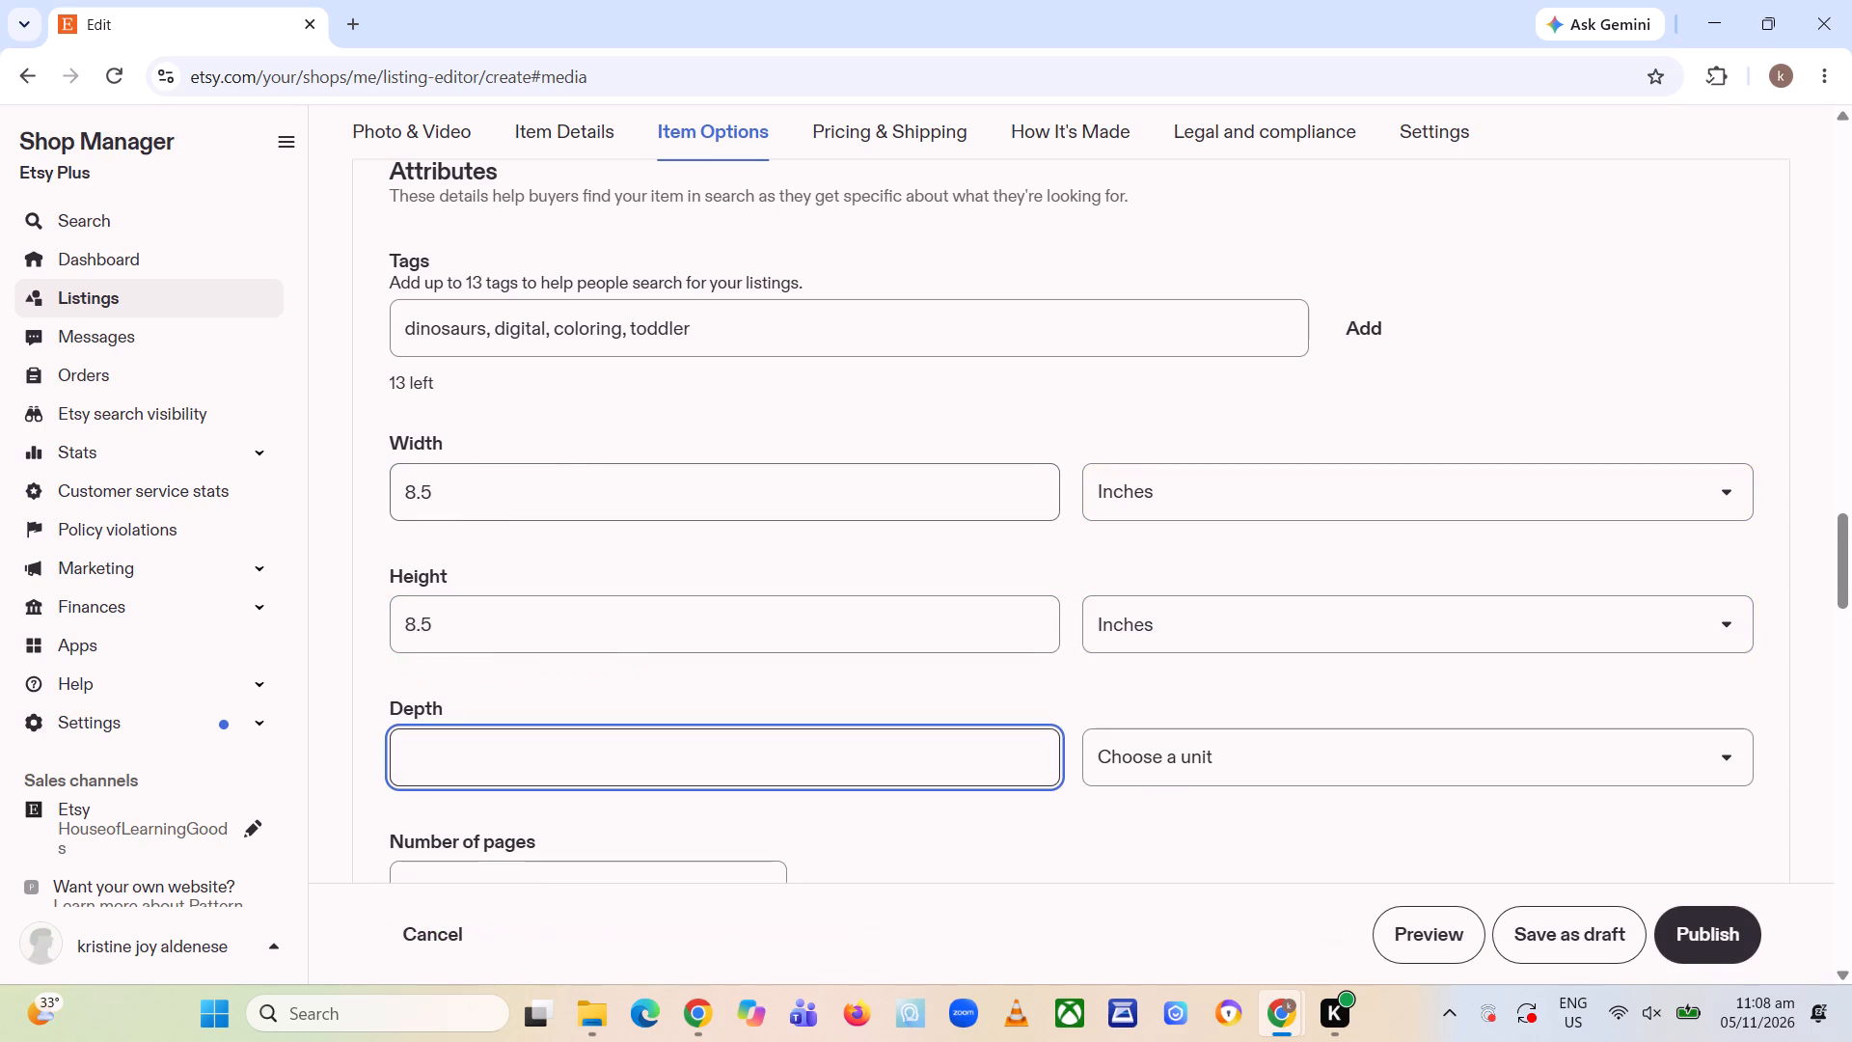
key(0)
key(Tab)
text(mm)
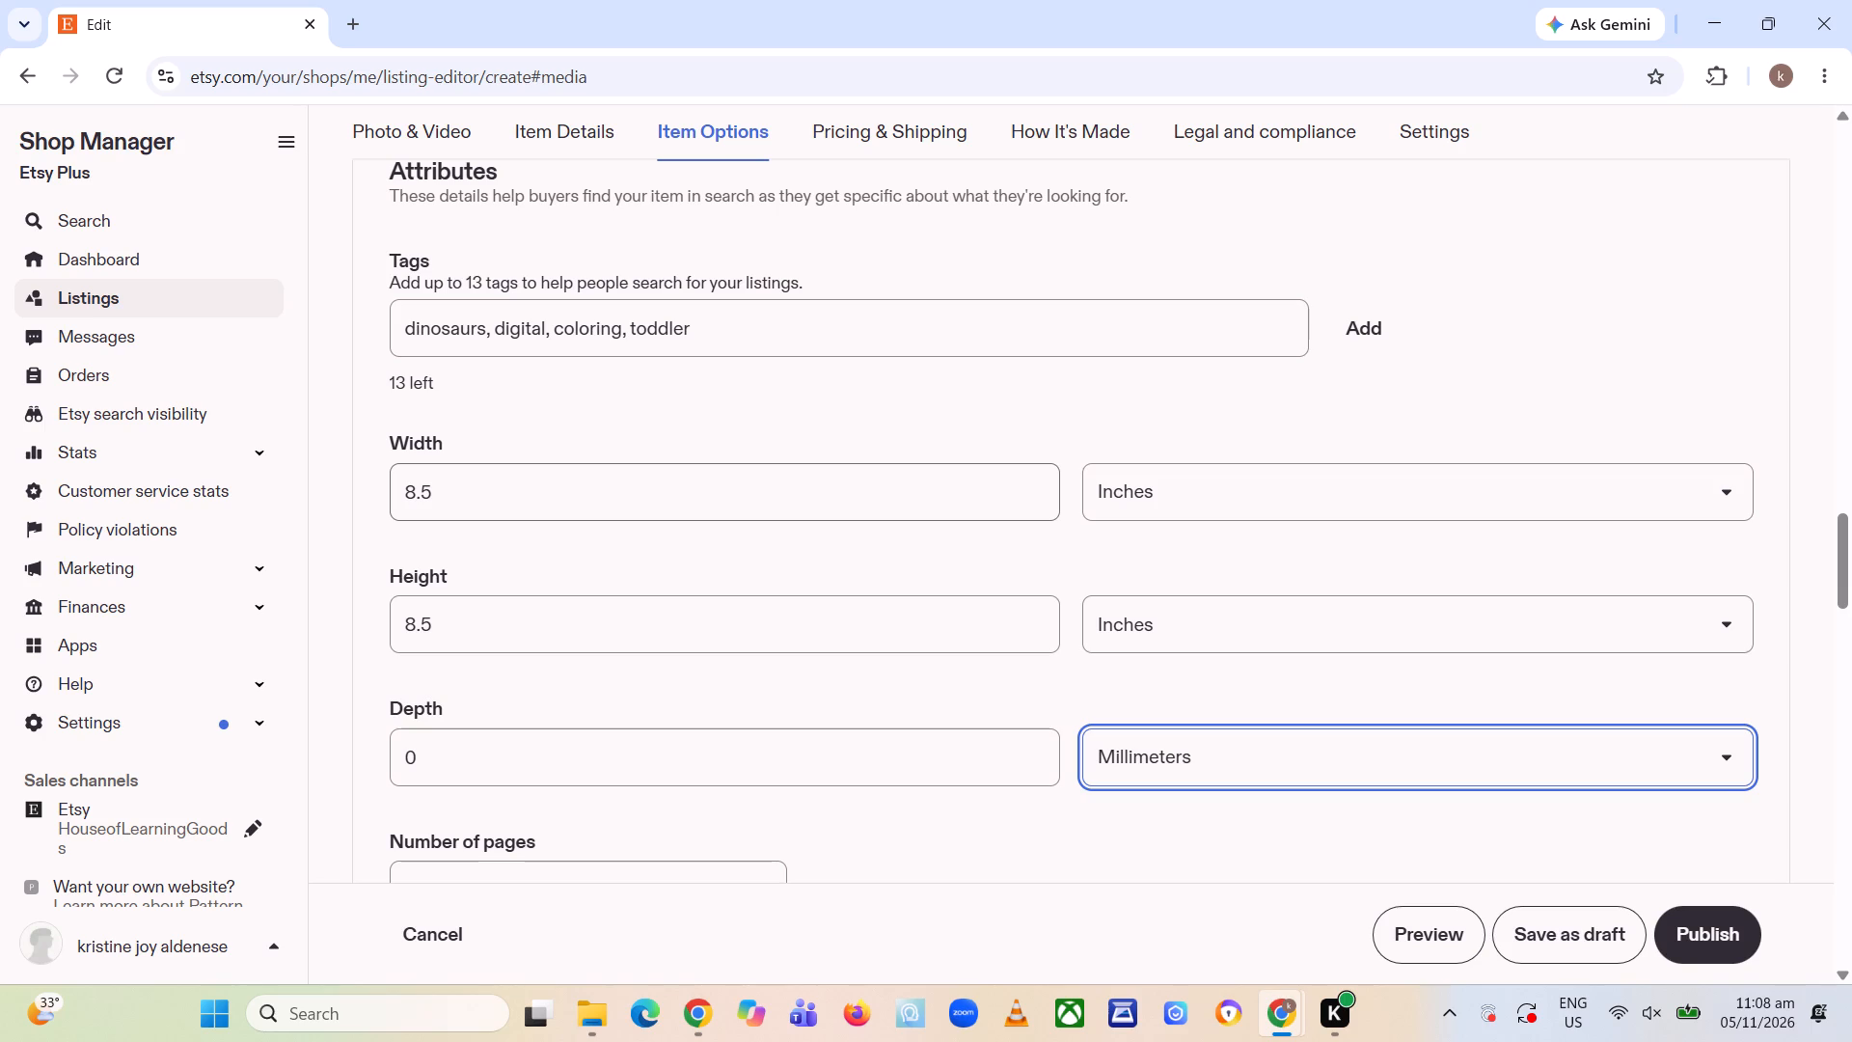
text(in)
Enter 22 as the number of pages in the listing's attributes.
key(Tab)
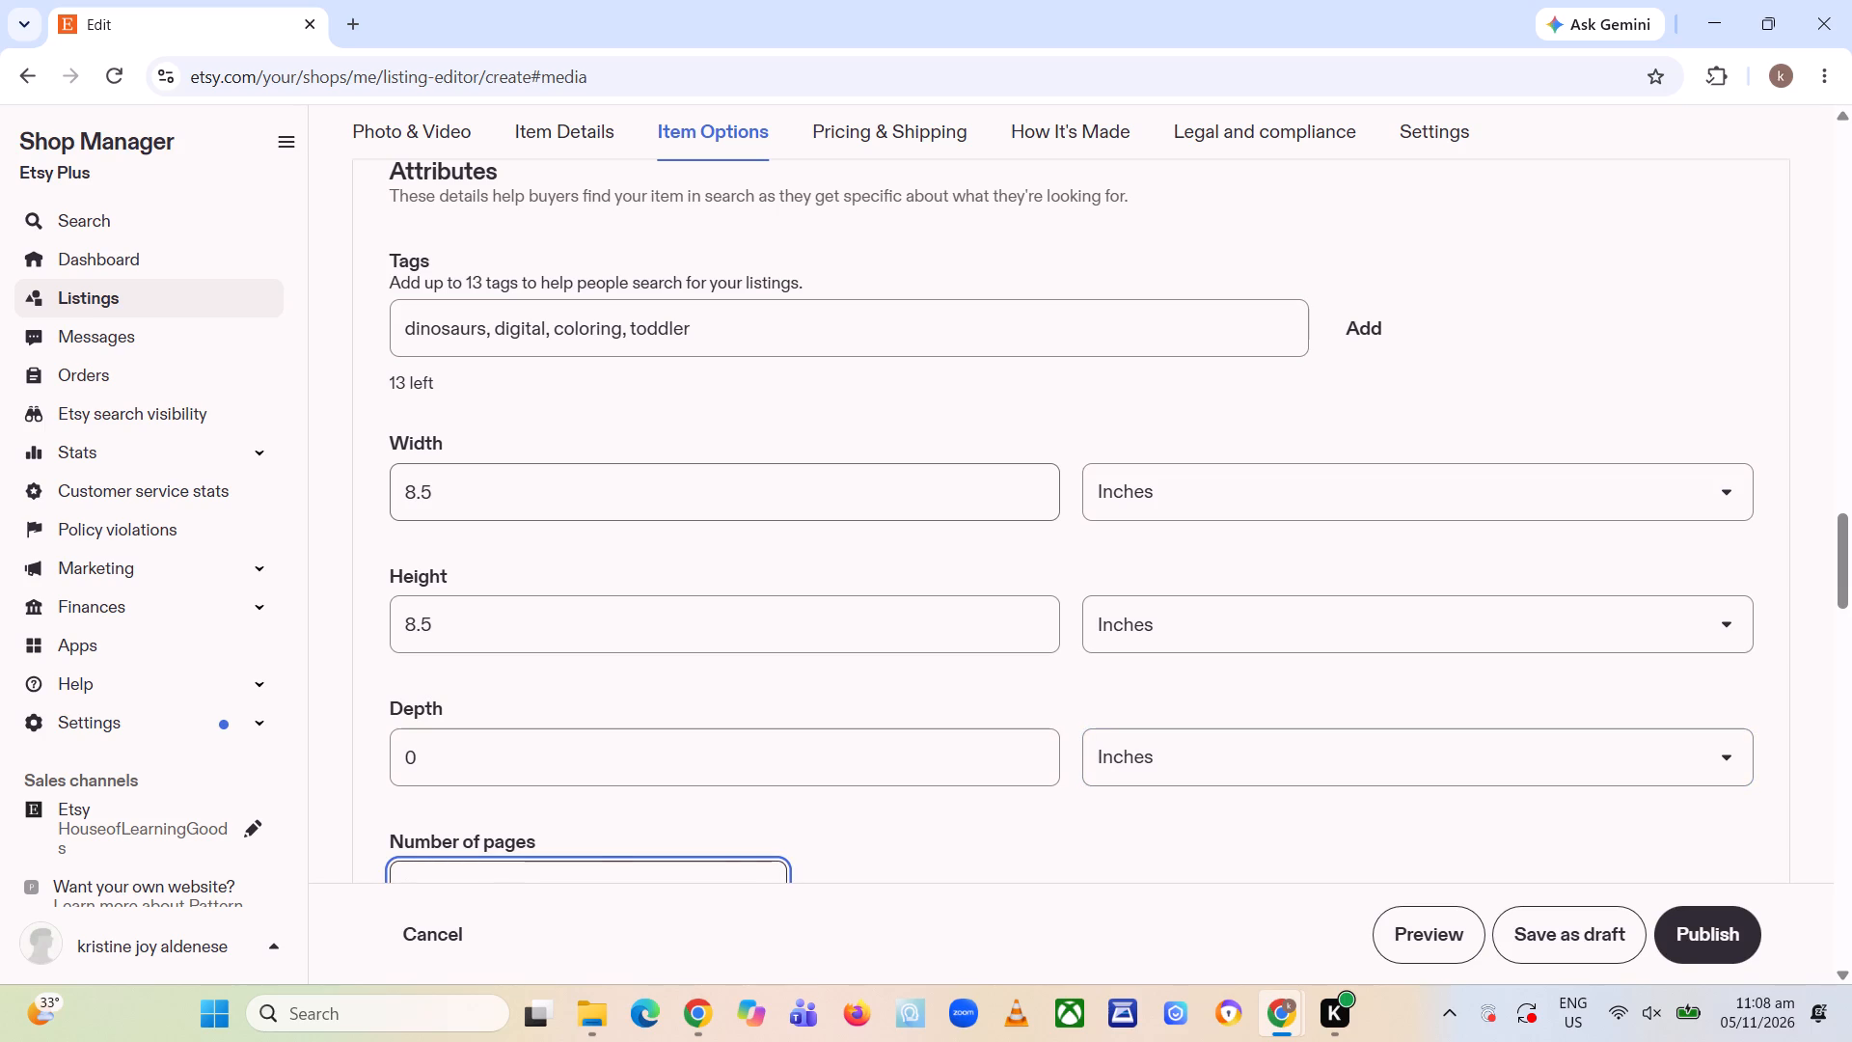
key(alt+Tab)
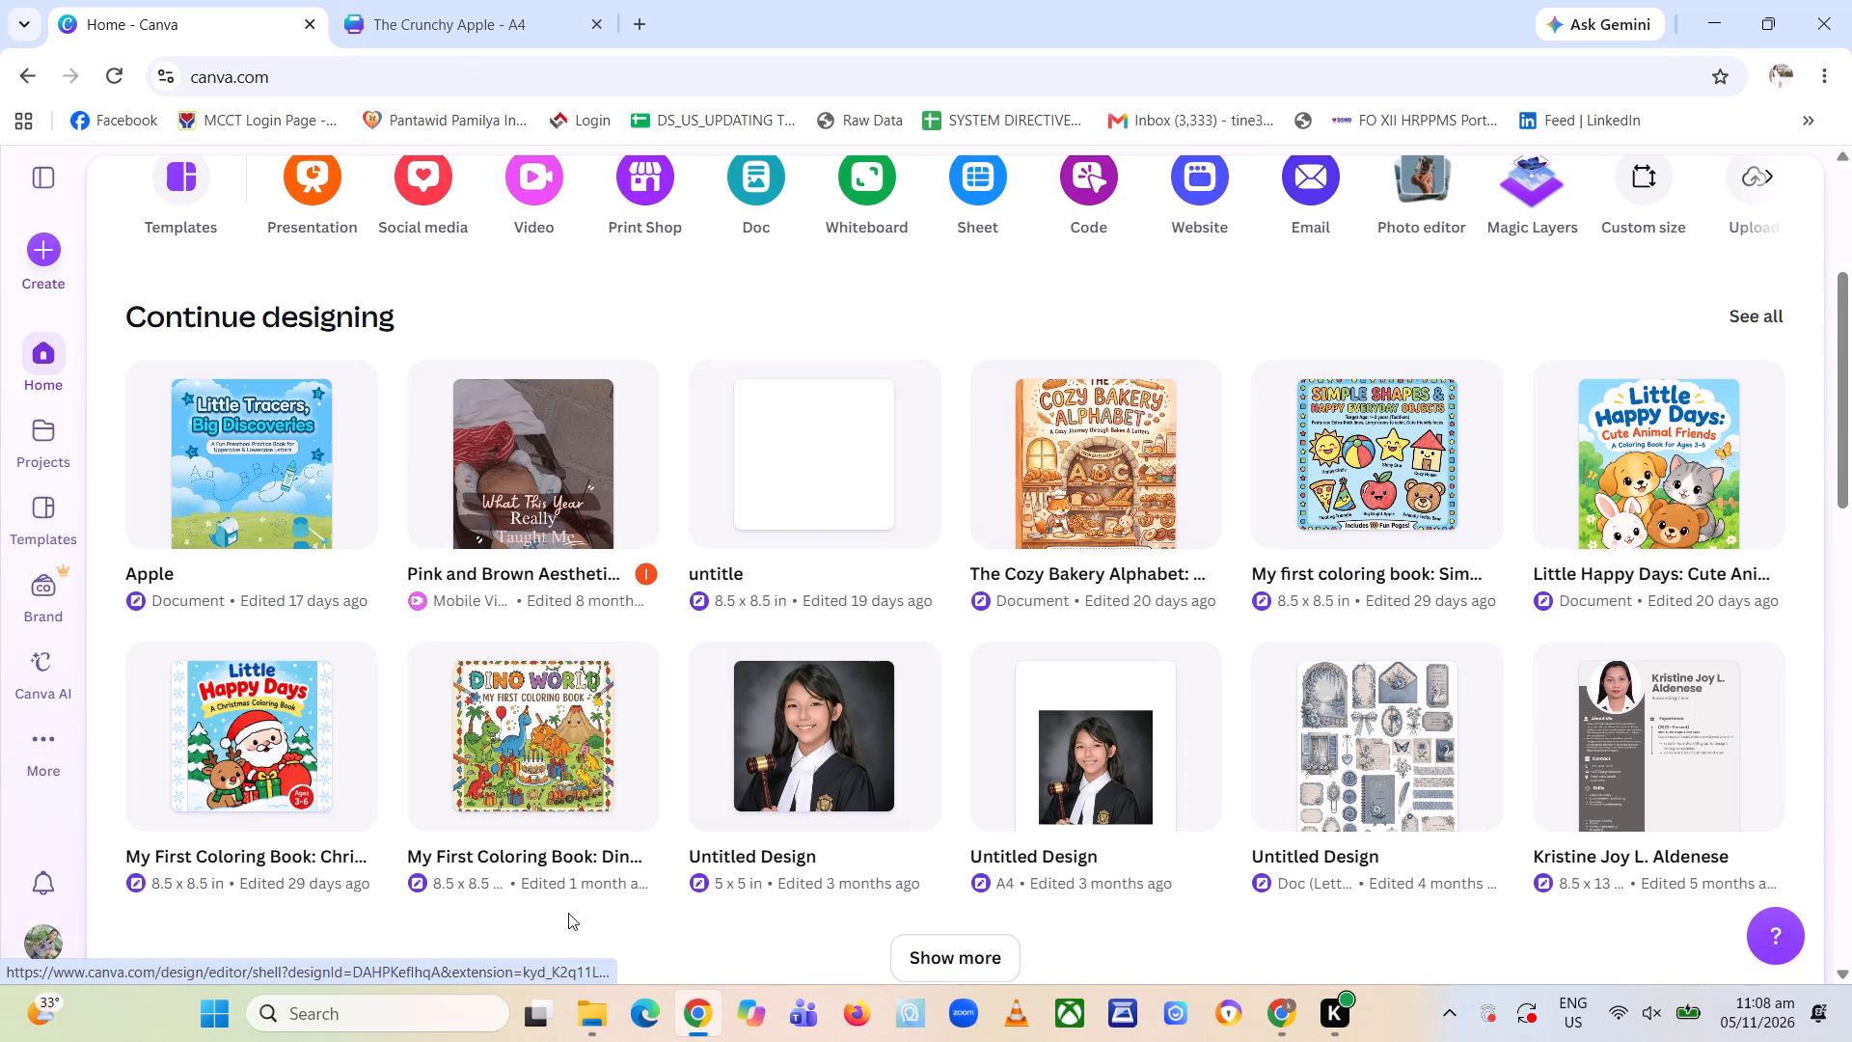
key(alt+Tab)
text(22)
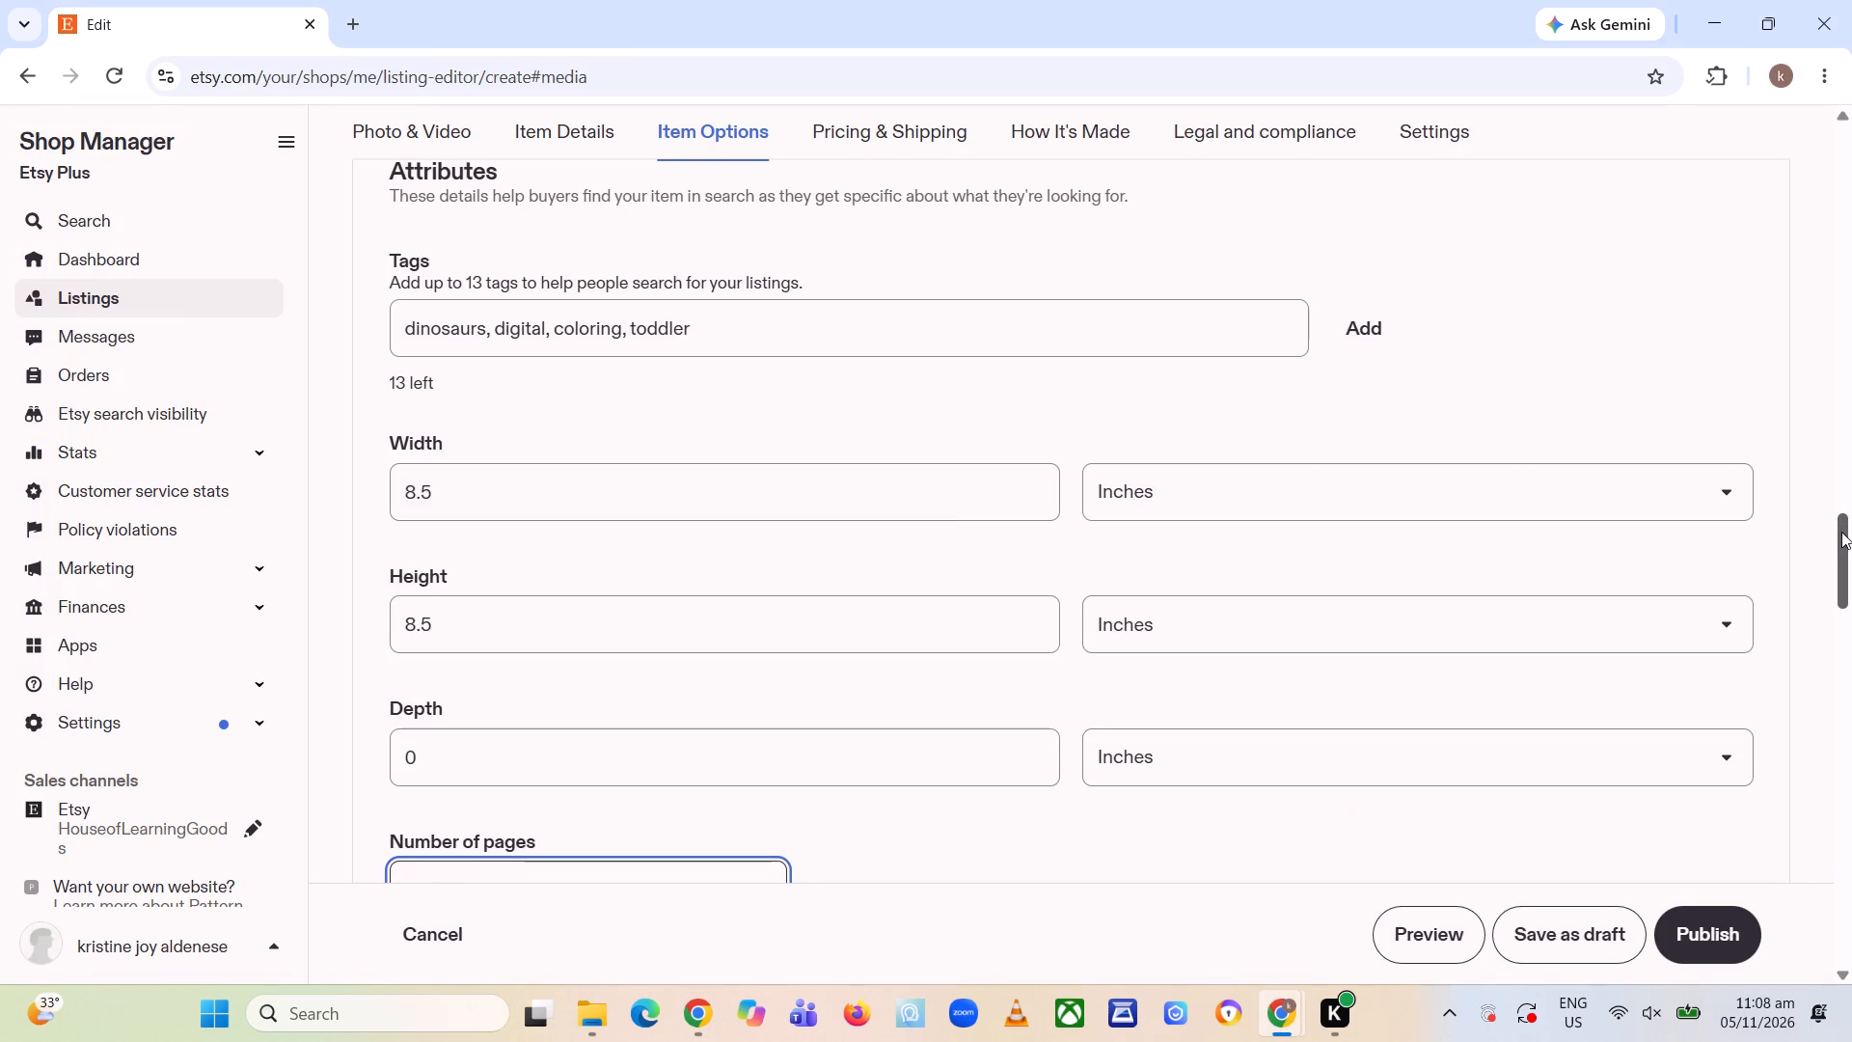
Set the available quantity to 1 in the price and inventory section.
drag(1841, 532, 1851, 607)
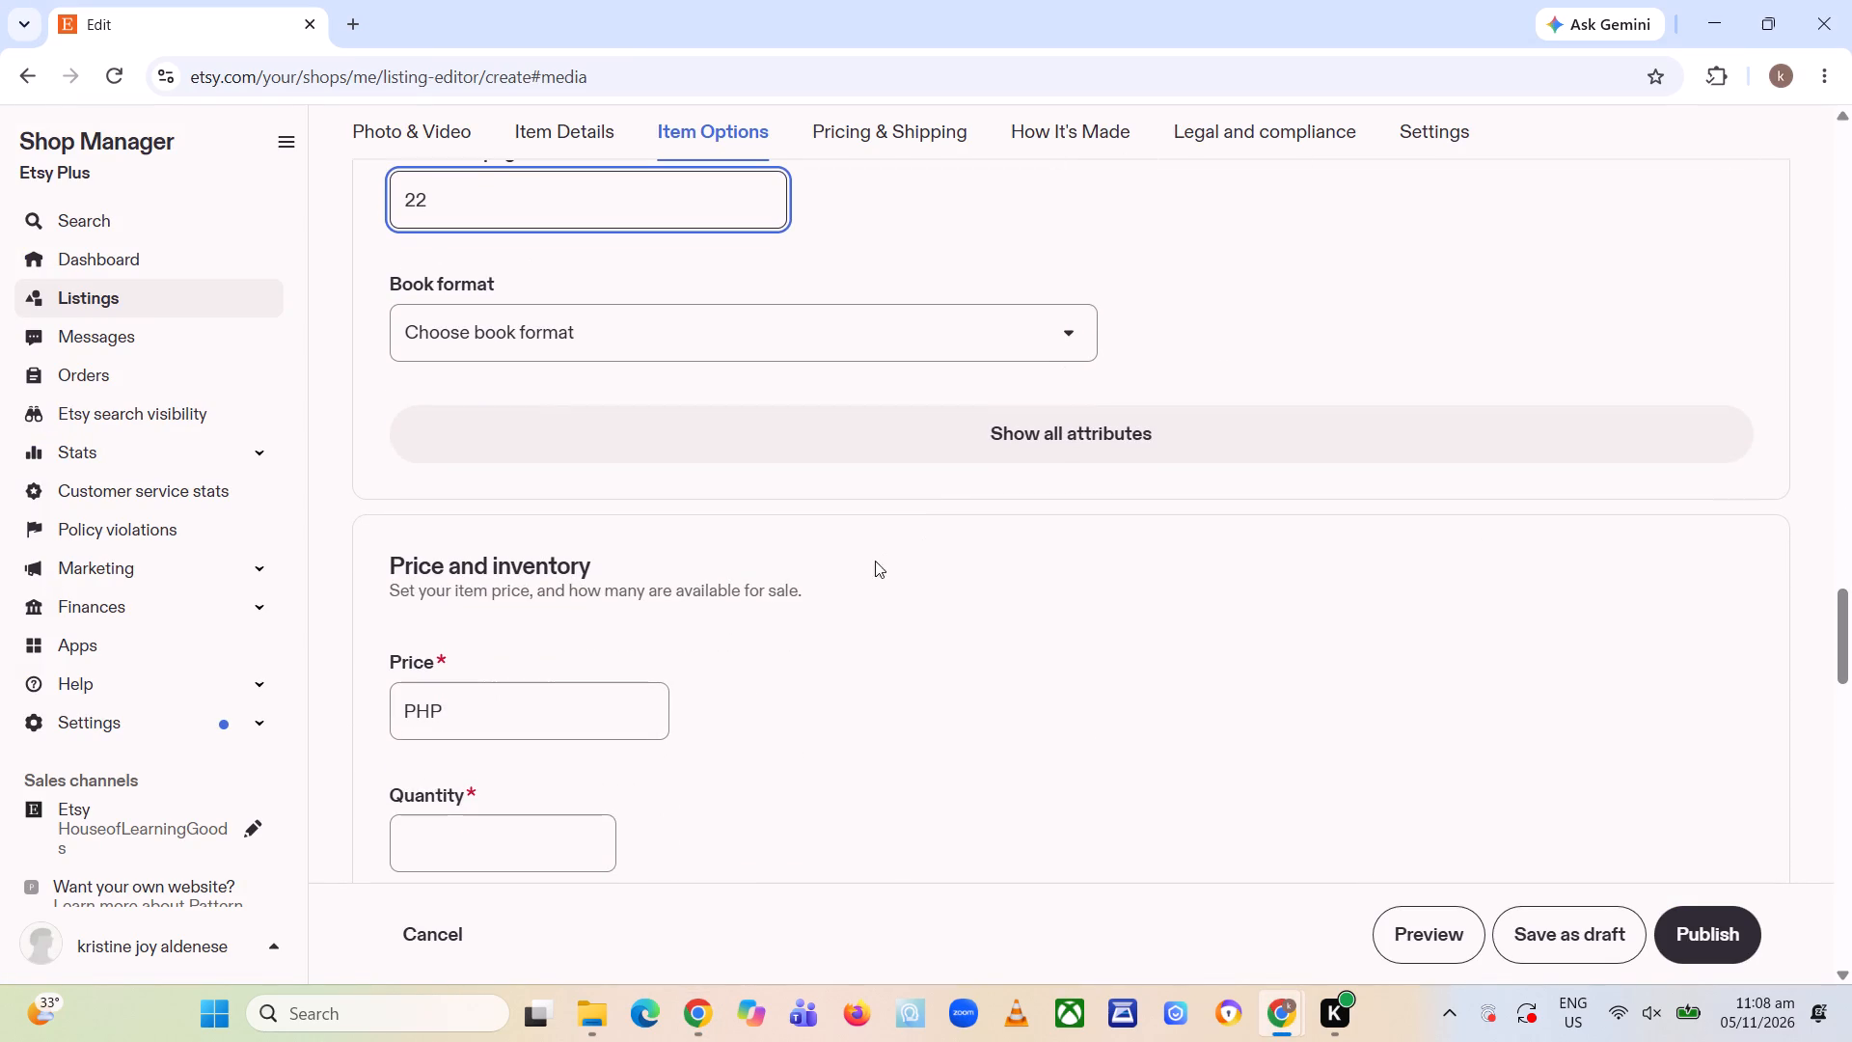
click(507, 847)
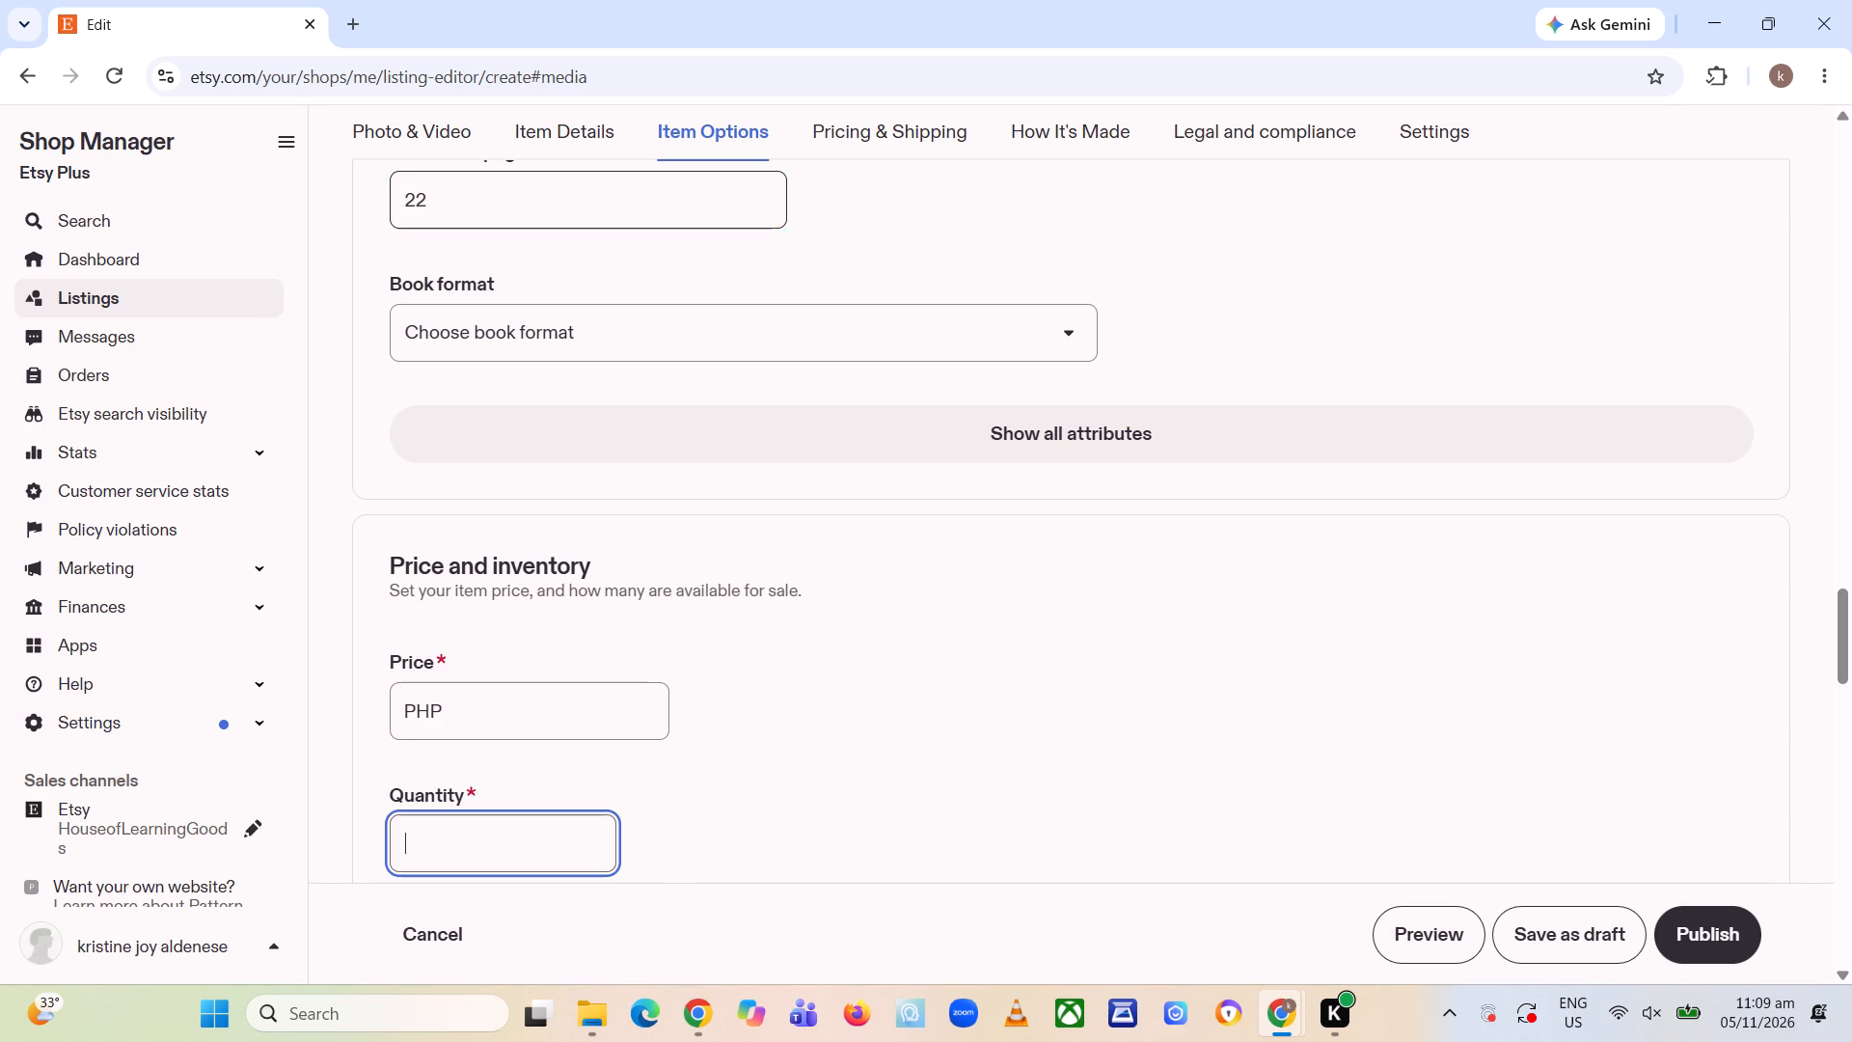
key(1)
key(Tab)
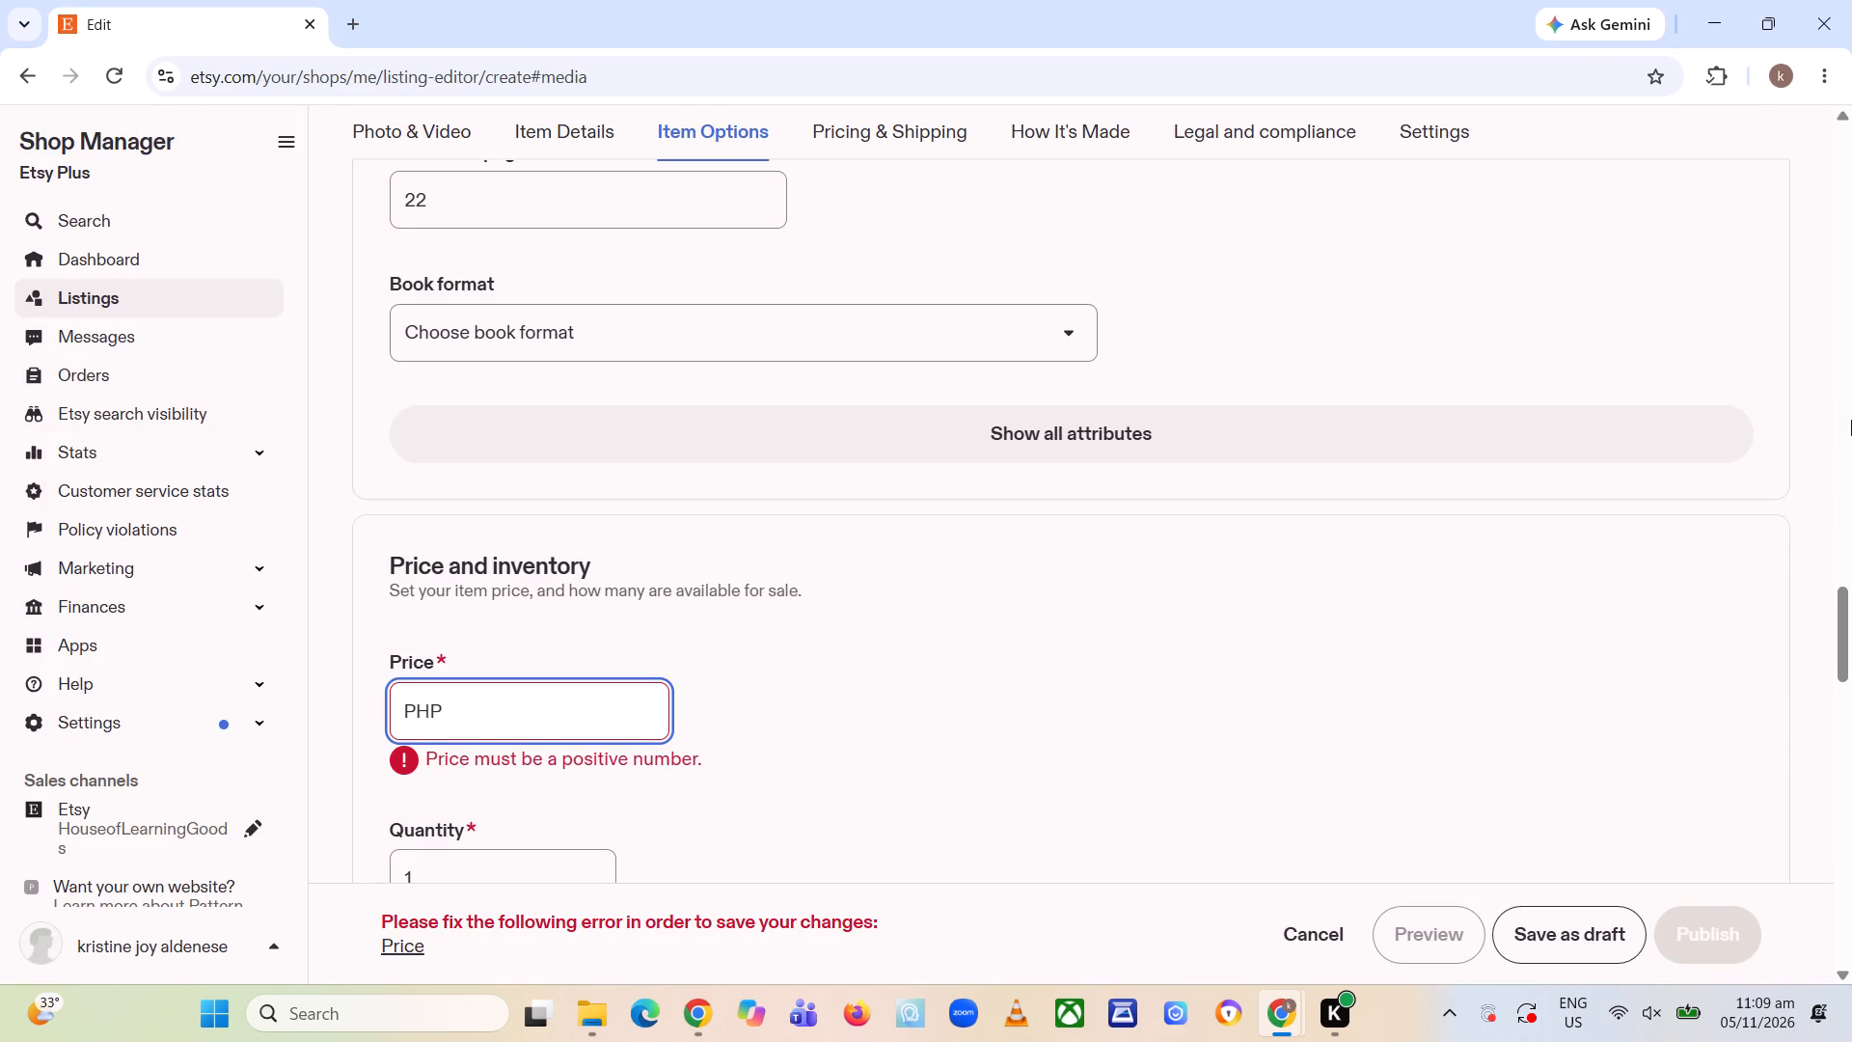
text(210)
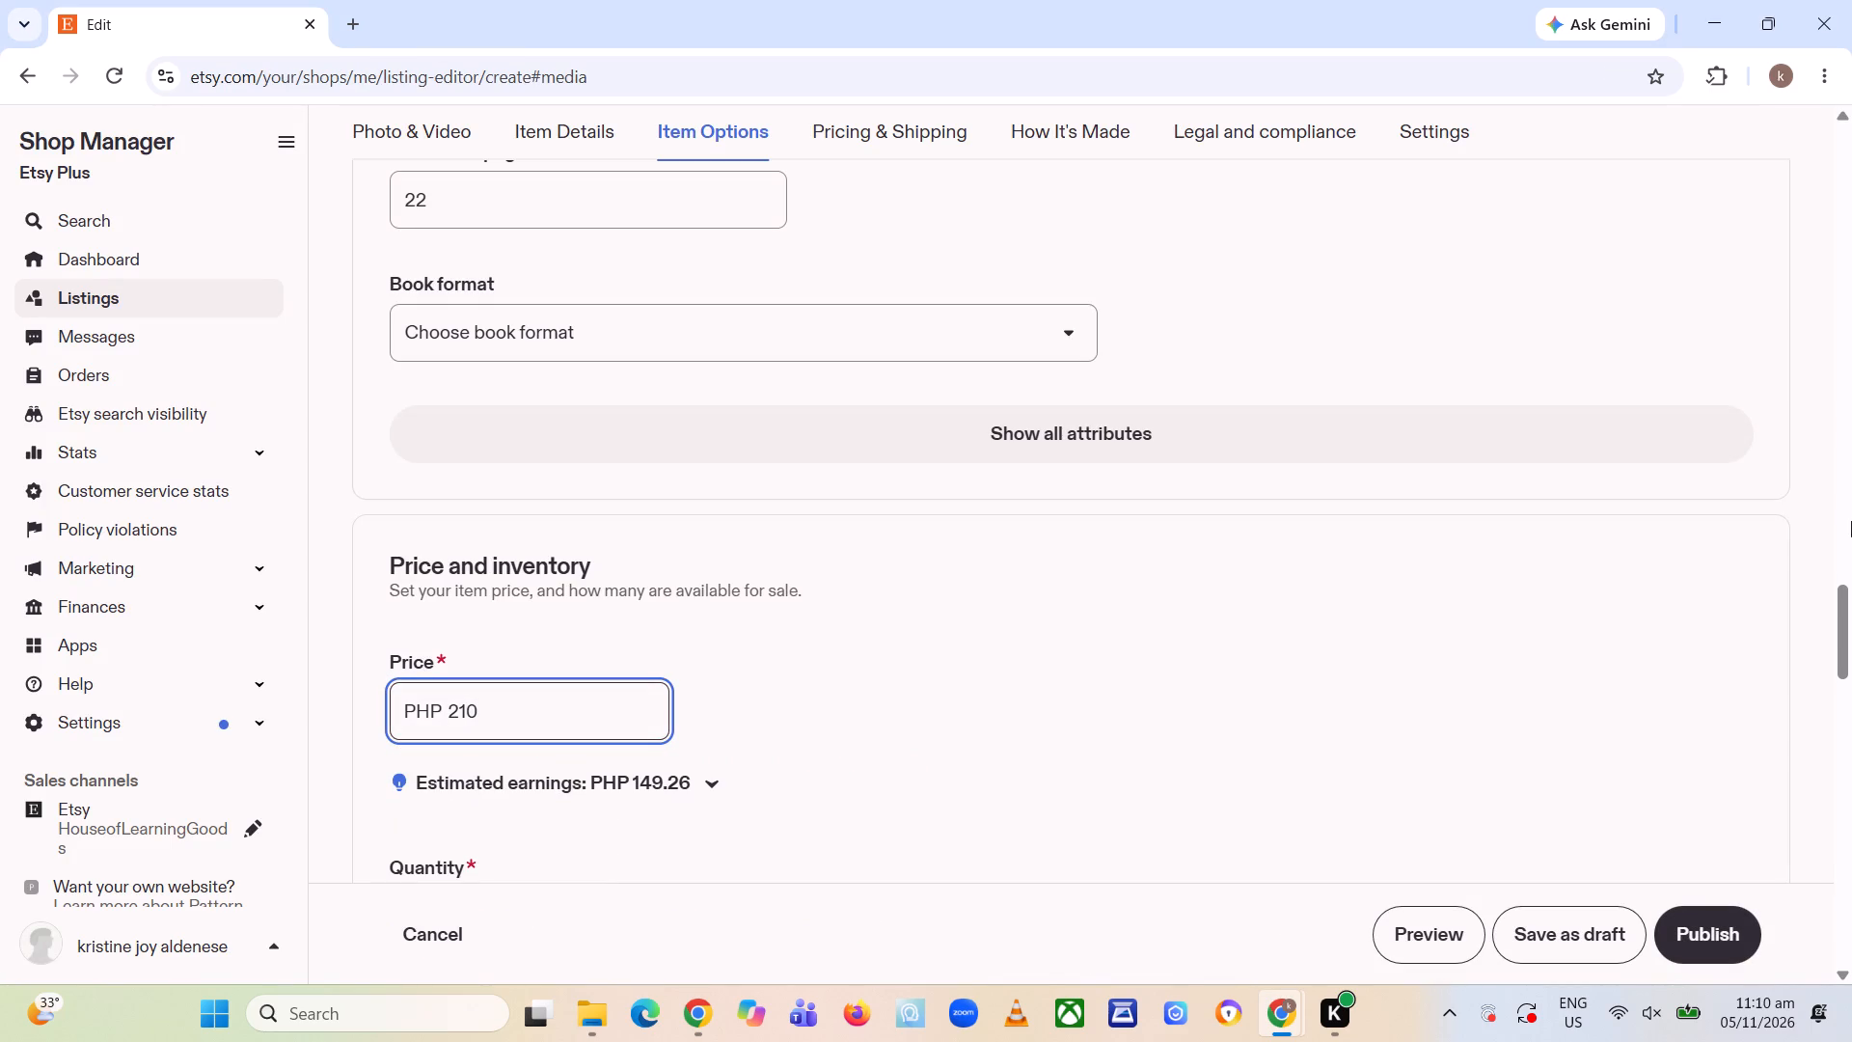
key(BackSpace)
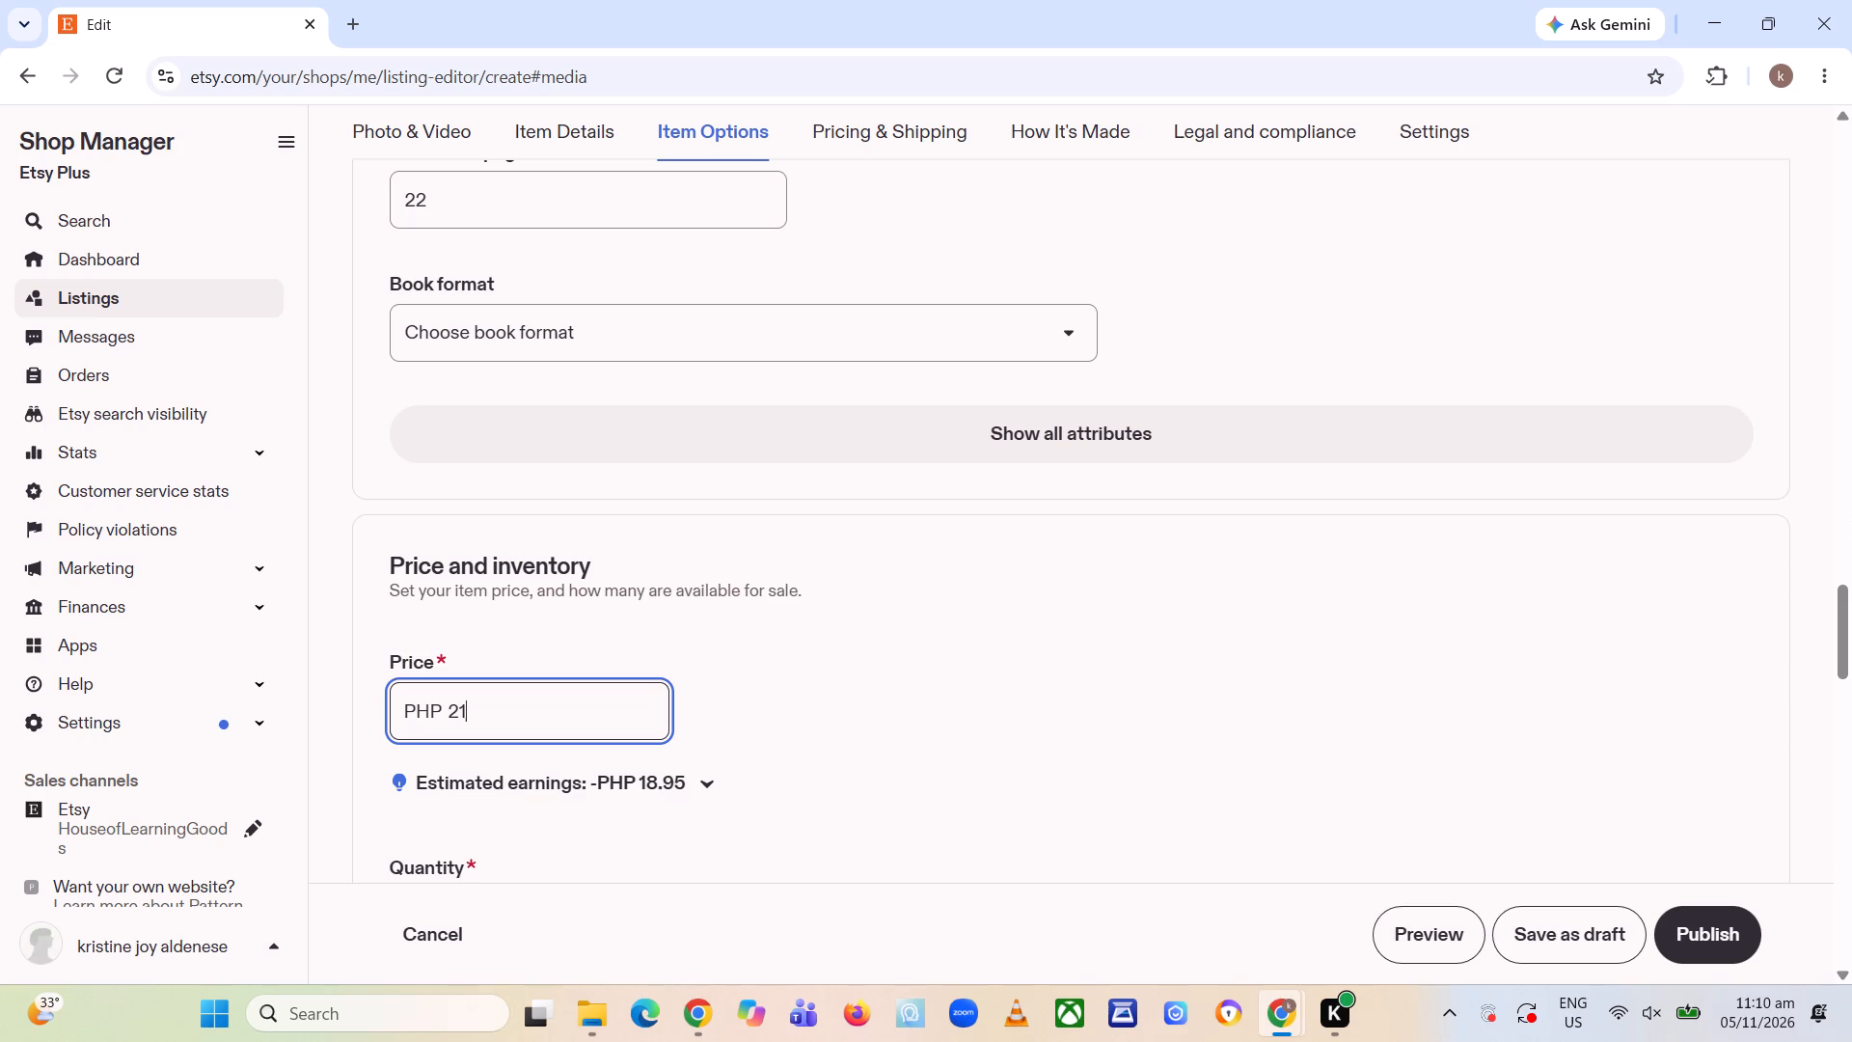
text(29)
key(BackSpace)
key(BackSpace)
key(BackSpace)
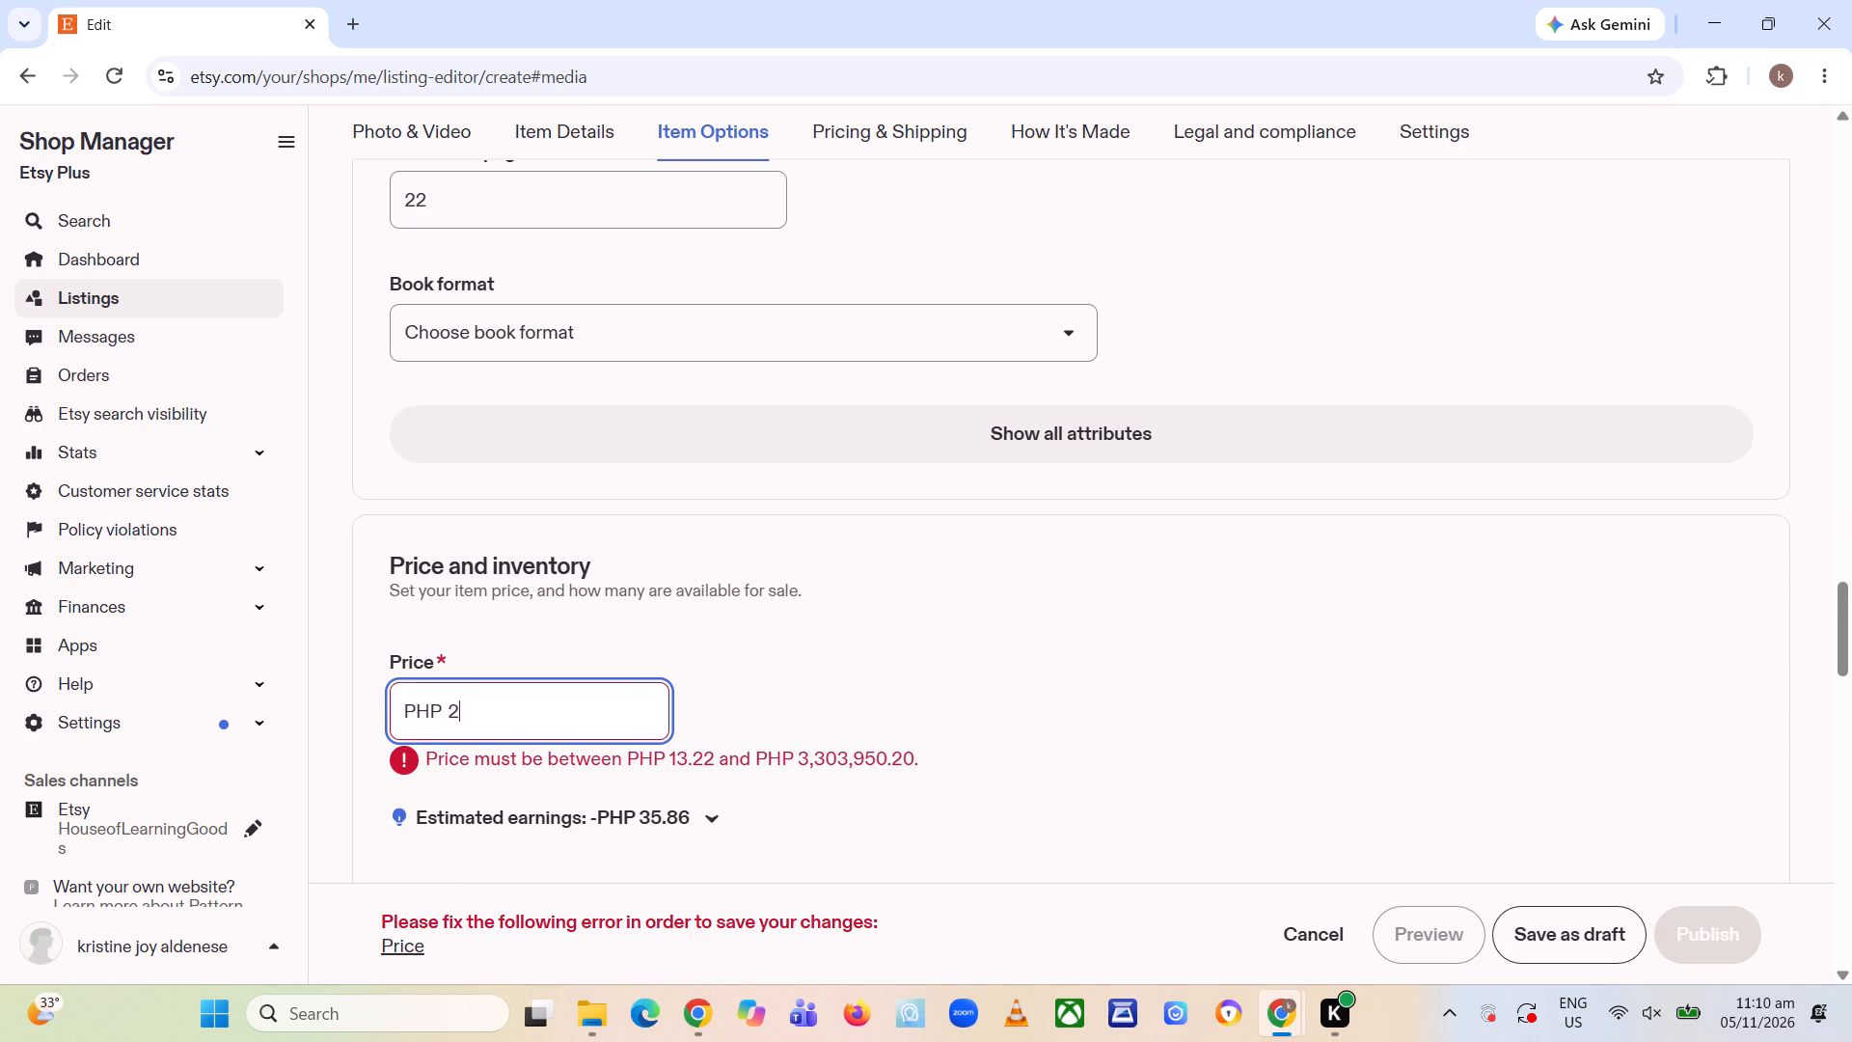
key(2)
key(BackSpace)
key(BackSpace)
key(BackSpace)
text(199)
key(BackSpace)
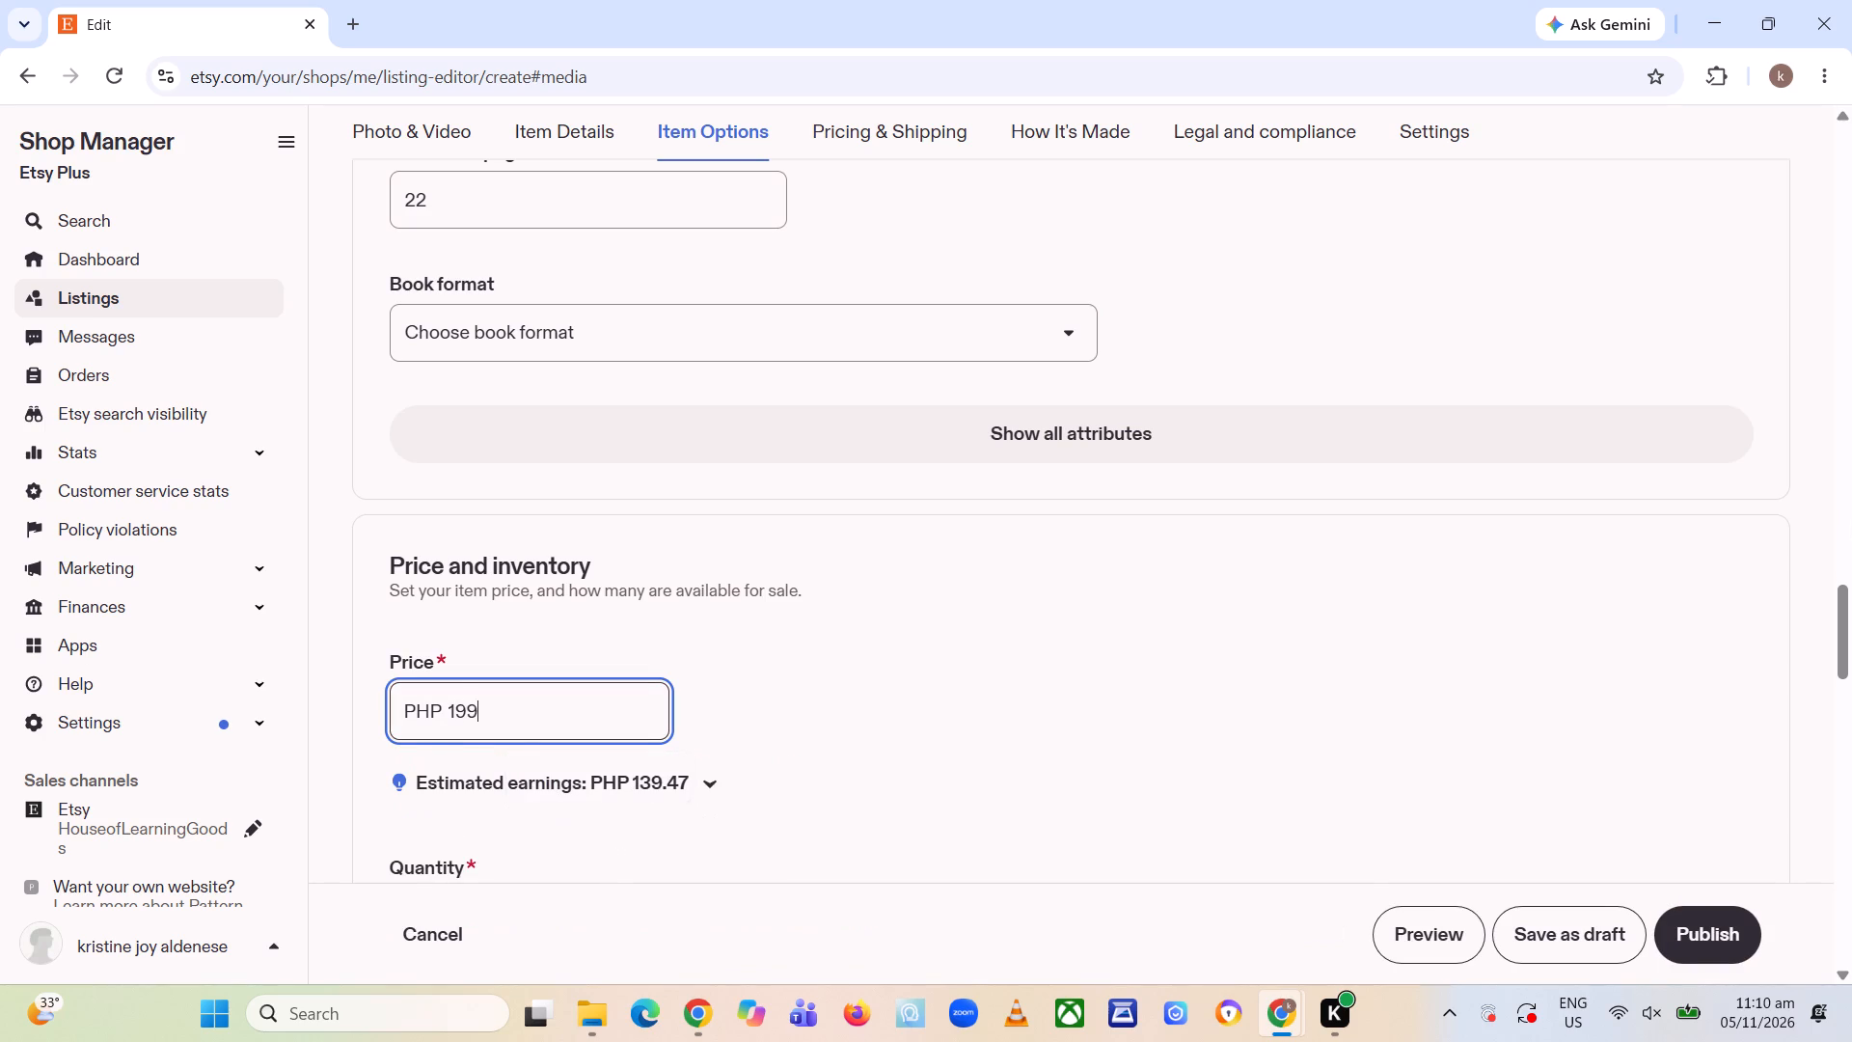
key(BackSpace)
key(BackSpace)
key(2)
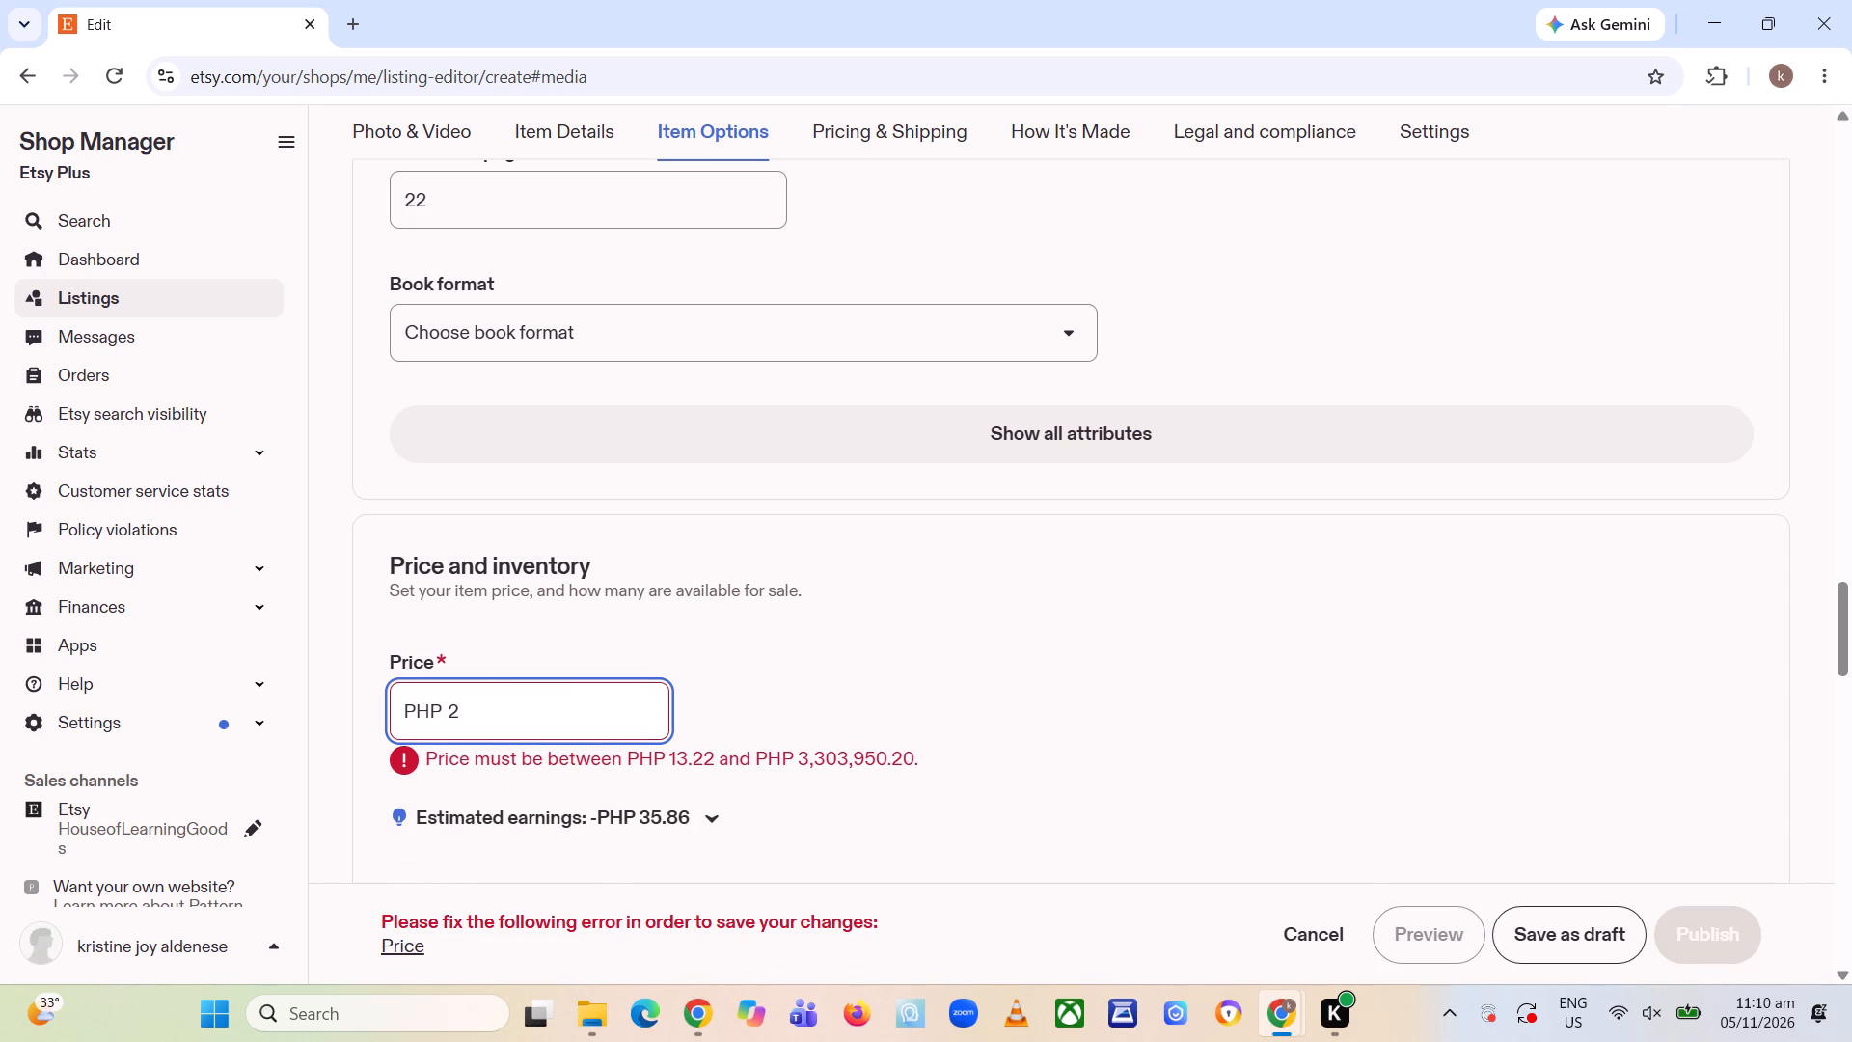
text(18)
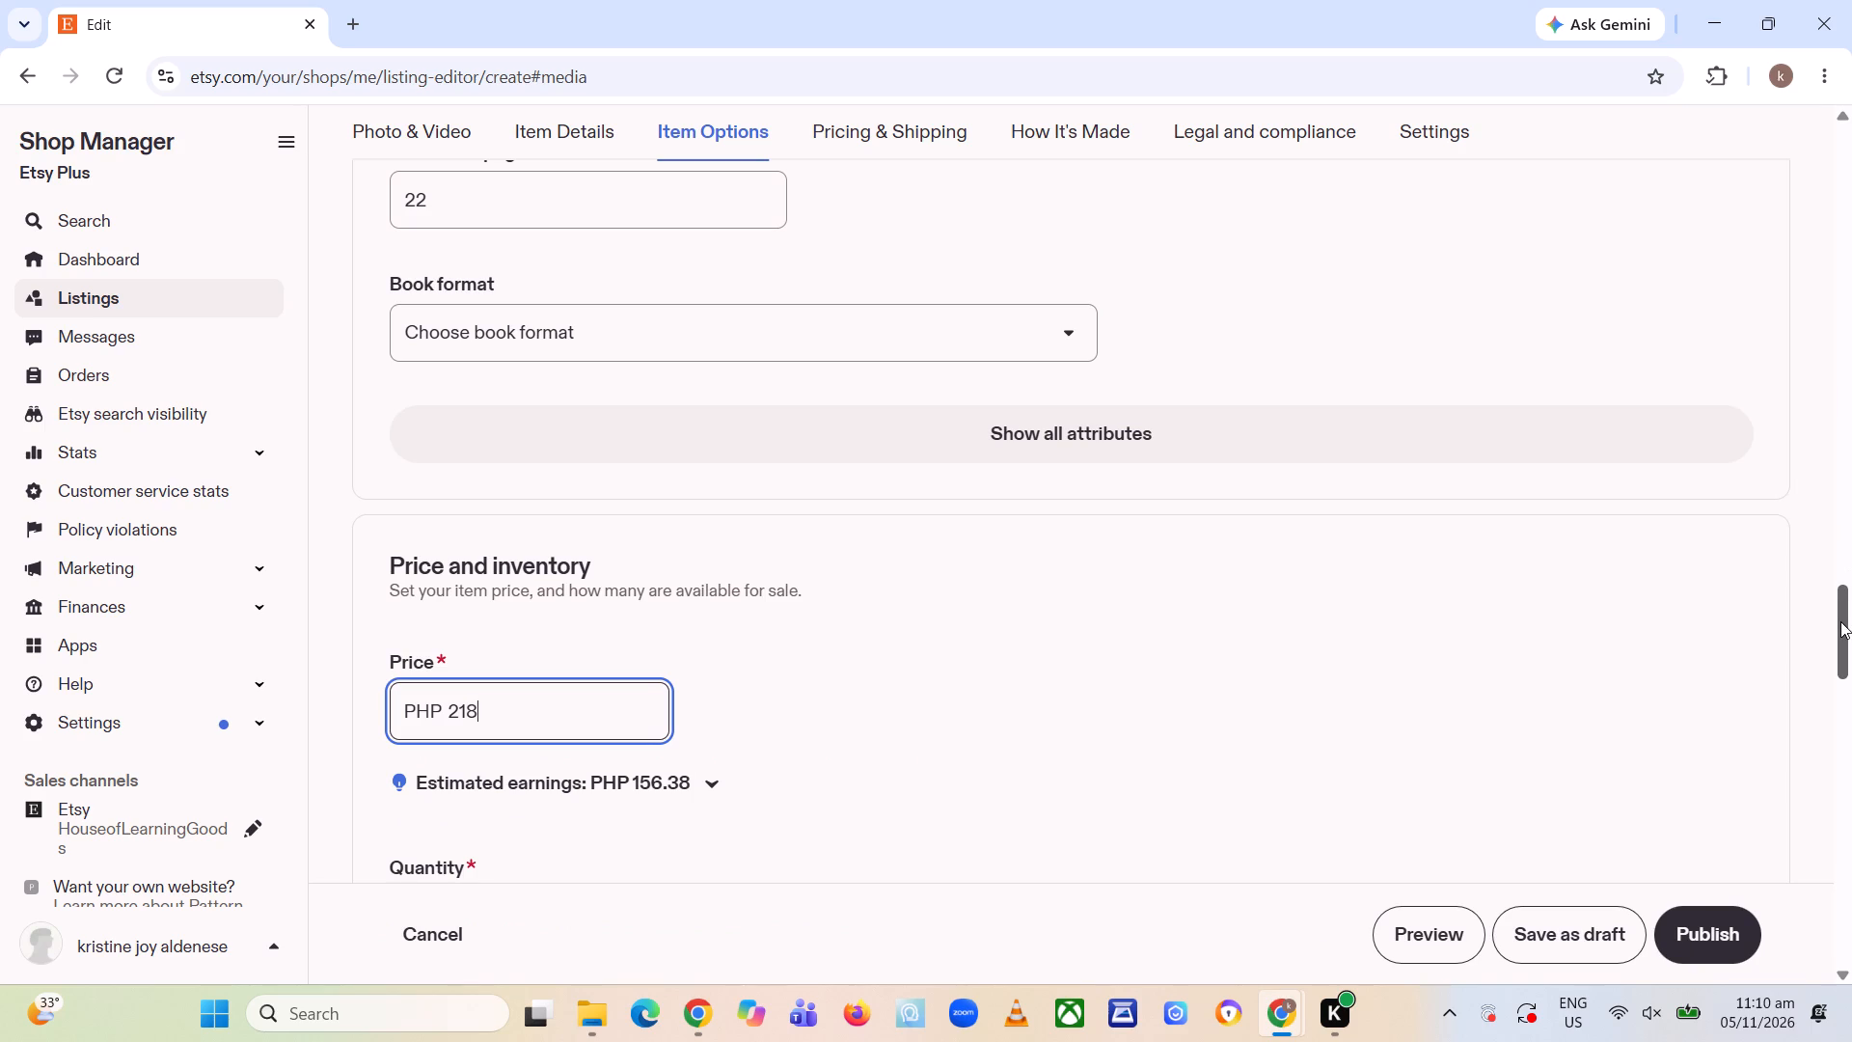
Declare in the How it's made section that the digital content is created with an AI generator.
drag(1840, 621, 1851, 721)
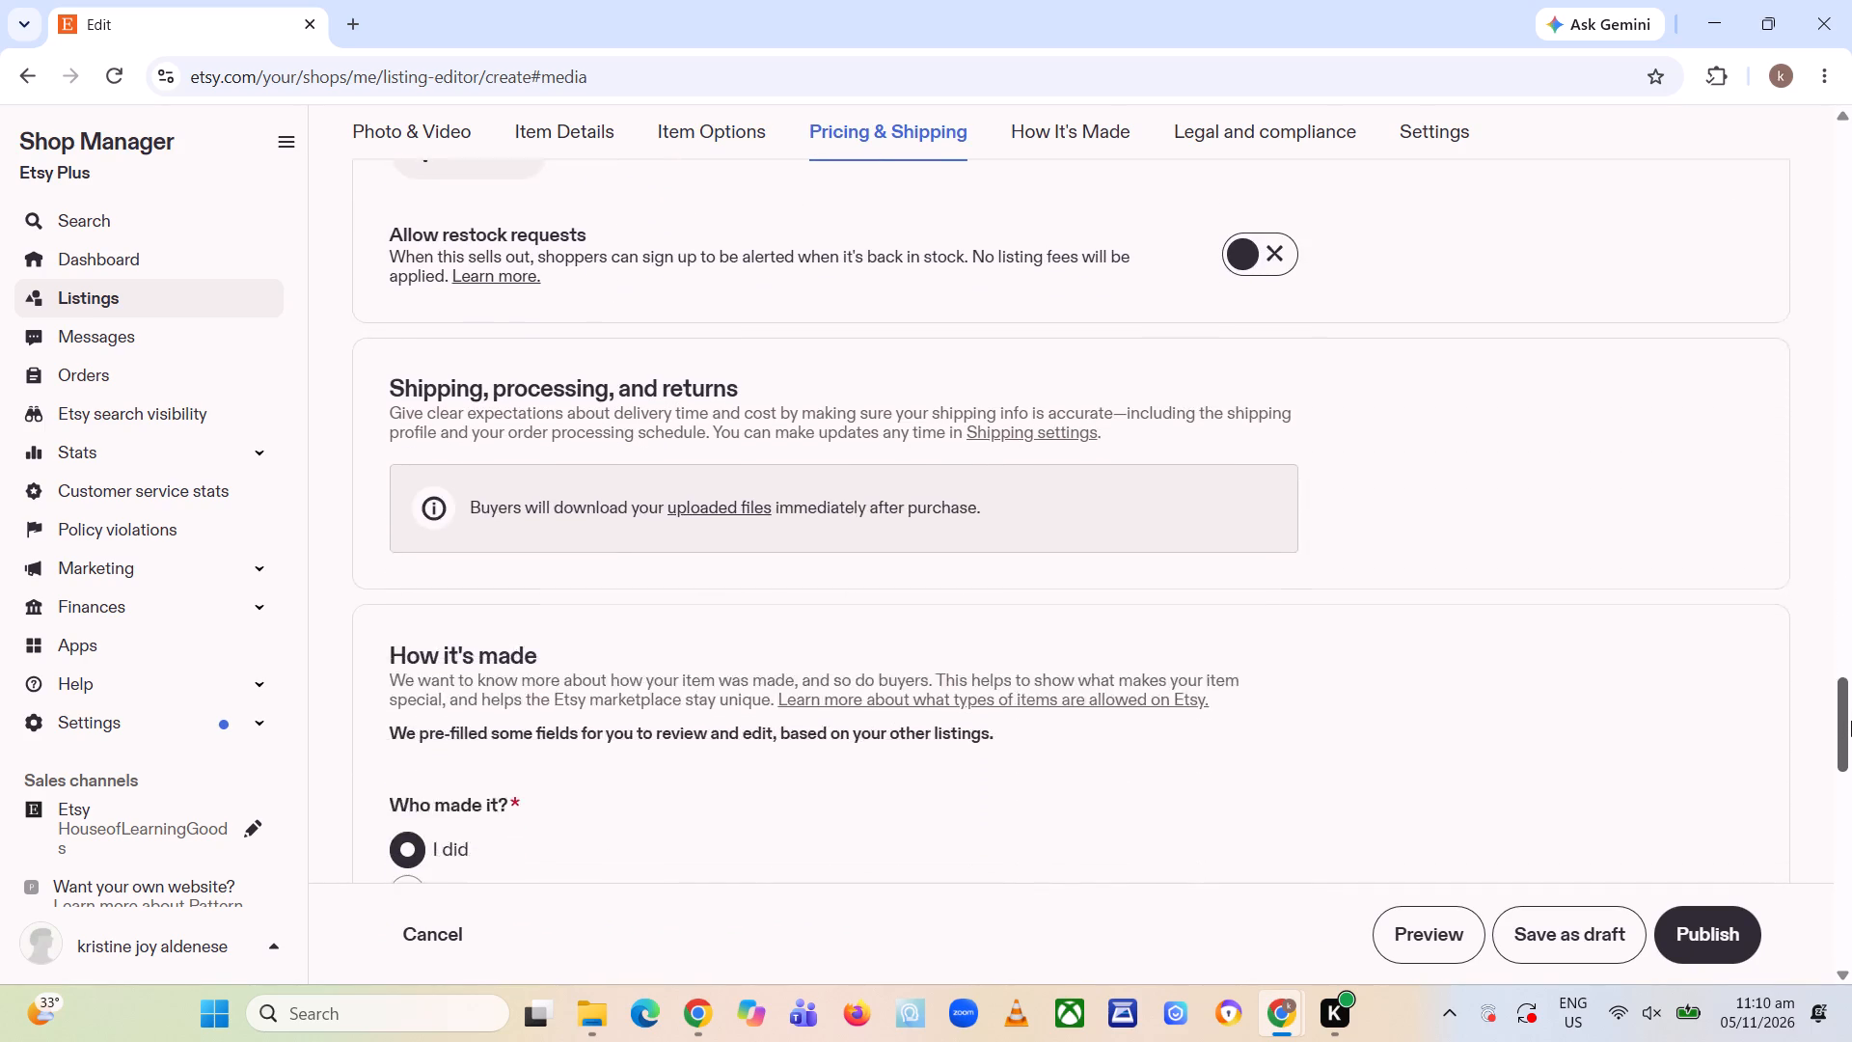
drag(1851, 721, 1851, 784)
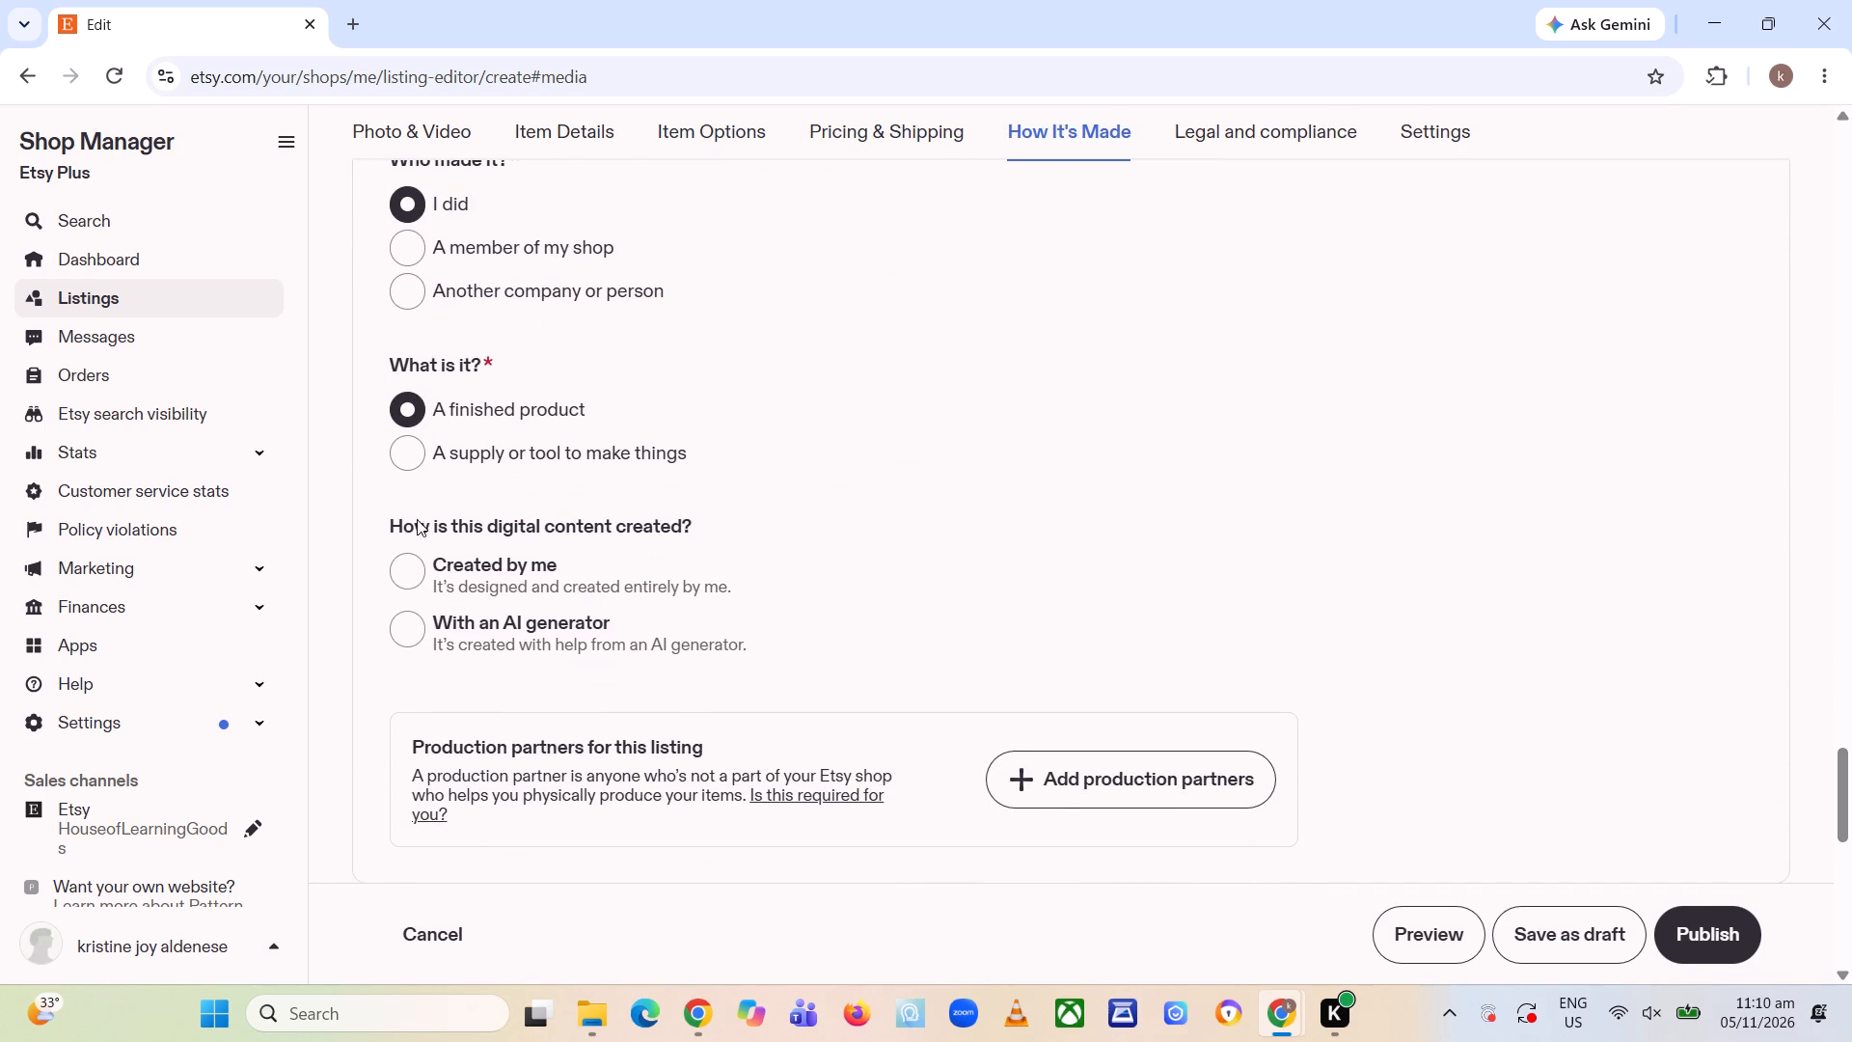
click(400, 579)
click(413, 642)
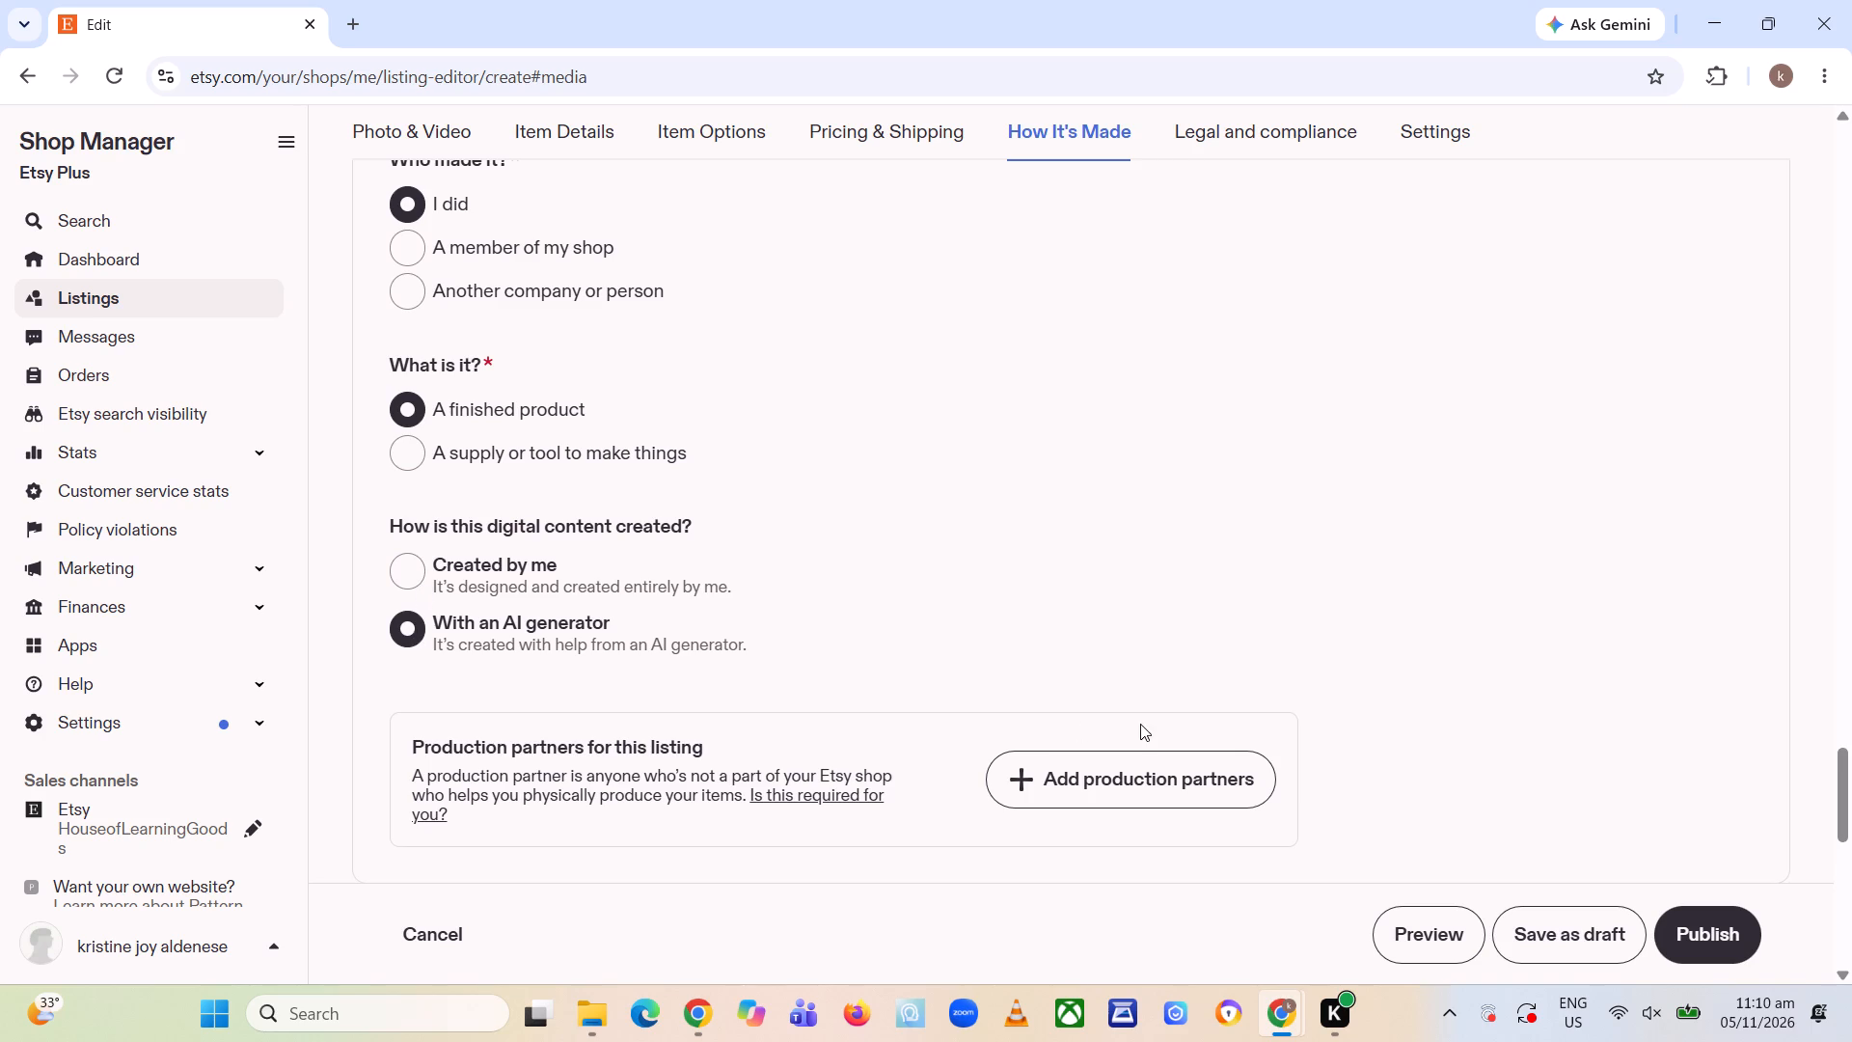
Publish the dinosaur coloring book listing and accept the non-refundable USD 0.20 listing fee.
drag(1836, 797, 1850, 838)
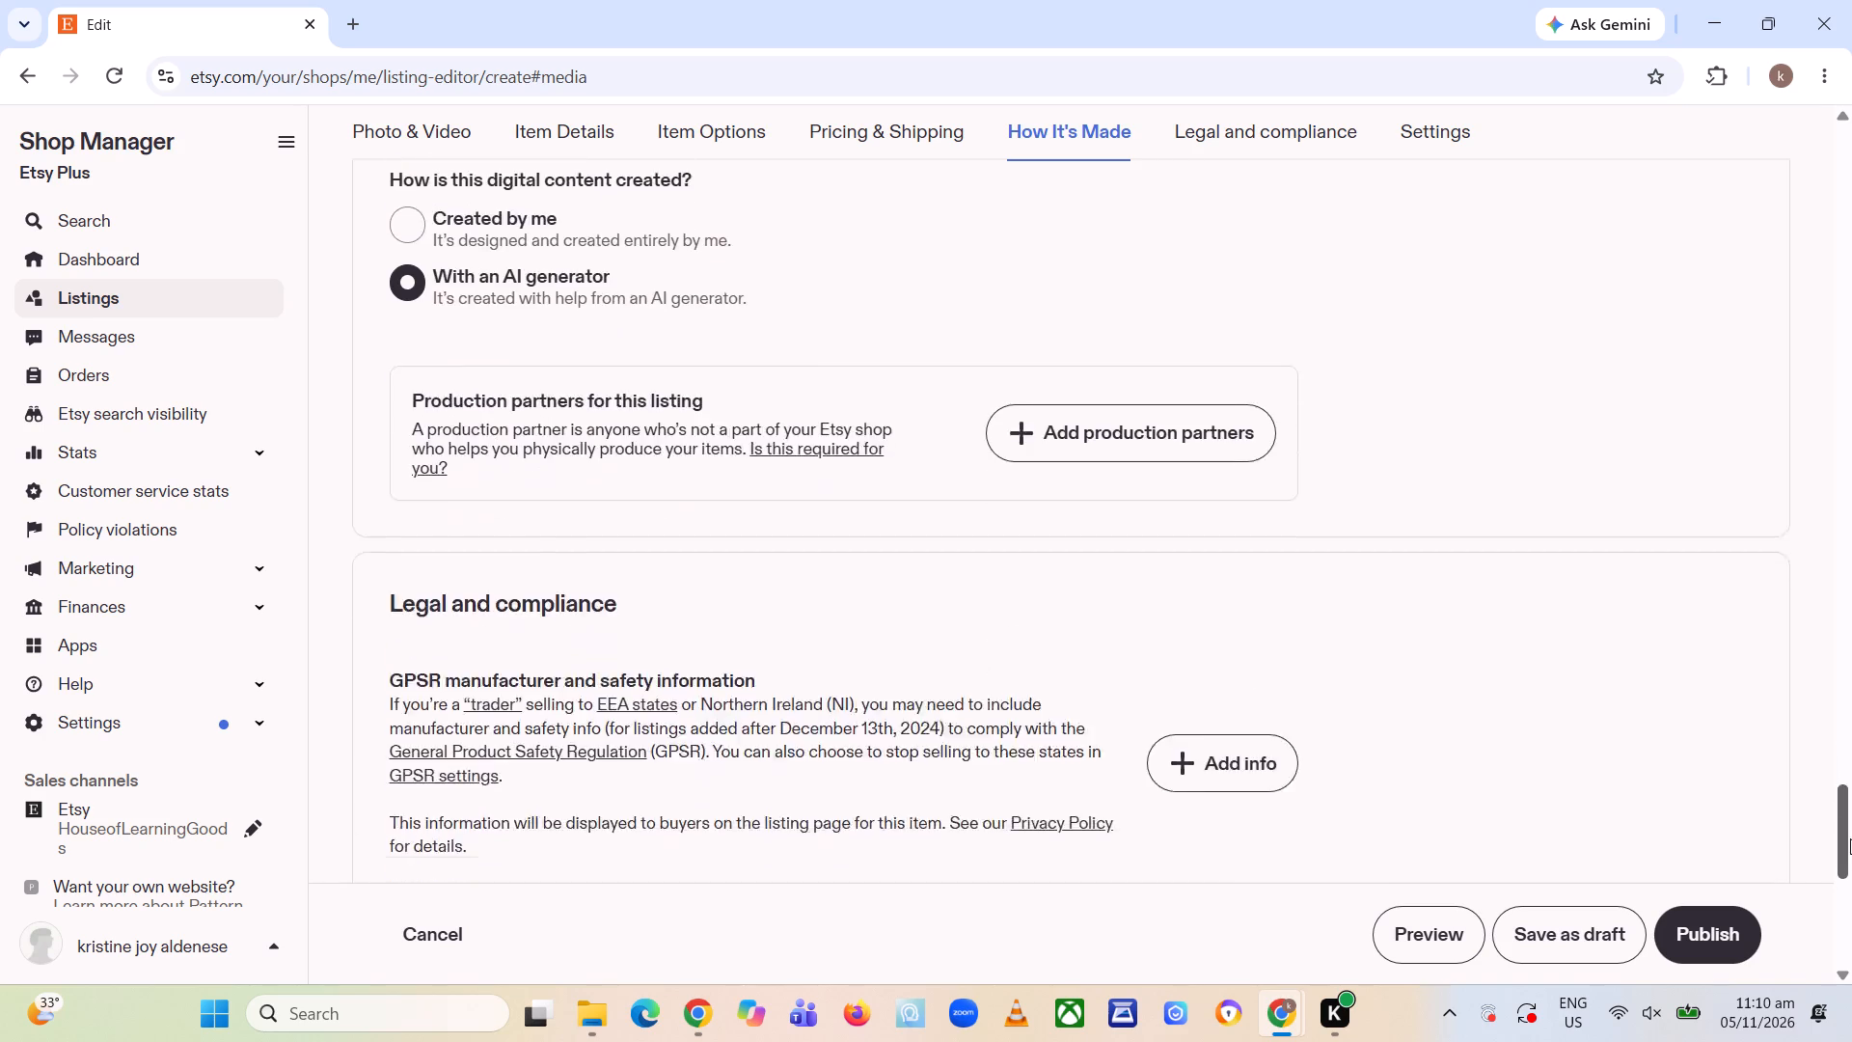
drag(1850, 838, 1851, 919)
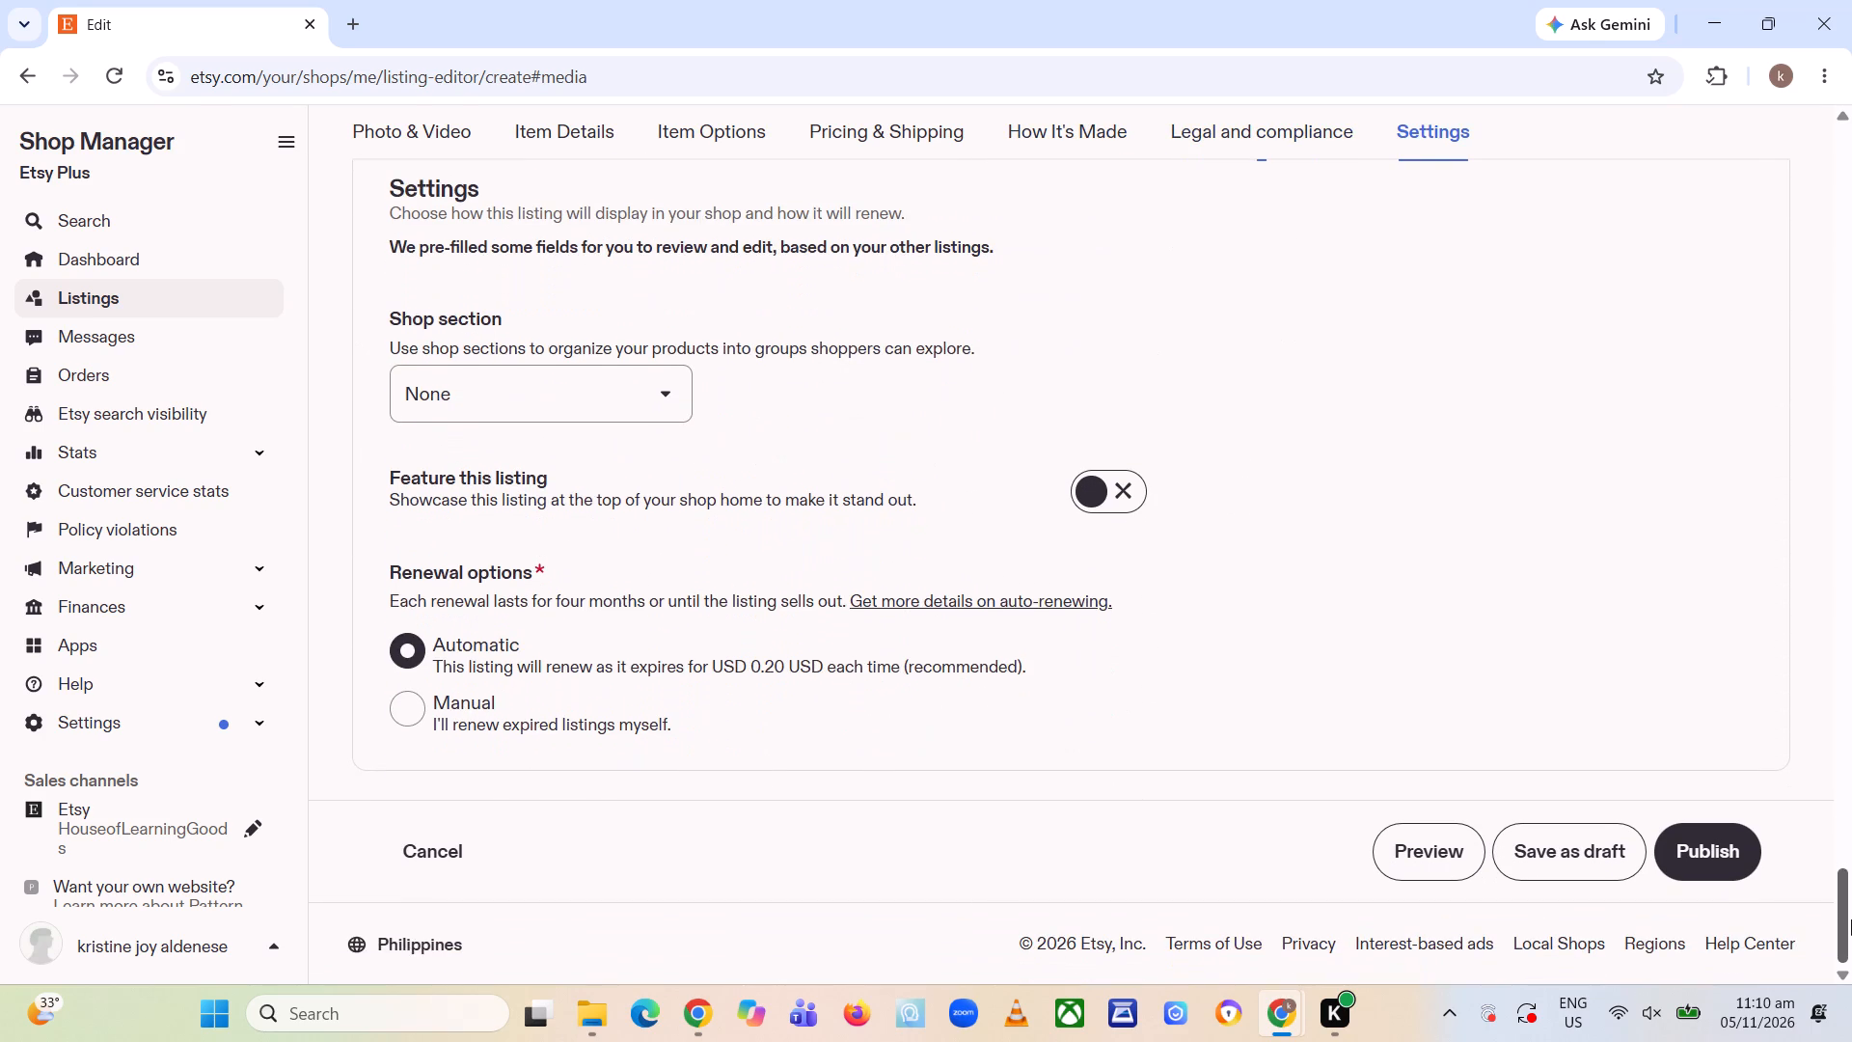
drag(1851, 919, 1851, 957)
click(1707, 847)
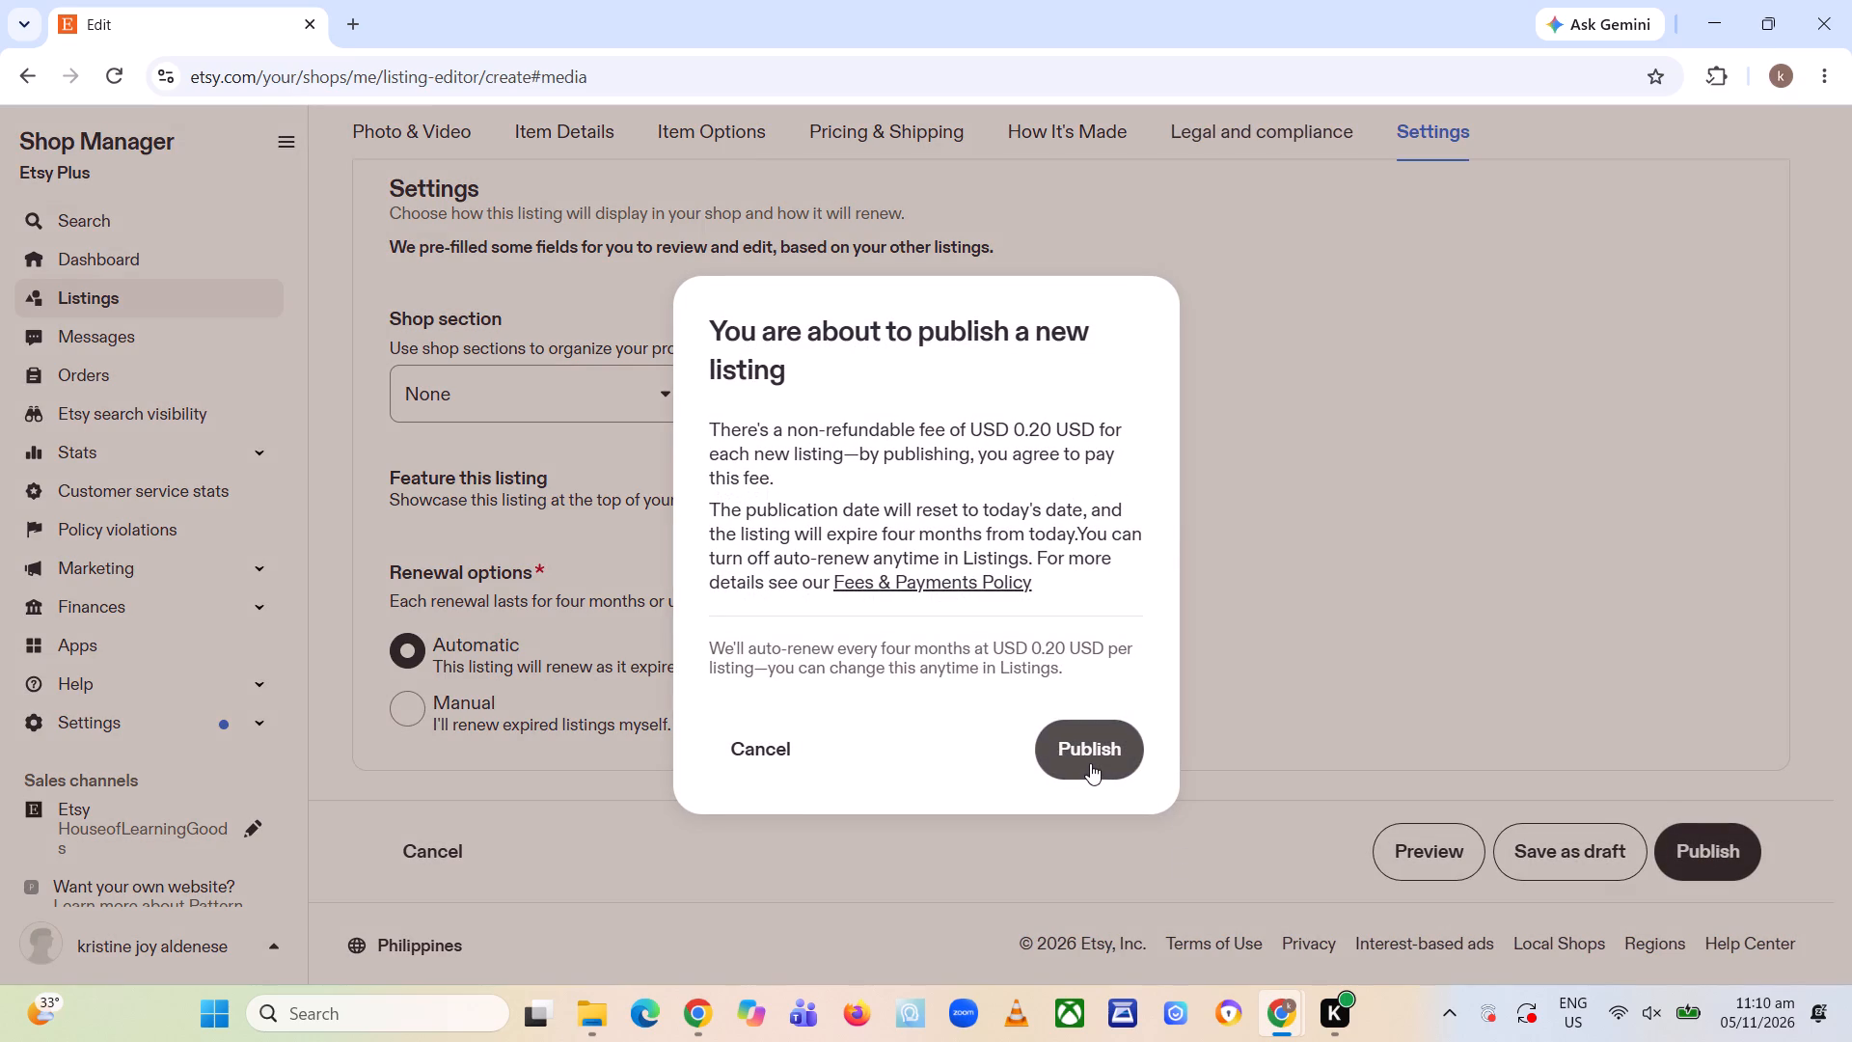
click(1090, 751)
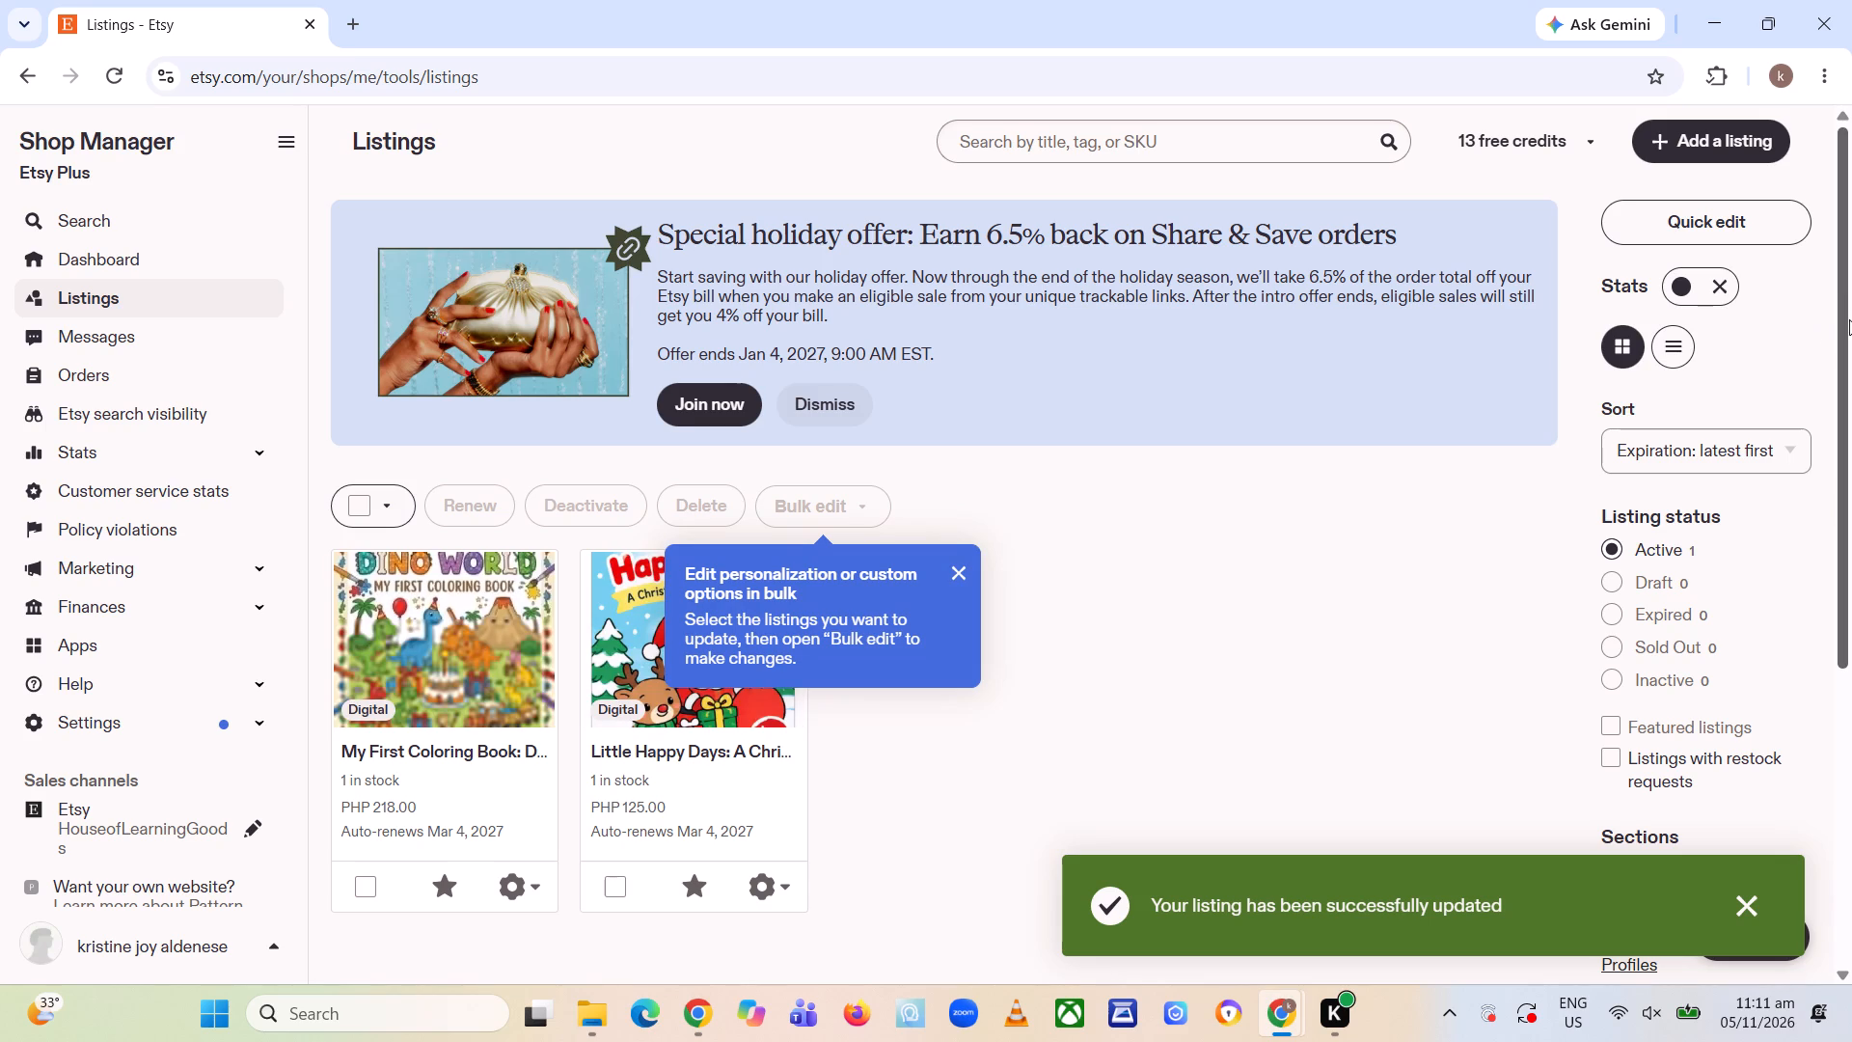
Review the active listings on the Listings page, turning their stats display on briefly and off again.
drag(1849, 319, 1849, 350)
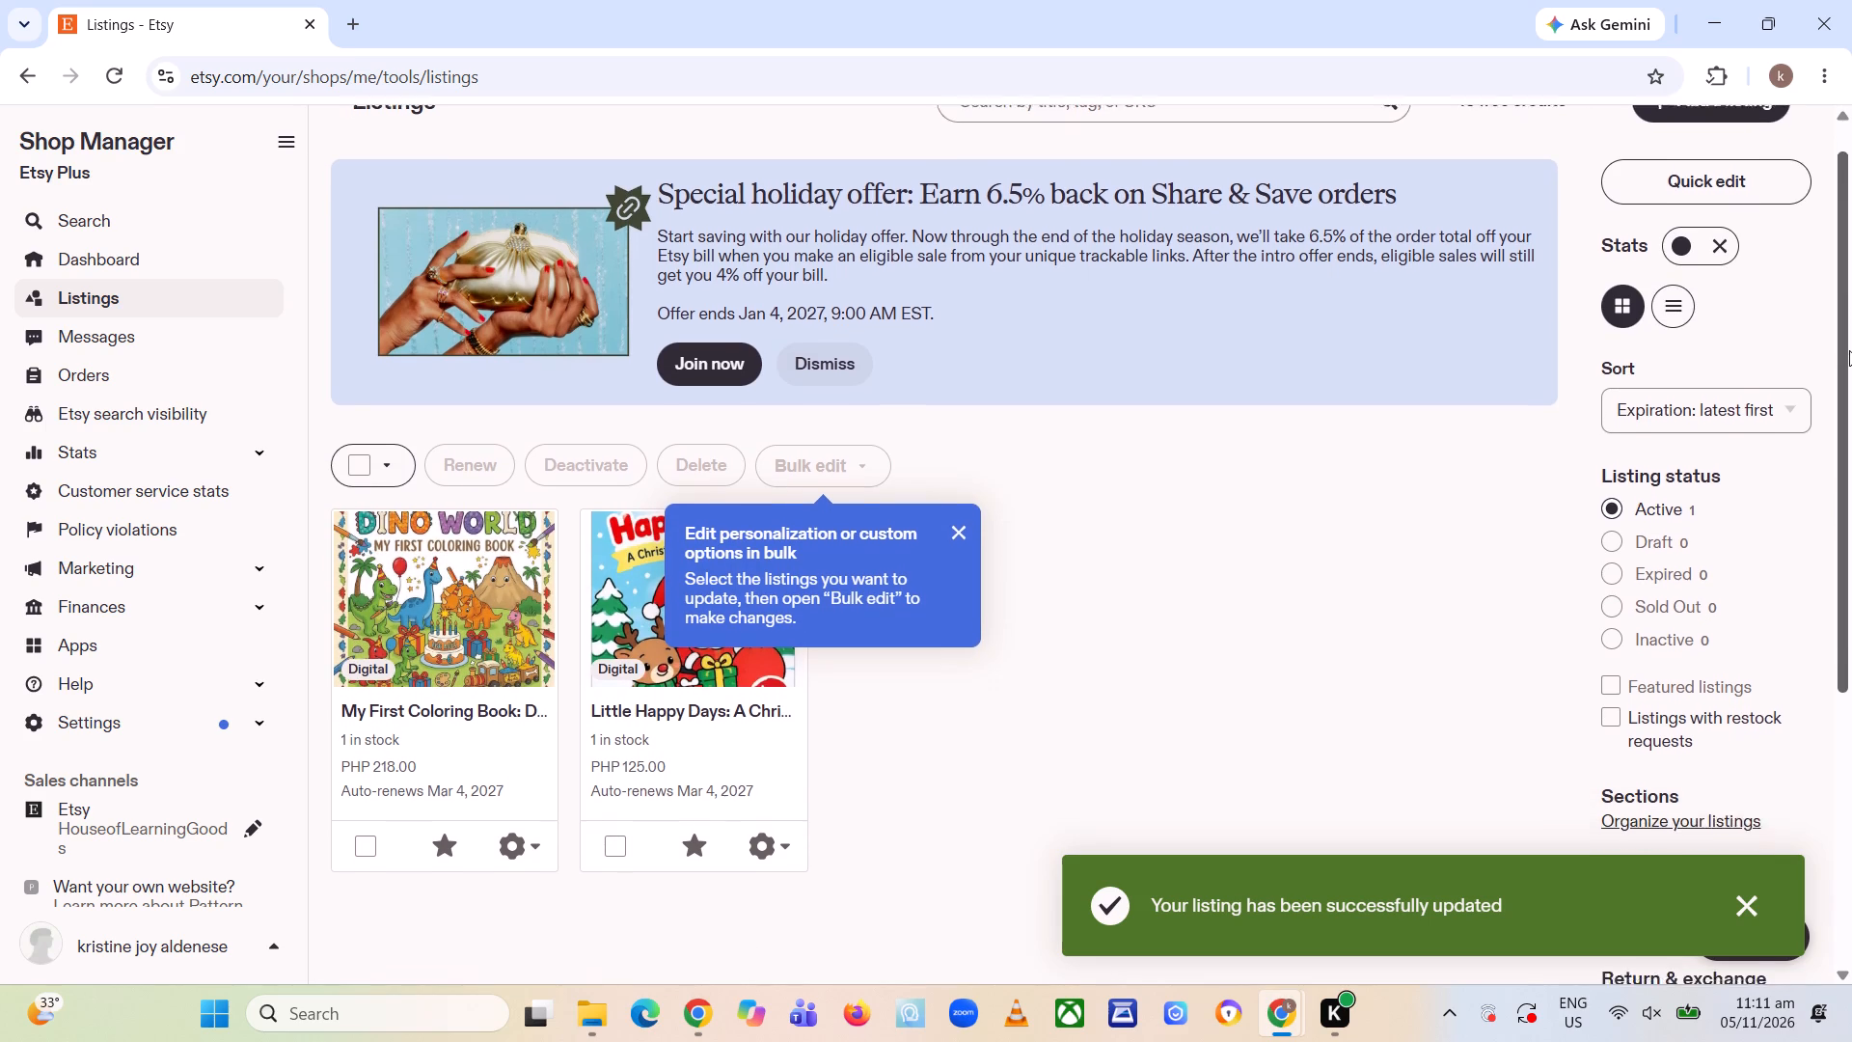
drag(1849, 350, 1834, 567)
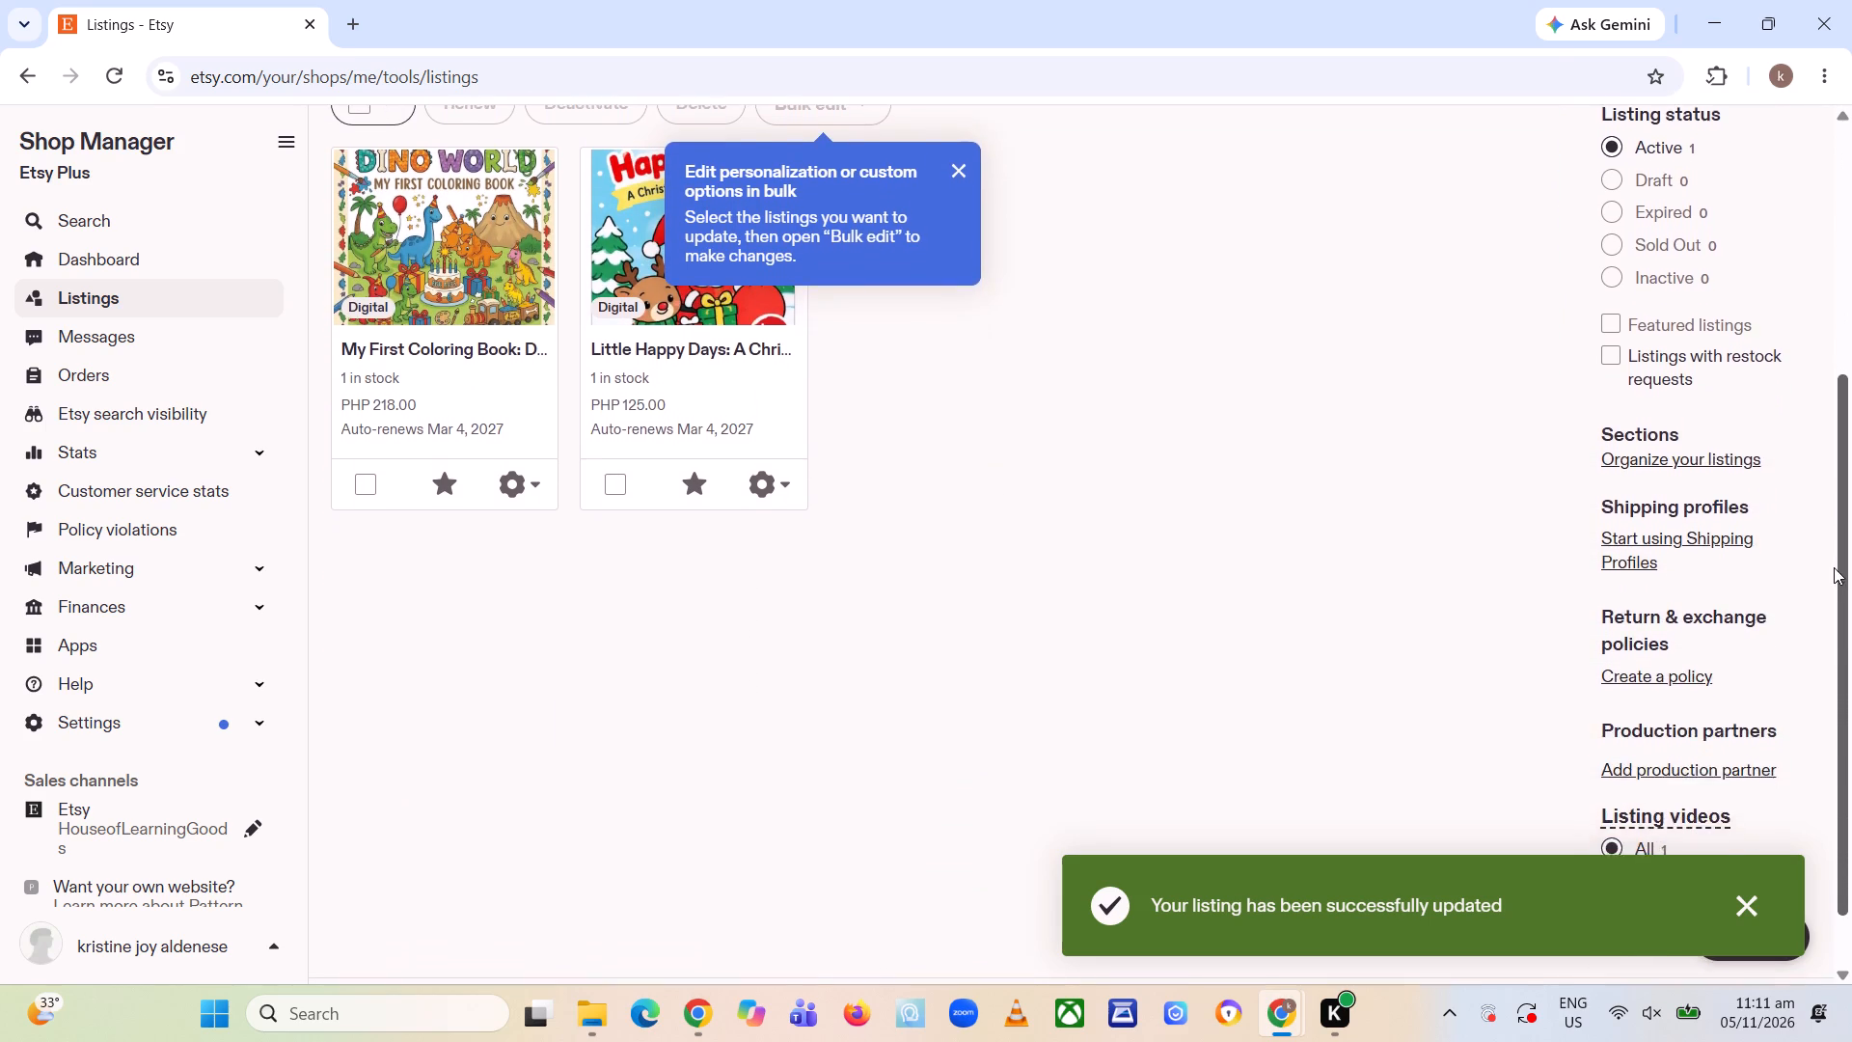
drag(1834, 567, 1830, 346)
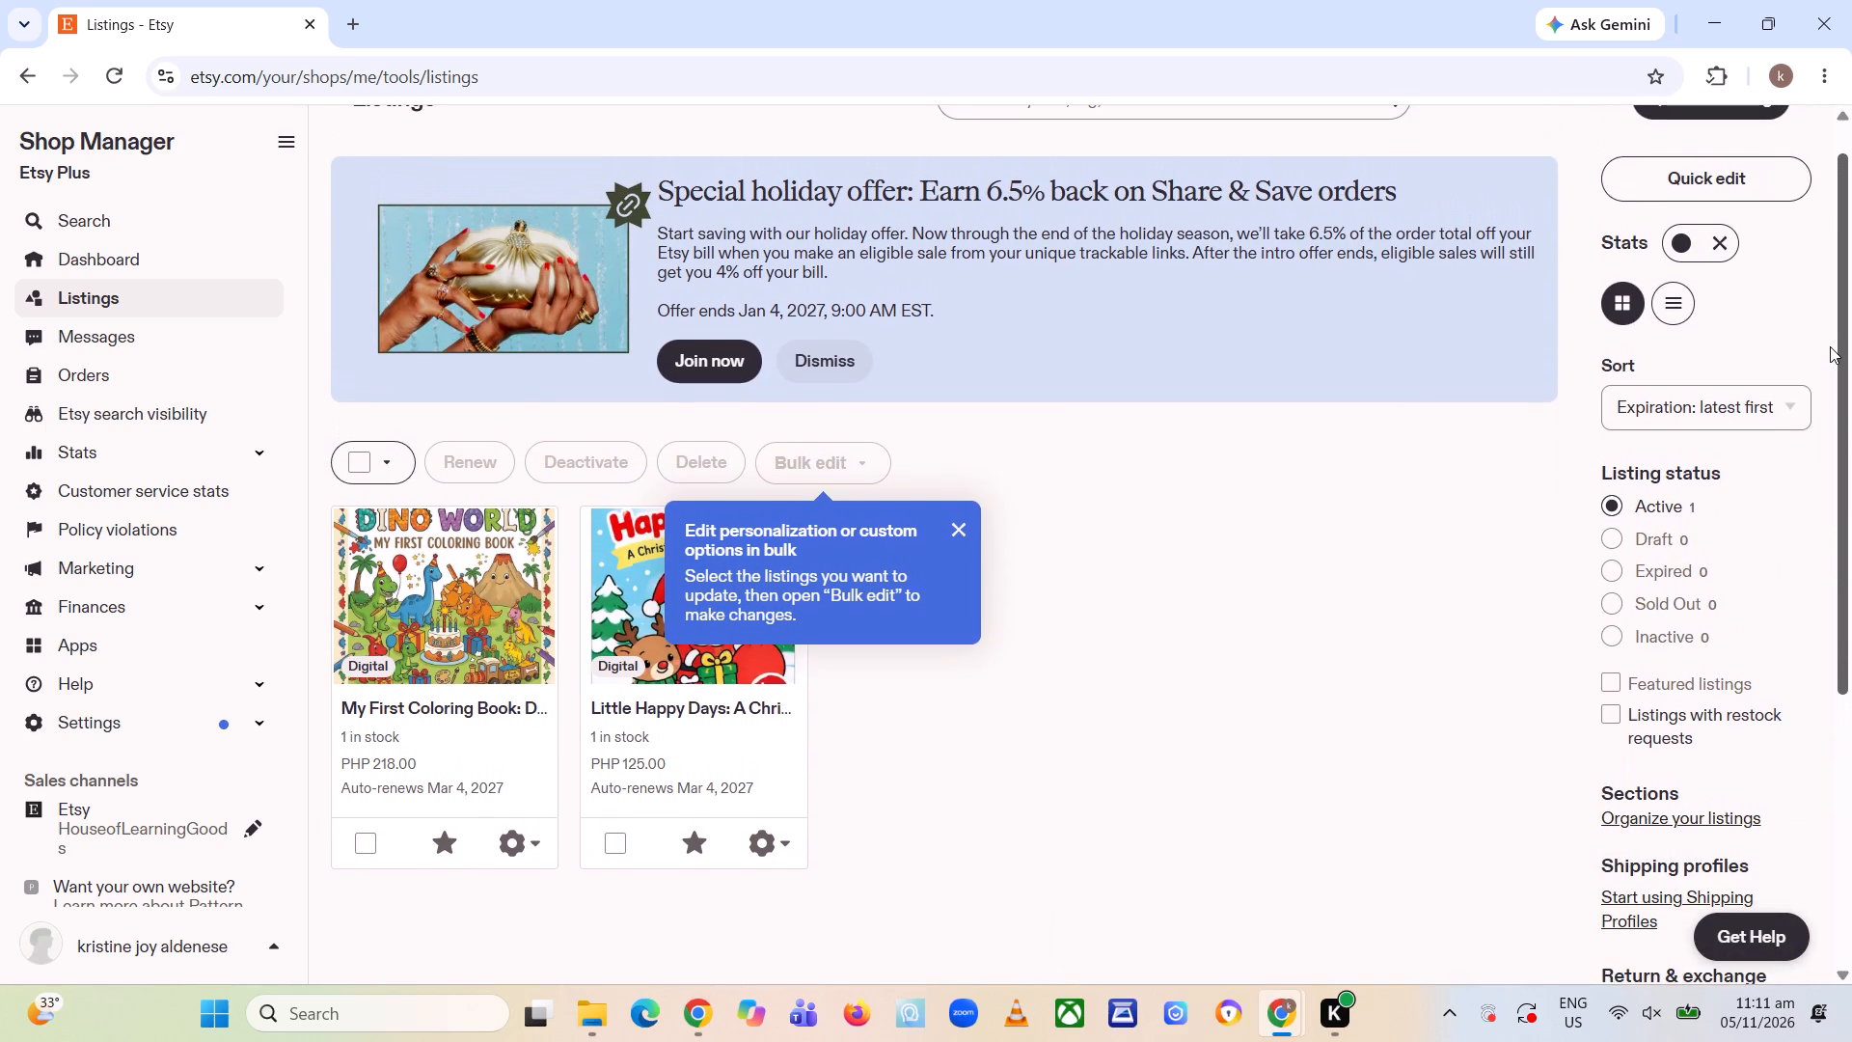
drag(1830, 346, 1830, 363)
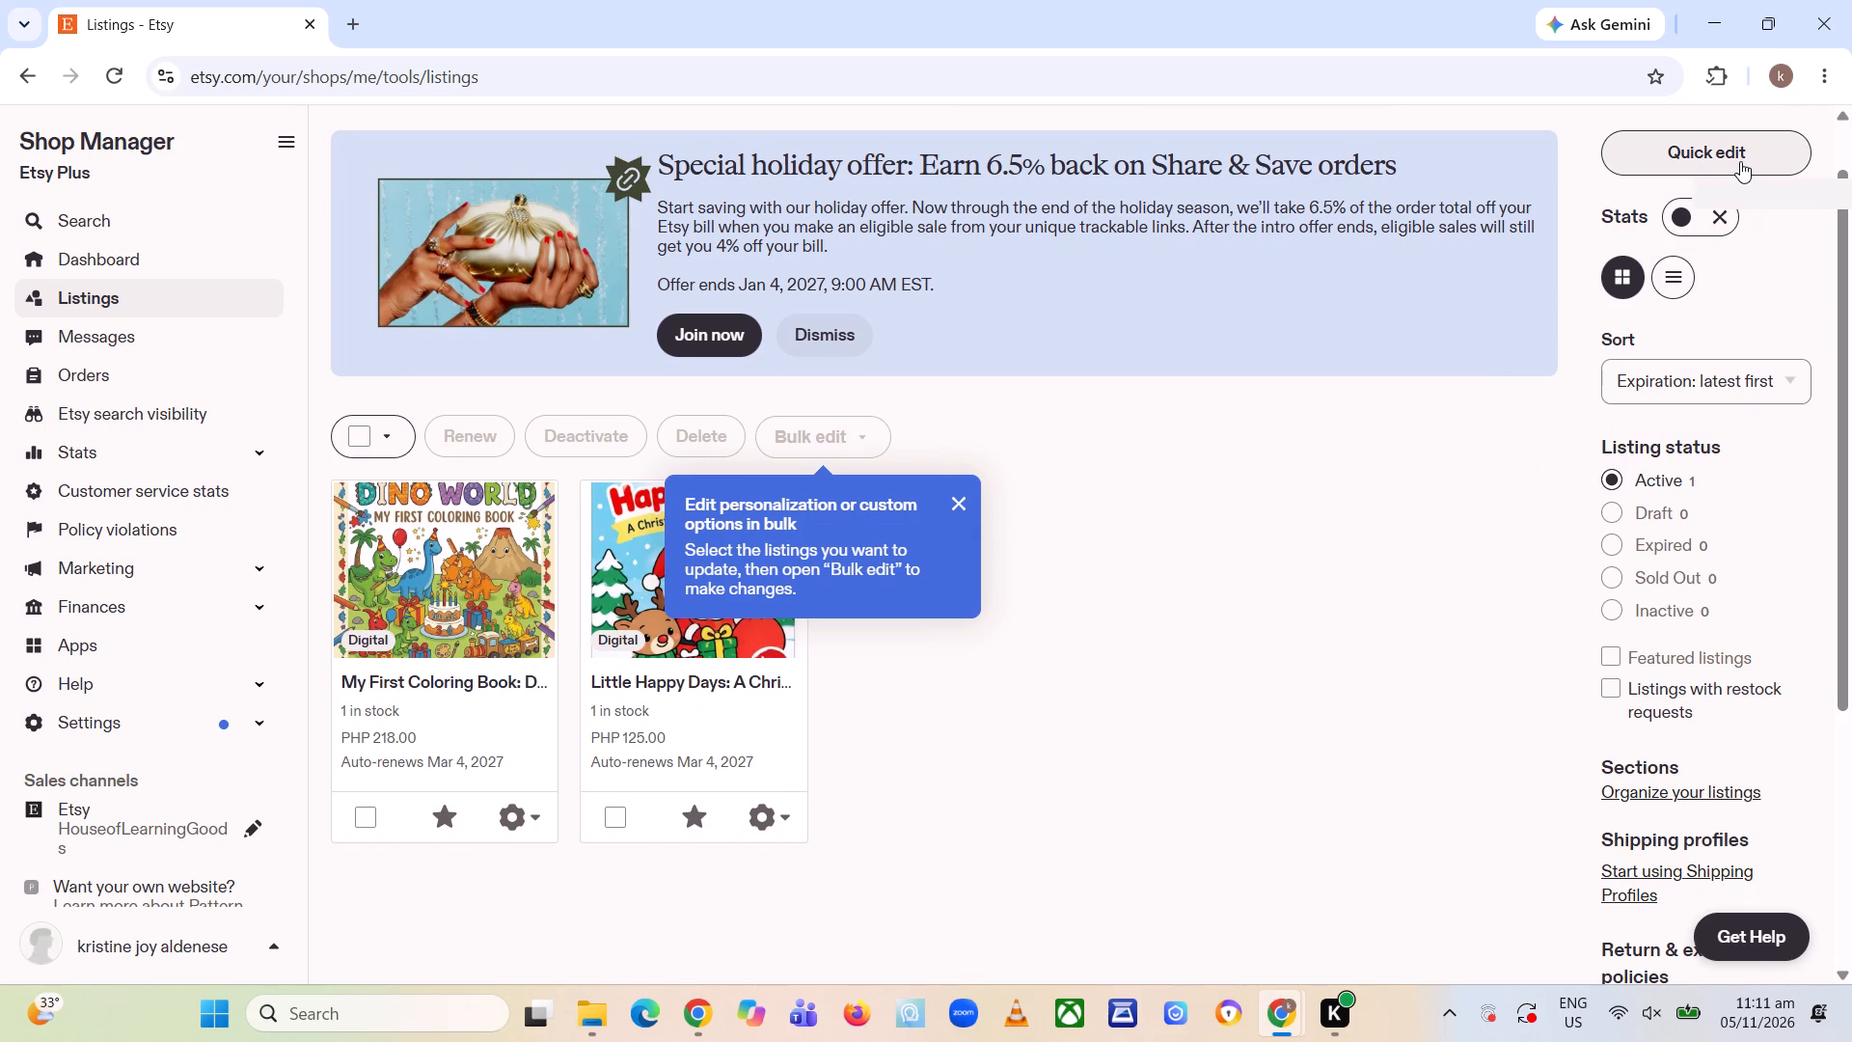
click(1691, 216)
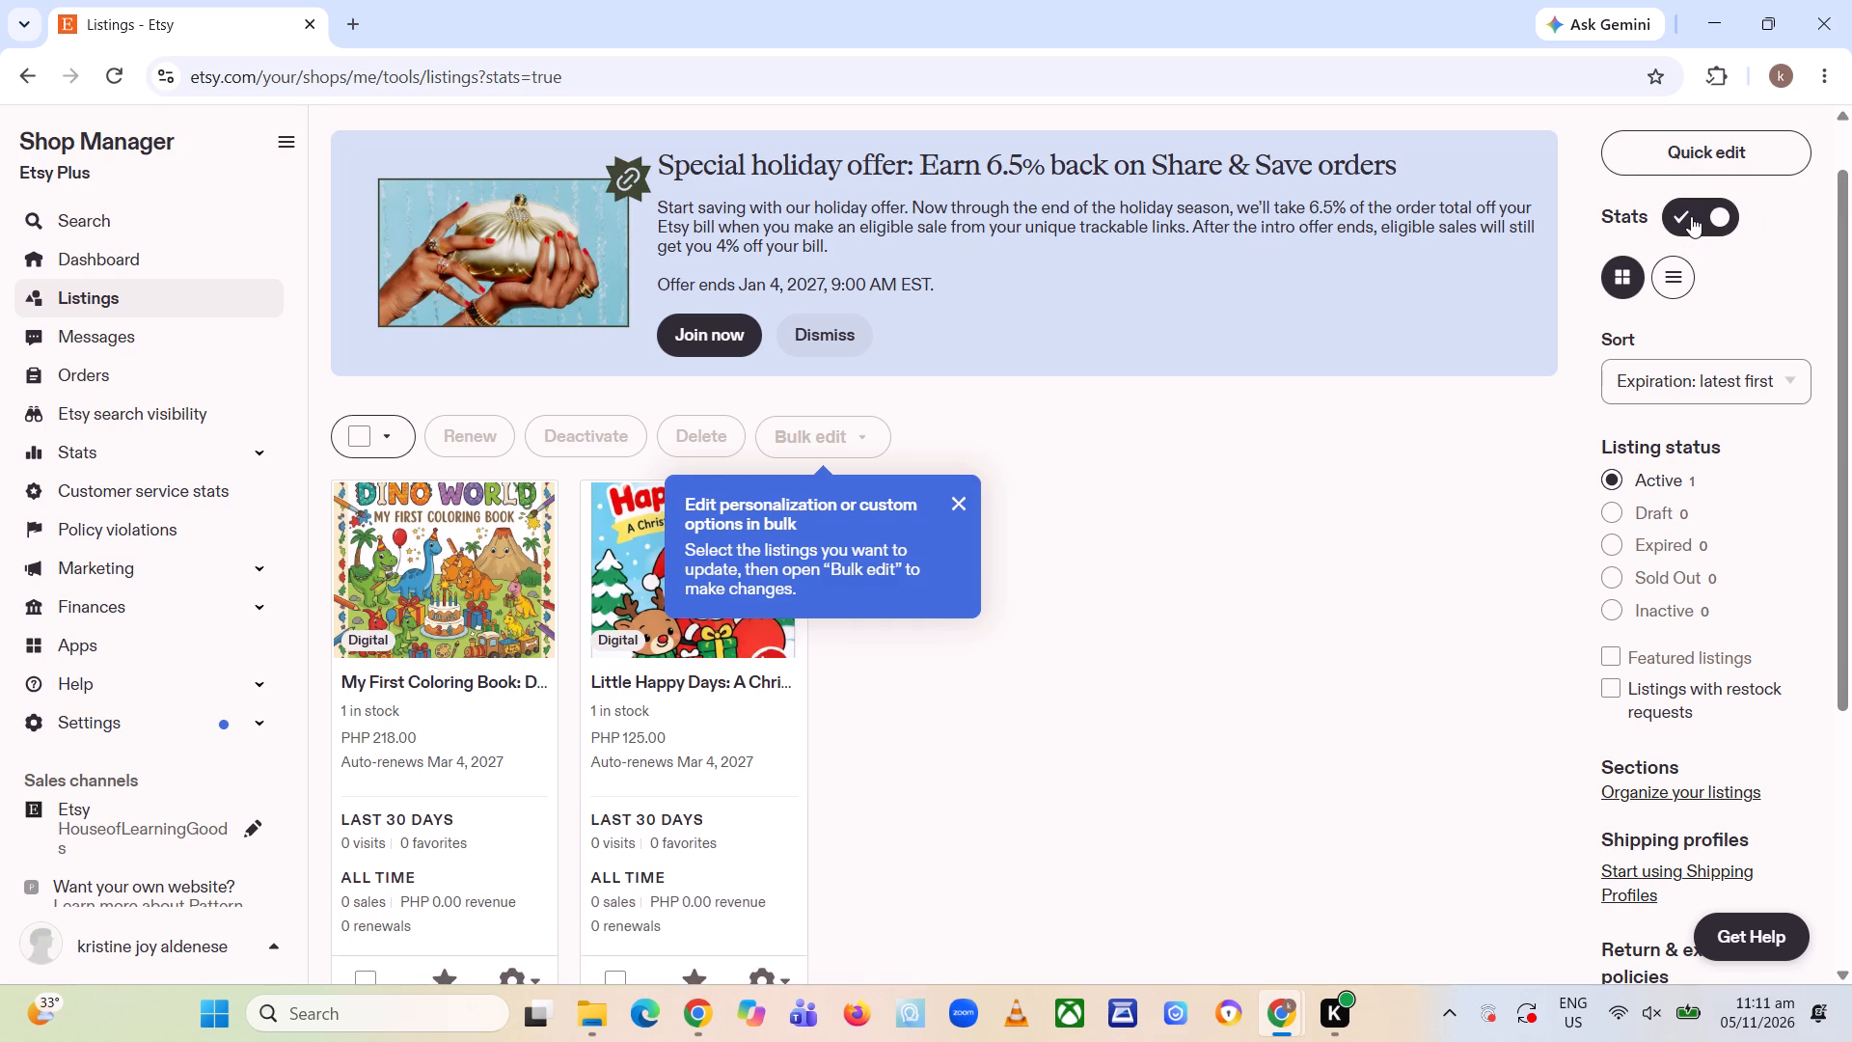
click(1691, 216)
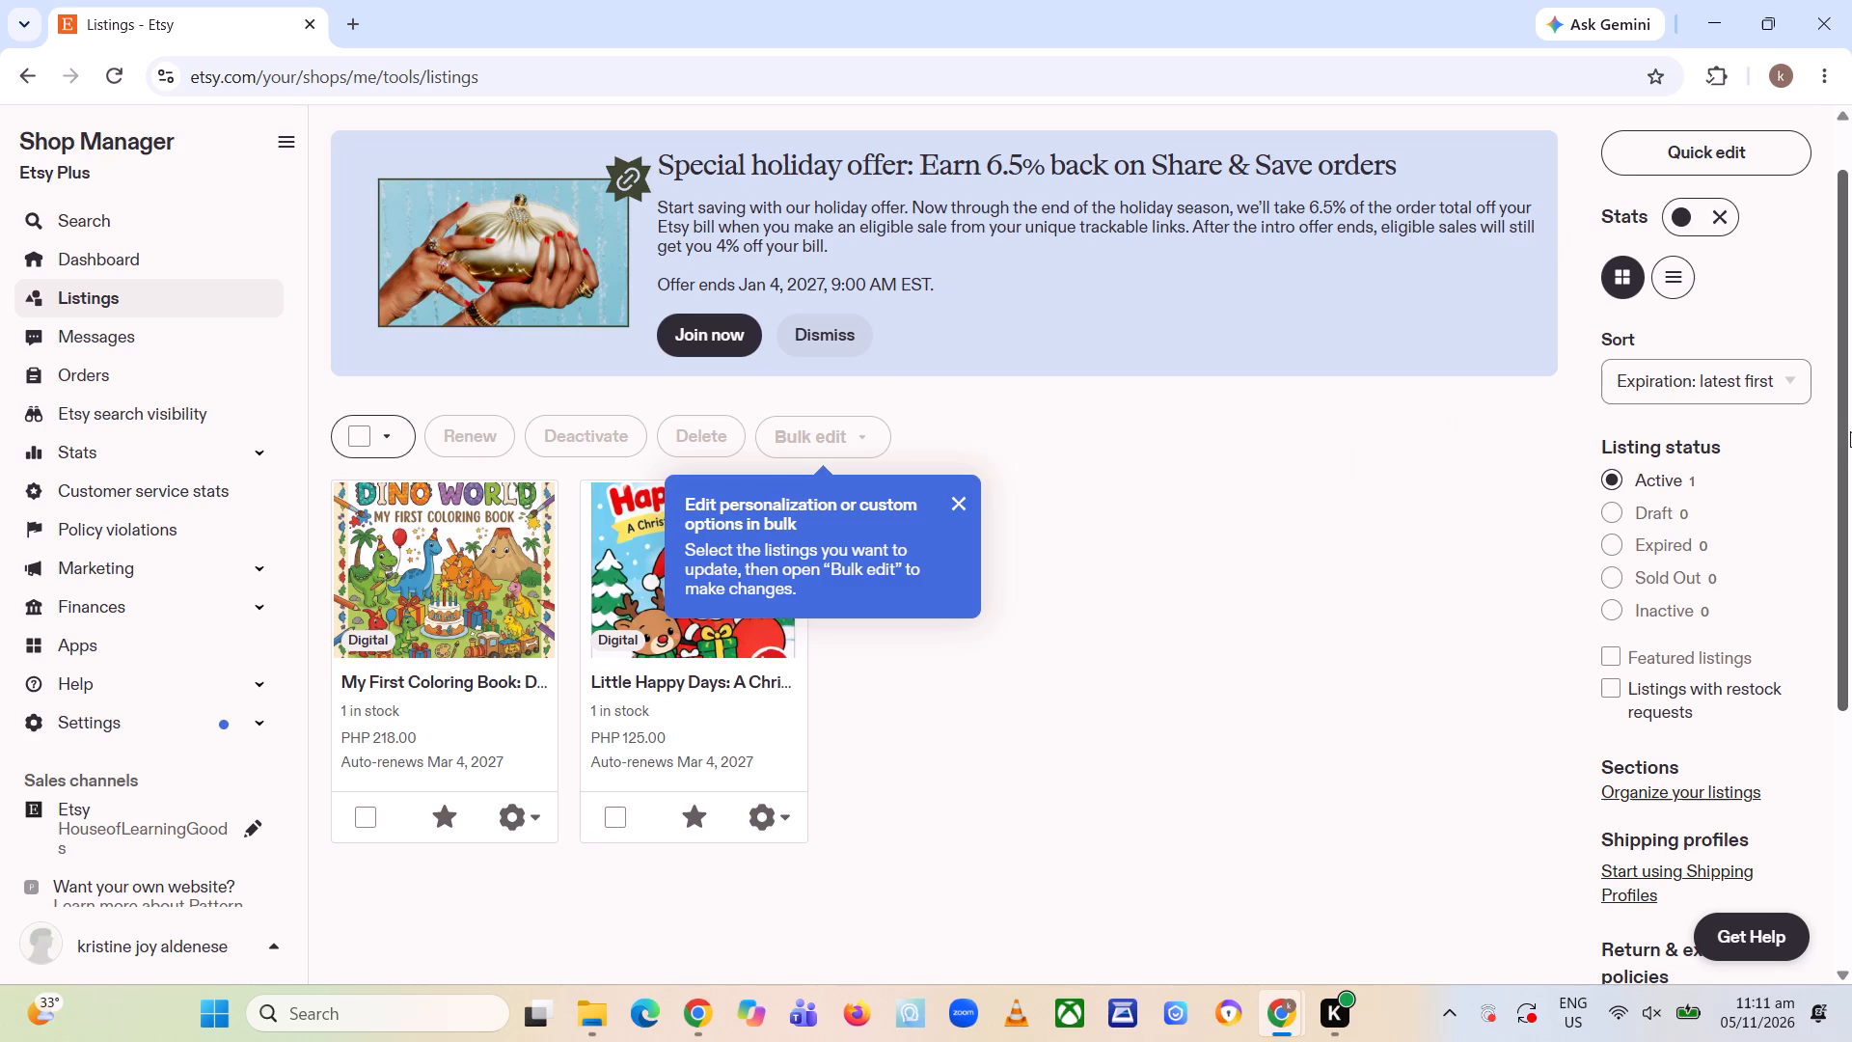
Start a new listing using the Standard list method.
drag(1850, 431, 1851, 321)
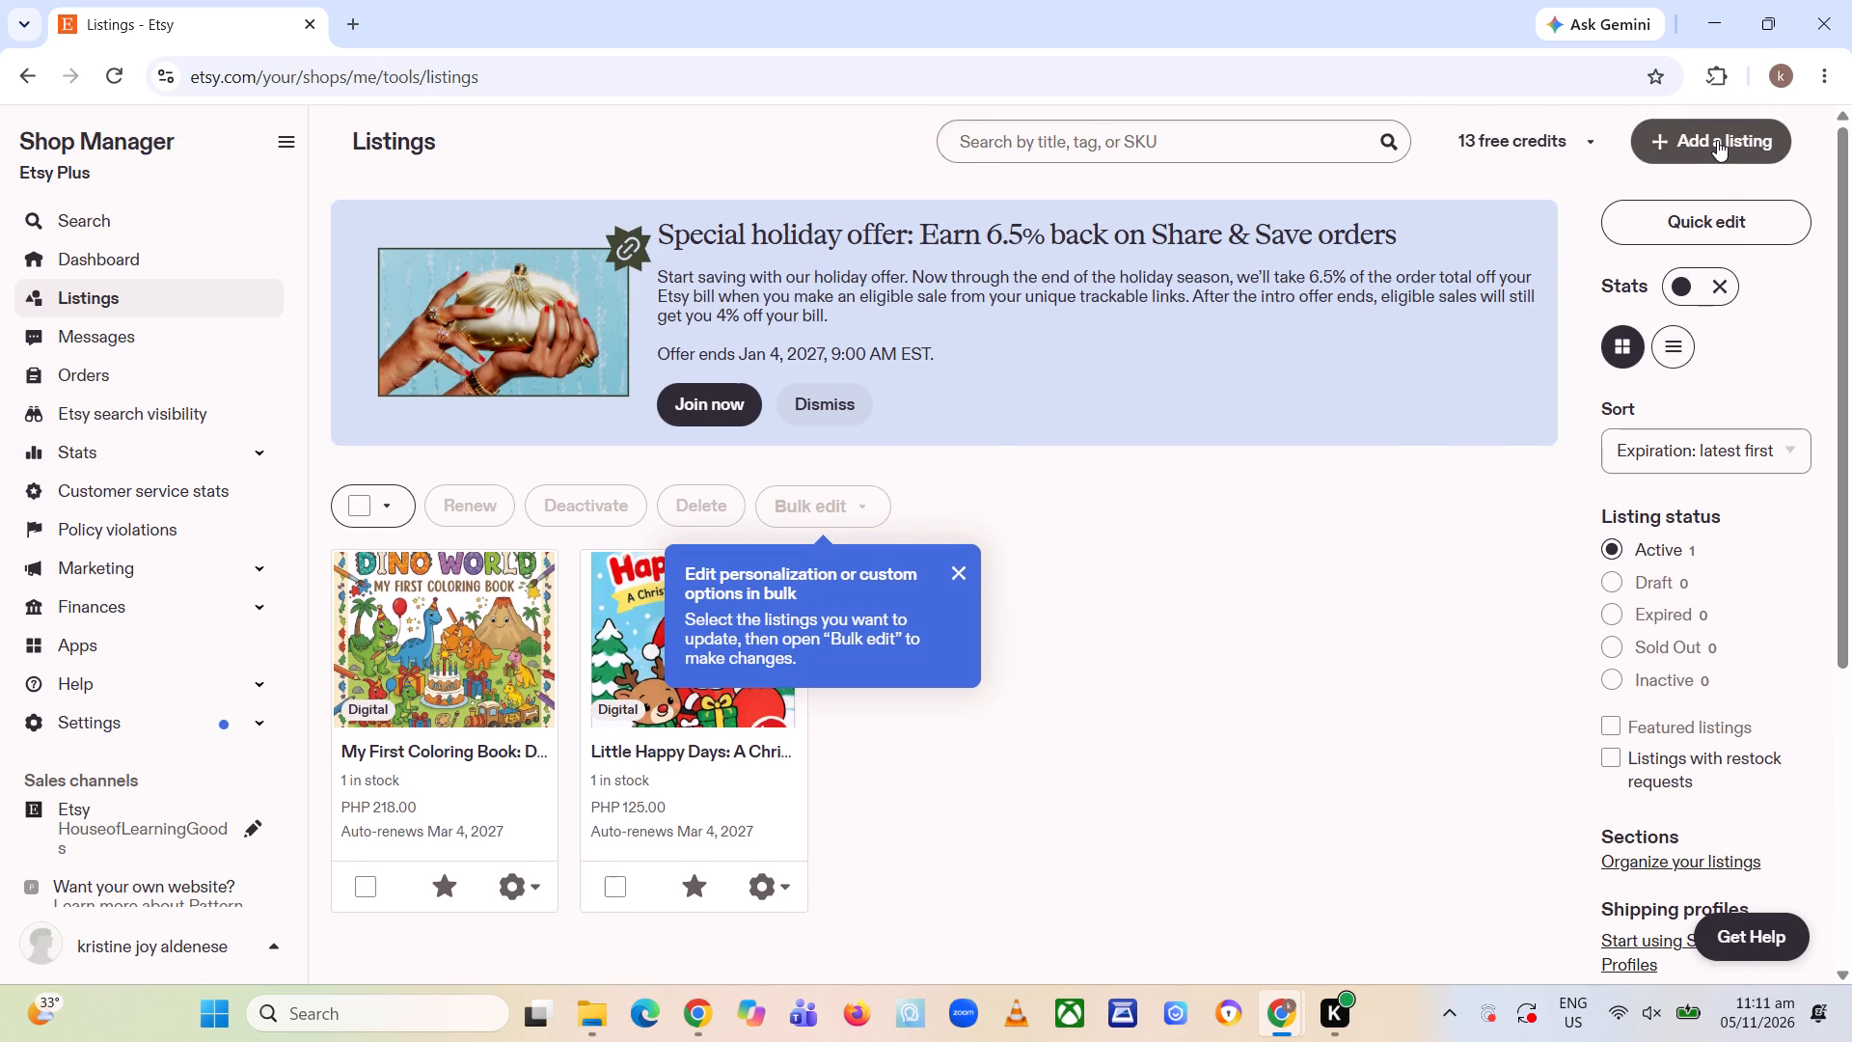
key(alt+Tab)
key(alt+Tab)
click(1717, 140)
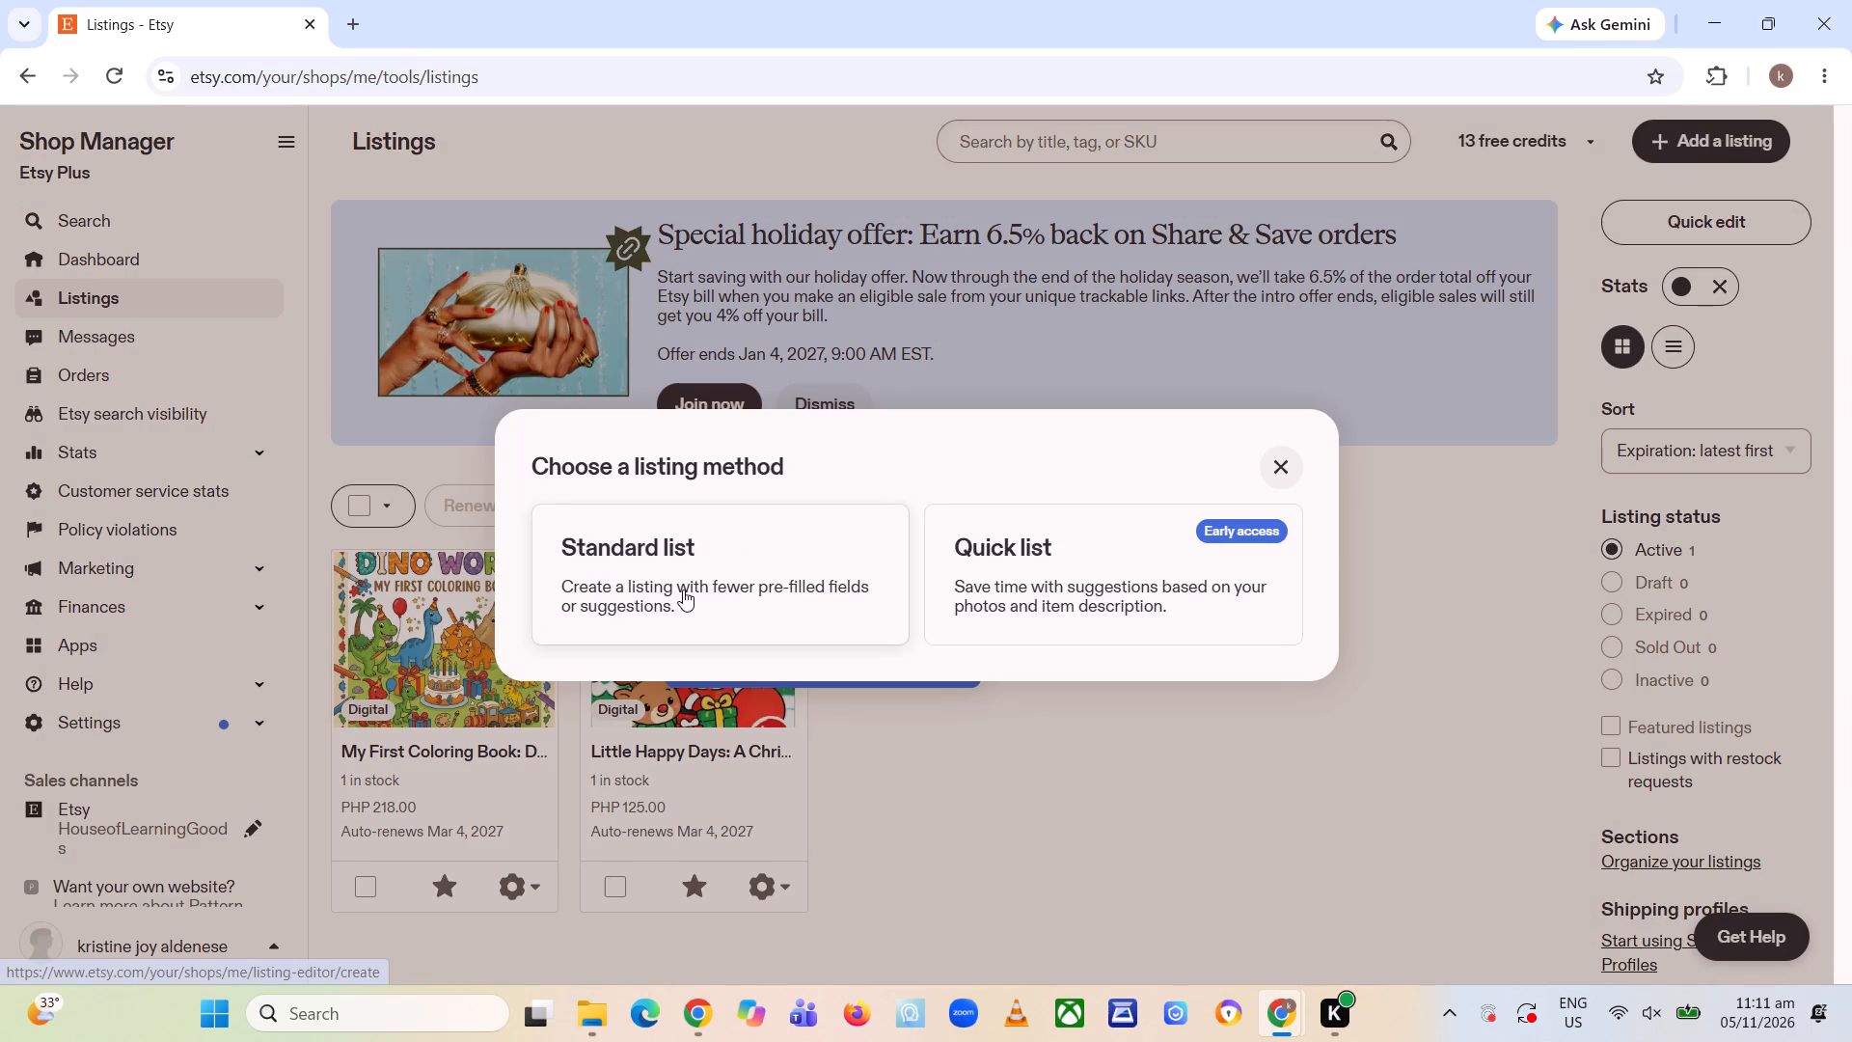
click(683, 590)
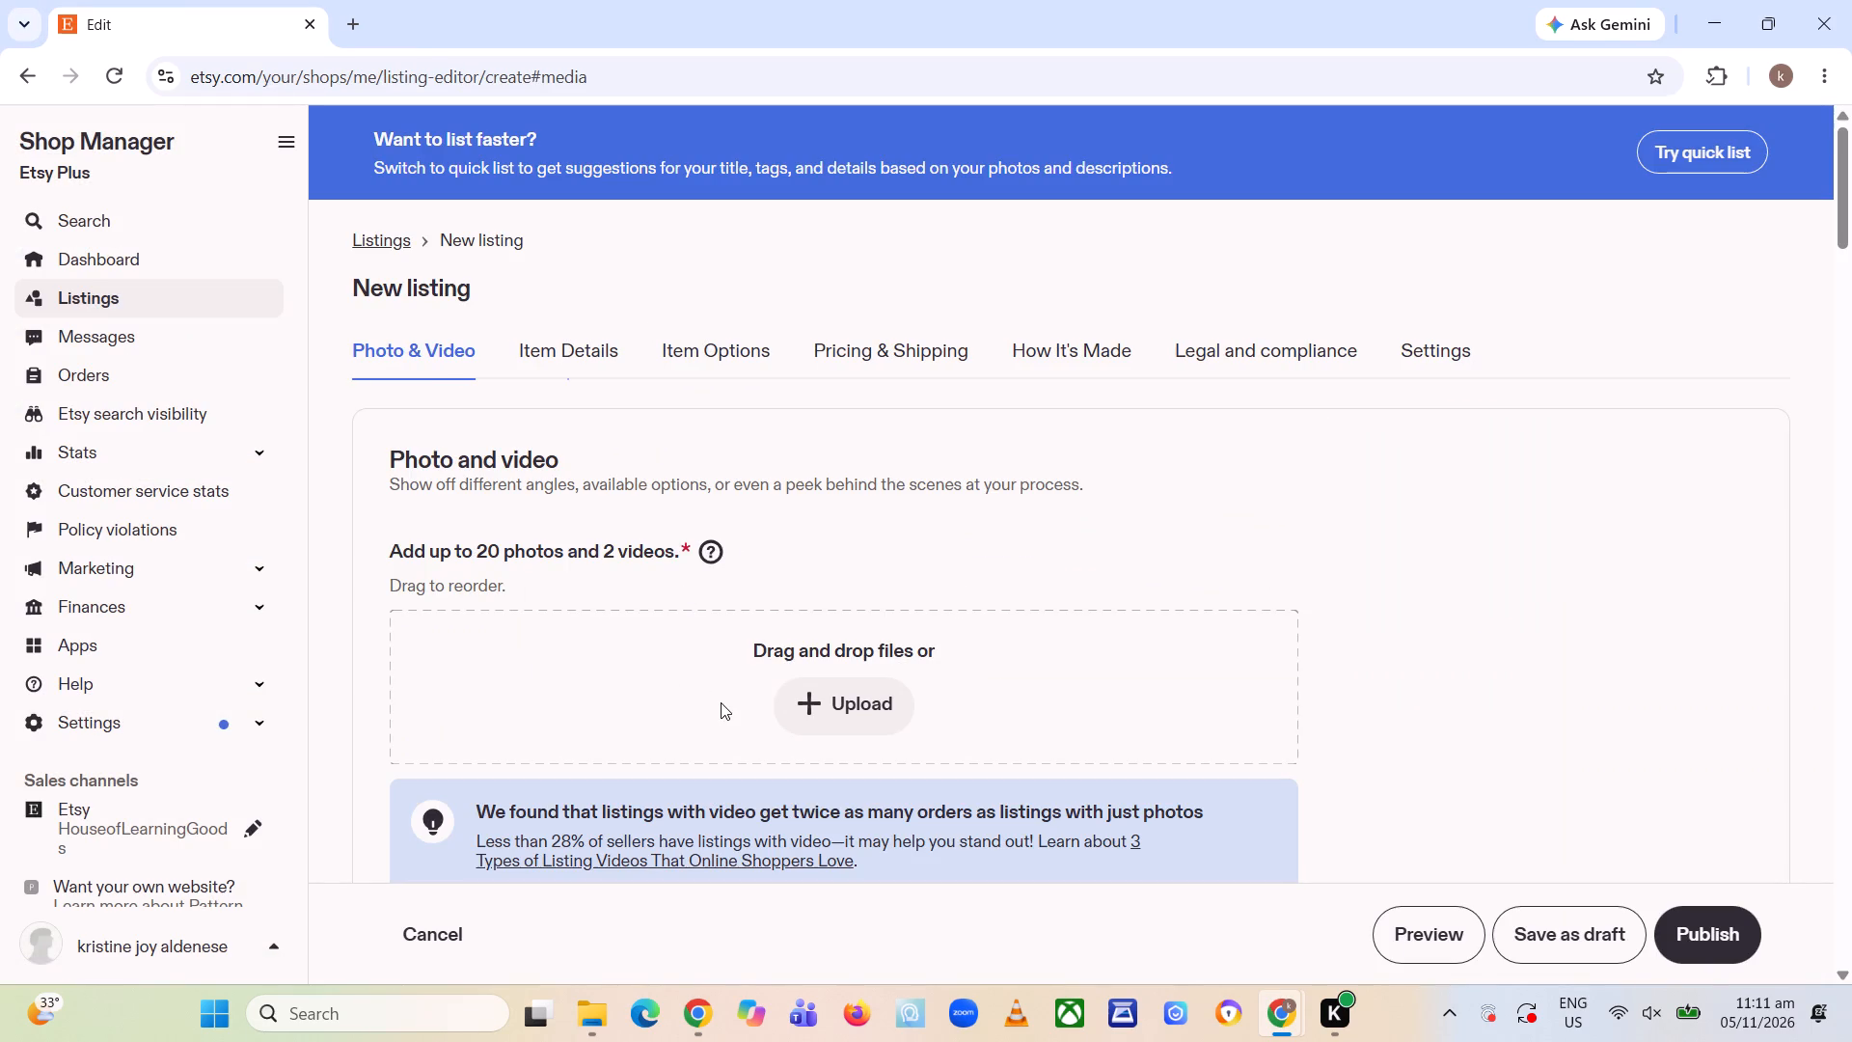
Start a photo upload and browse from Downloads through the digital product coloring folder and DONE to the TRACING ALPHABET folder.
click(828, 696)
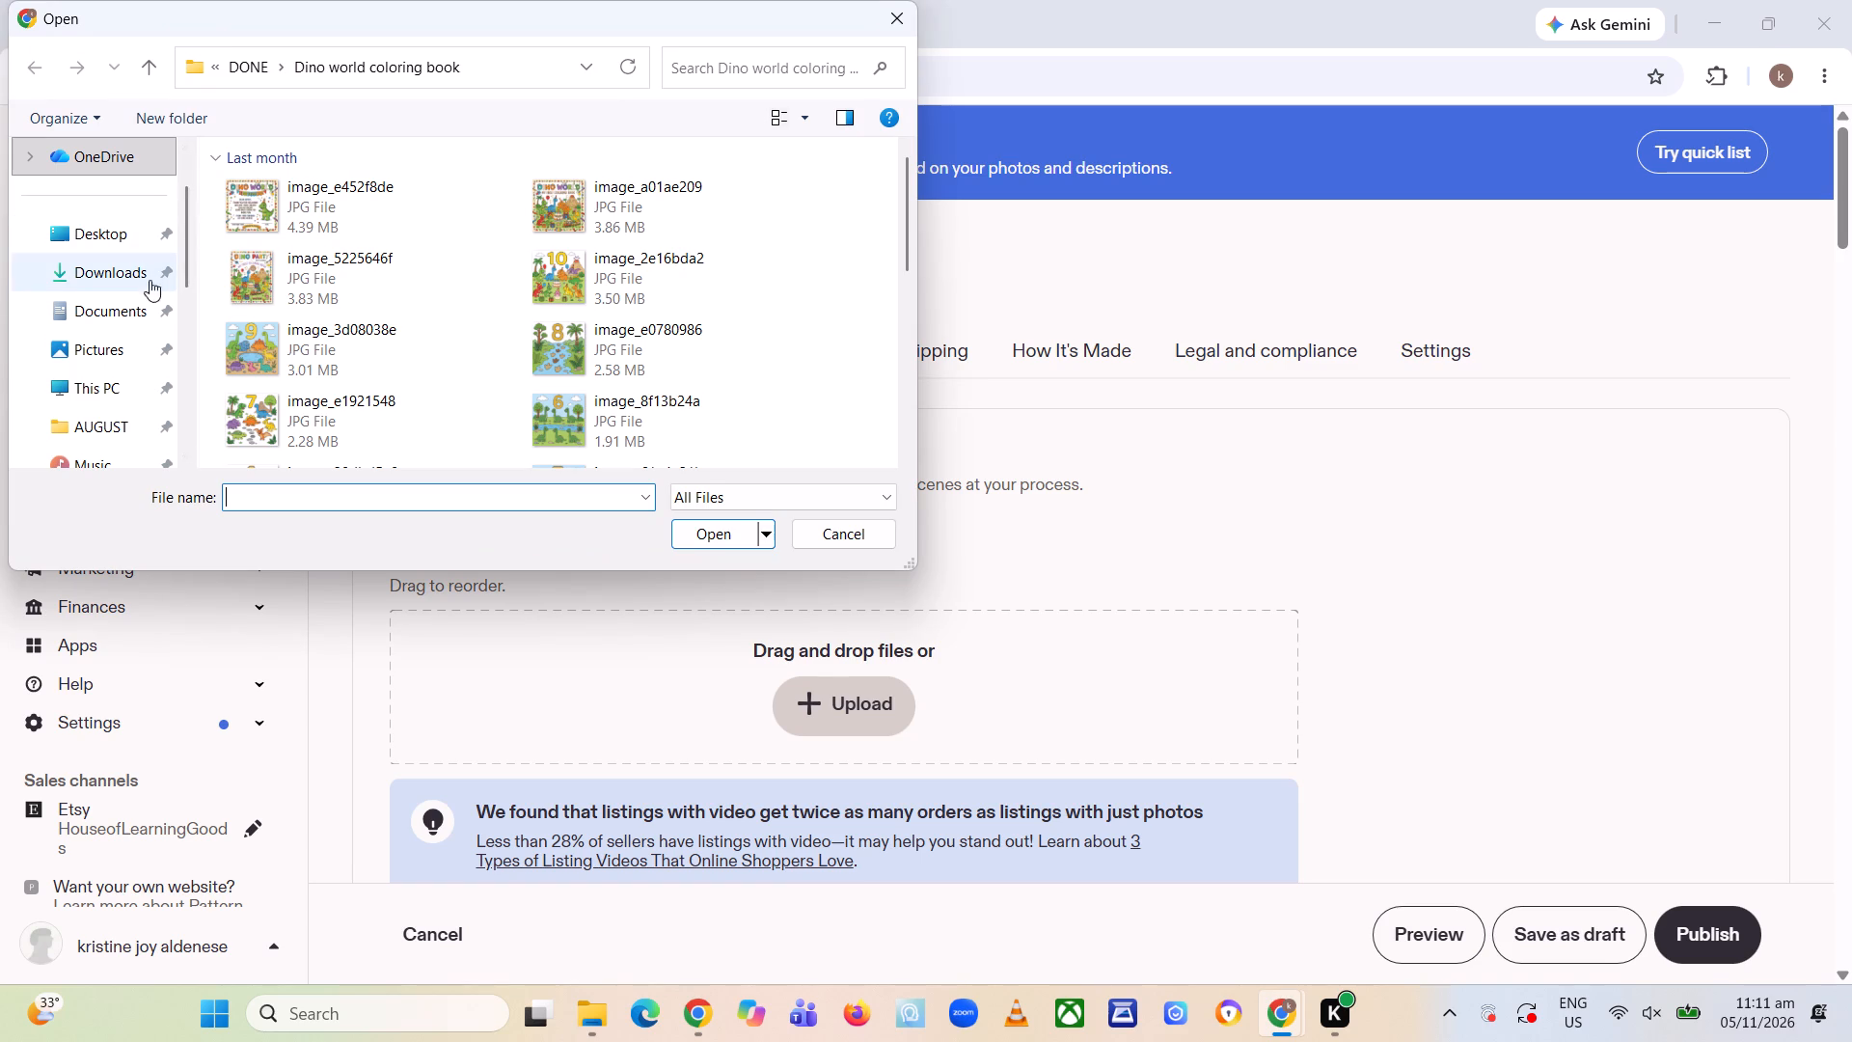
drag(187, 258, 187, 334)
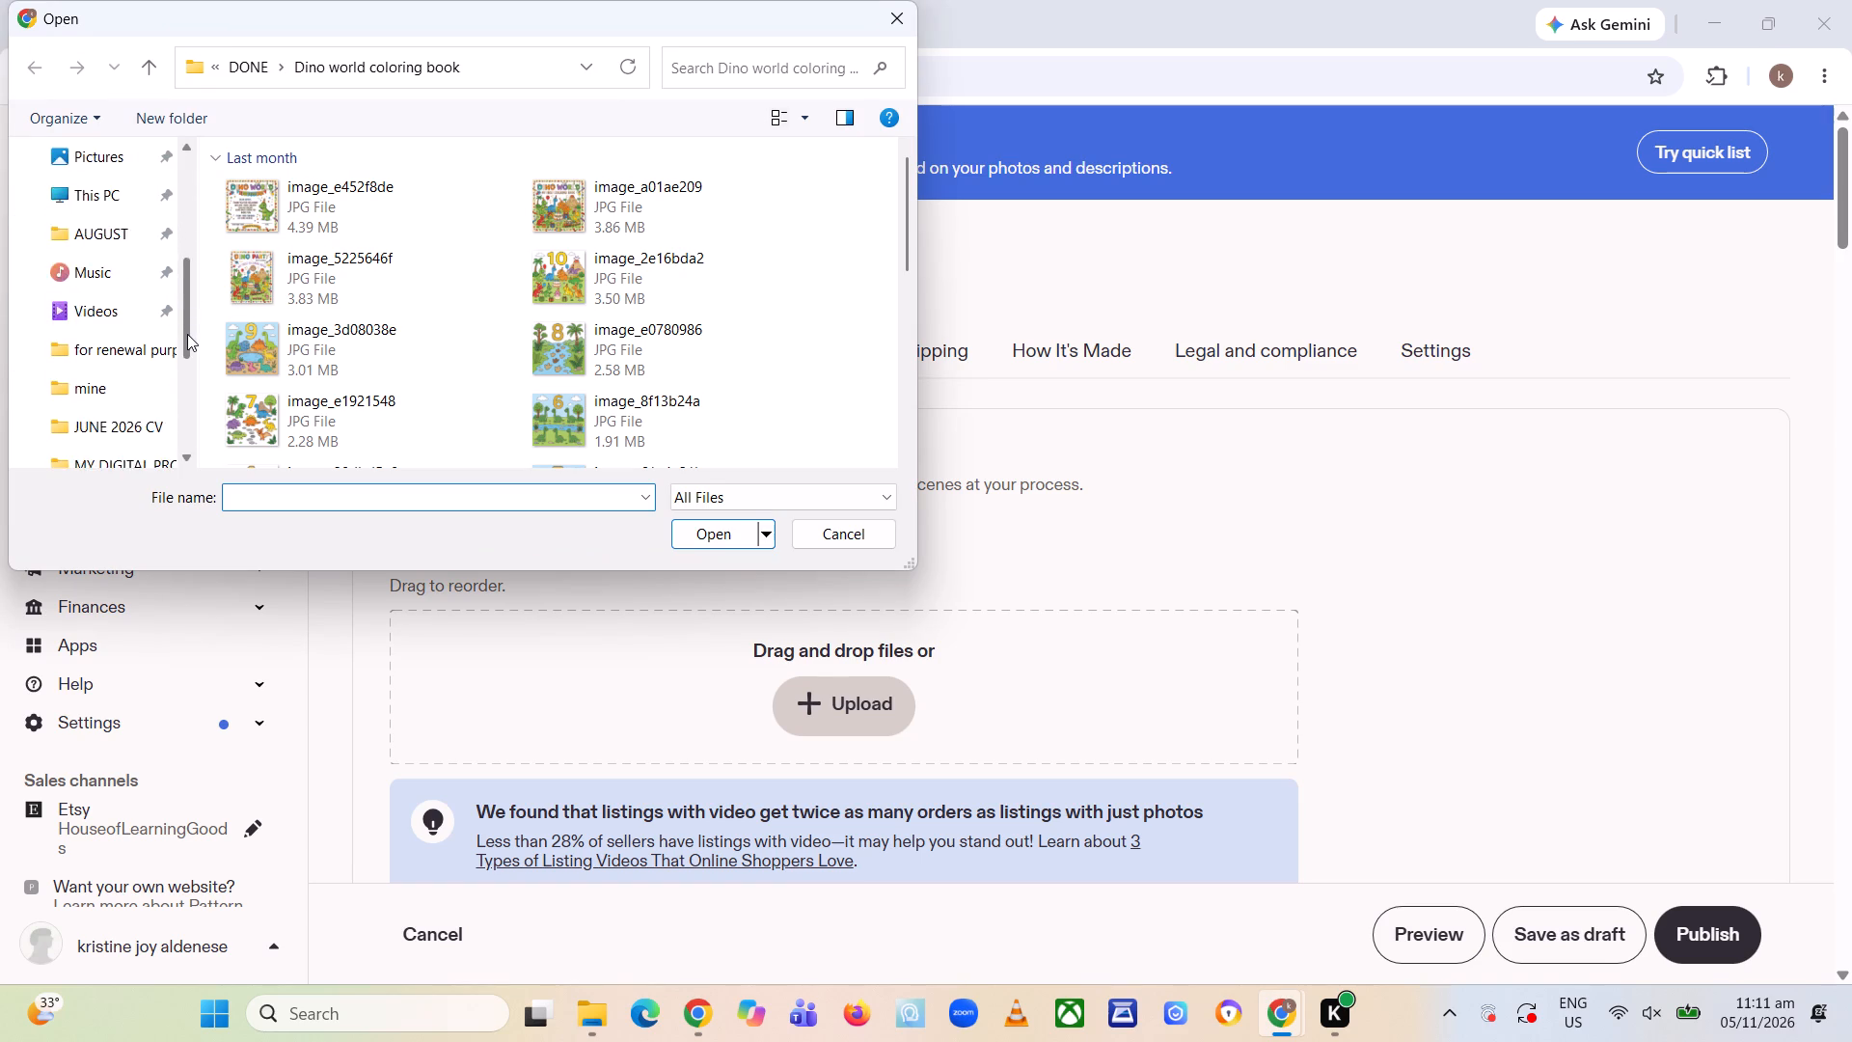
drag(187, 334, 187, 355)
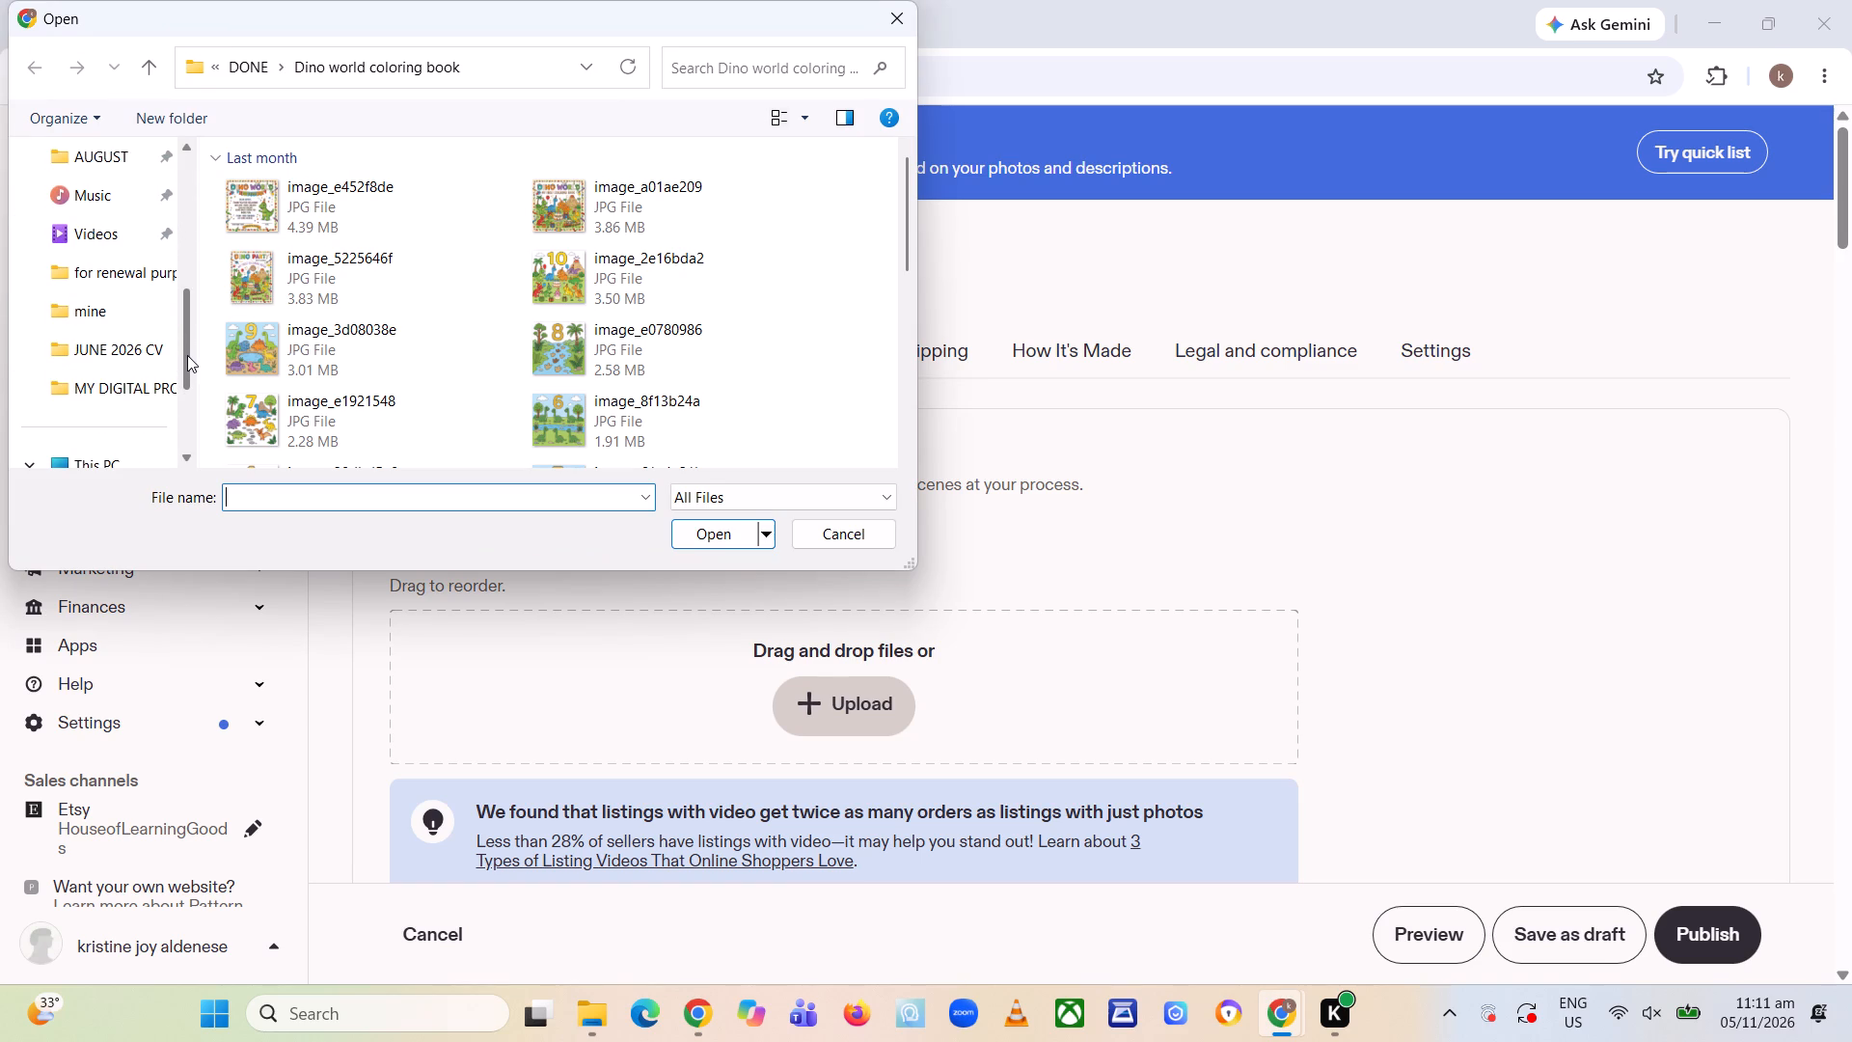
drag(187, 355, 206, 219)
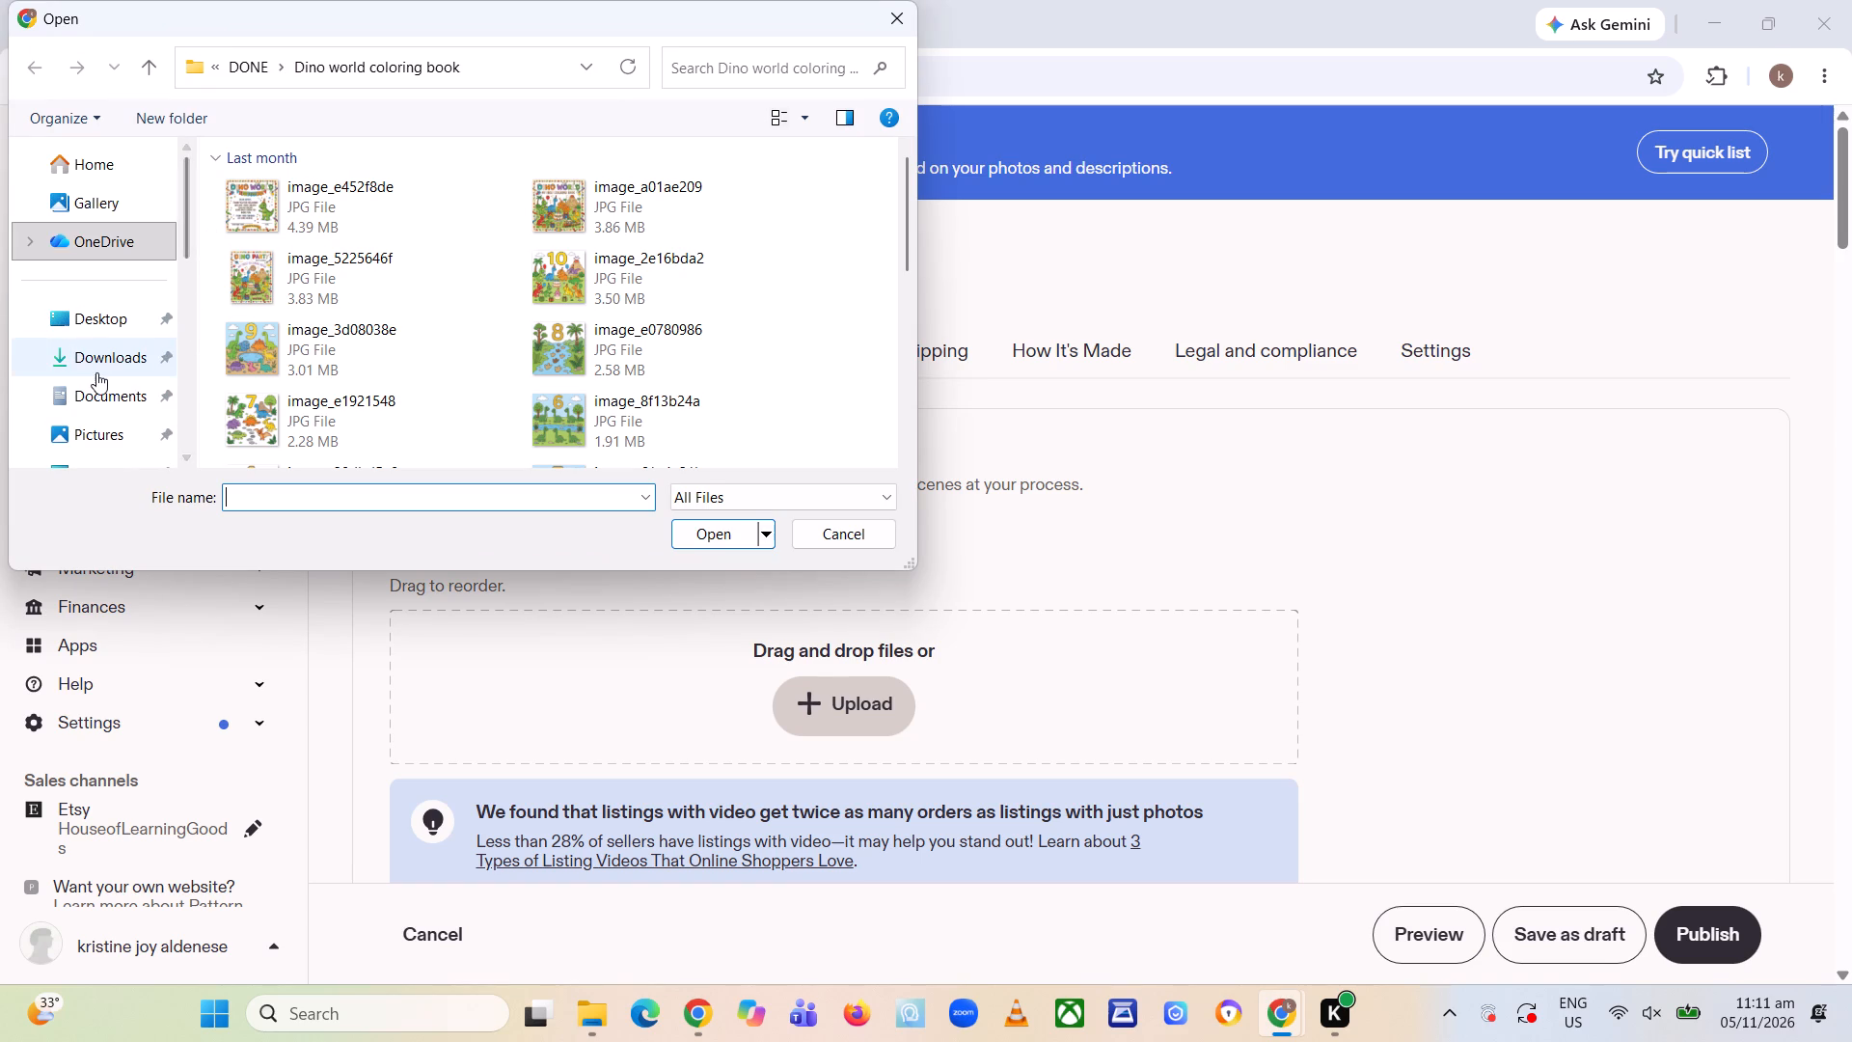
click(98, 366)
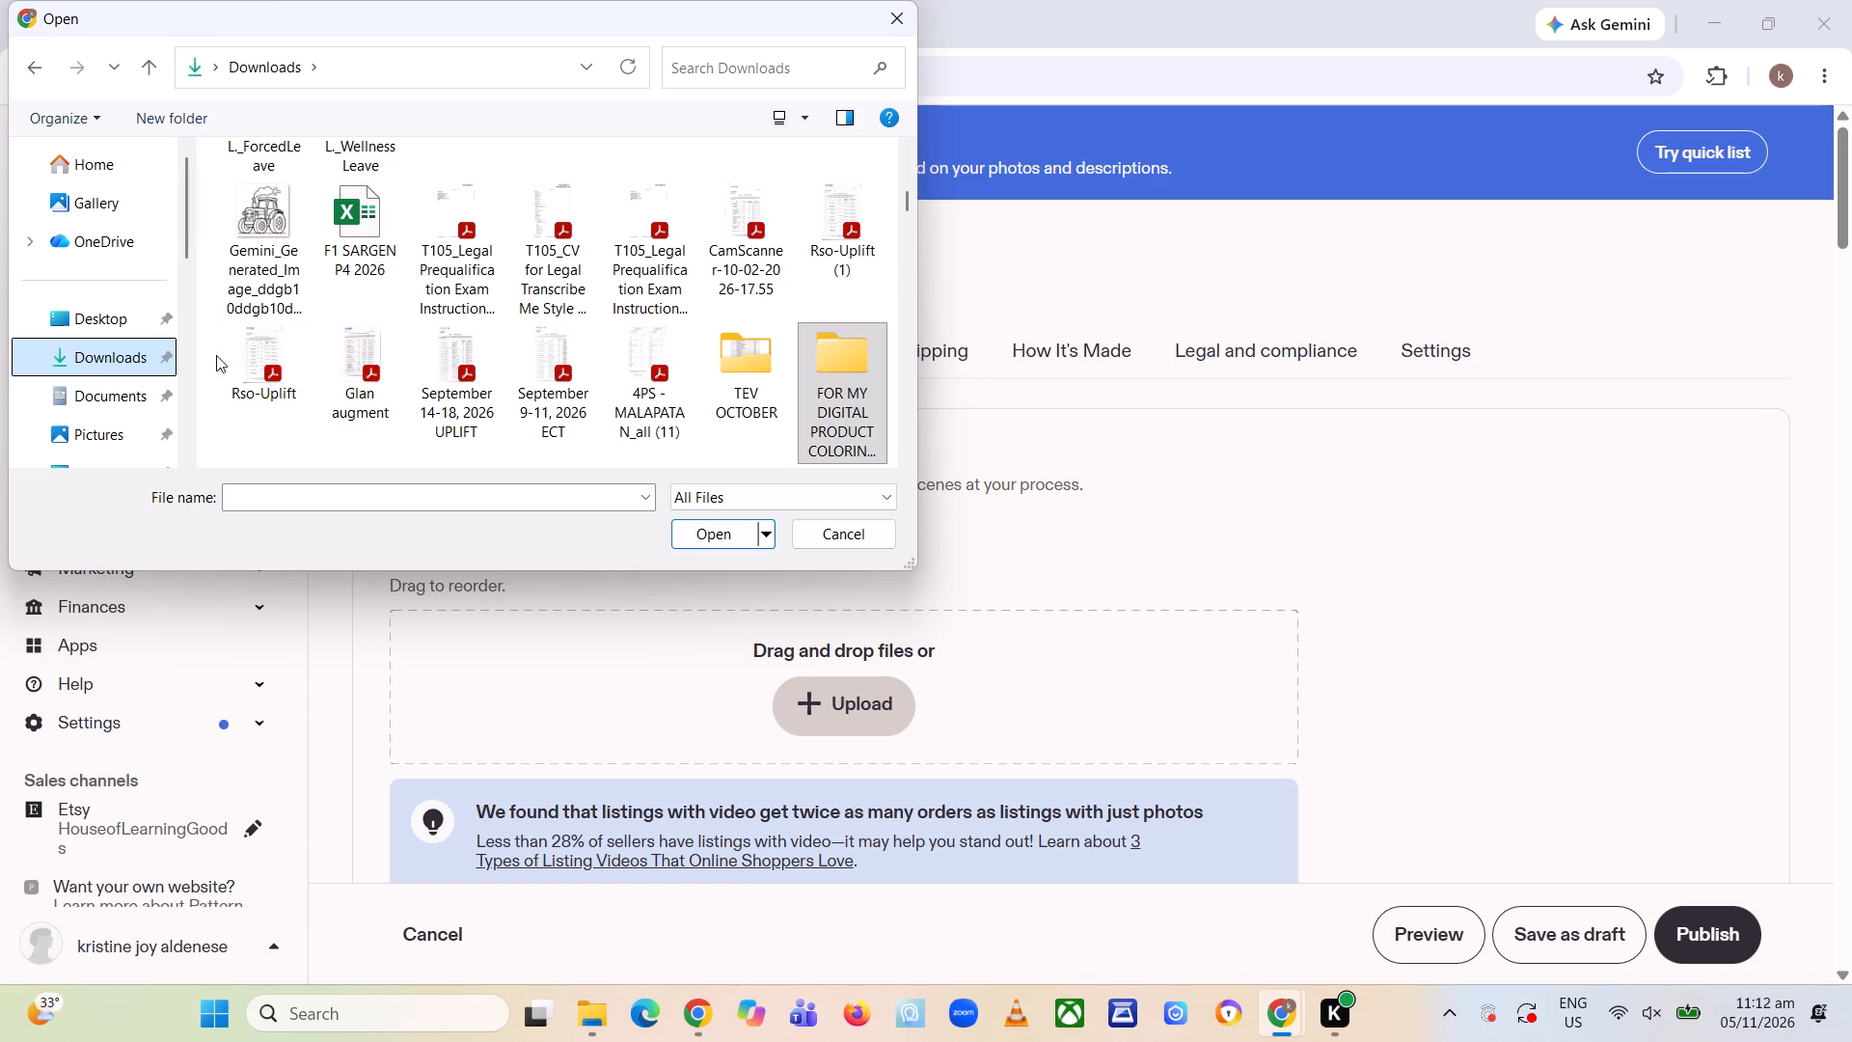
double_click(858, 439)
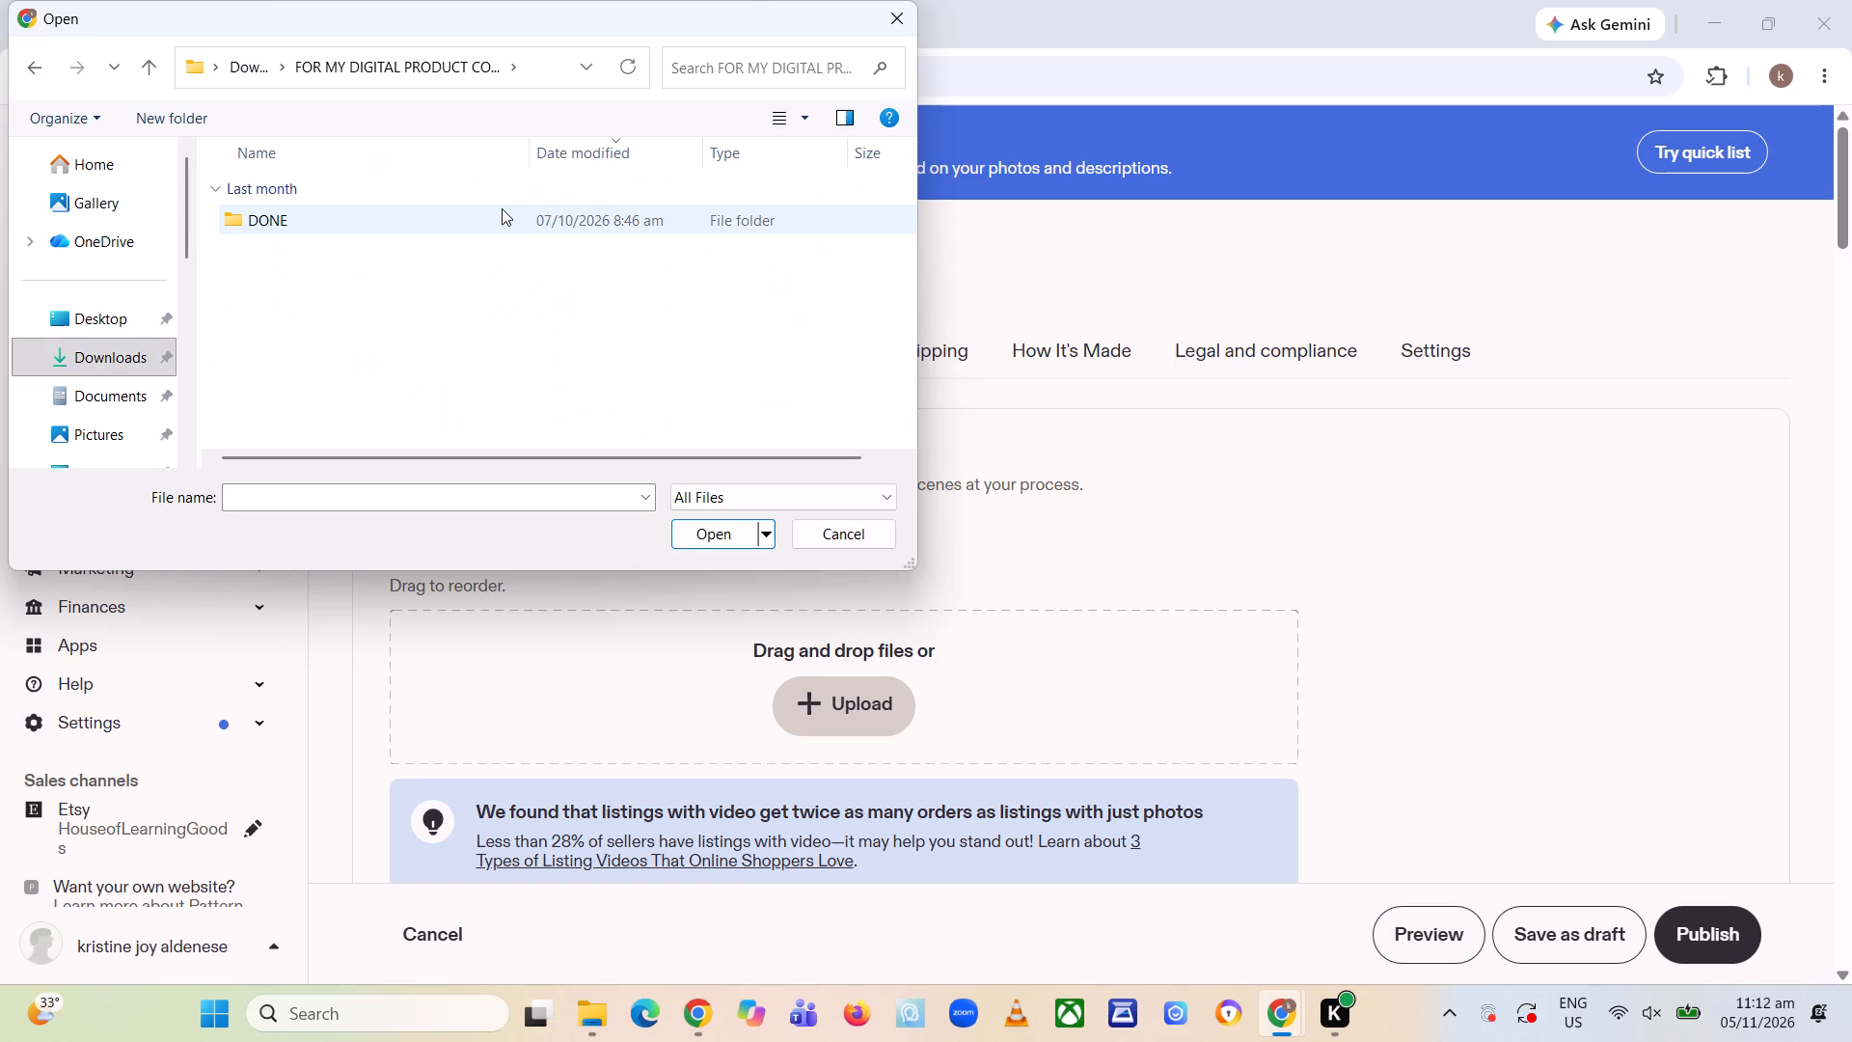
double_click(502, 211)
key(Left)
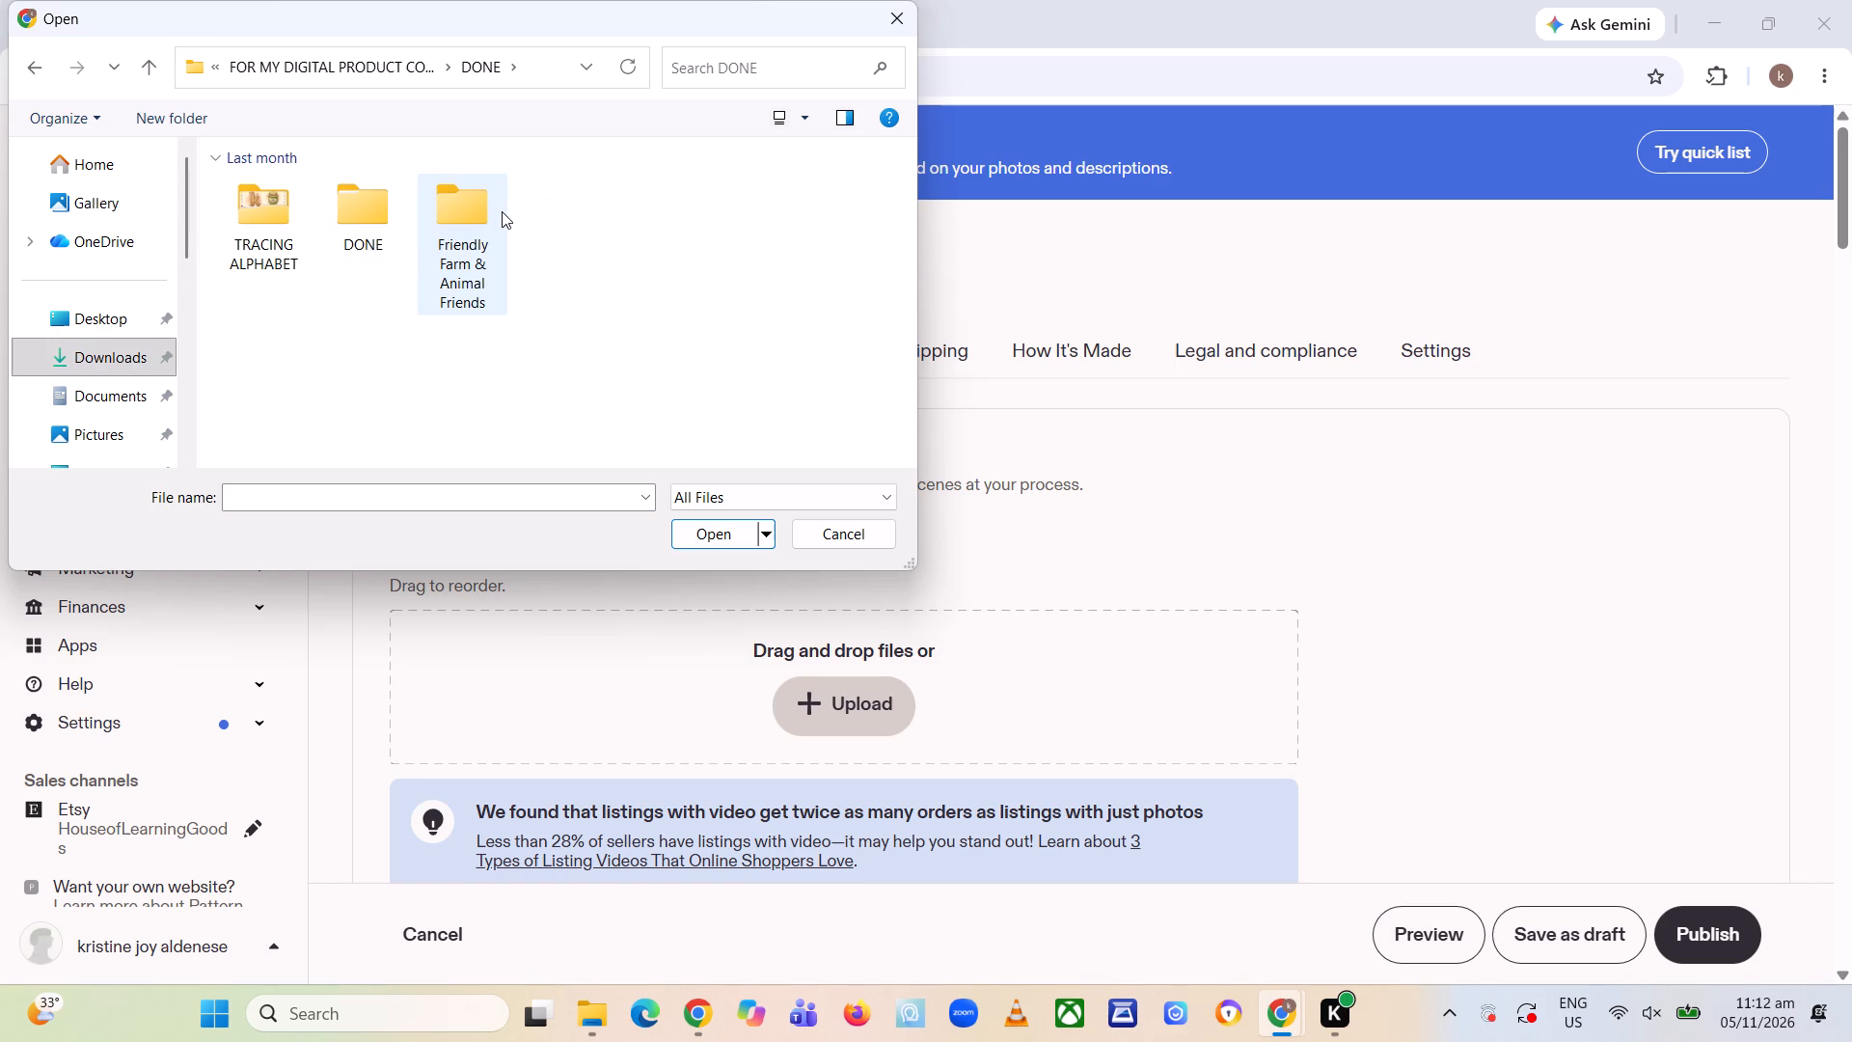
key(Right)
key(Return)
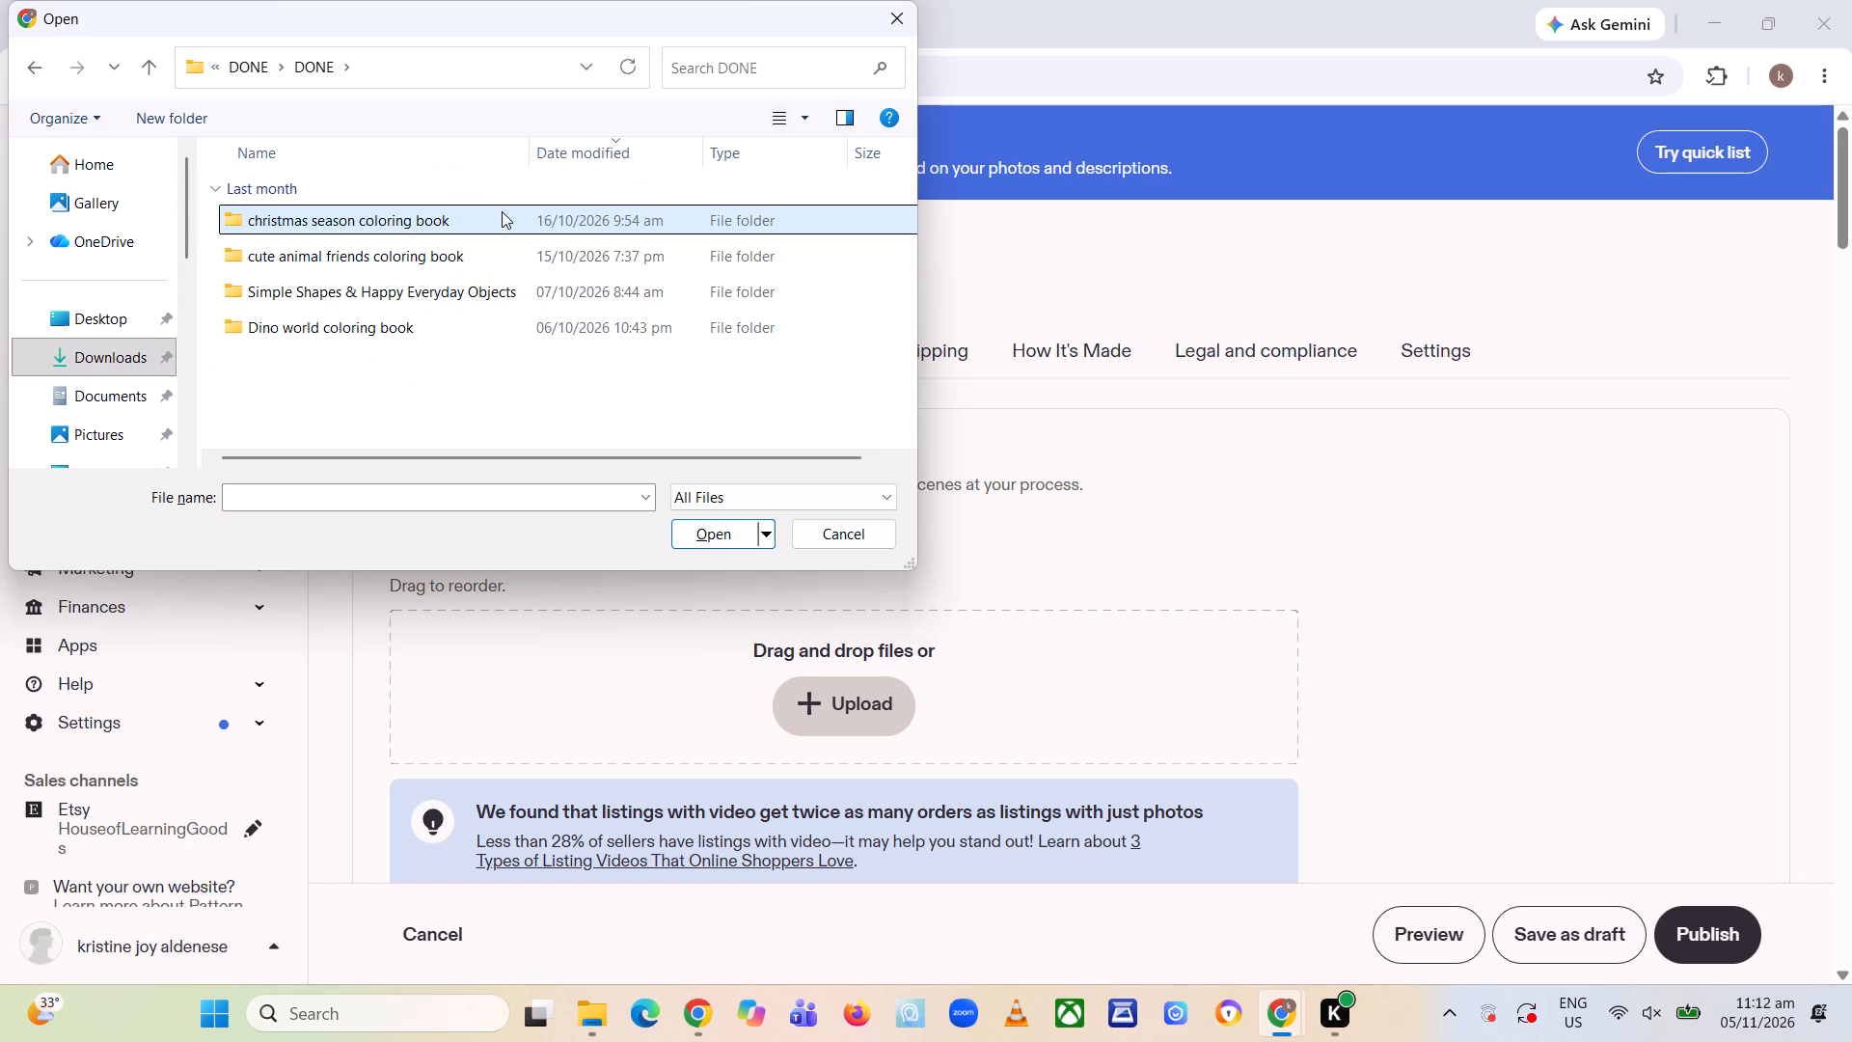
key(BackSpace)
key(Left)
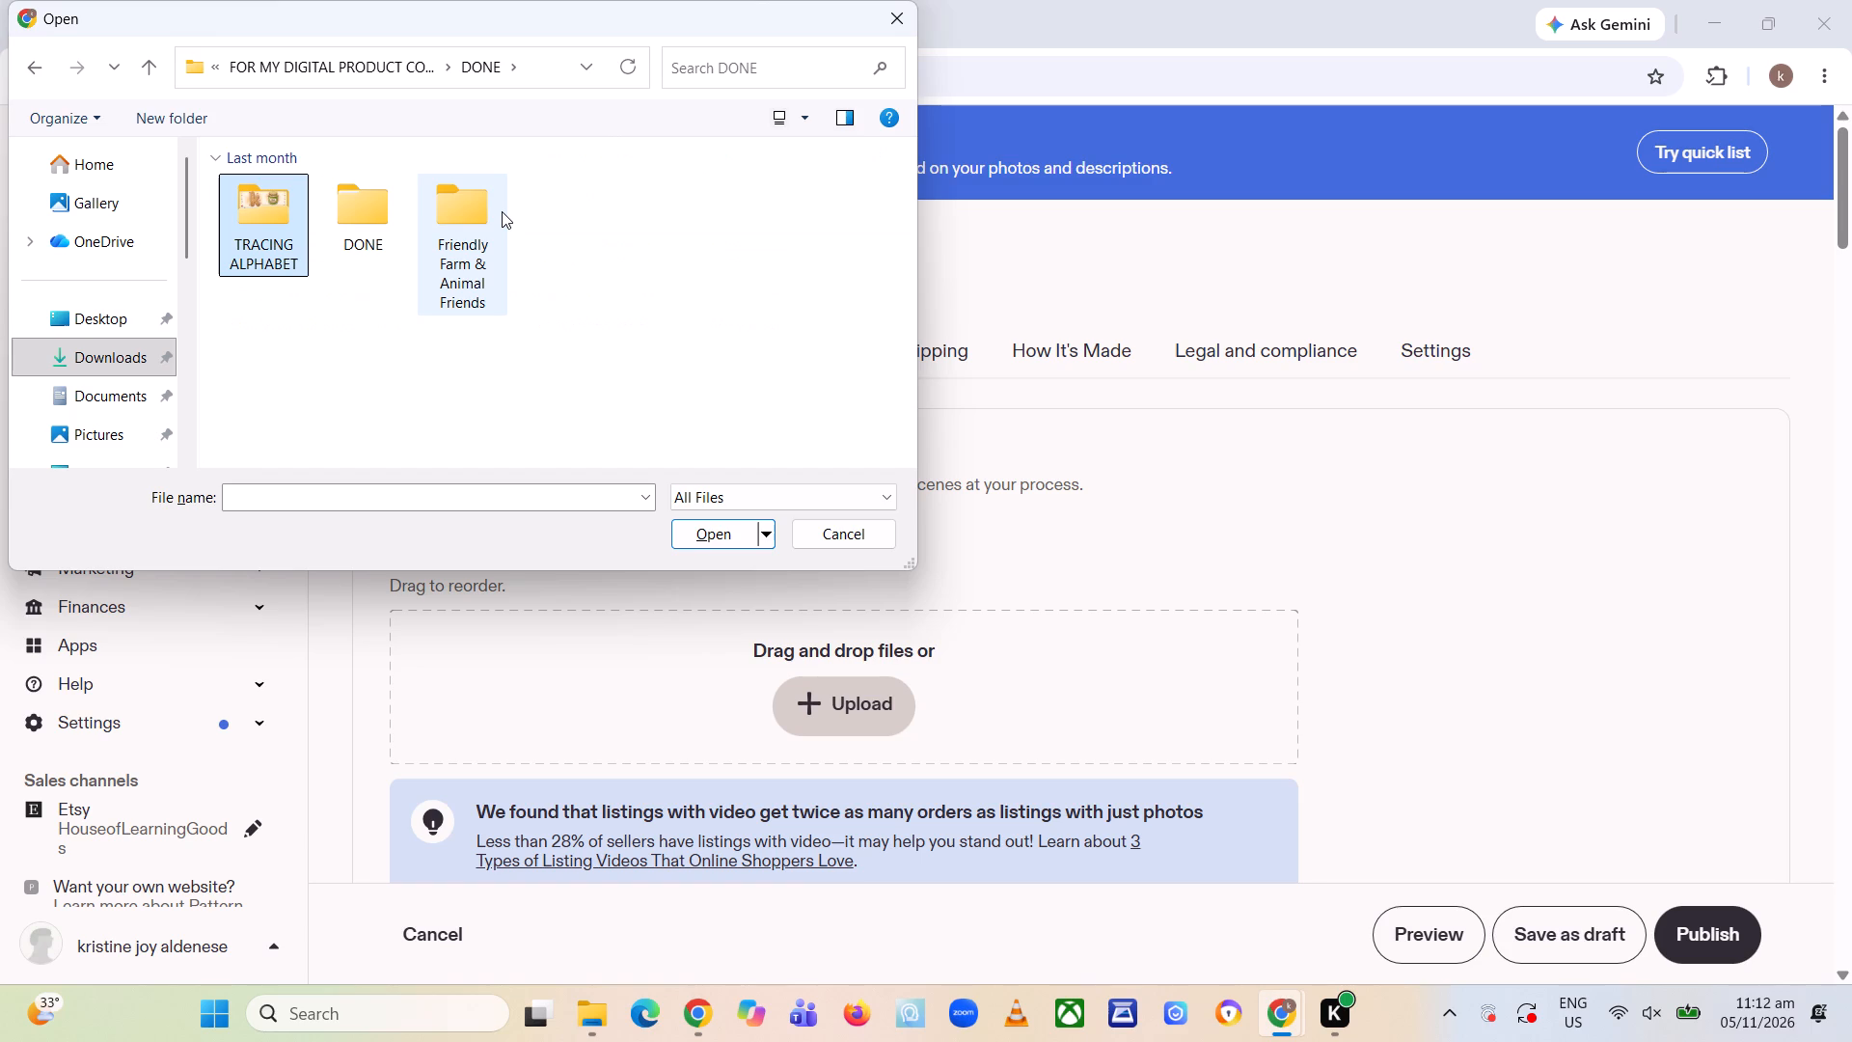
key(Return)
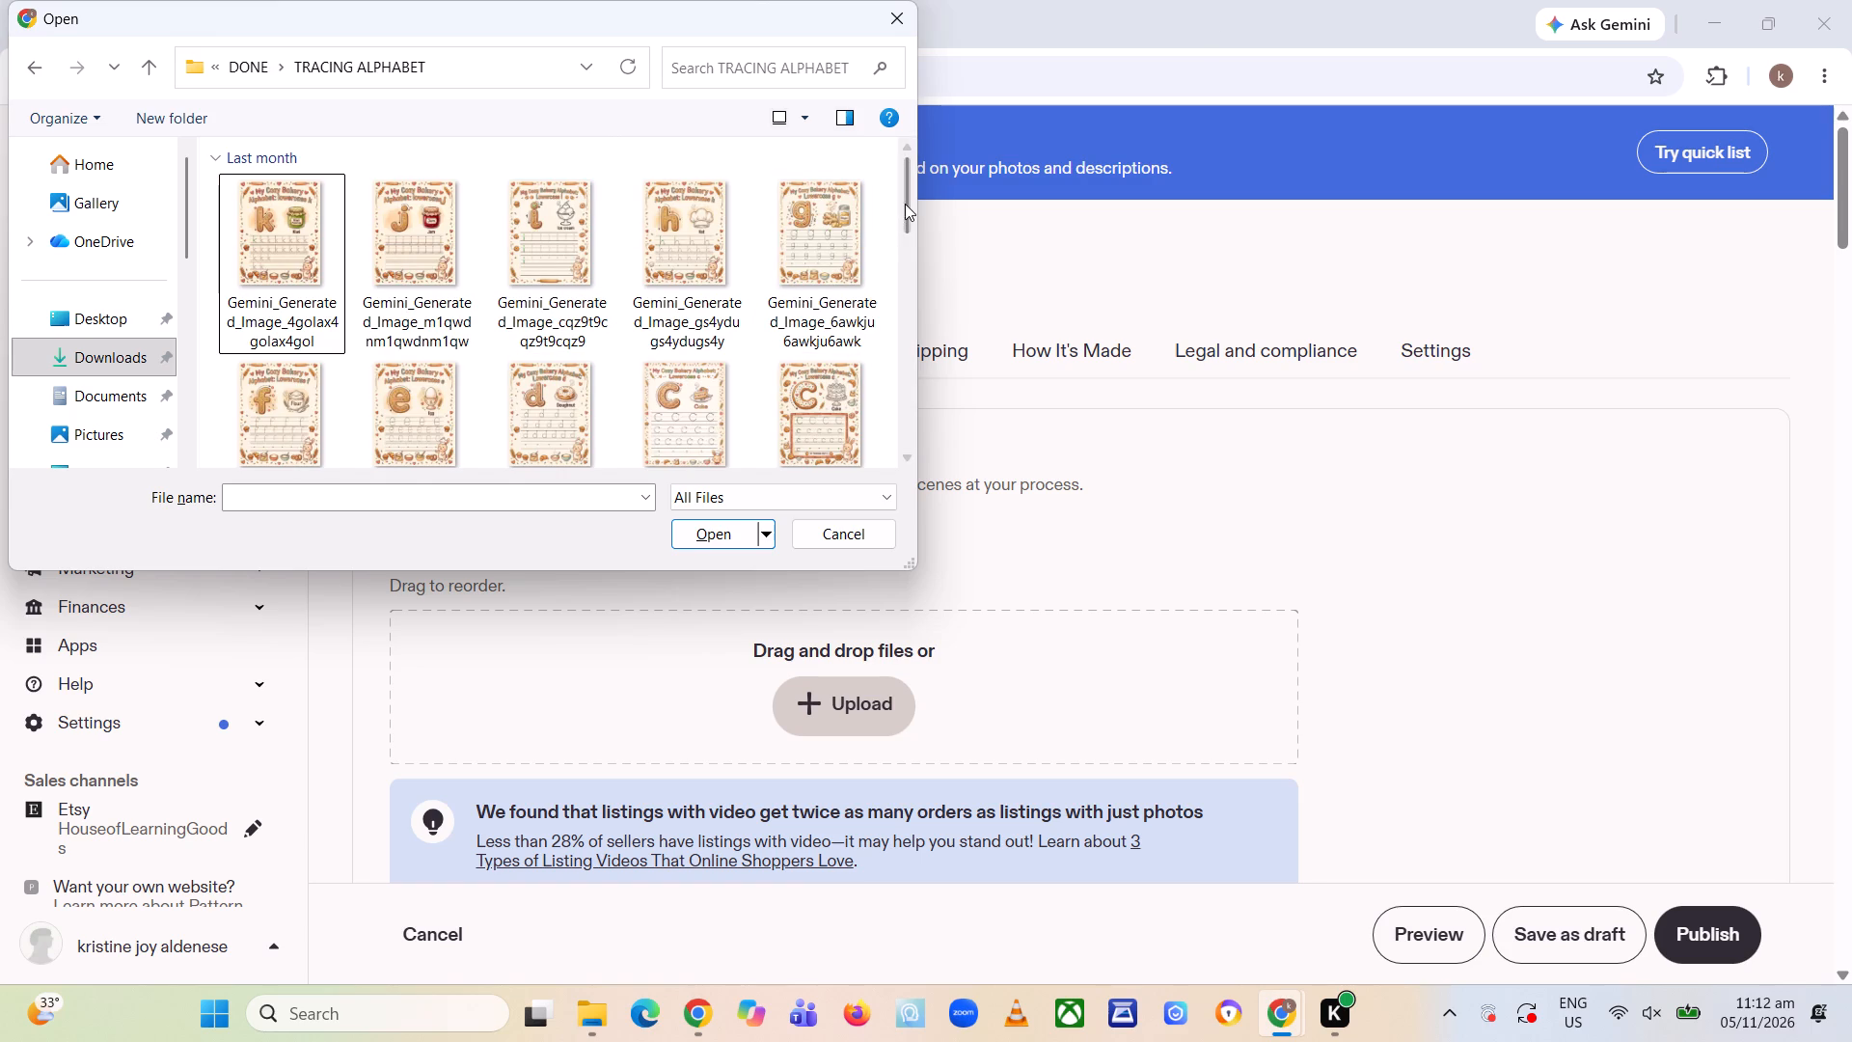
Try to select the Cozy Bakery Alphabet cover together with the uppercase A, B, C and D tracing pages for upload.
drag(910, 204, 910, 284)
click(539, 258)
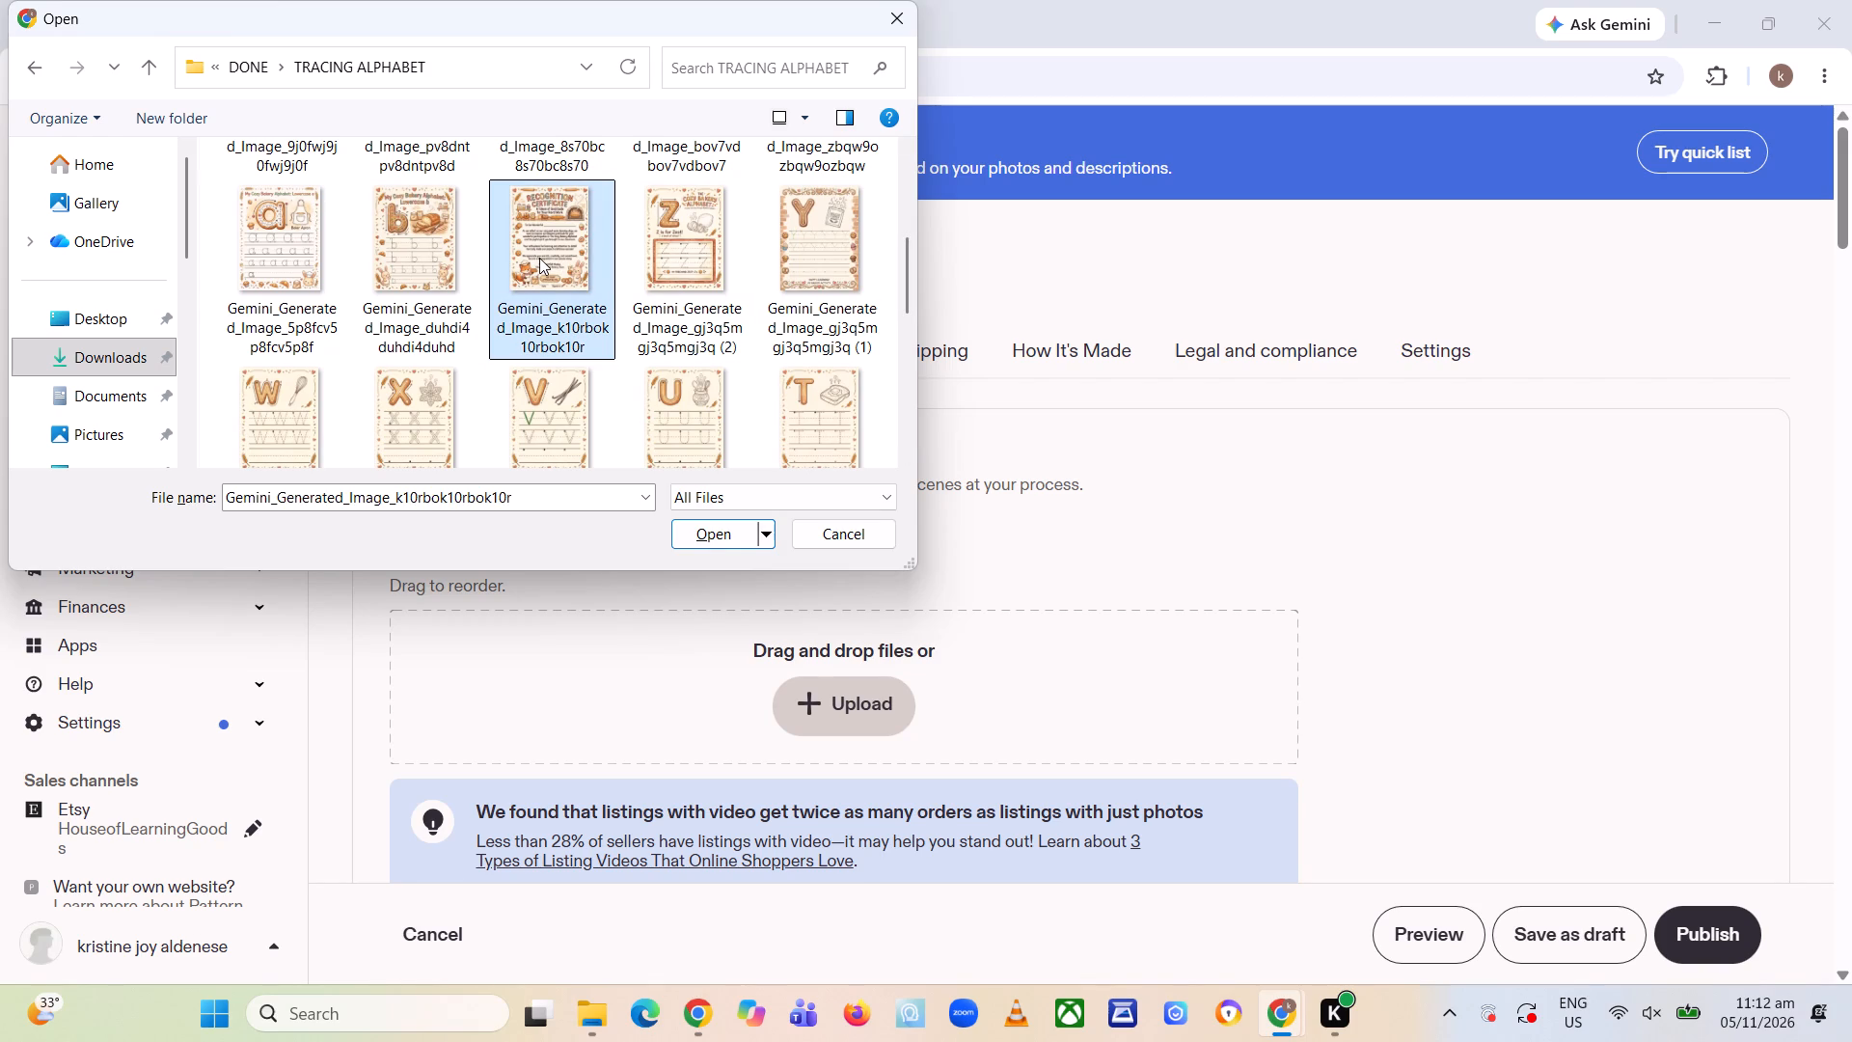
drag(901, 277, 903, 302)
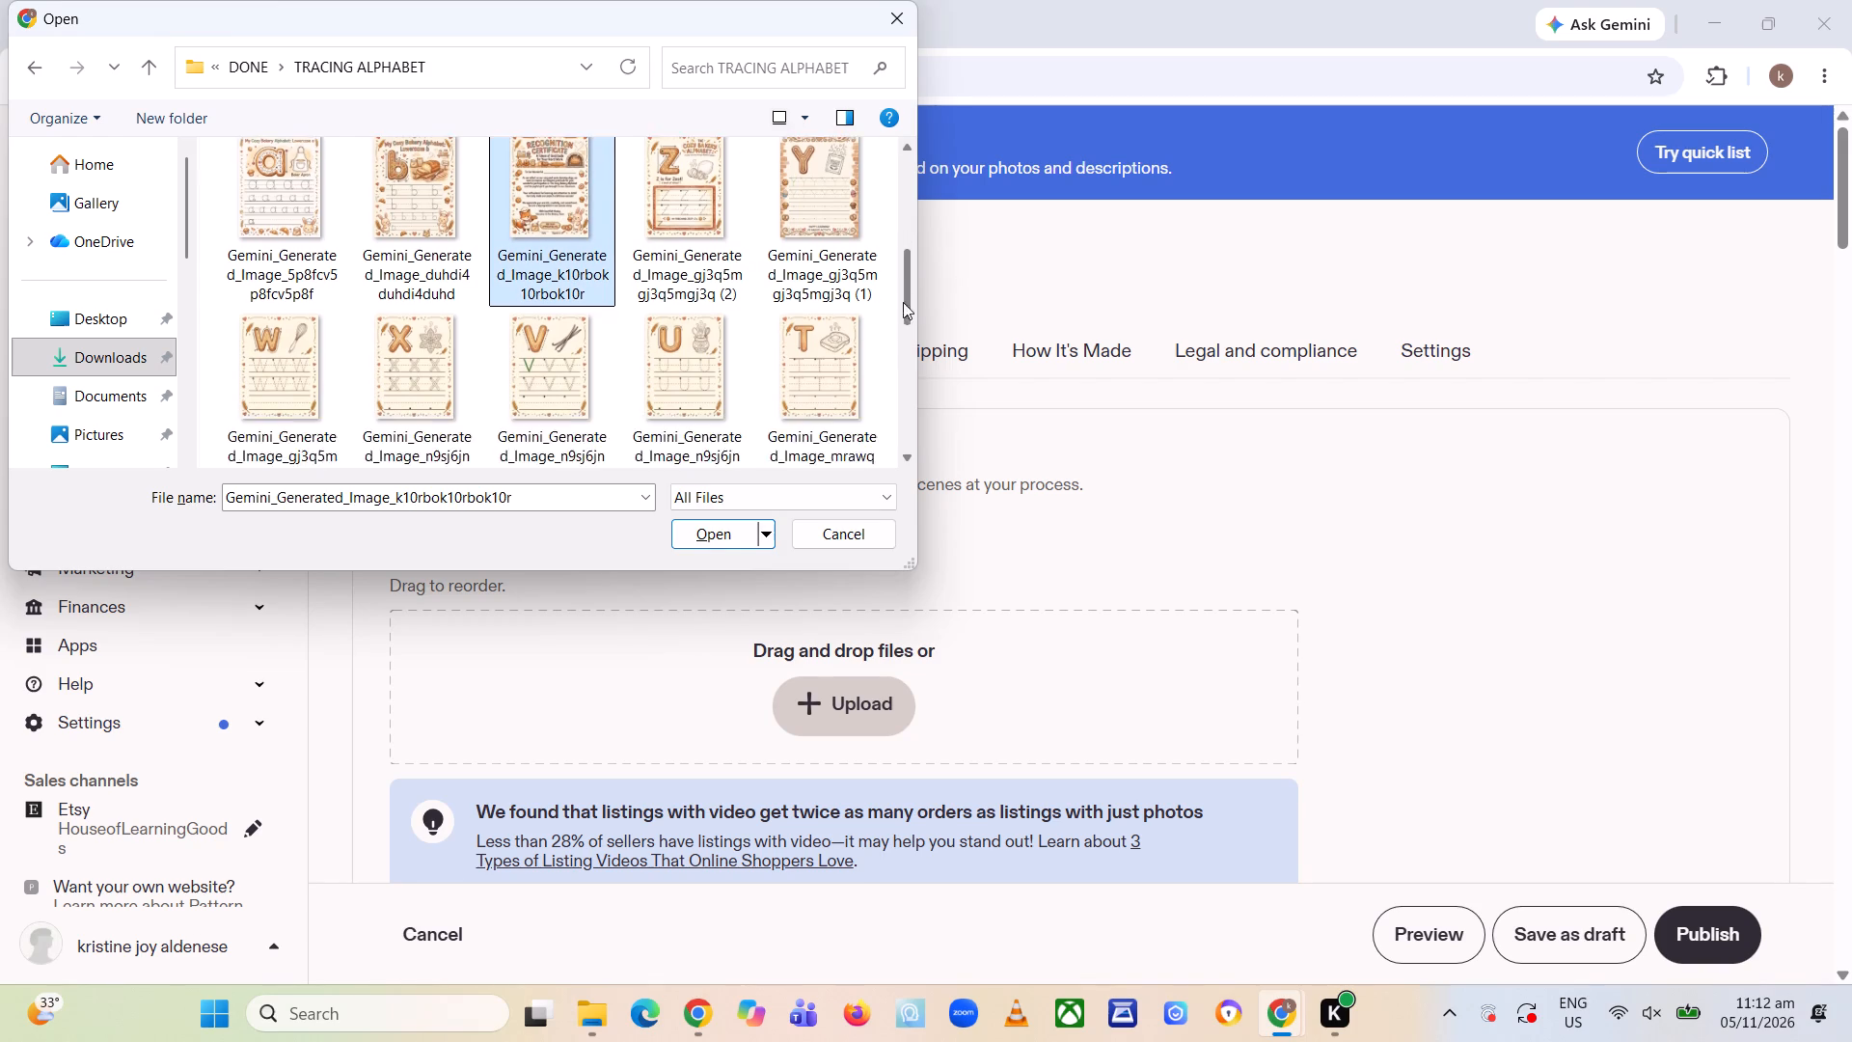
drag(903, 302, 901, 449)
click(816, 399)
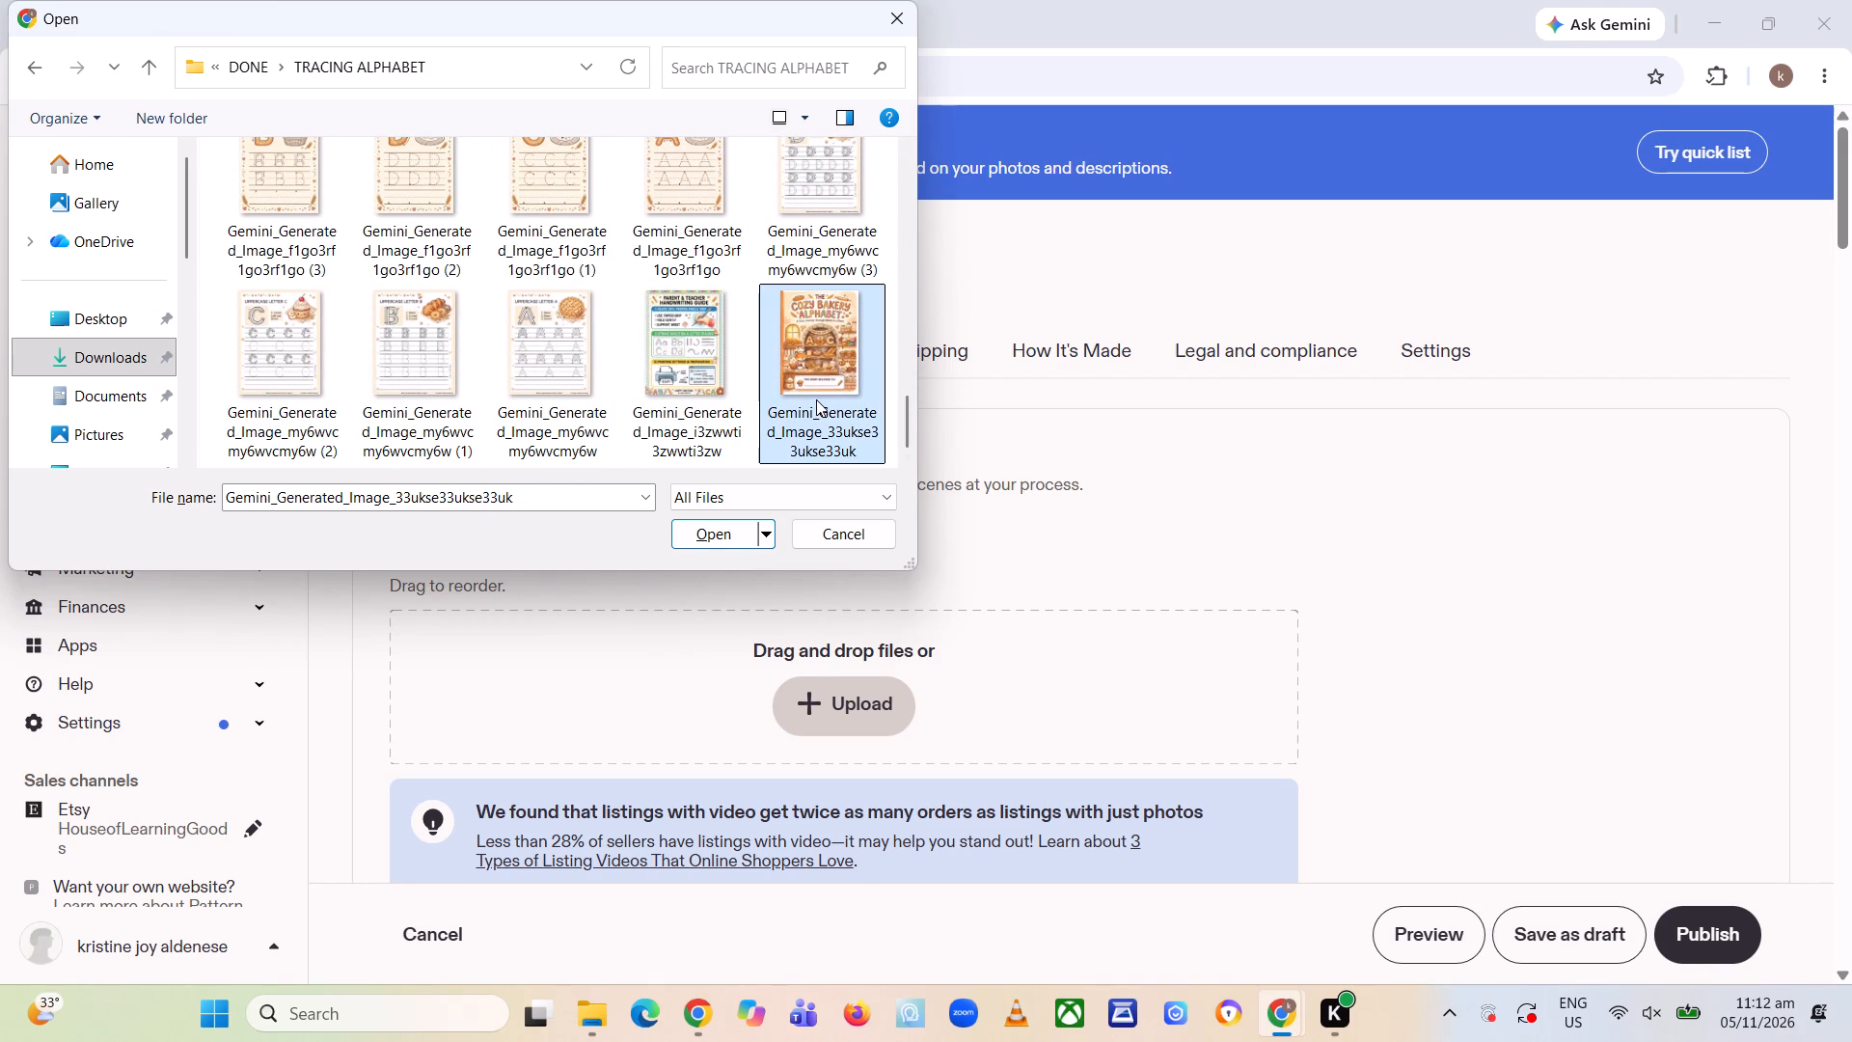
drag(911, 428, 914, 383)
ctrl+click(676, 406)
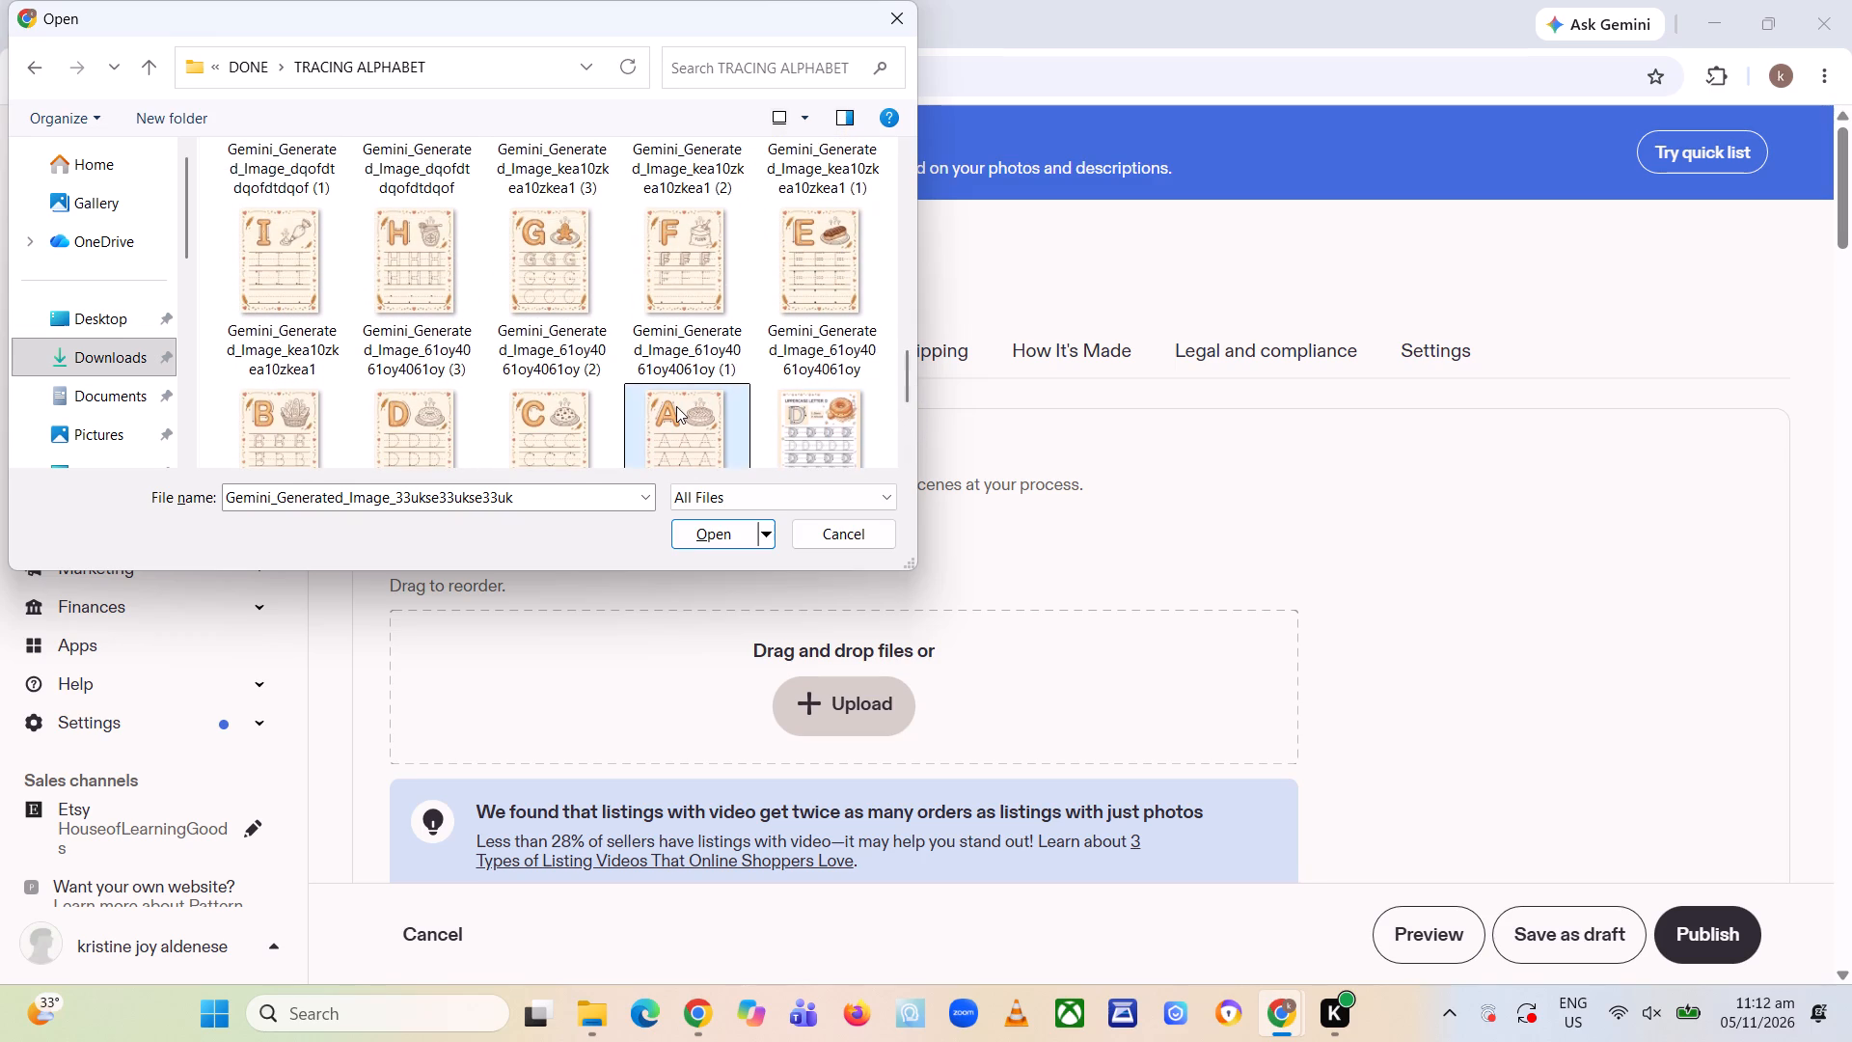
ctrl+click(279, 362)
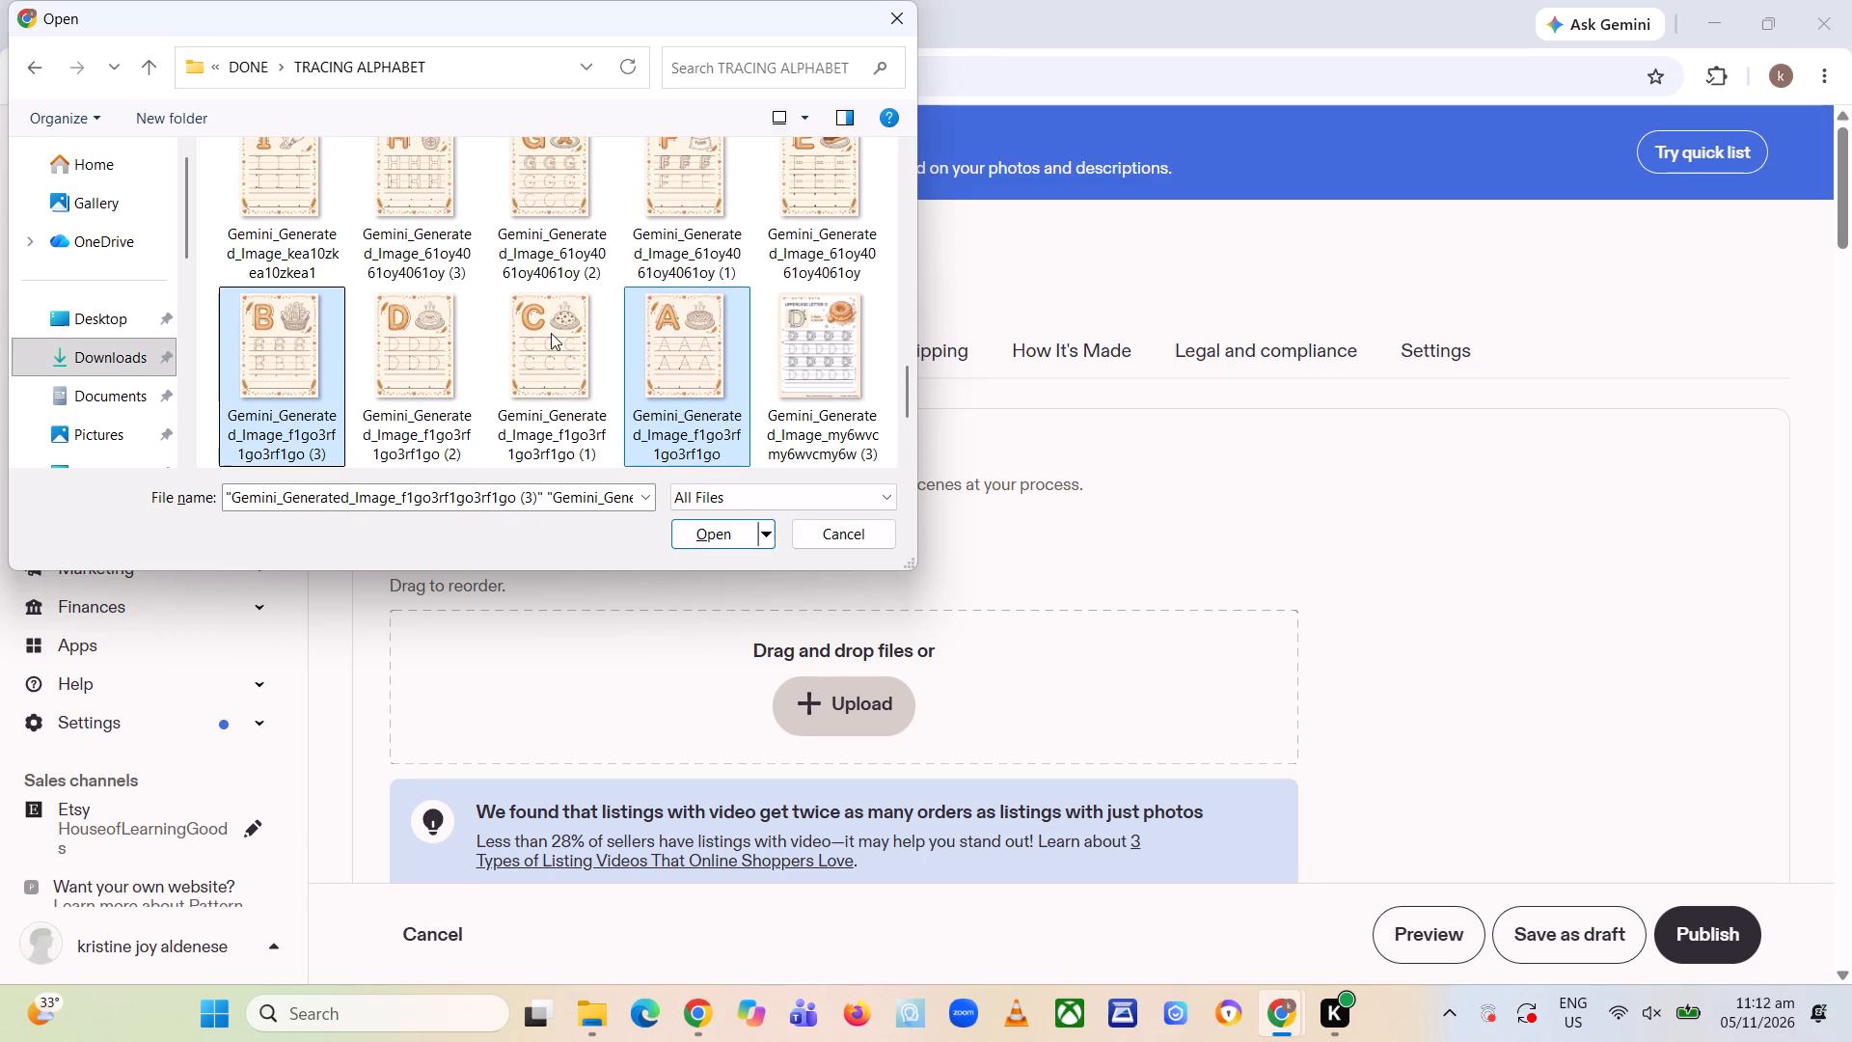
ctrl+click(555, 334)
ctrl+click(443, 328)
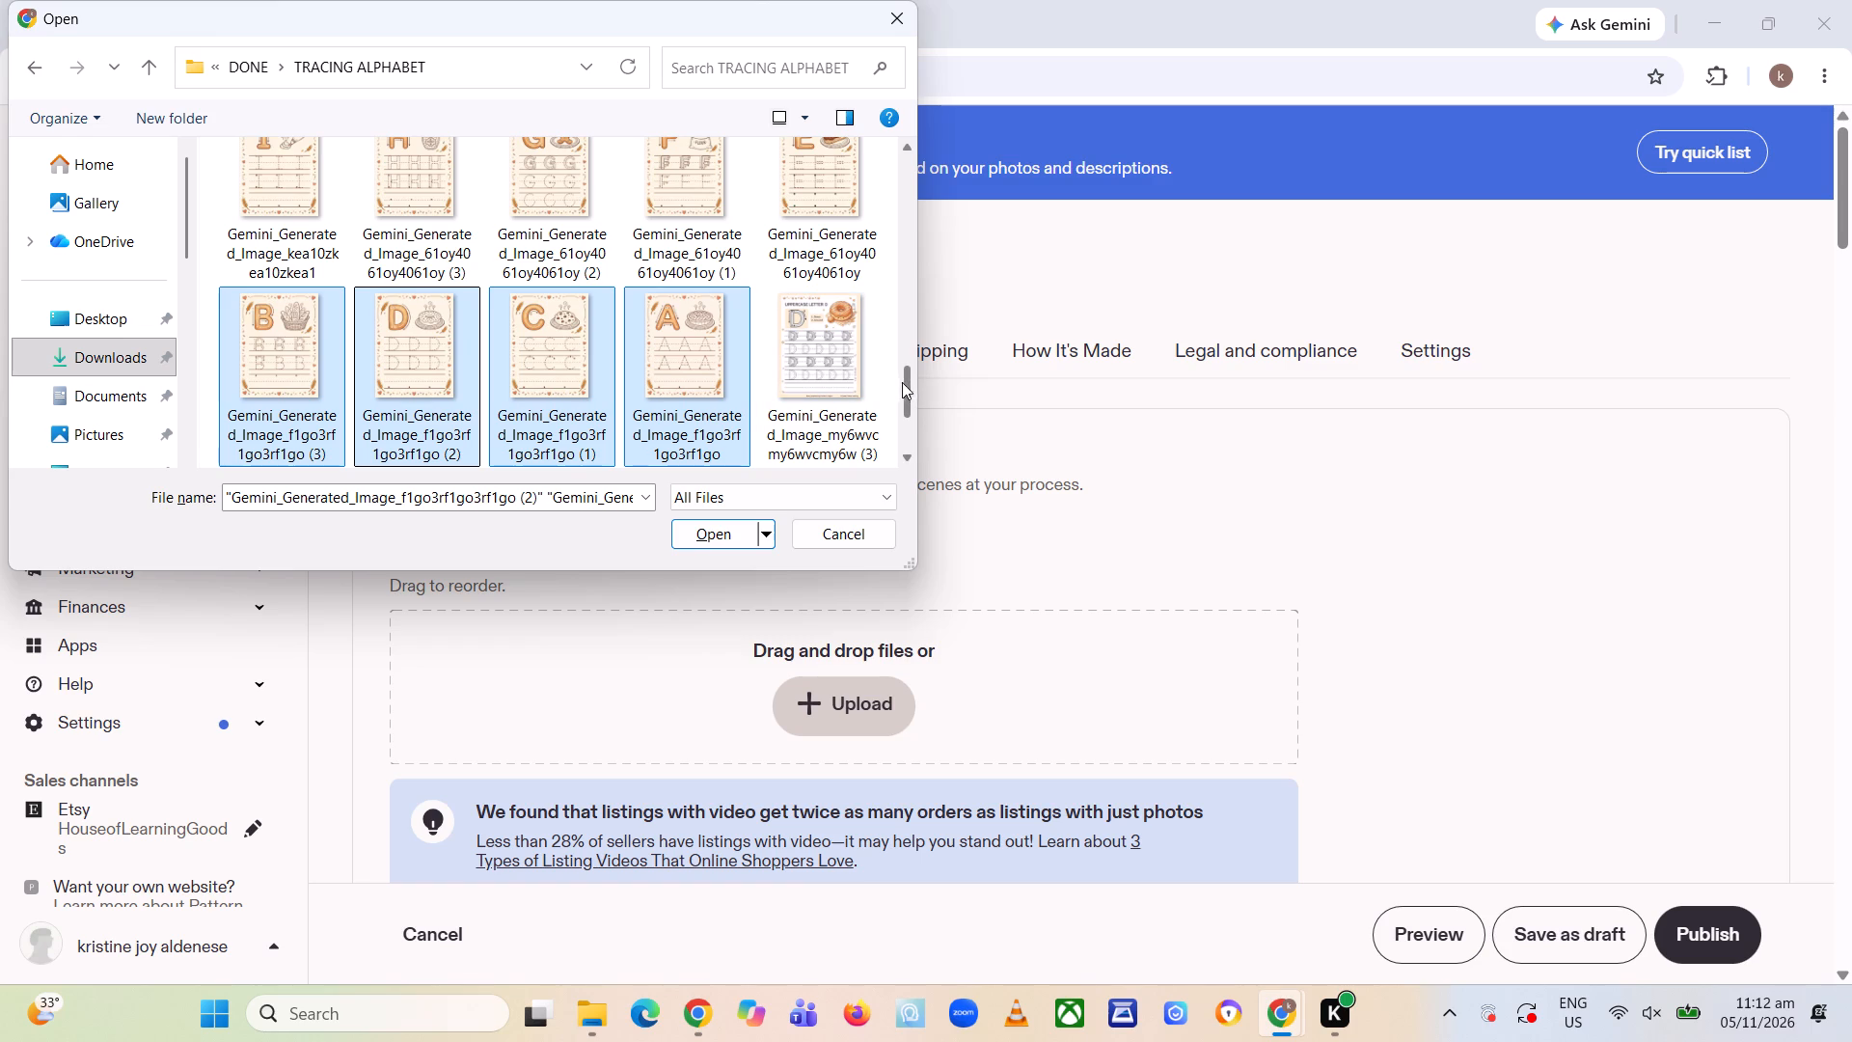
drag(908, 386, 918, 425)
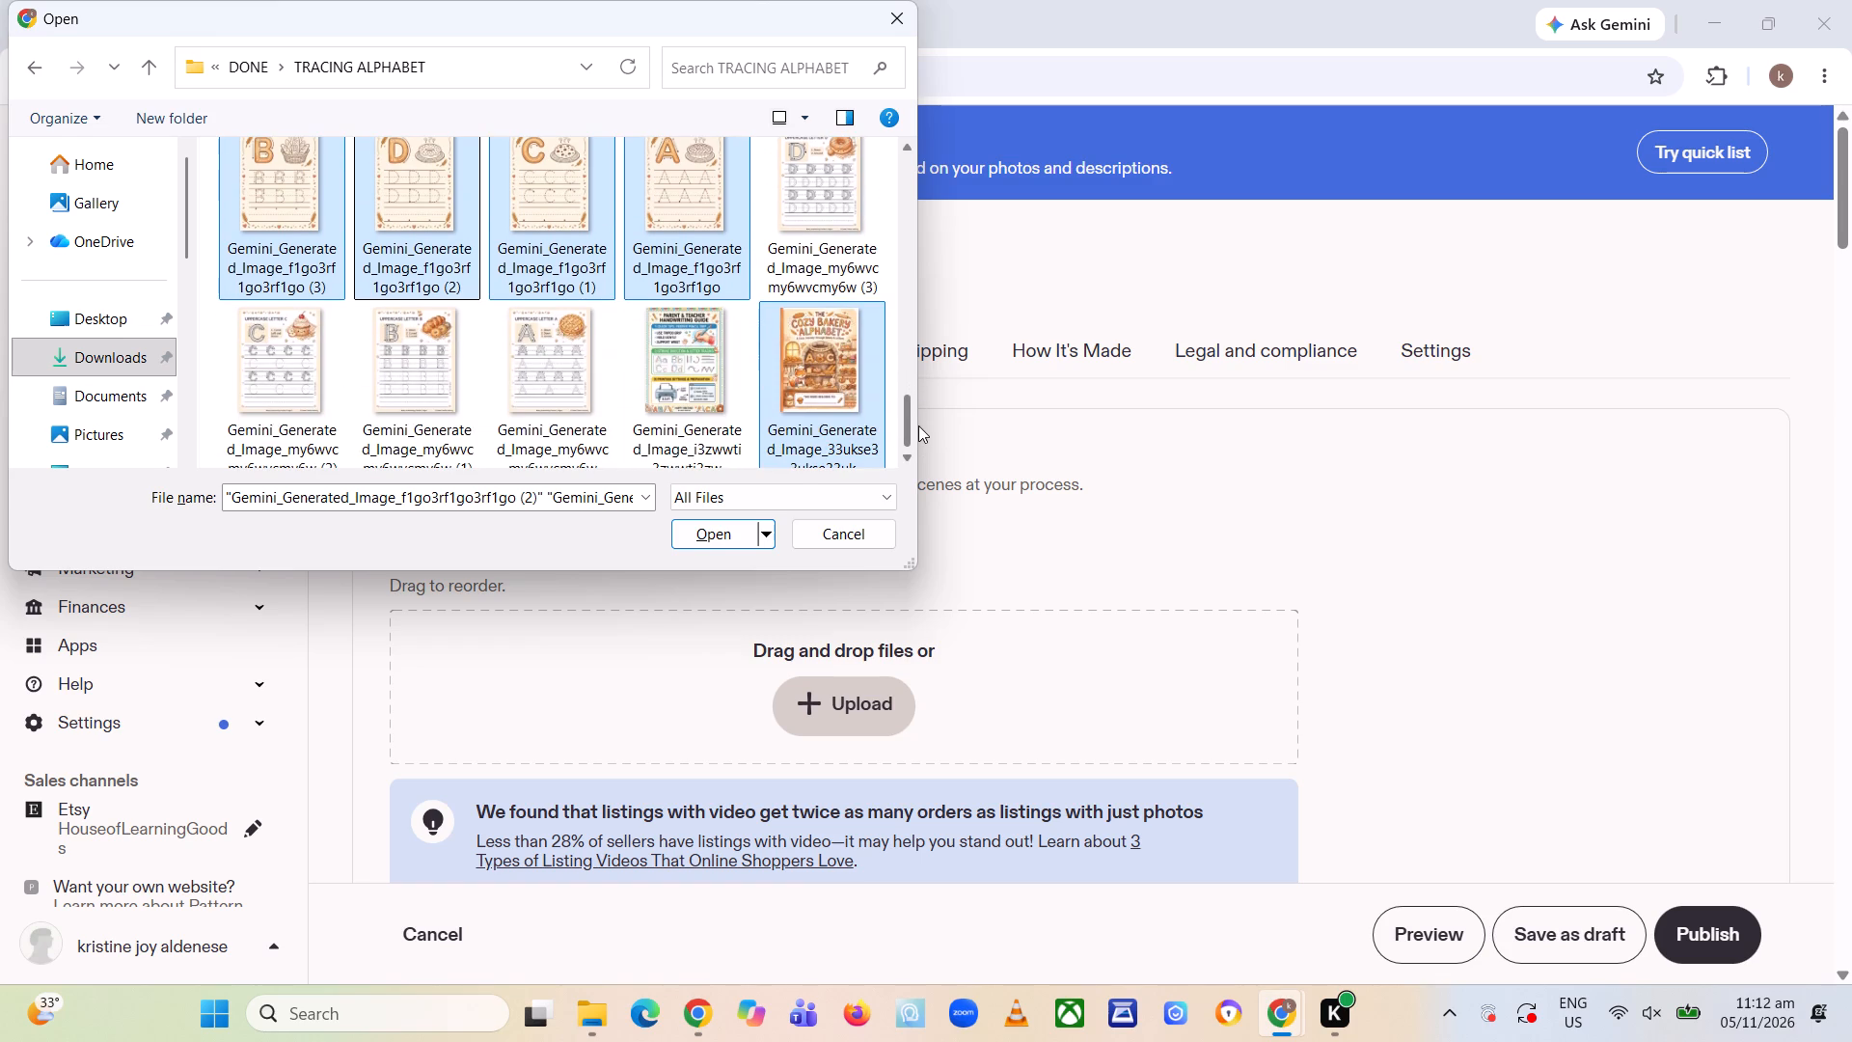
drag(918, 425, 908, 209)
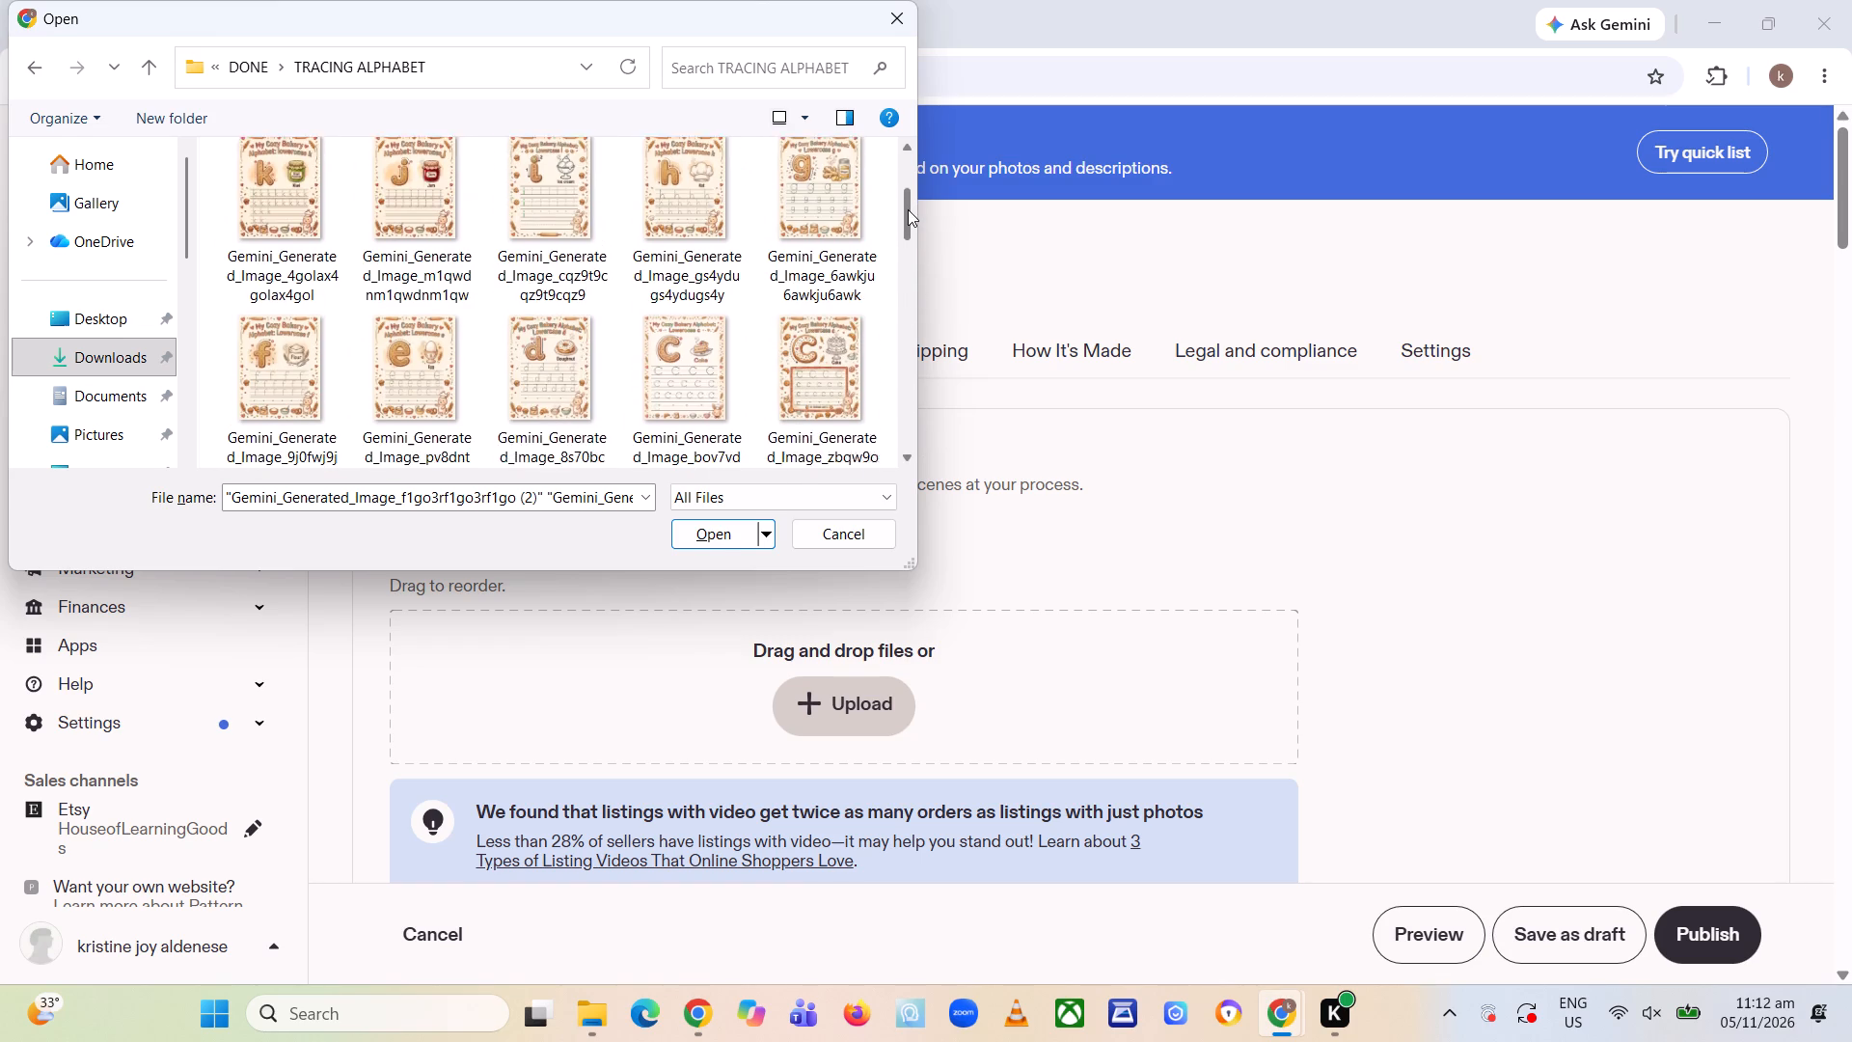
Select only the Cozy Bakery Alphabet cover image in the TRACING ALPHABET folder.
drag(908, 209, 909, 419)
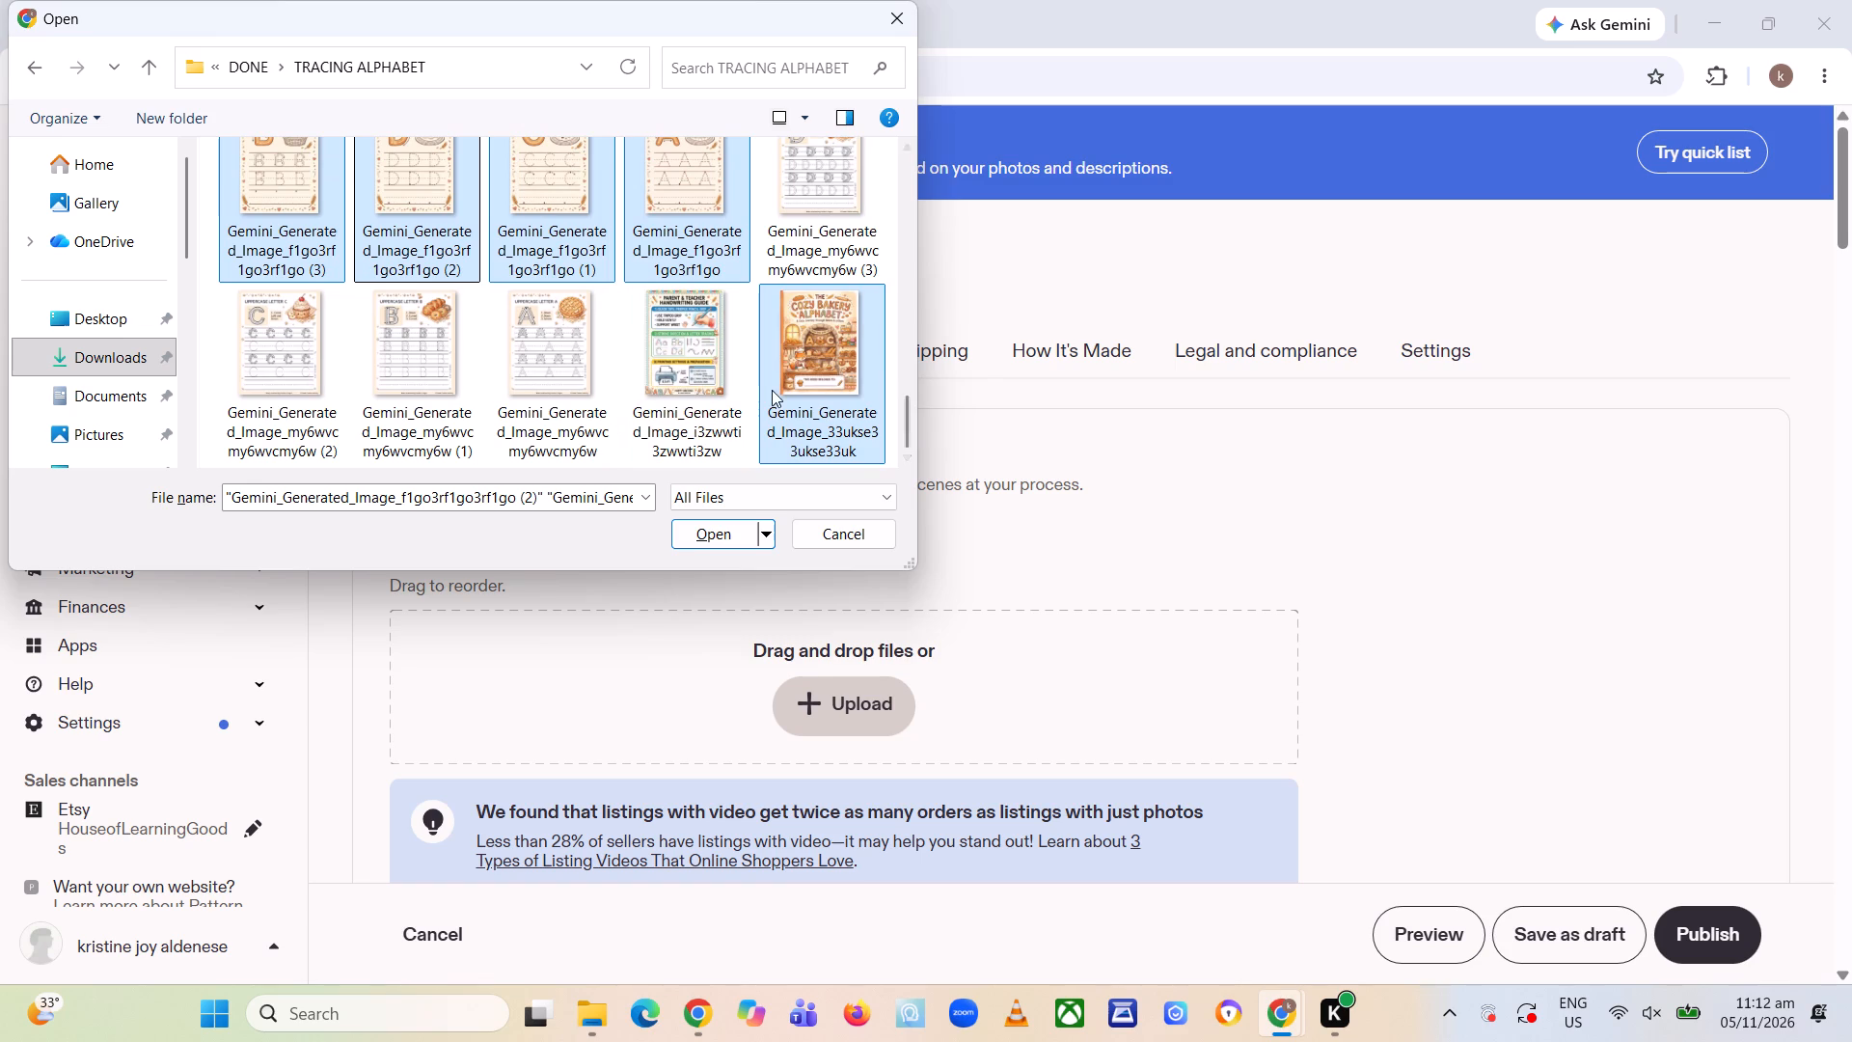
click(772, 394)
Switch to the browser window showing the Canva home page with recent designs.
key(alt+Tab)
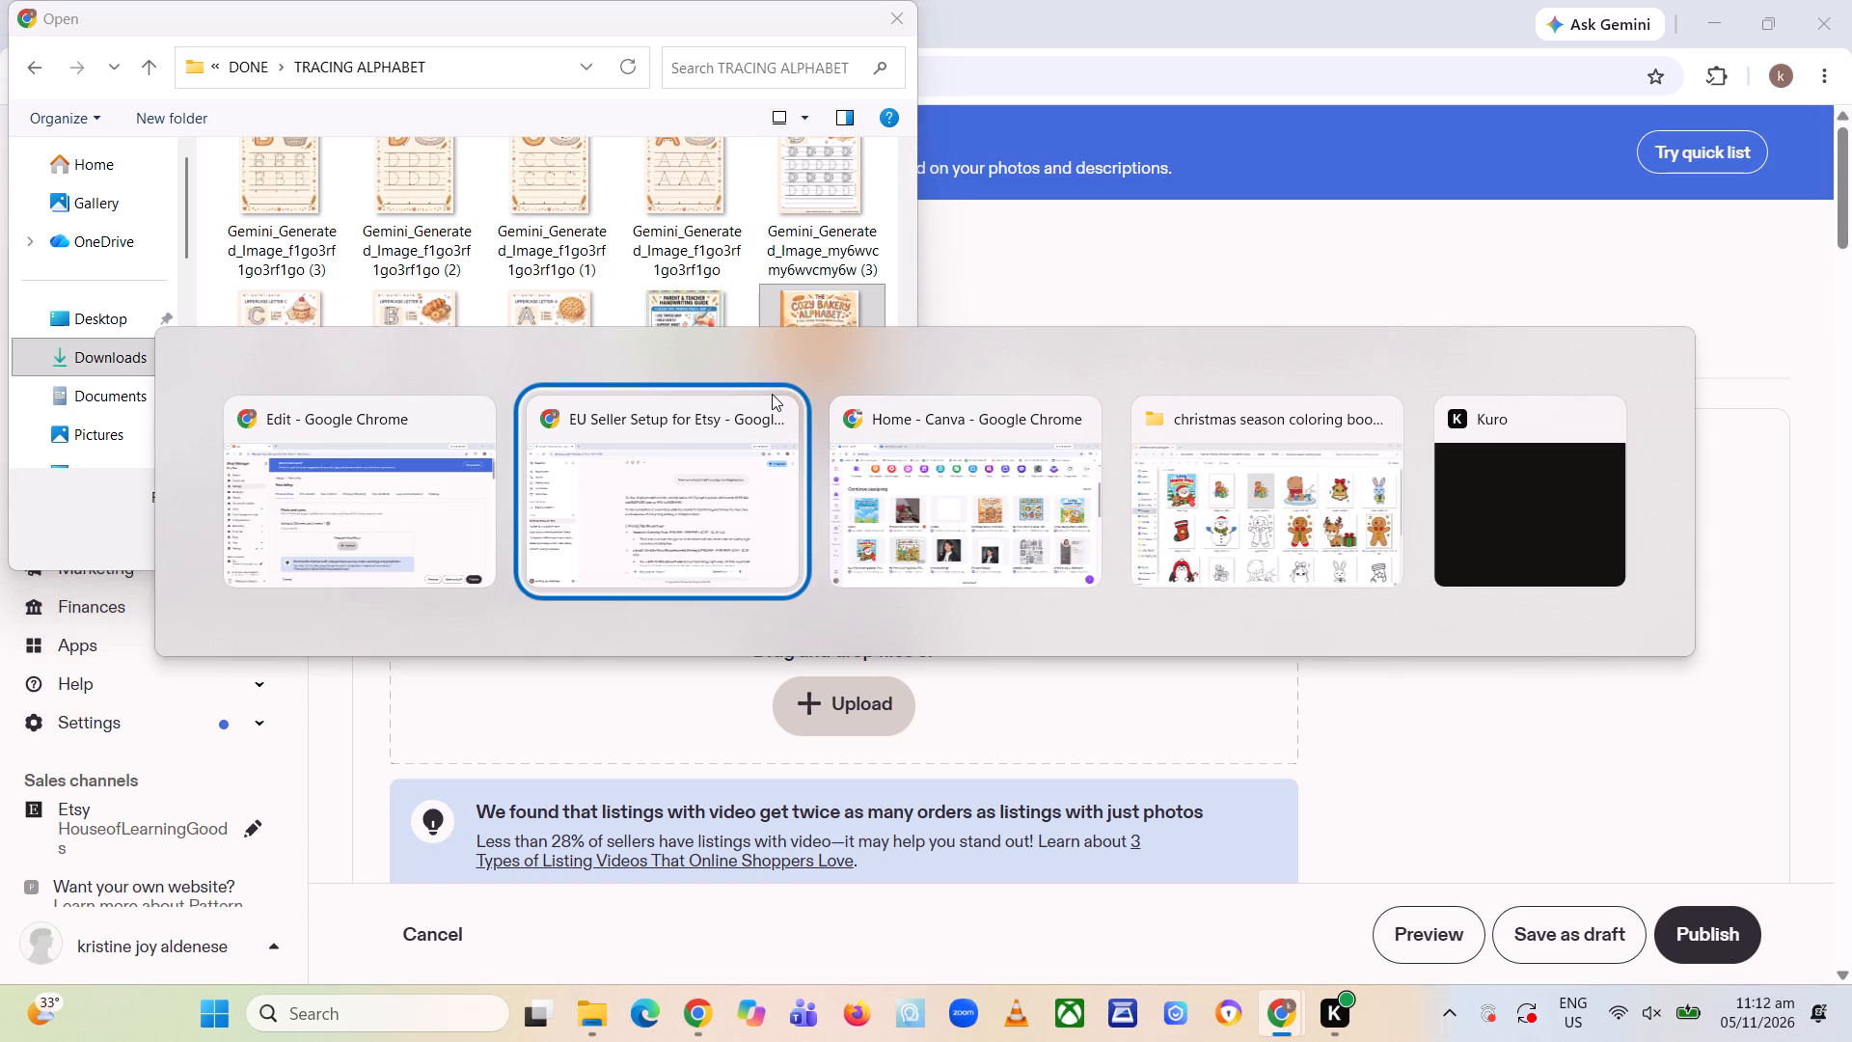
key(alt+Right)
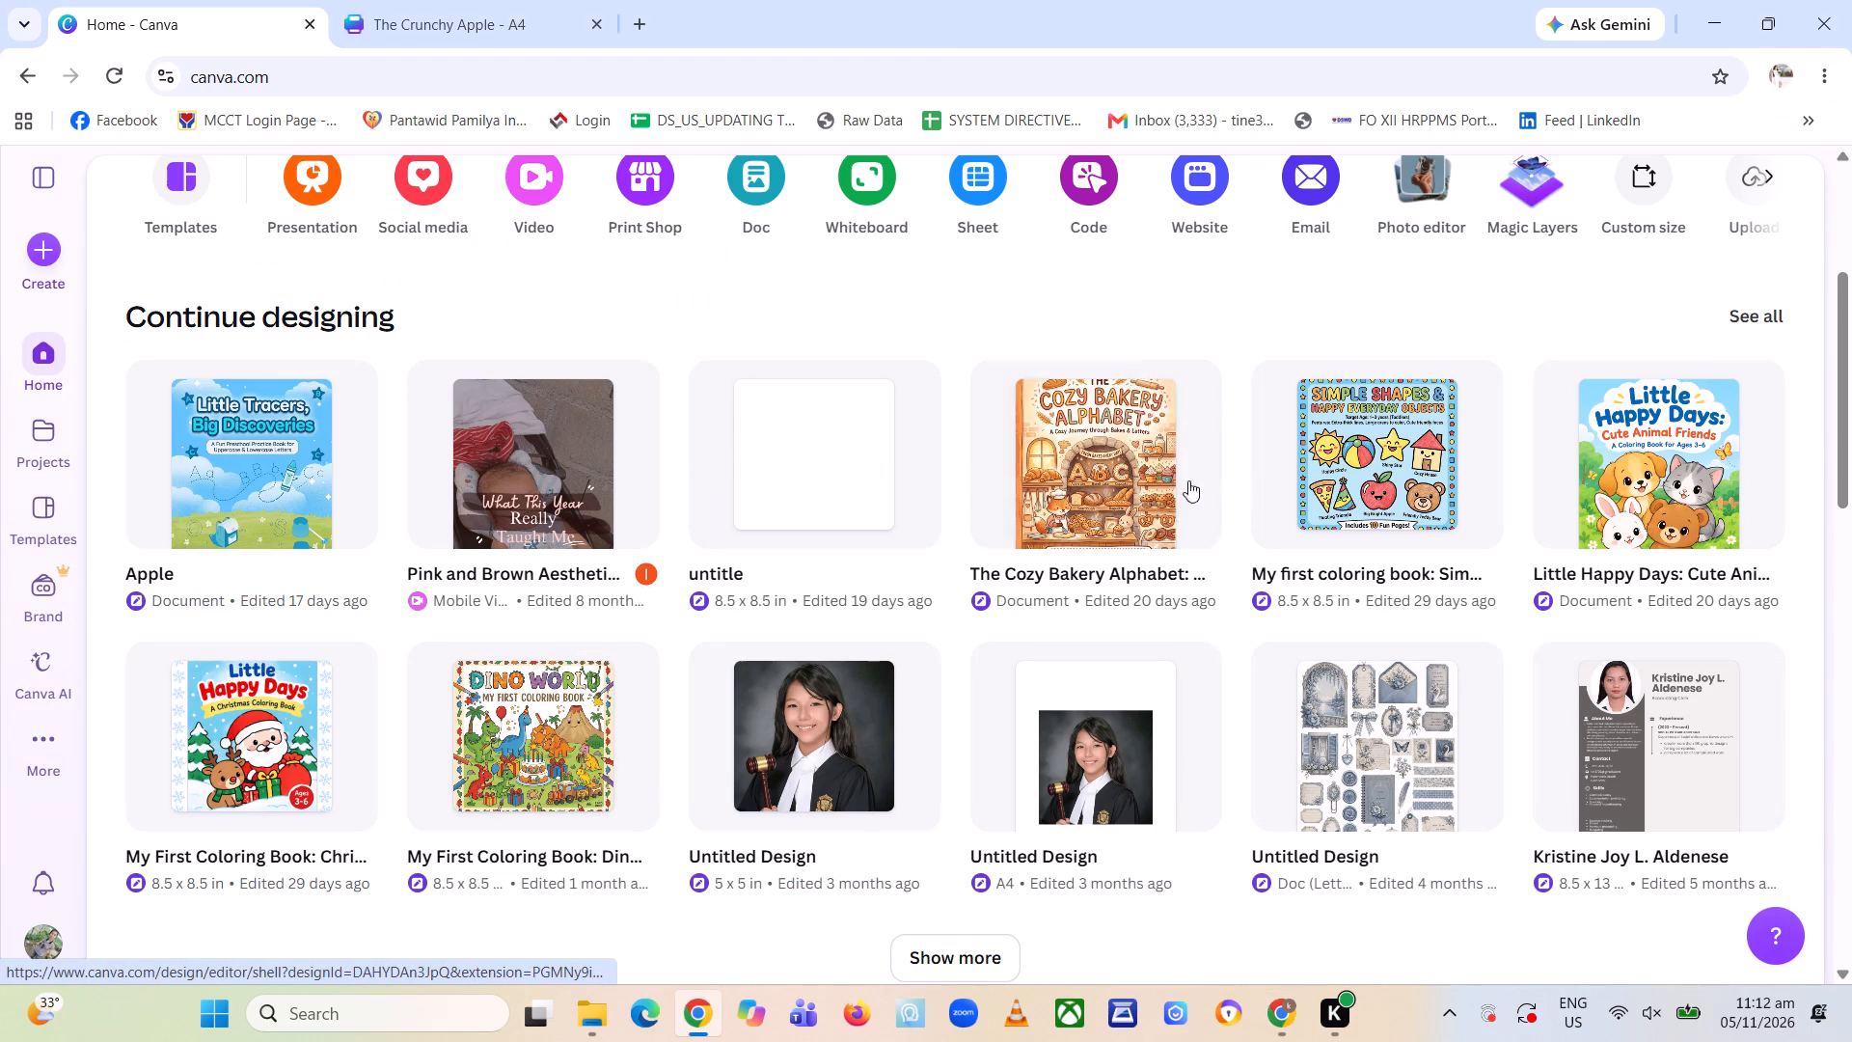
Open the Cozy Bakery Alphabet design, page through it from the cover to the recognition certificate to check its pages, and close it.
click(1153, 480)
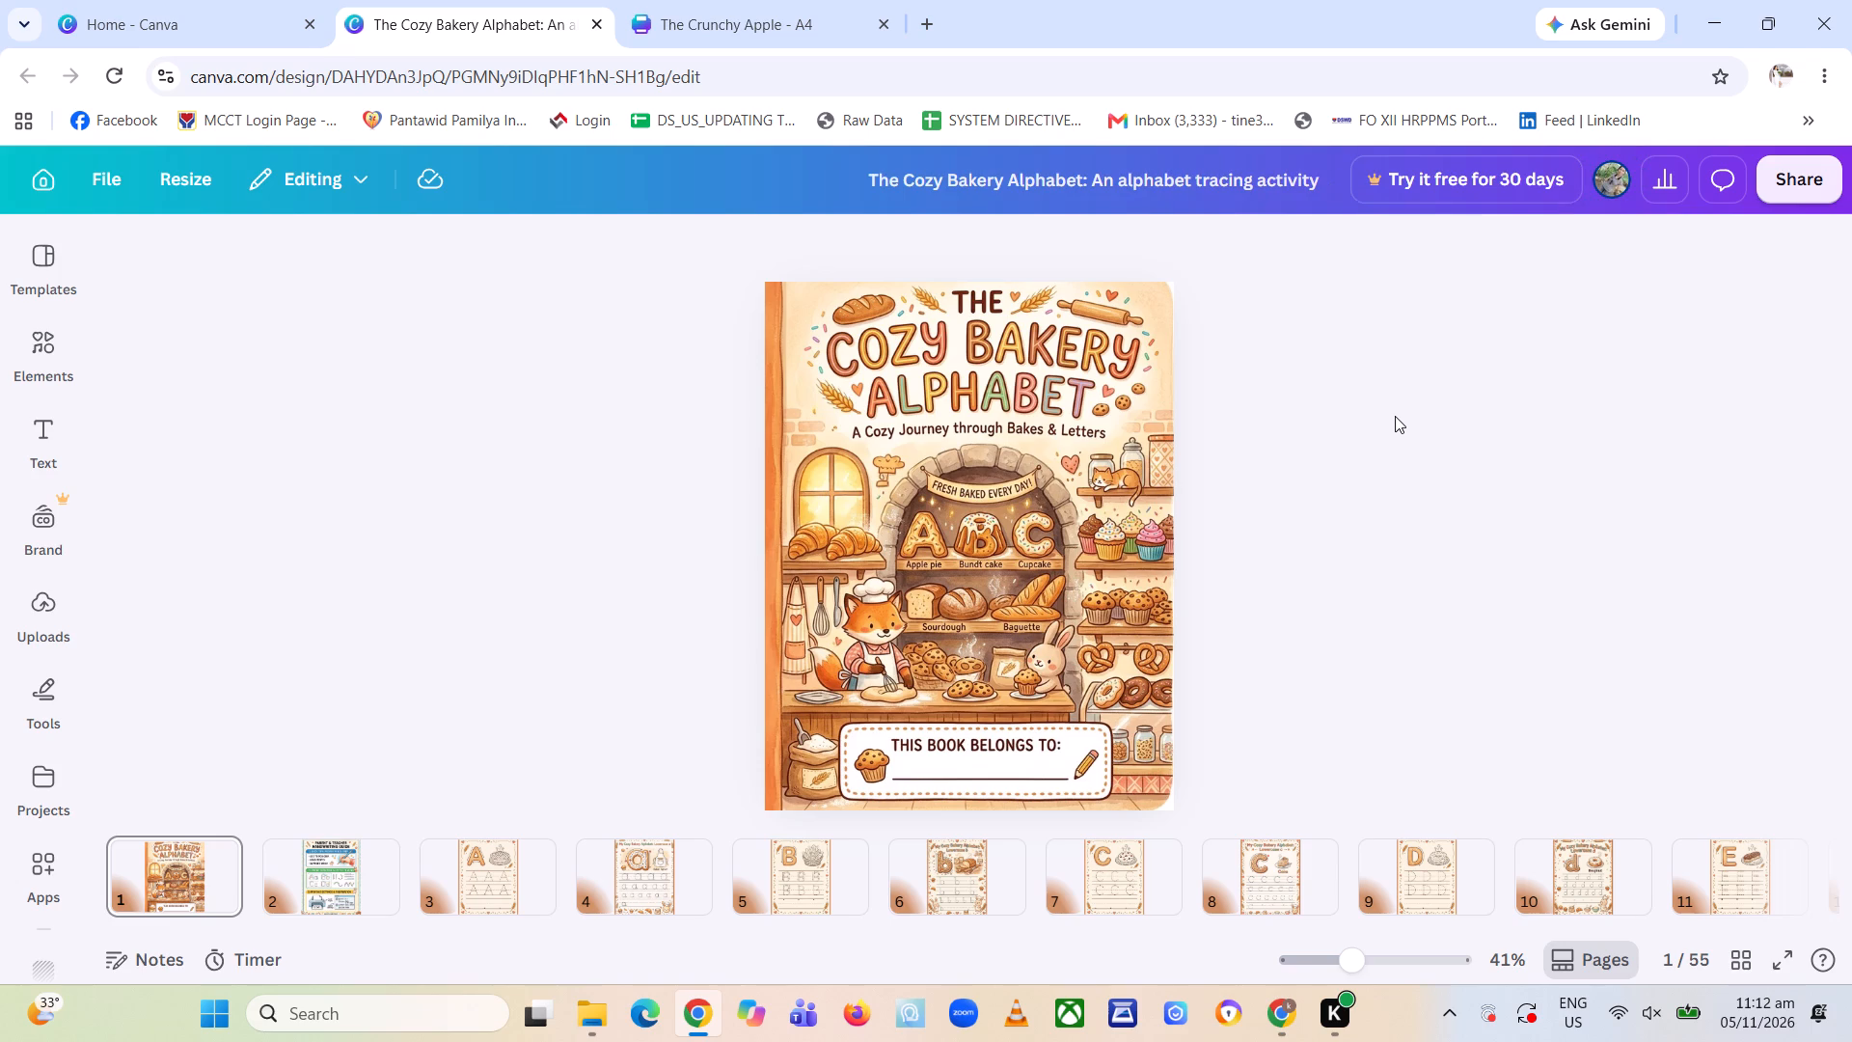
key(Right)
key(Right)
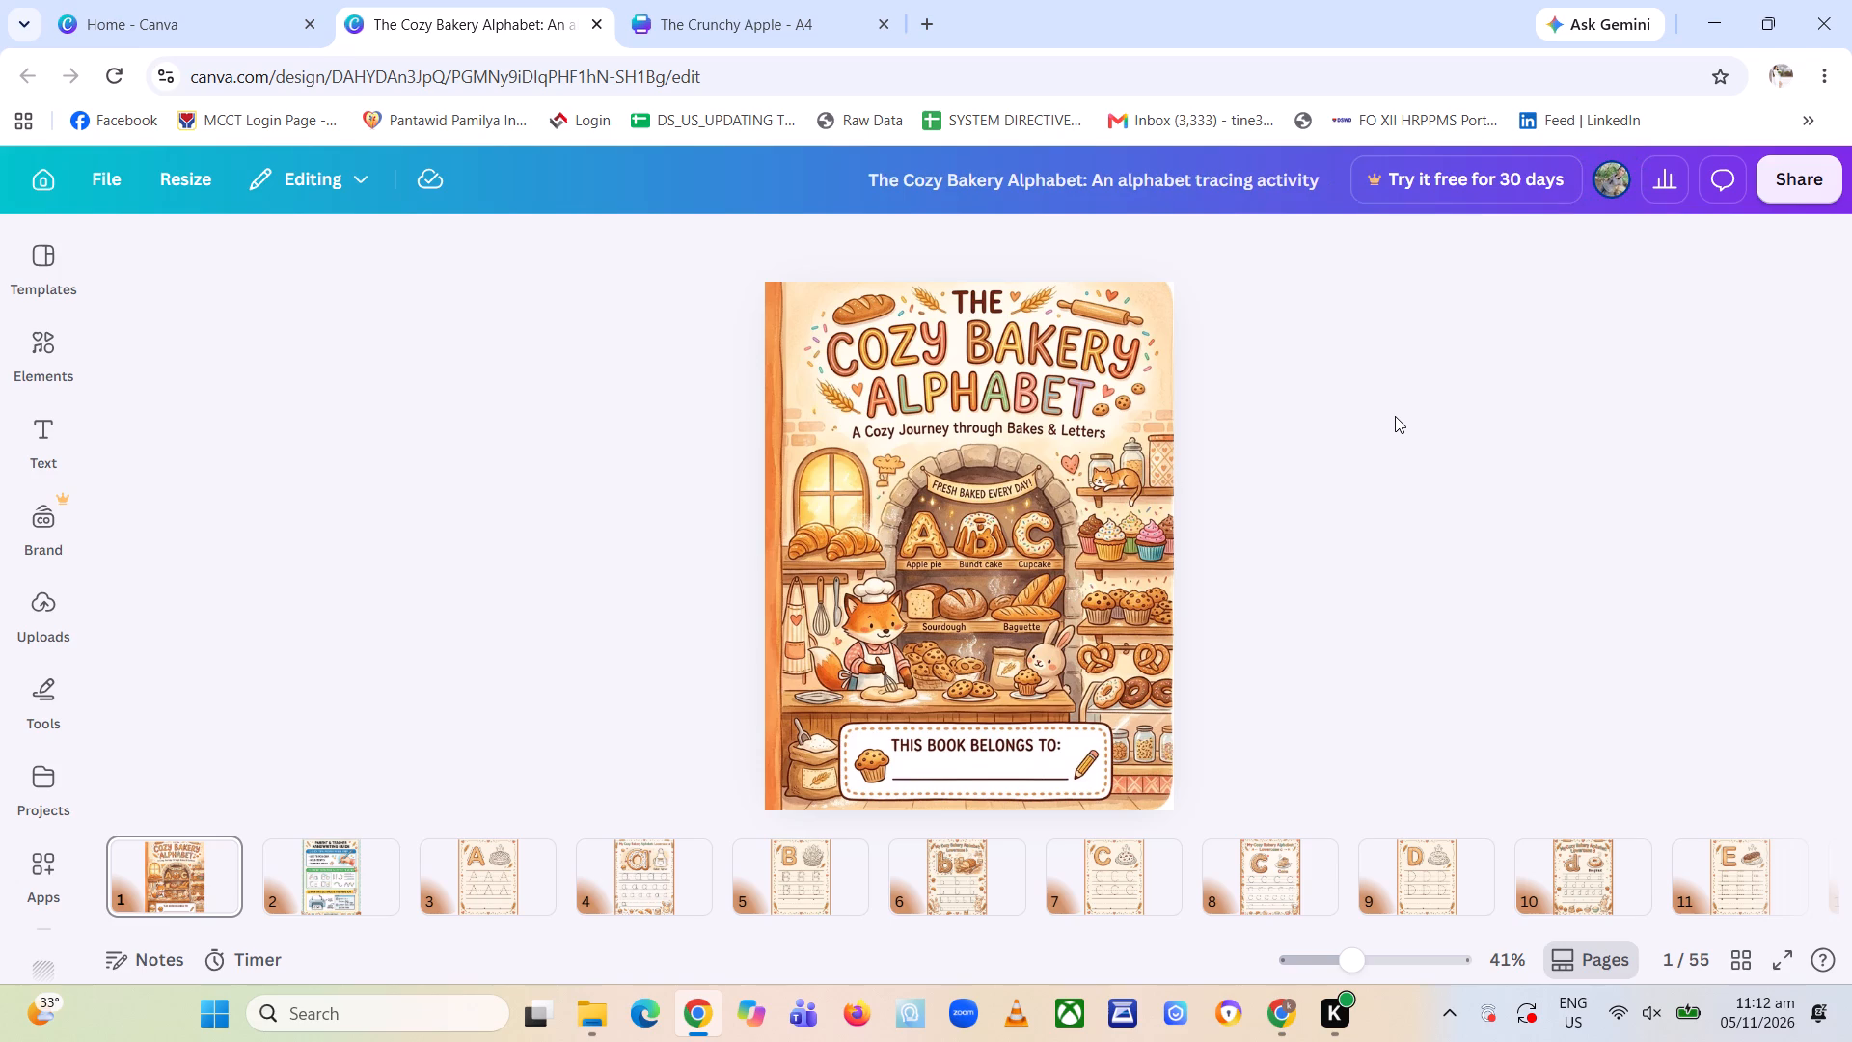
click(1395, 416)
key(Right)
key(Right)
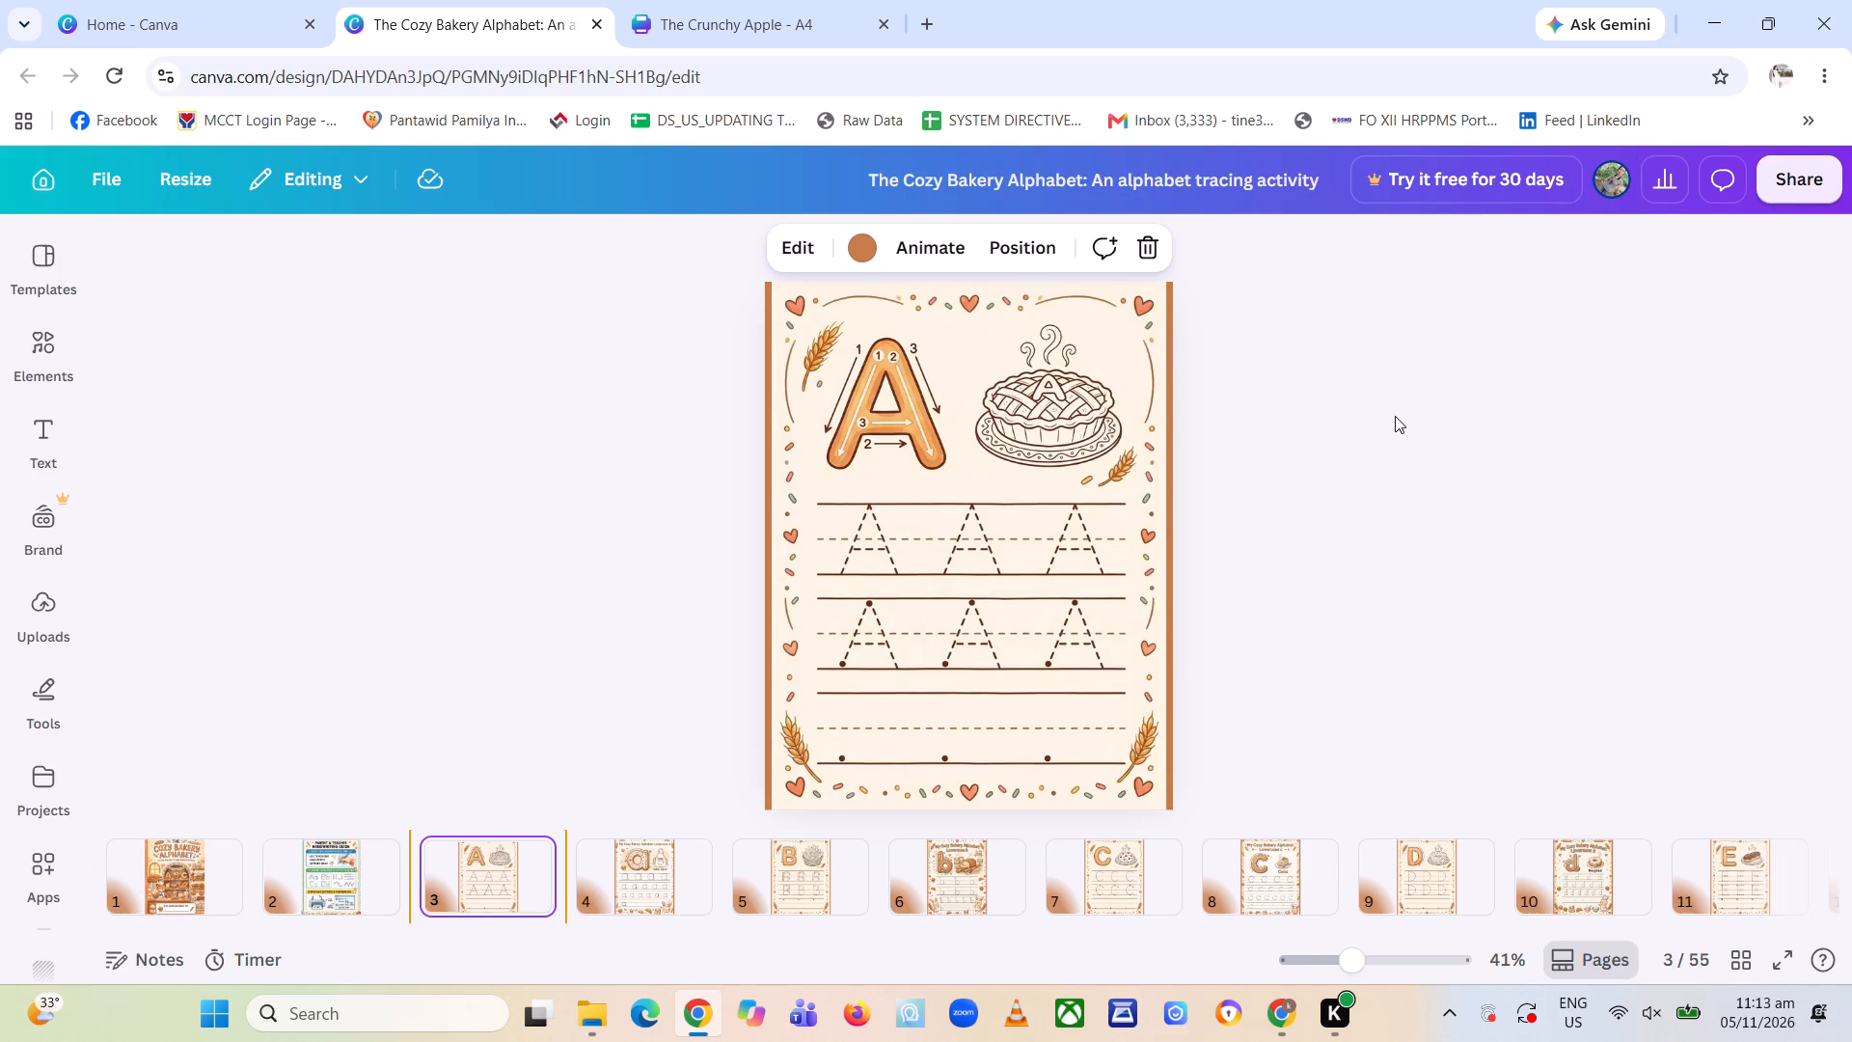
key(Right)
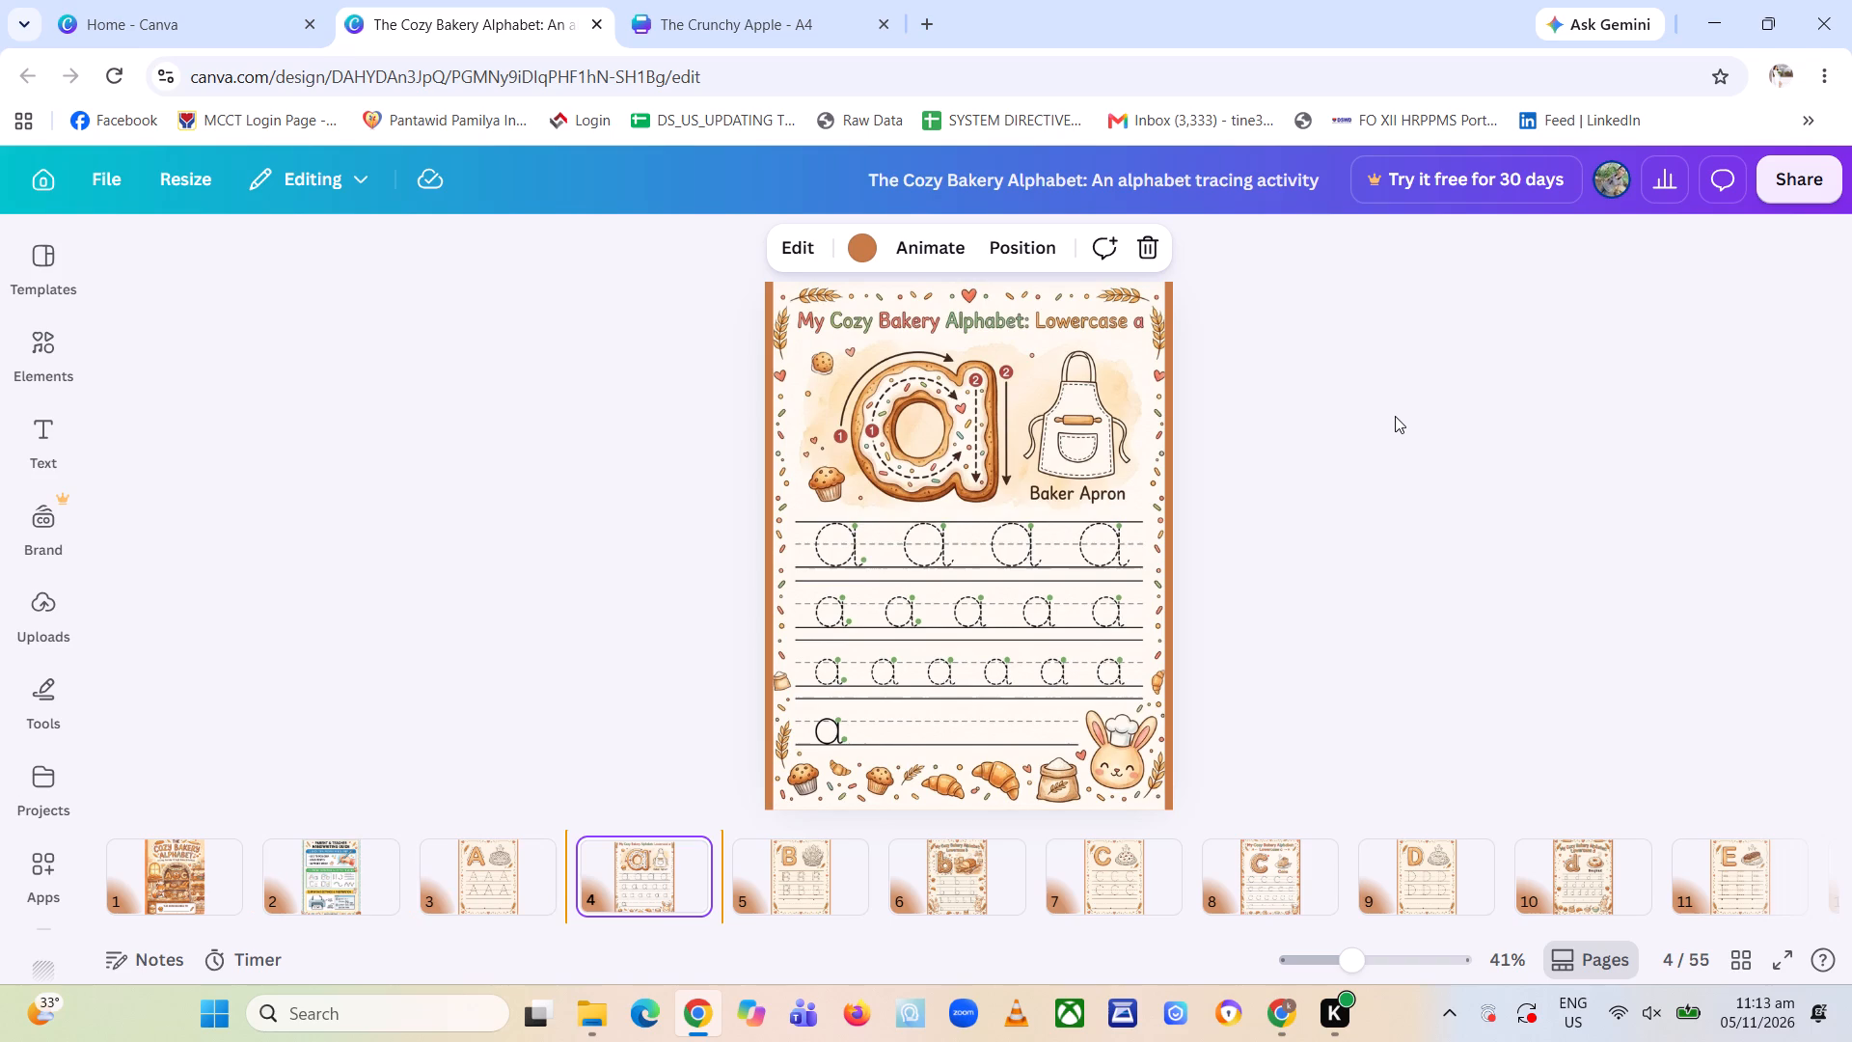
key(Right)
key(Right)
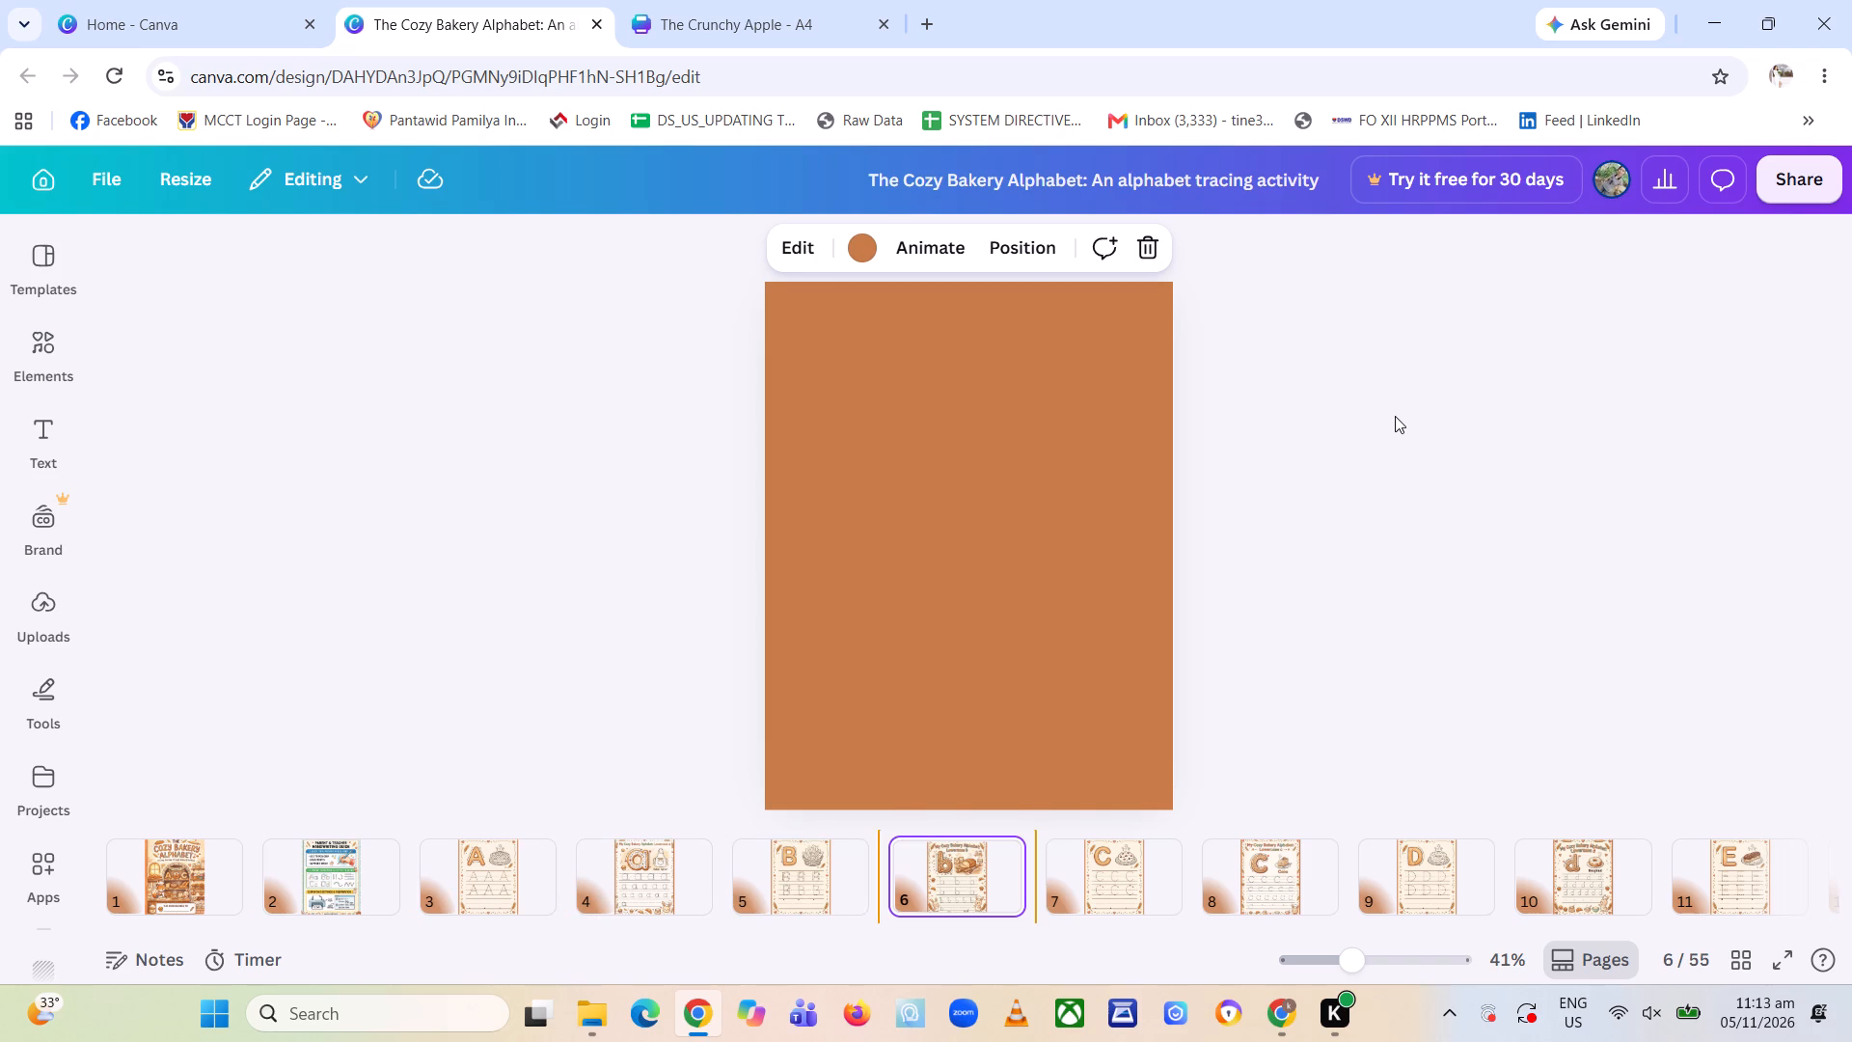
key(Right)
key(Right)
key(Right)
key(Right)
key(Right)
key(Right)
key(Right)
key(Right)
key(Right)
key(Right)
key(Right)
key(Right)
key(Right)
key(Right)
key(Right)
key(Right)
key(Right)
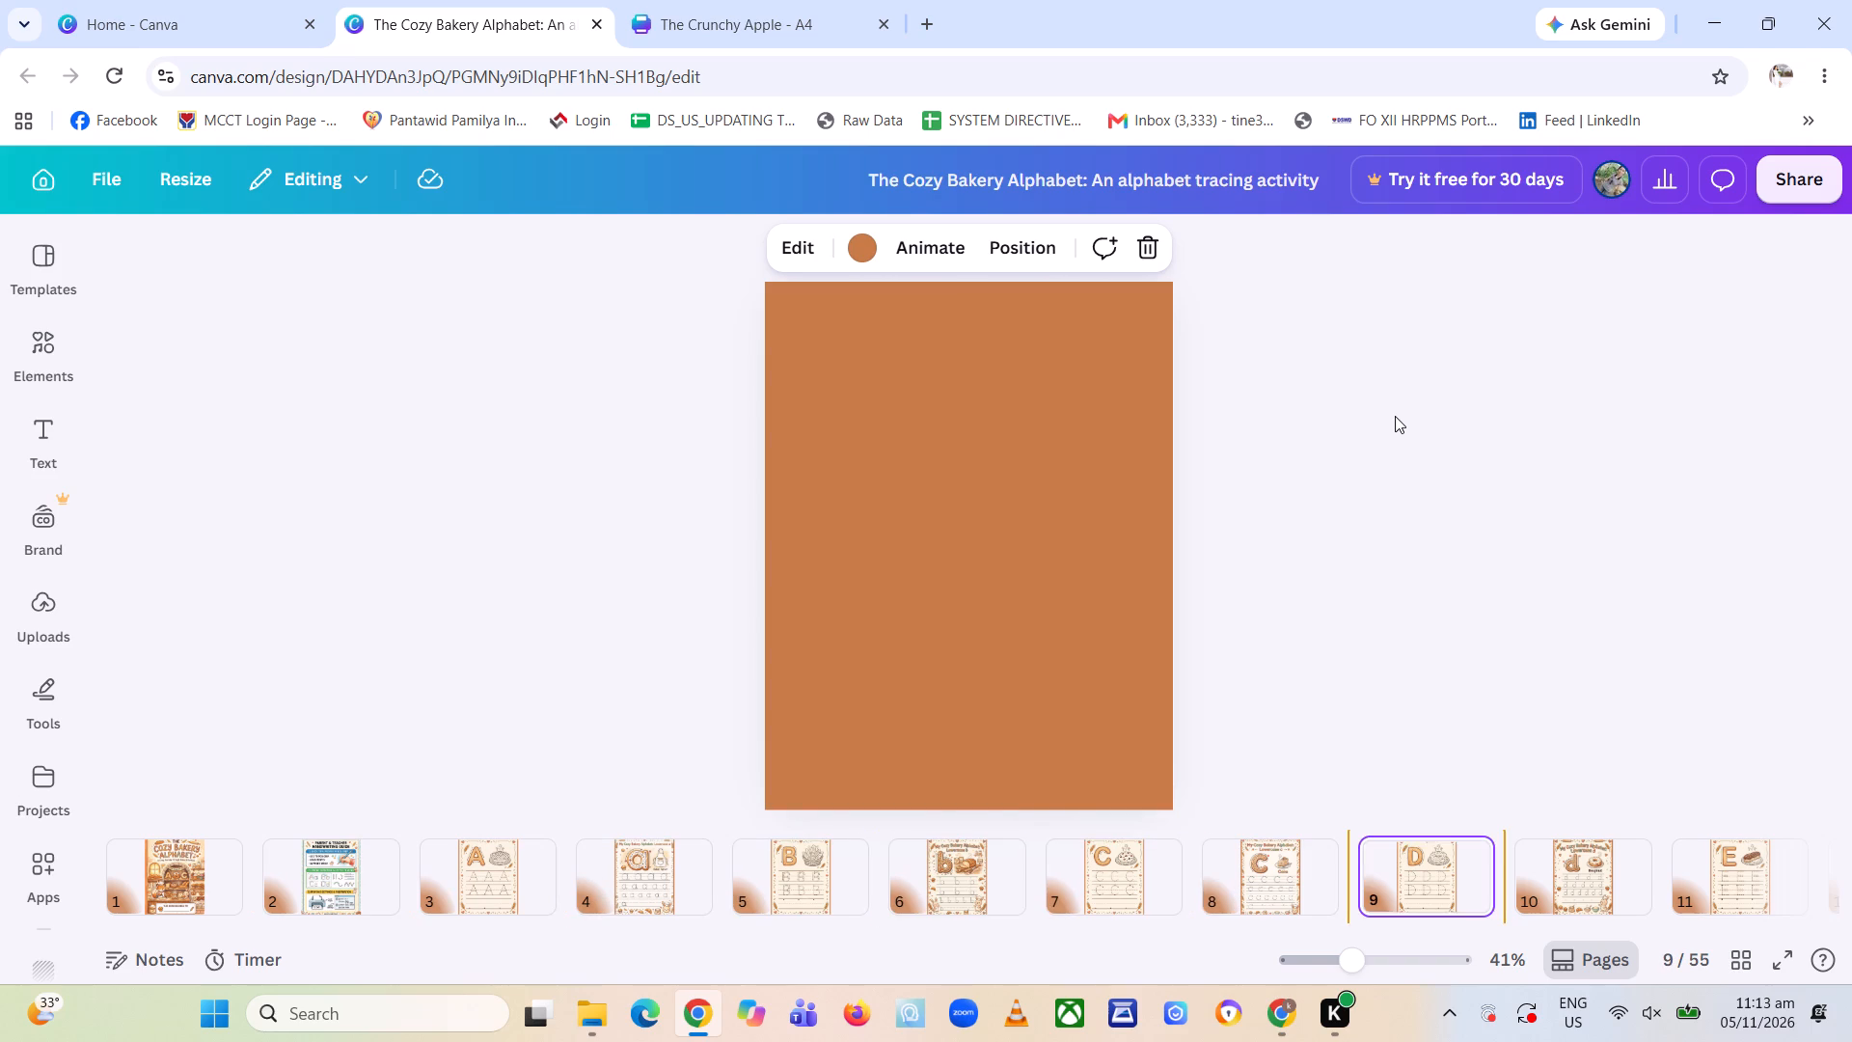
key(Right)
key(Right)
key(Right)
key(Right)
key(Right)
key(Right)
key(Right)
key(Right)
key(Right)
key(Right)
key(Right)
key(Right)
key(Right)
key(Right)
key(Right)
key(Right)
key(Right)
key(Right)
key(Right)
key(Right)
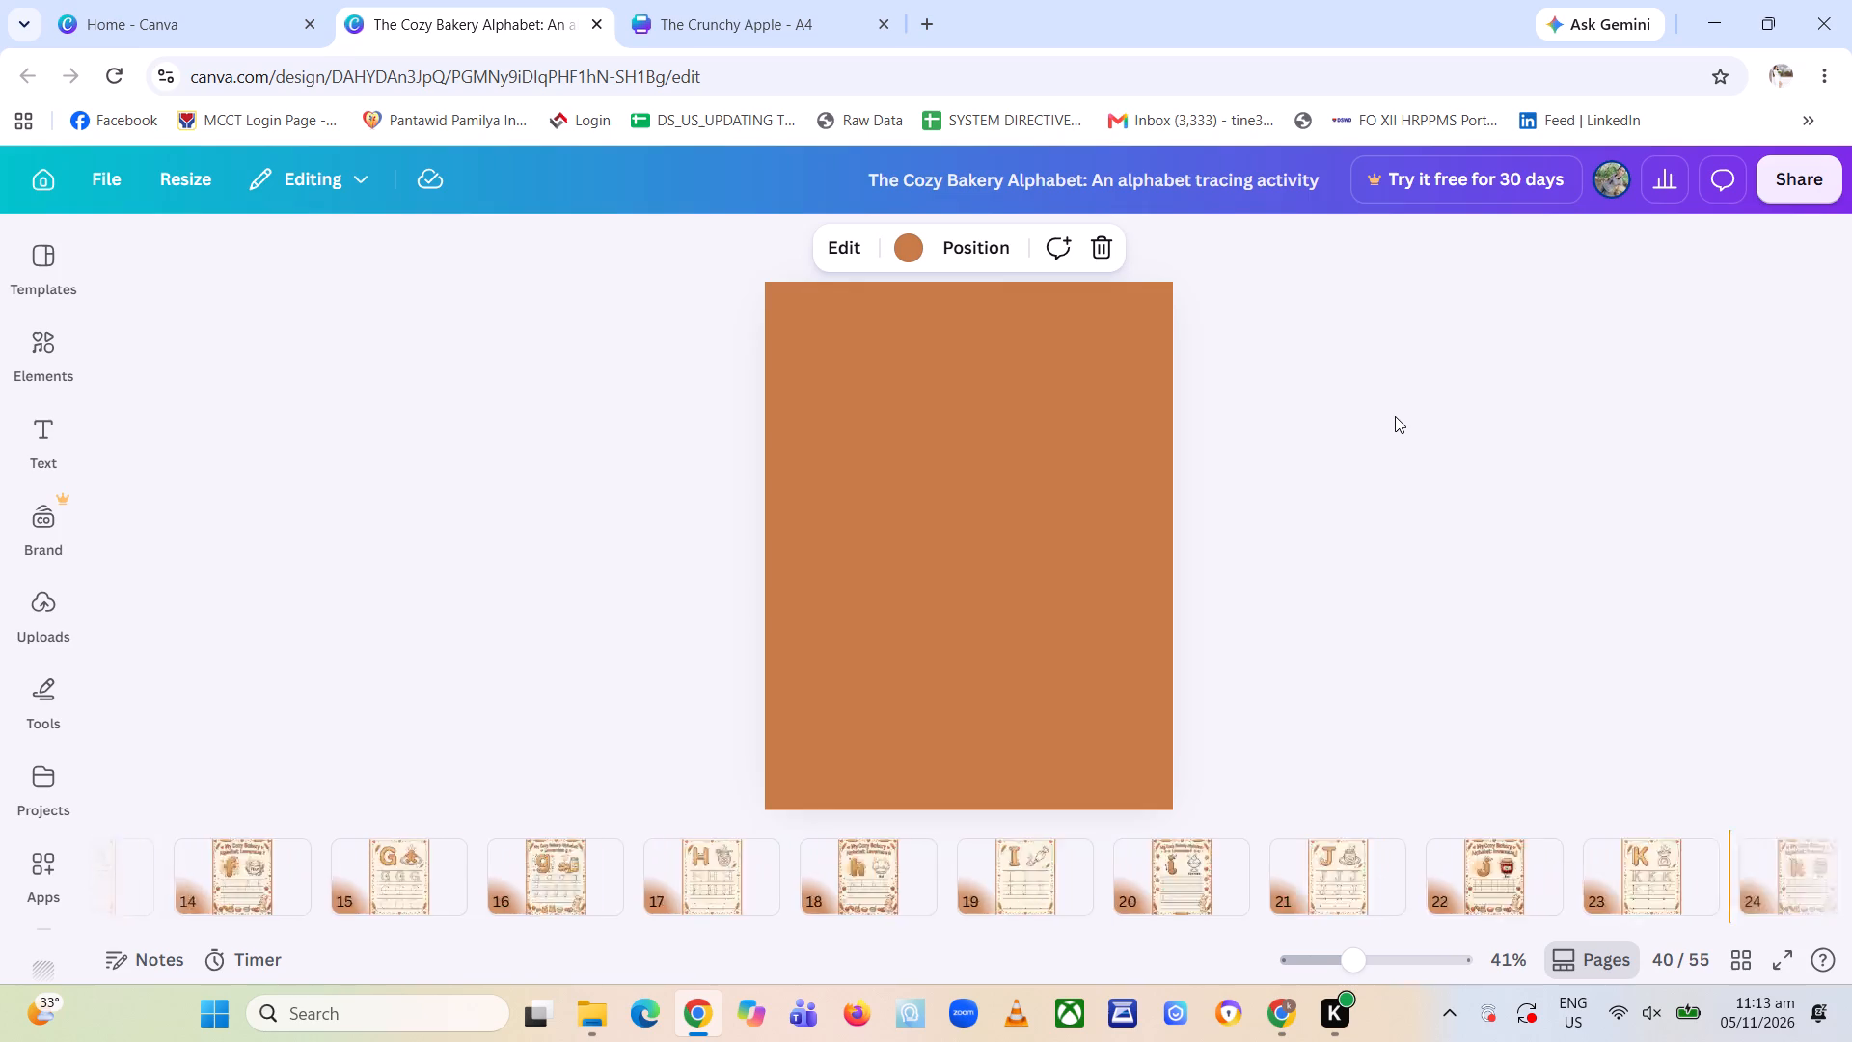
key(Right)
key(Right)
key(Right)
key(Right)
key(Right)
key(Right)
key(Right)
key(Right)
key(Right)
key(Right)
key(Right)
key(Right)
key(Right)
key(Right)
key(Right)
key(Right)
key(Right)
key(Right)
key(Right)
key(Right)
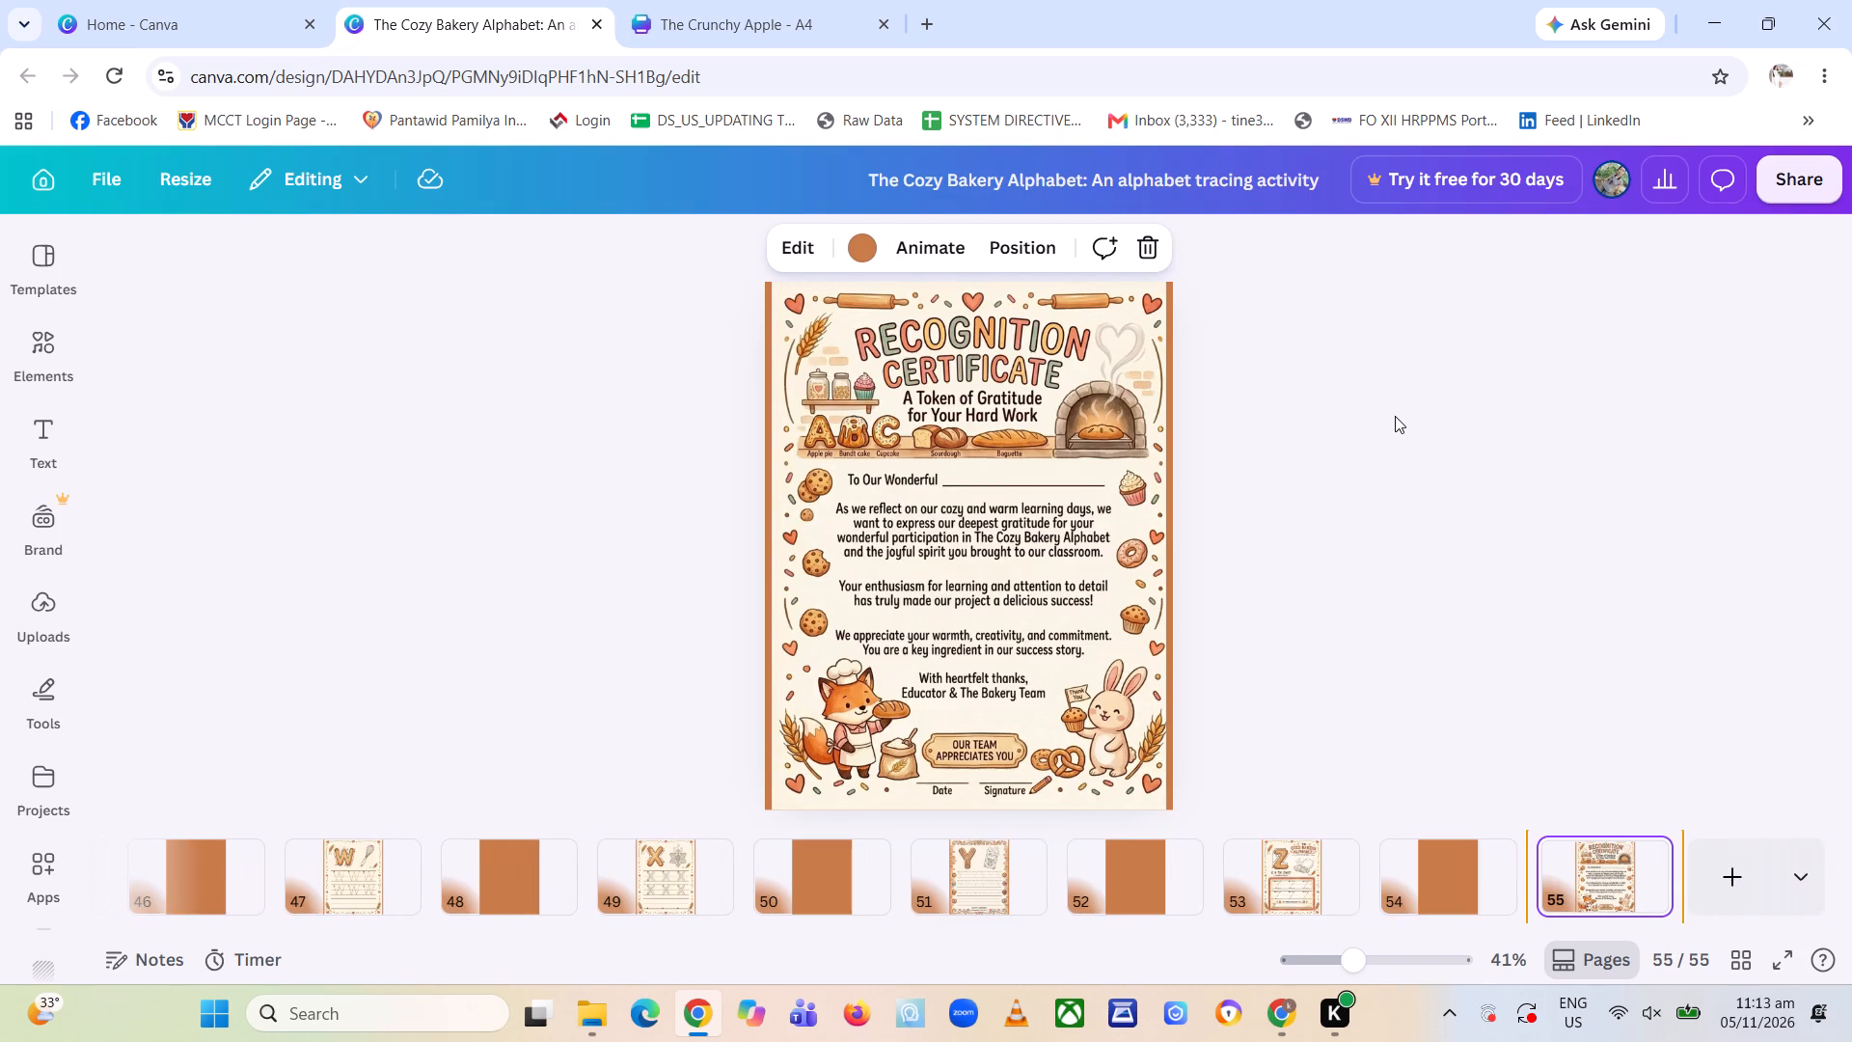
key(Left)
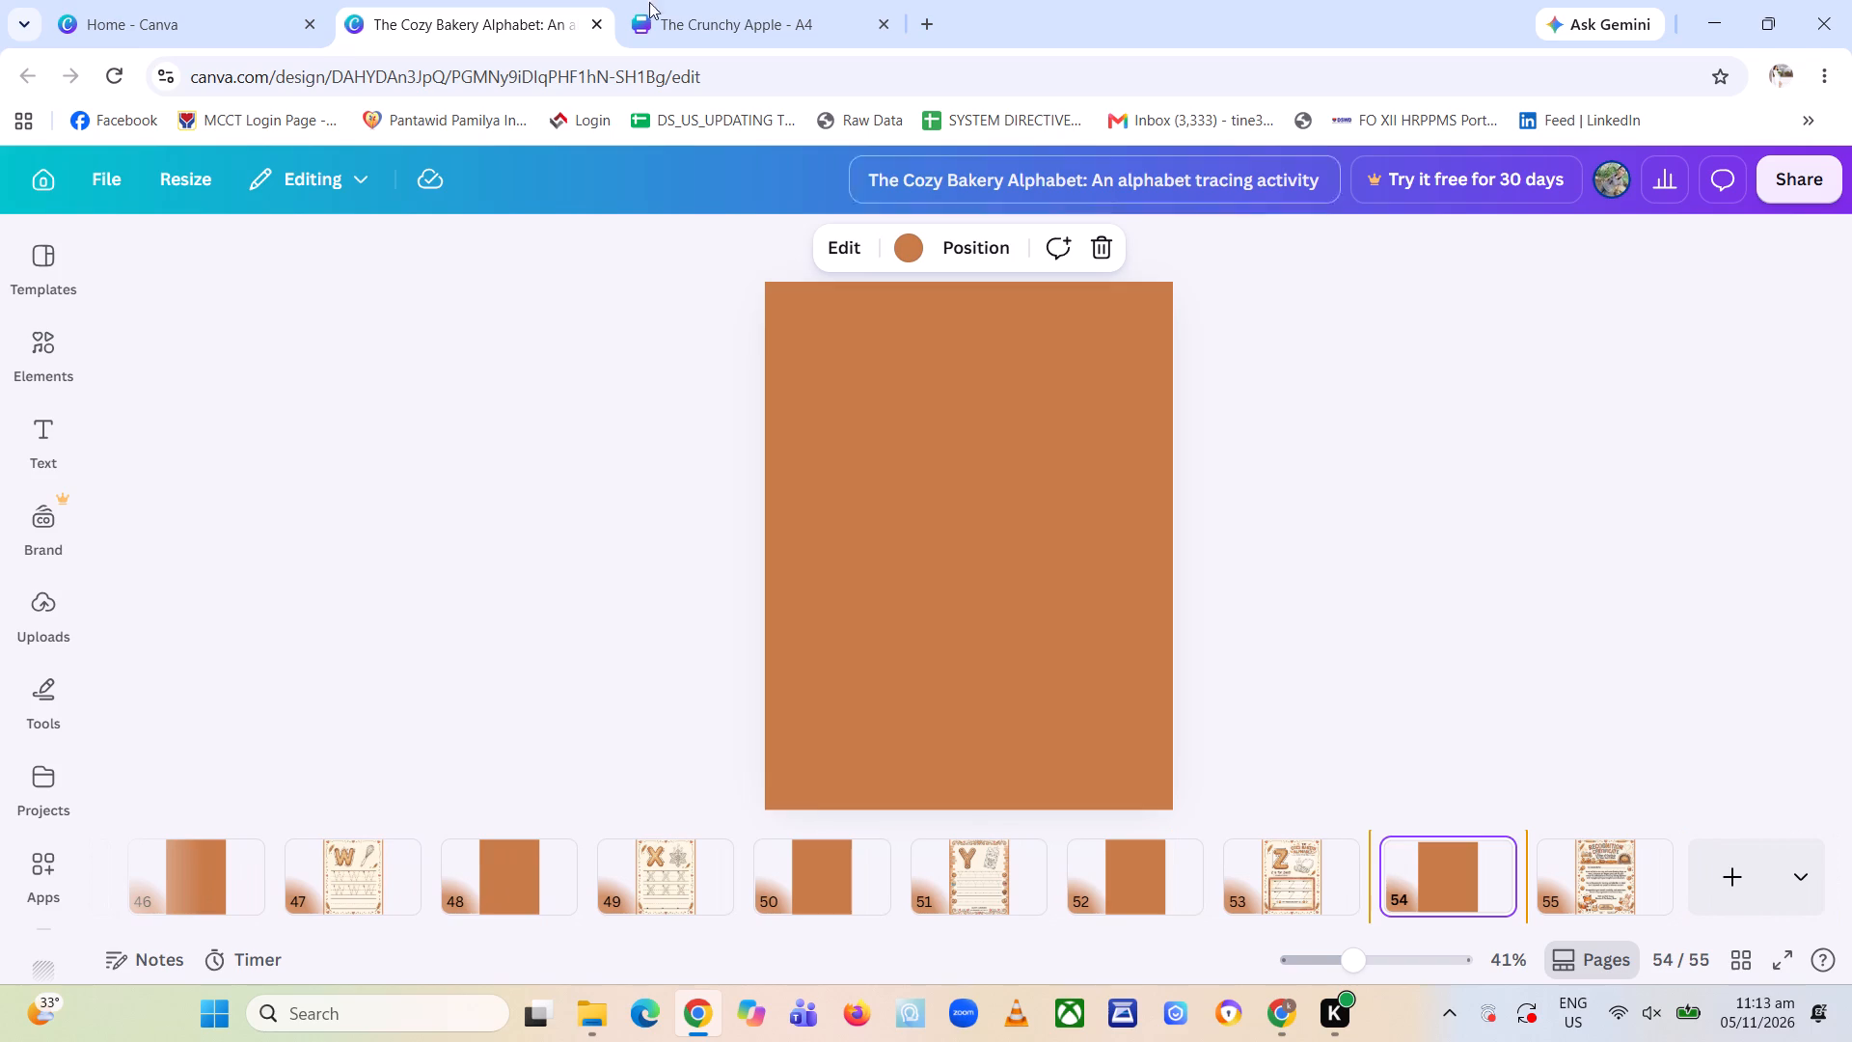
click(591, 25)
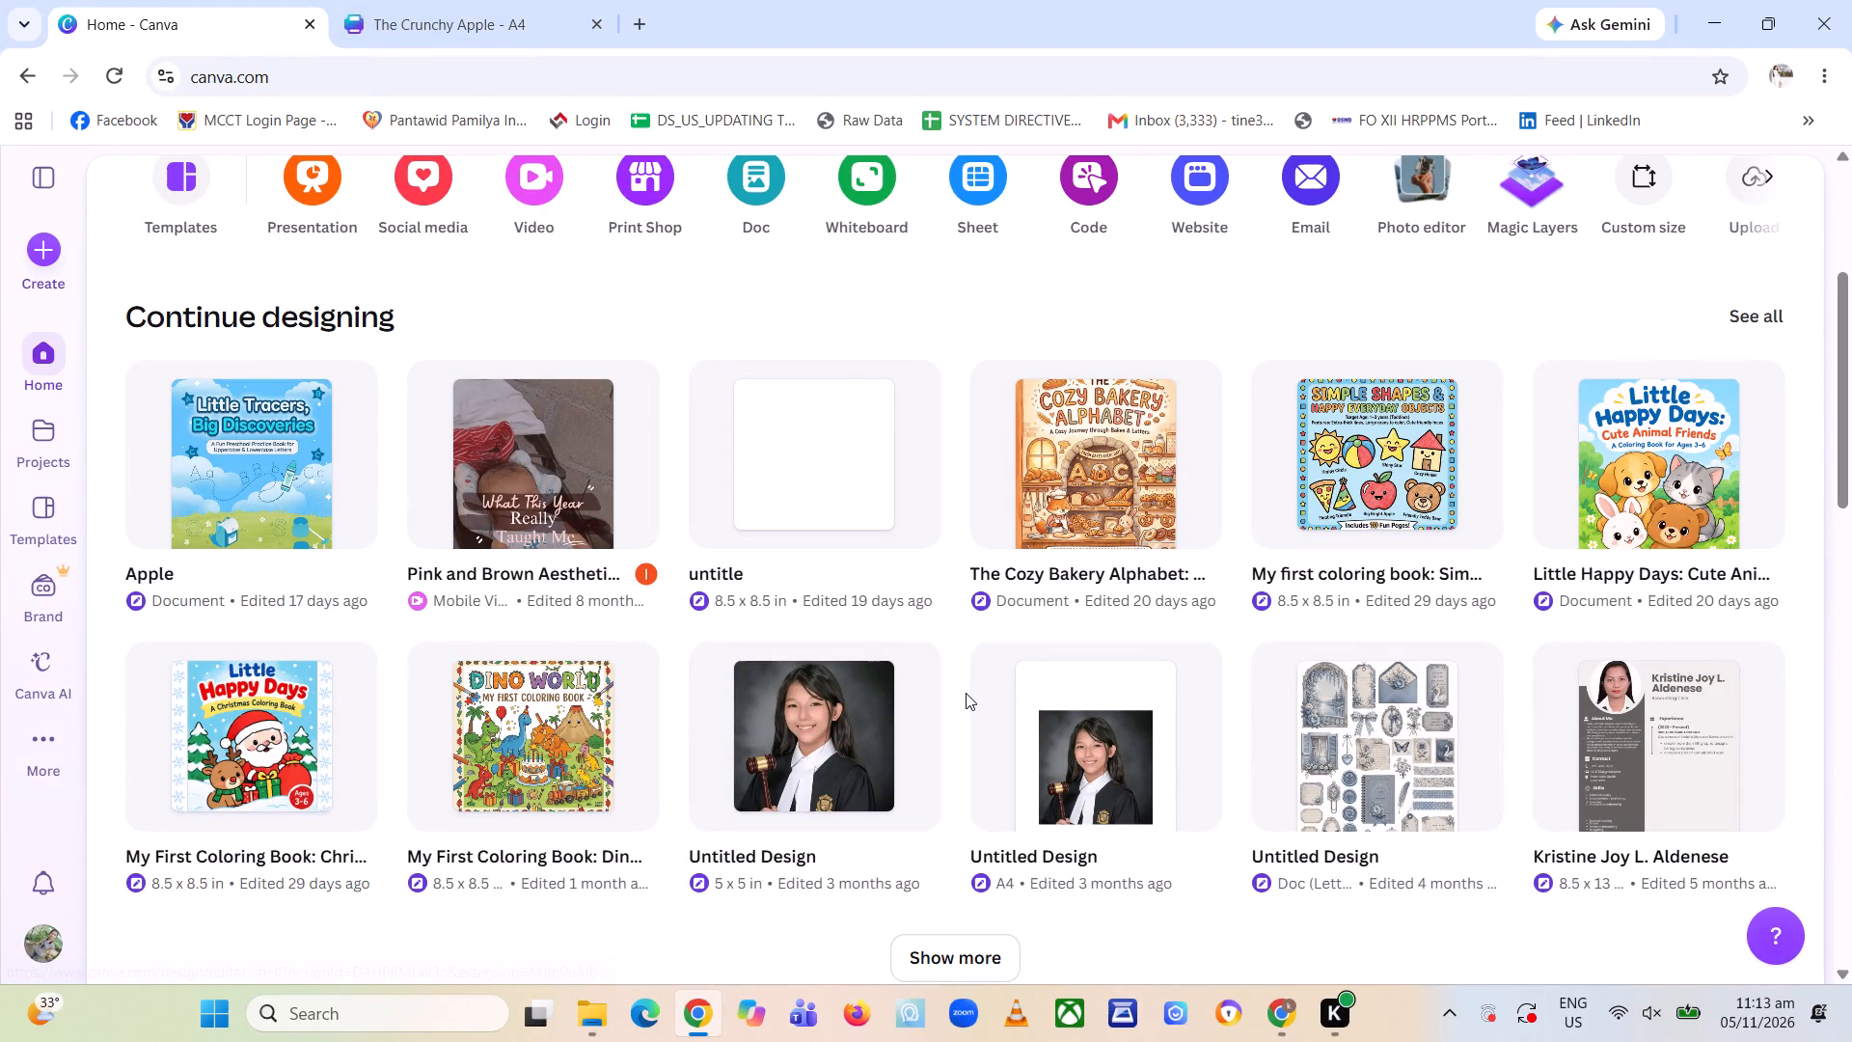
Open the Apple design with the Little Tracers, Big Discoveries cover and download pages 1–5 and 28 as PNG.
click(261, 474)
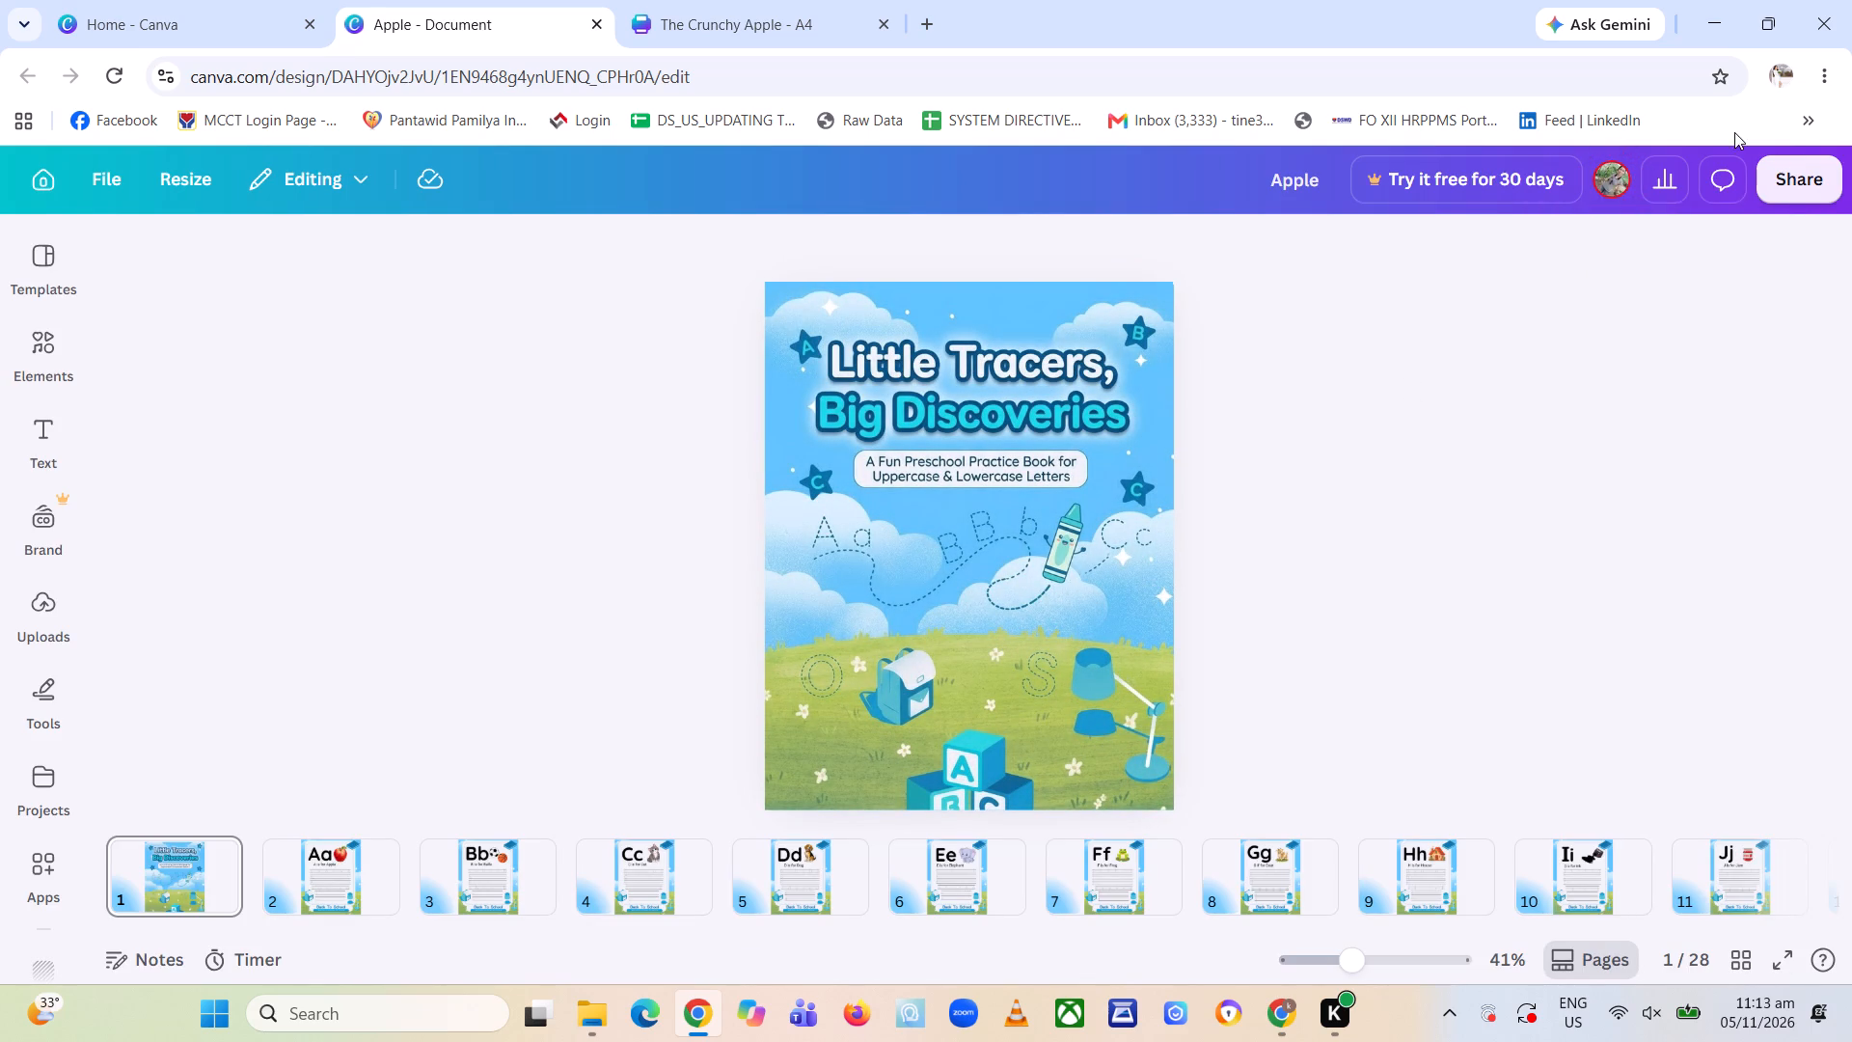
click(1804, 184)
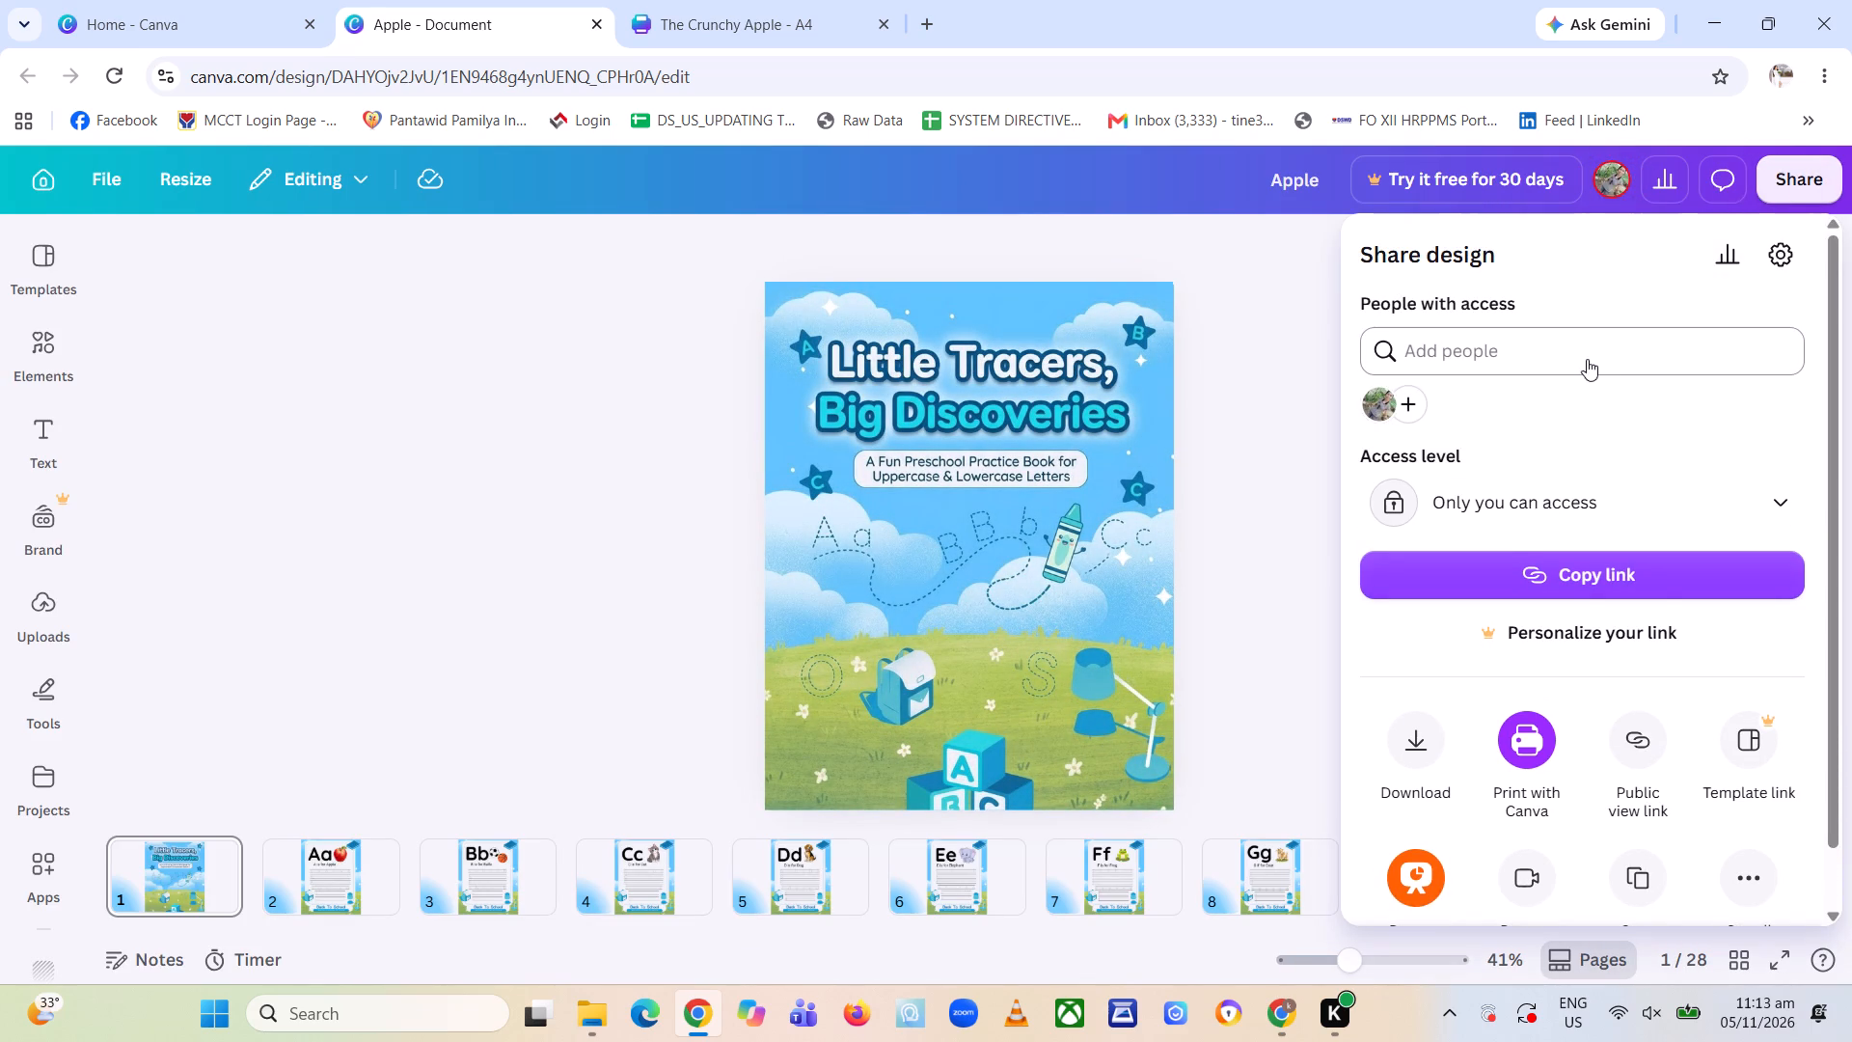
click(1420, 770)
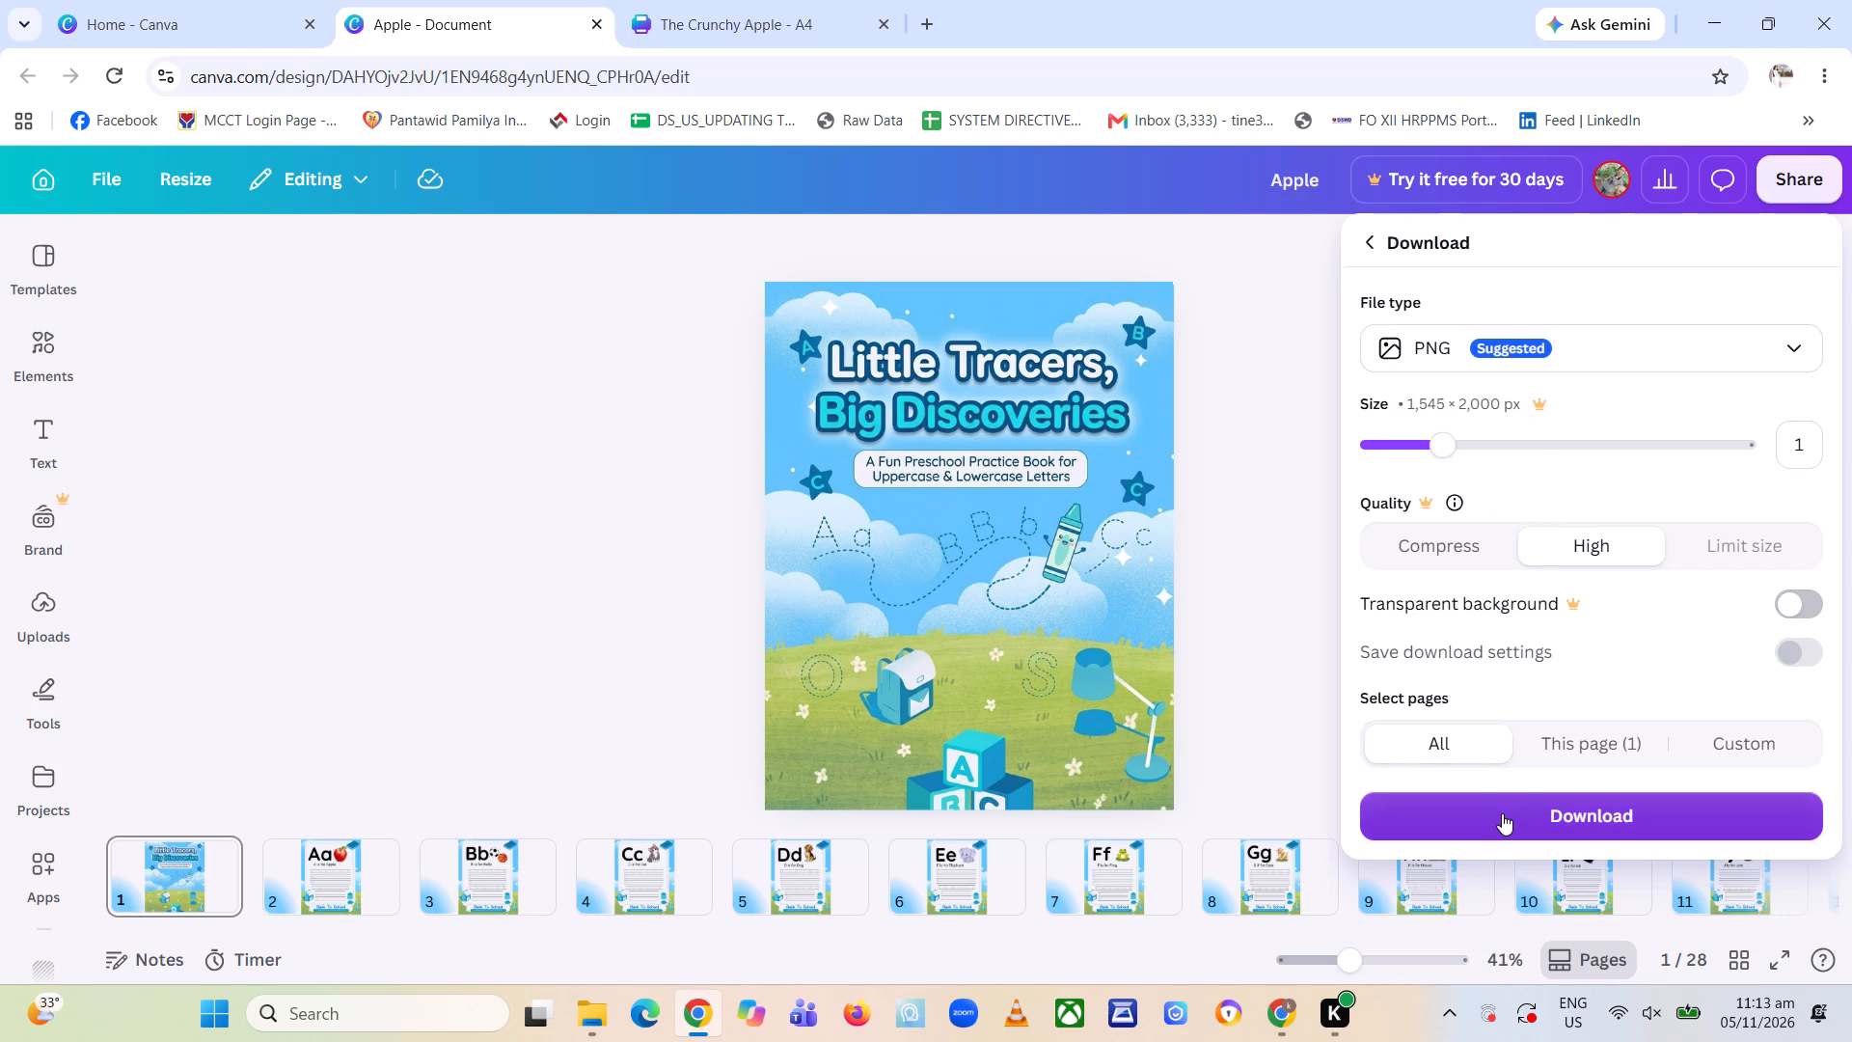
click(1710, 736)
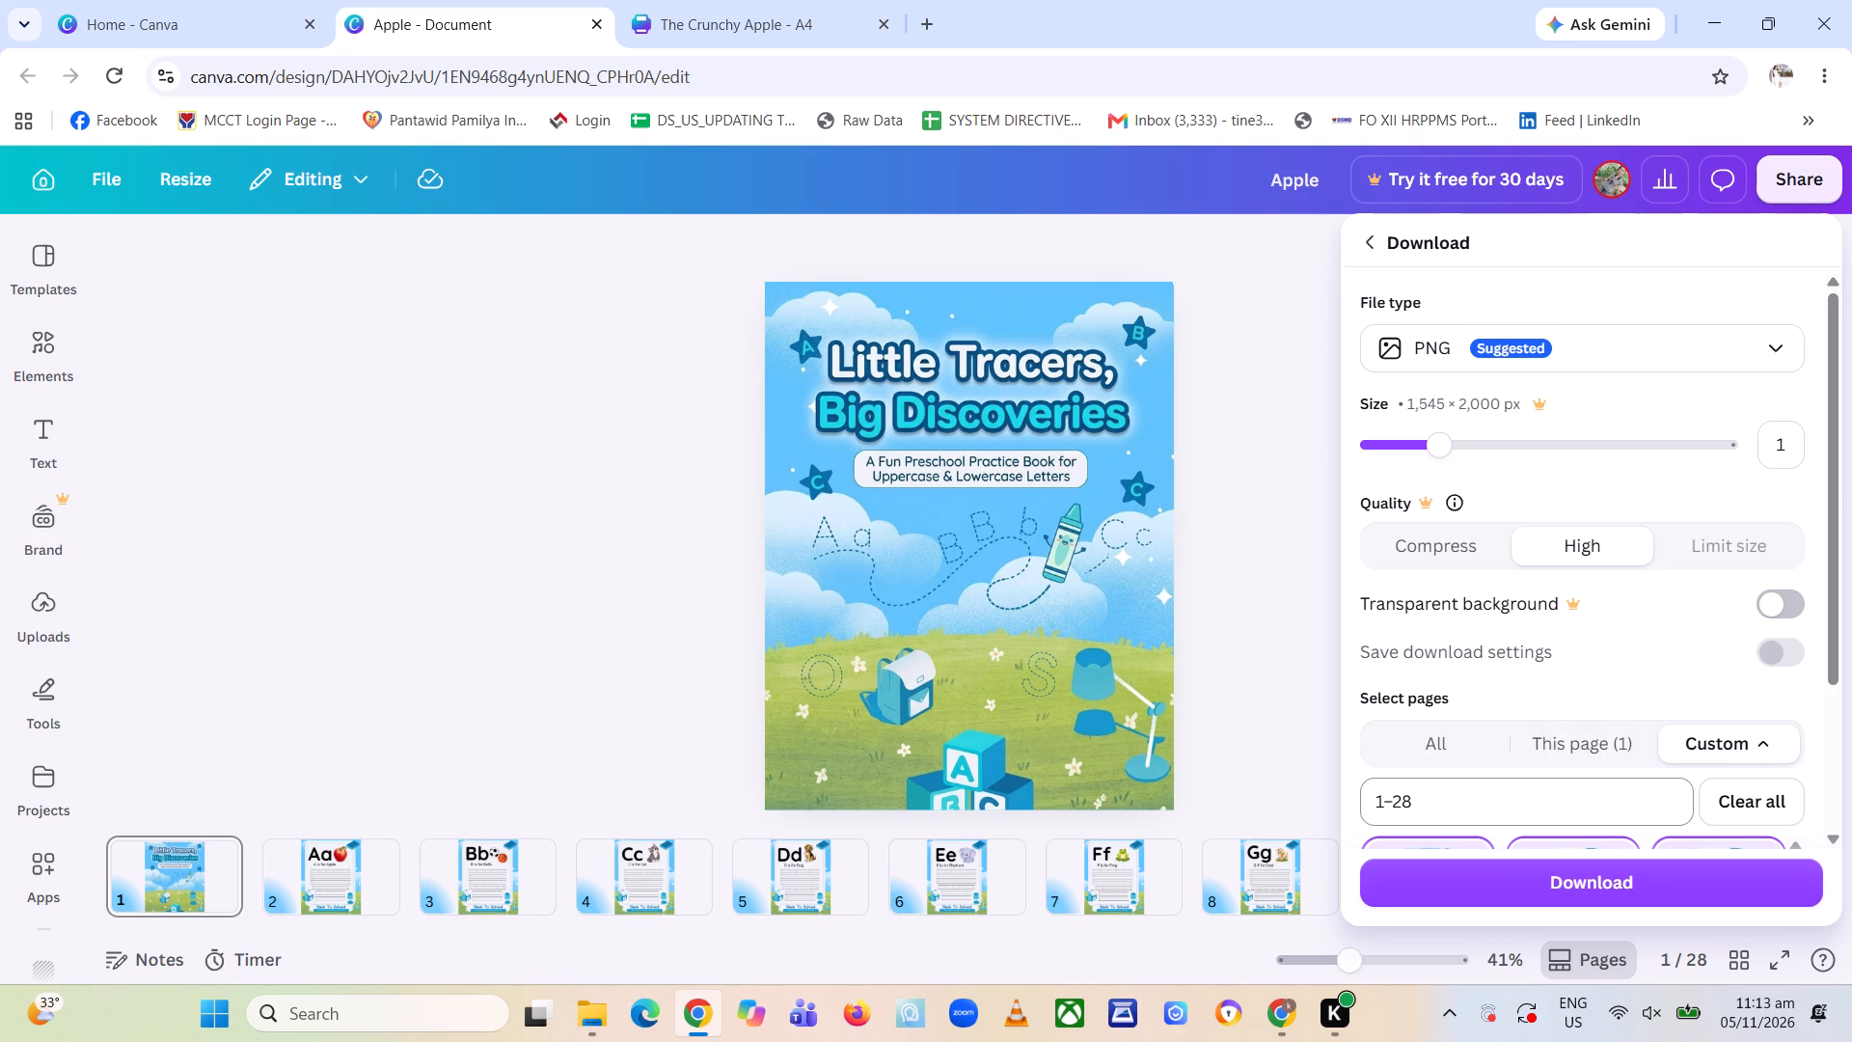
click(1481, 802)
key(BackSpace)
key(BackSpace)
key(BackSpace)
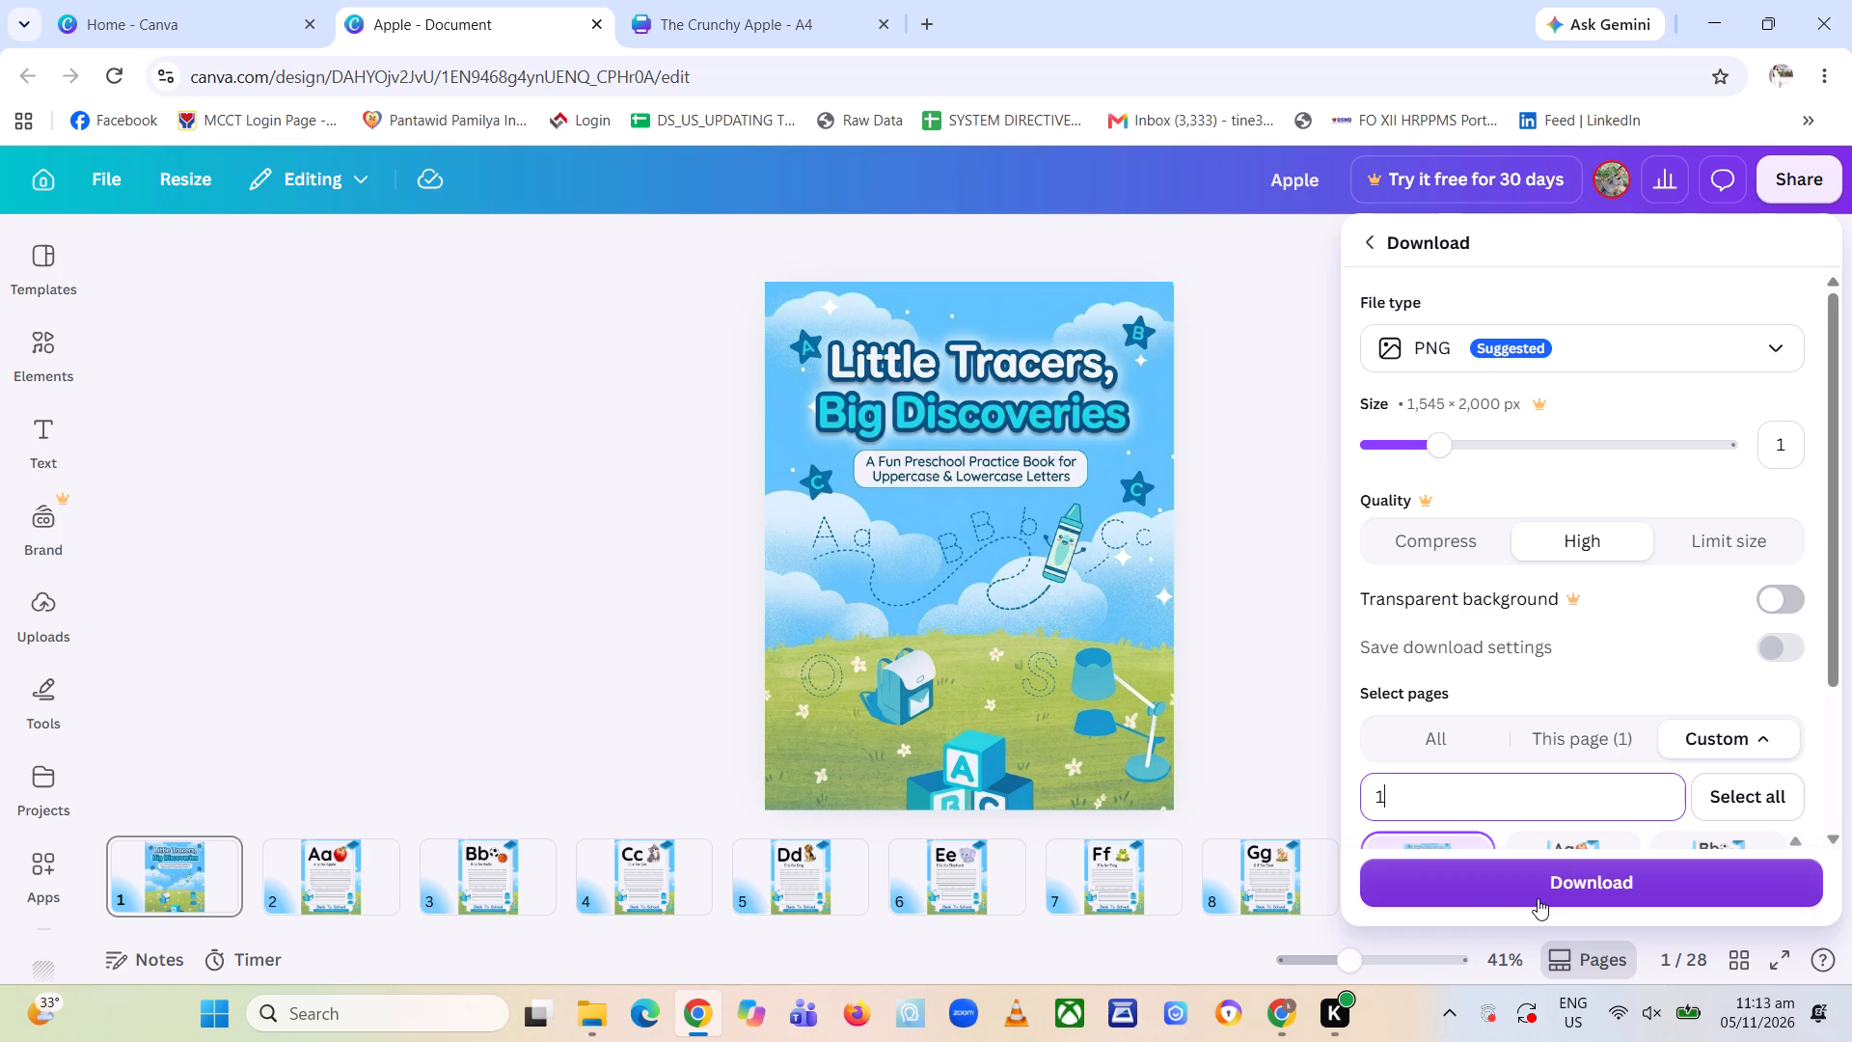
key(comma)
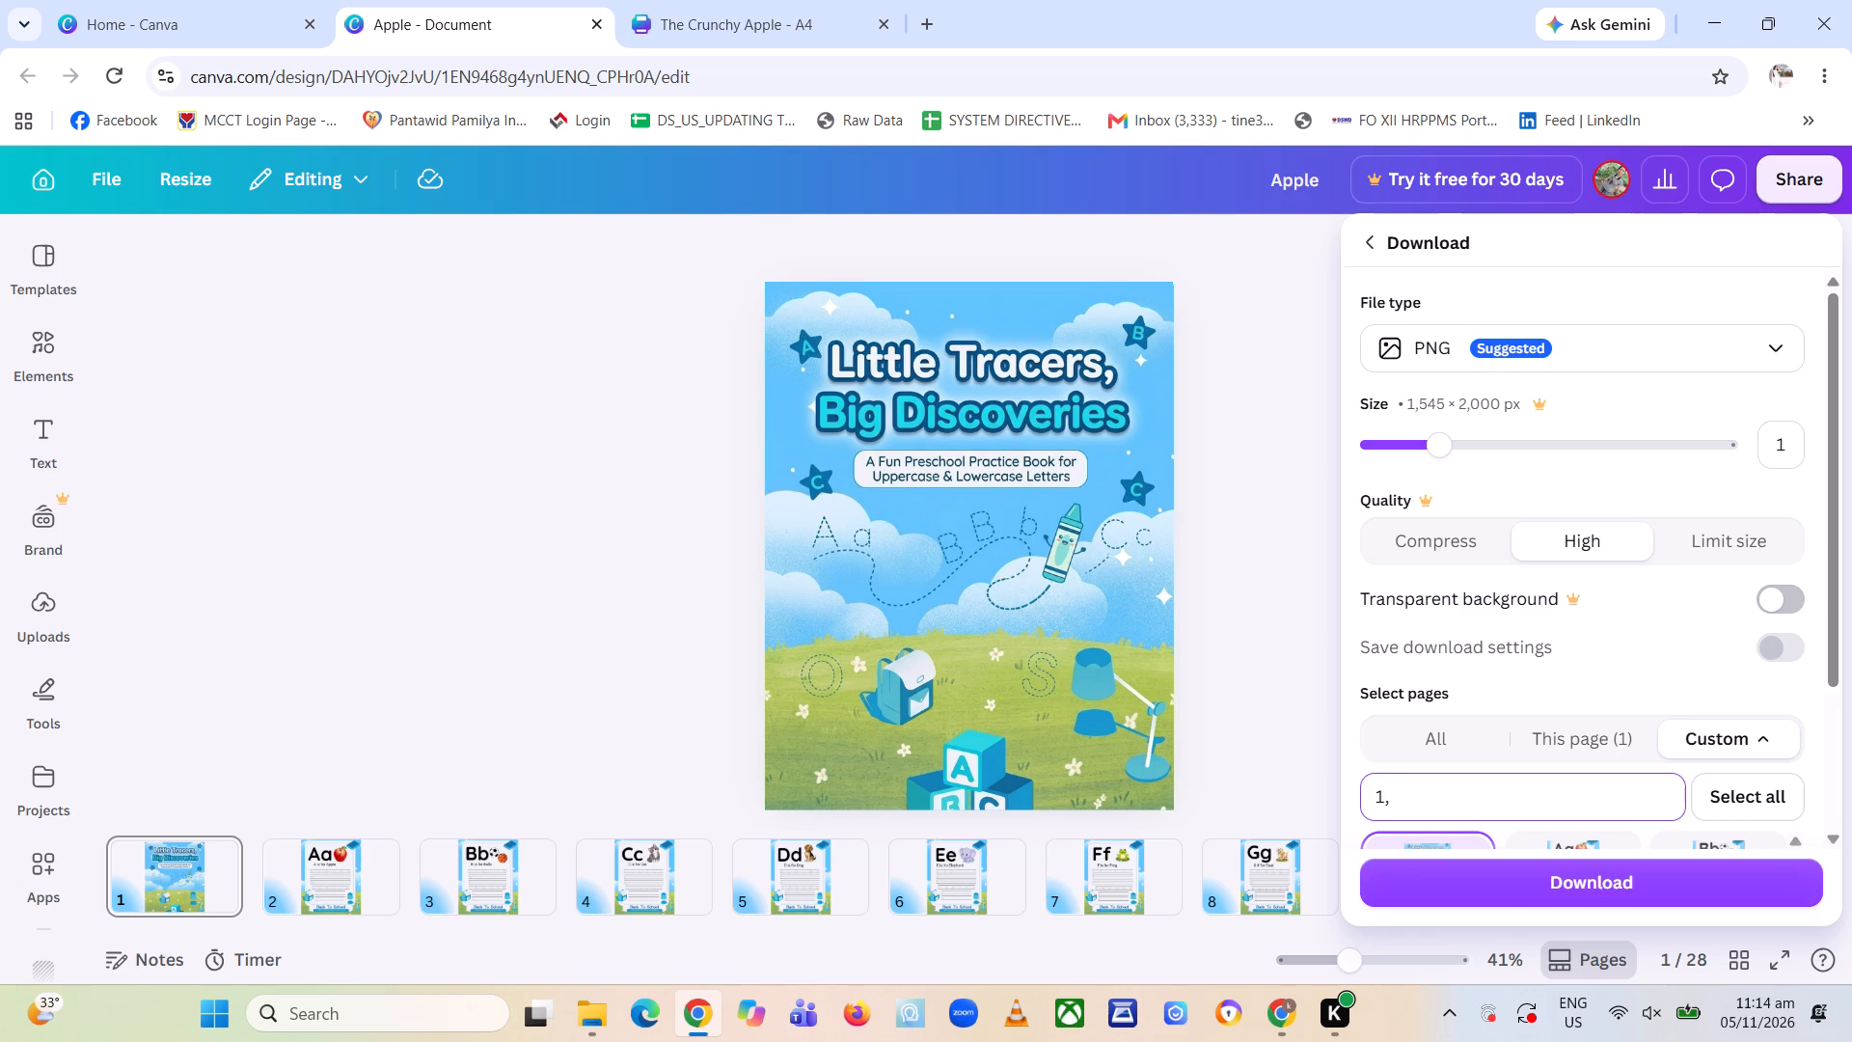
text(2,3,4,5)
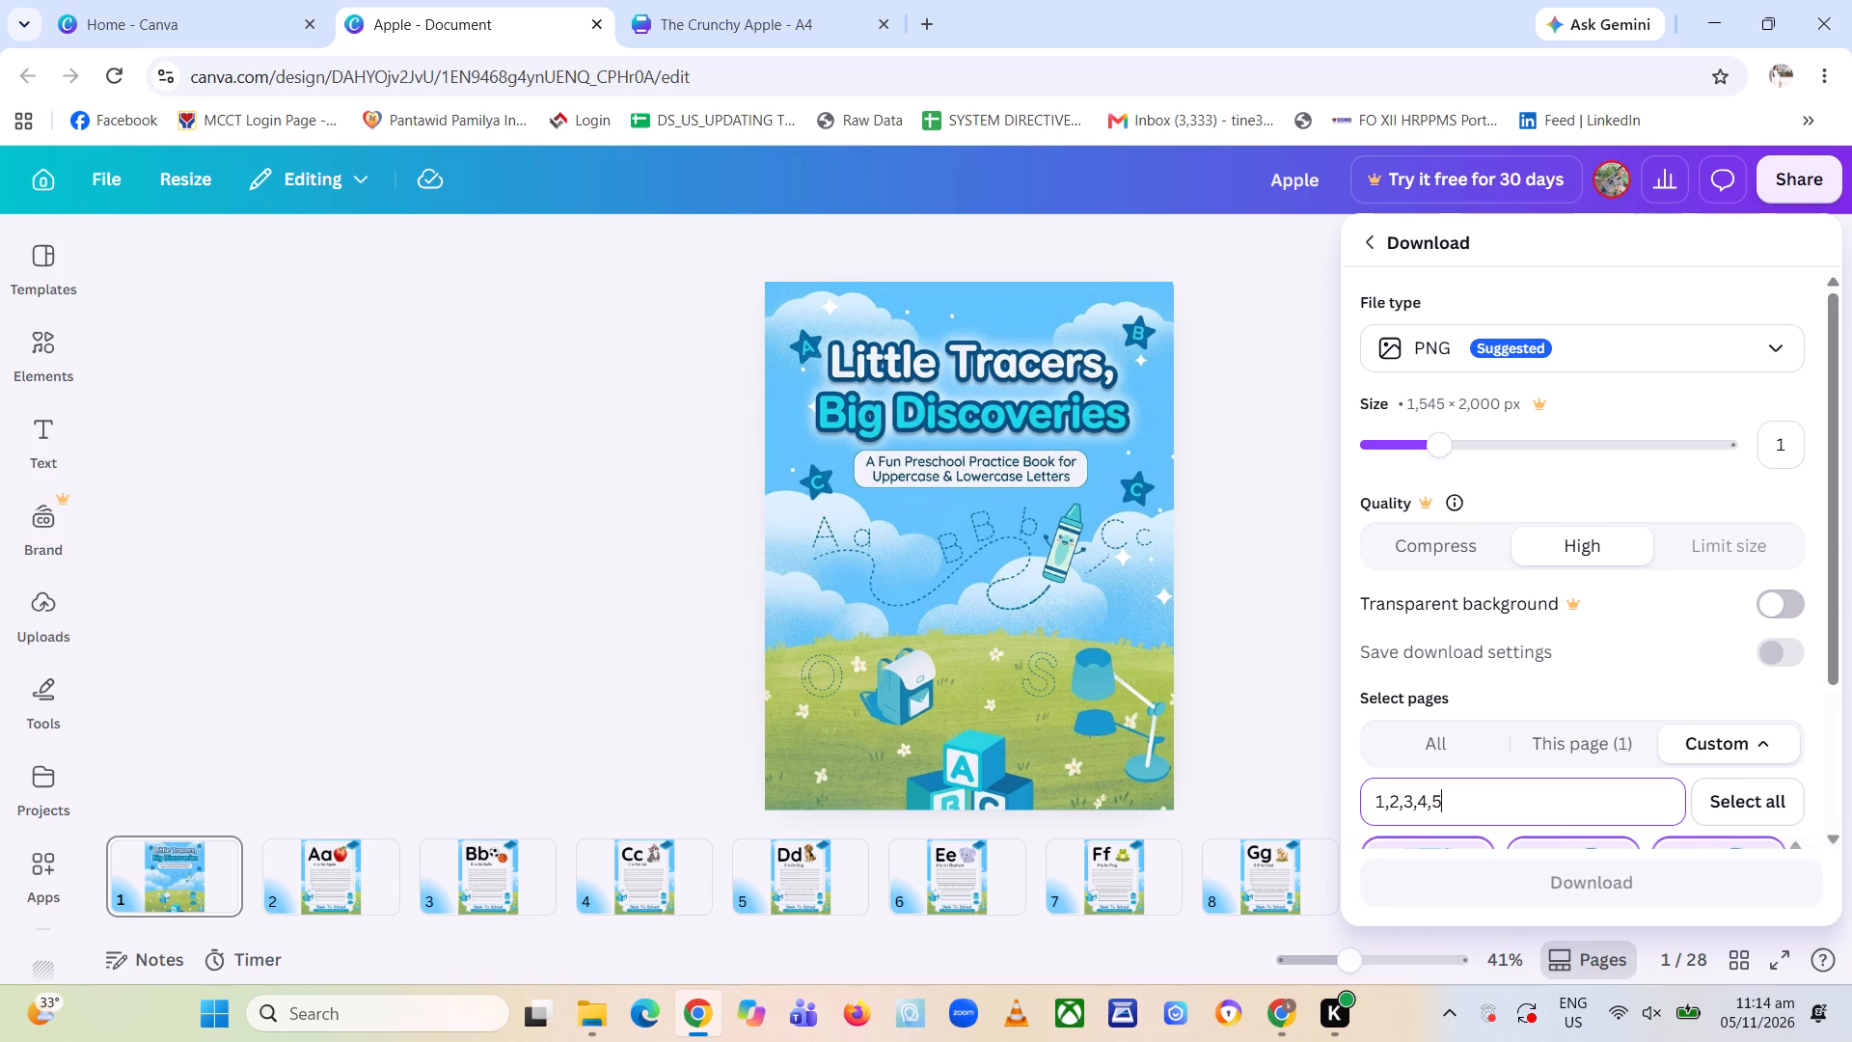
text(,28)
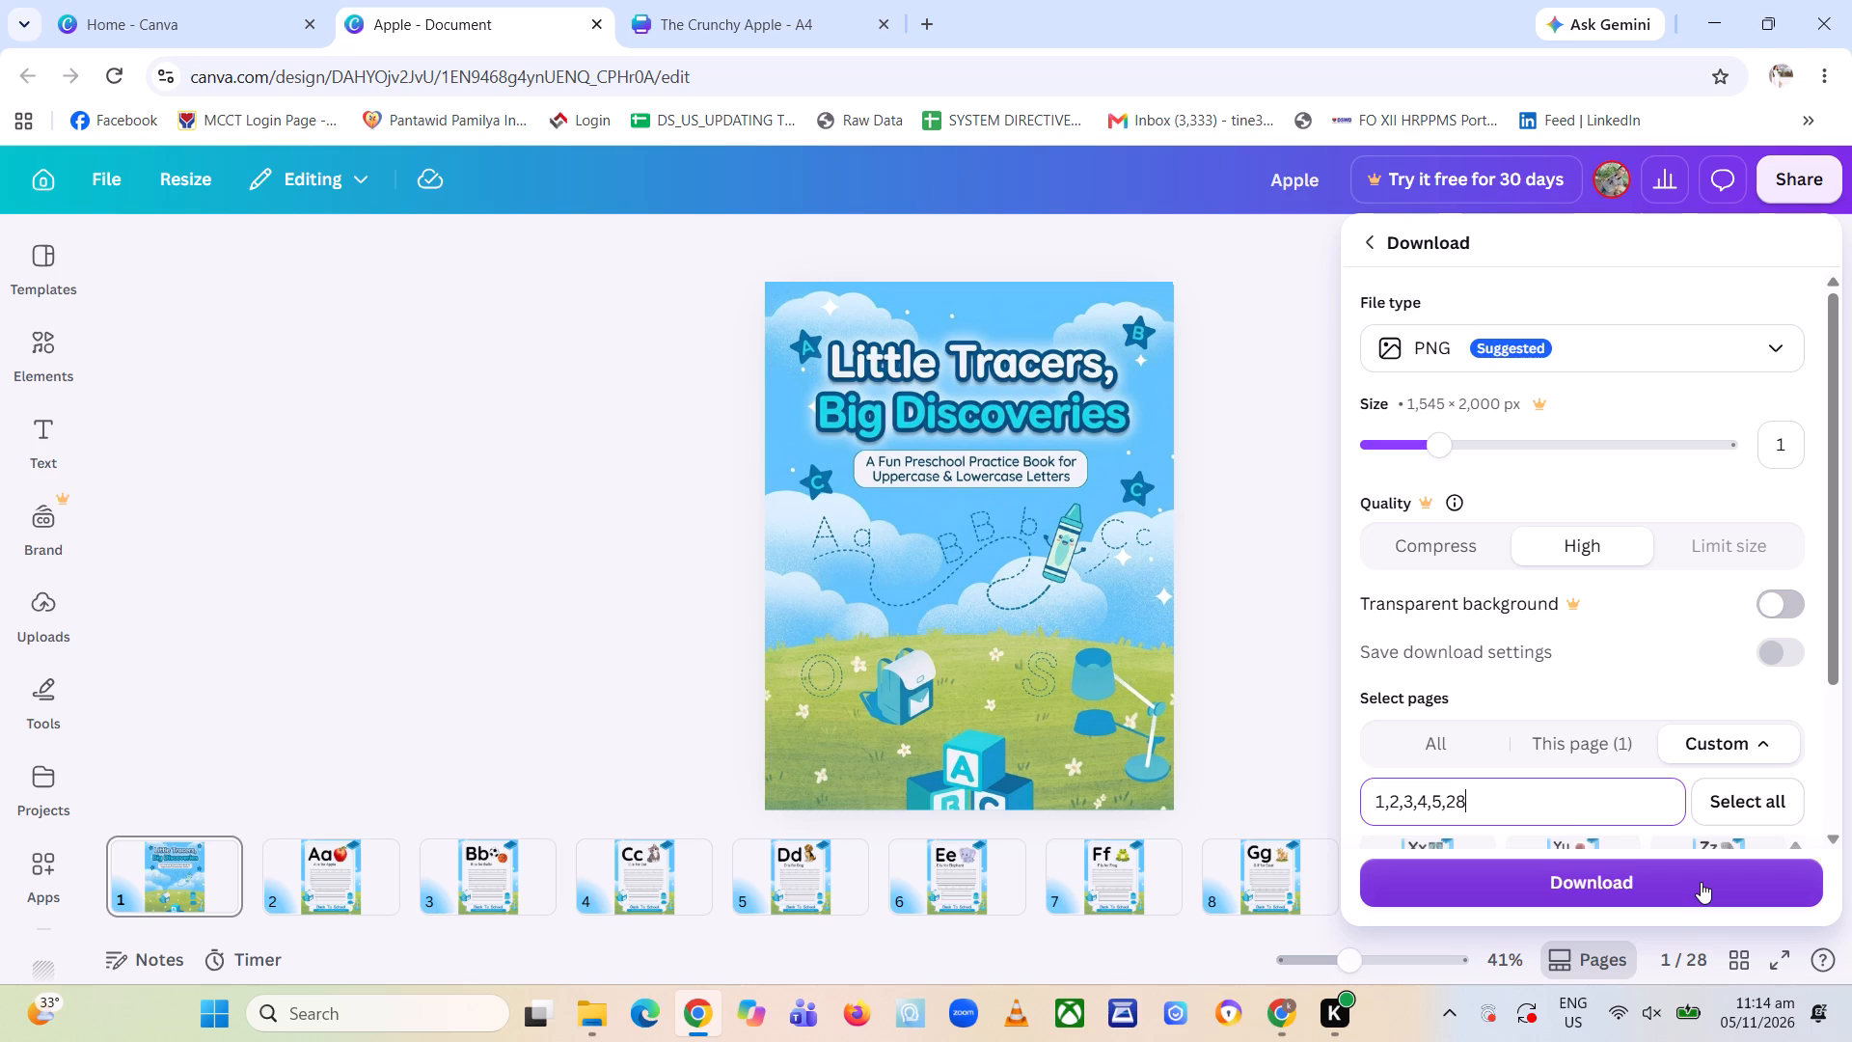
drag(1835, 645, 1844, 782)
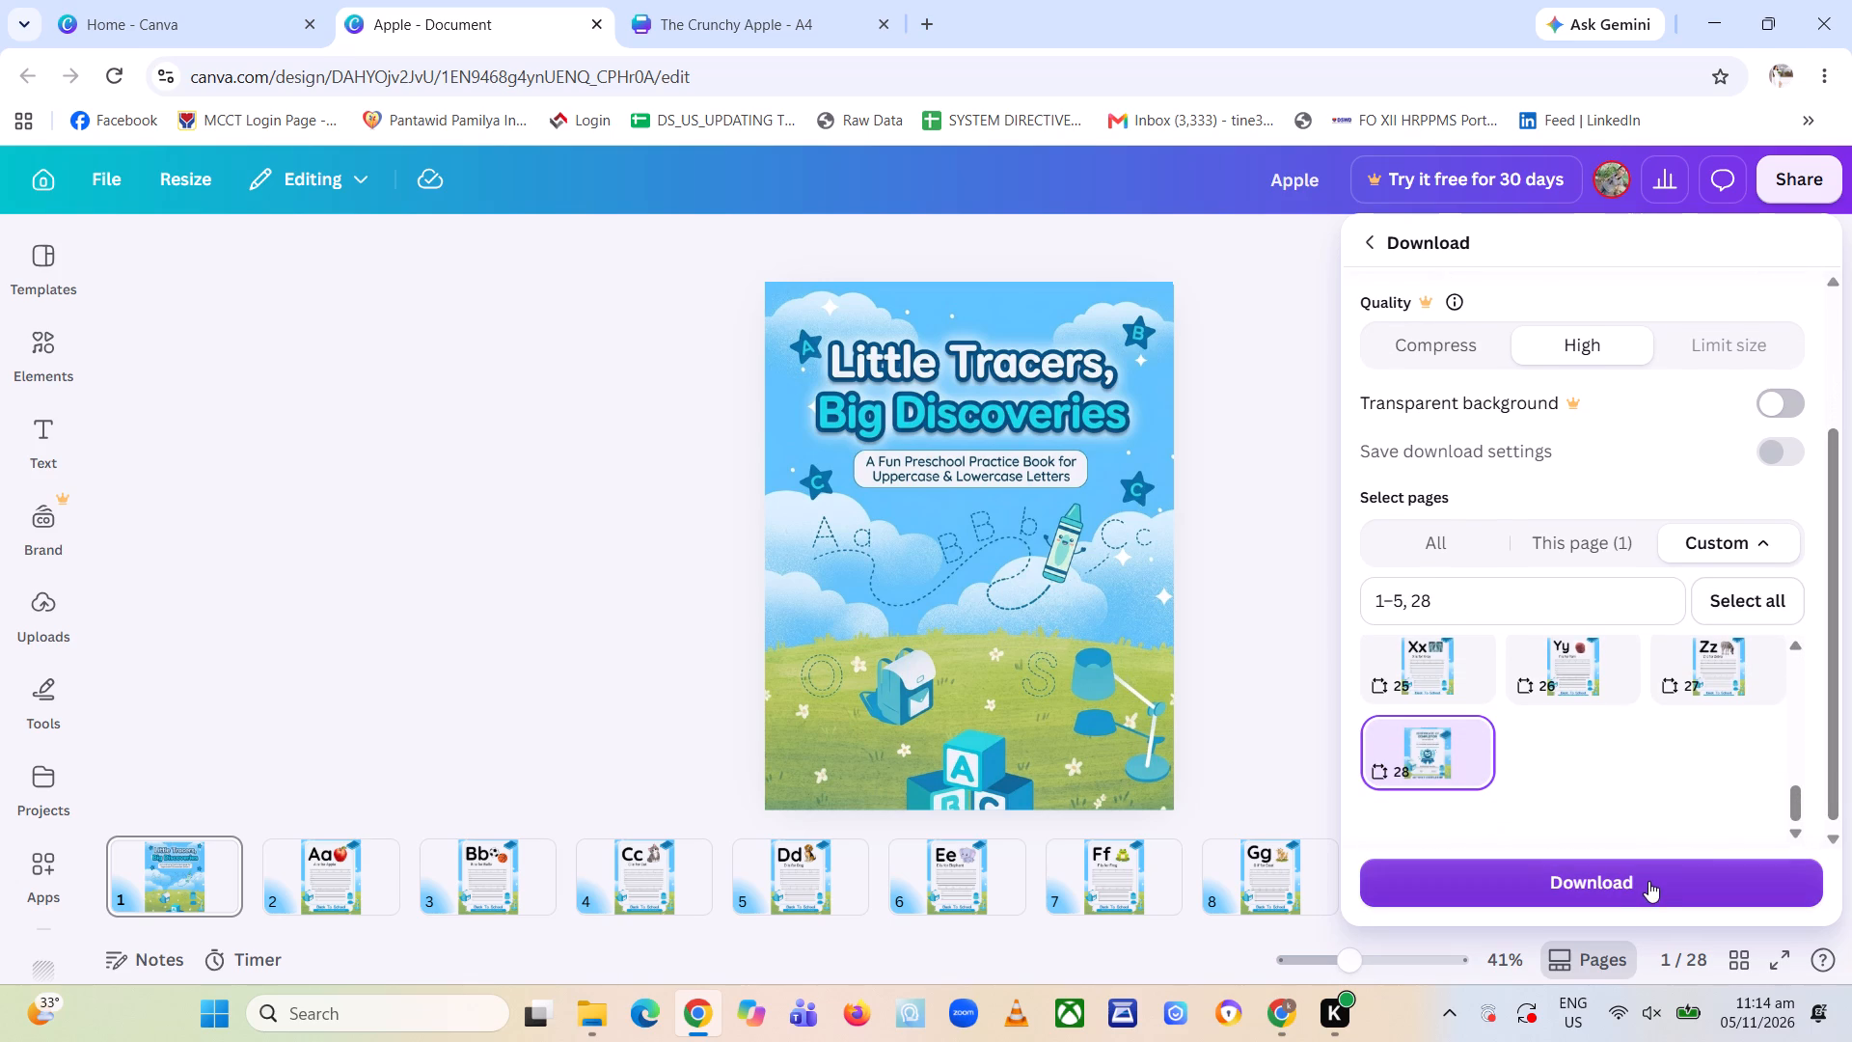
click(1646, 874)
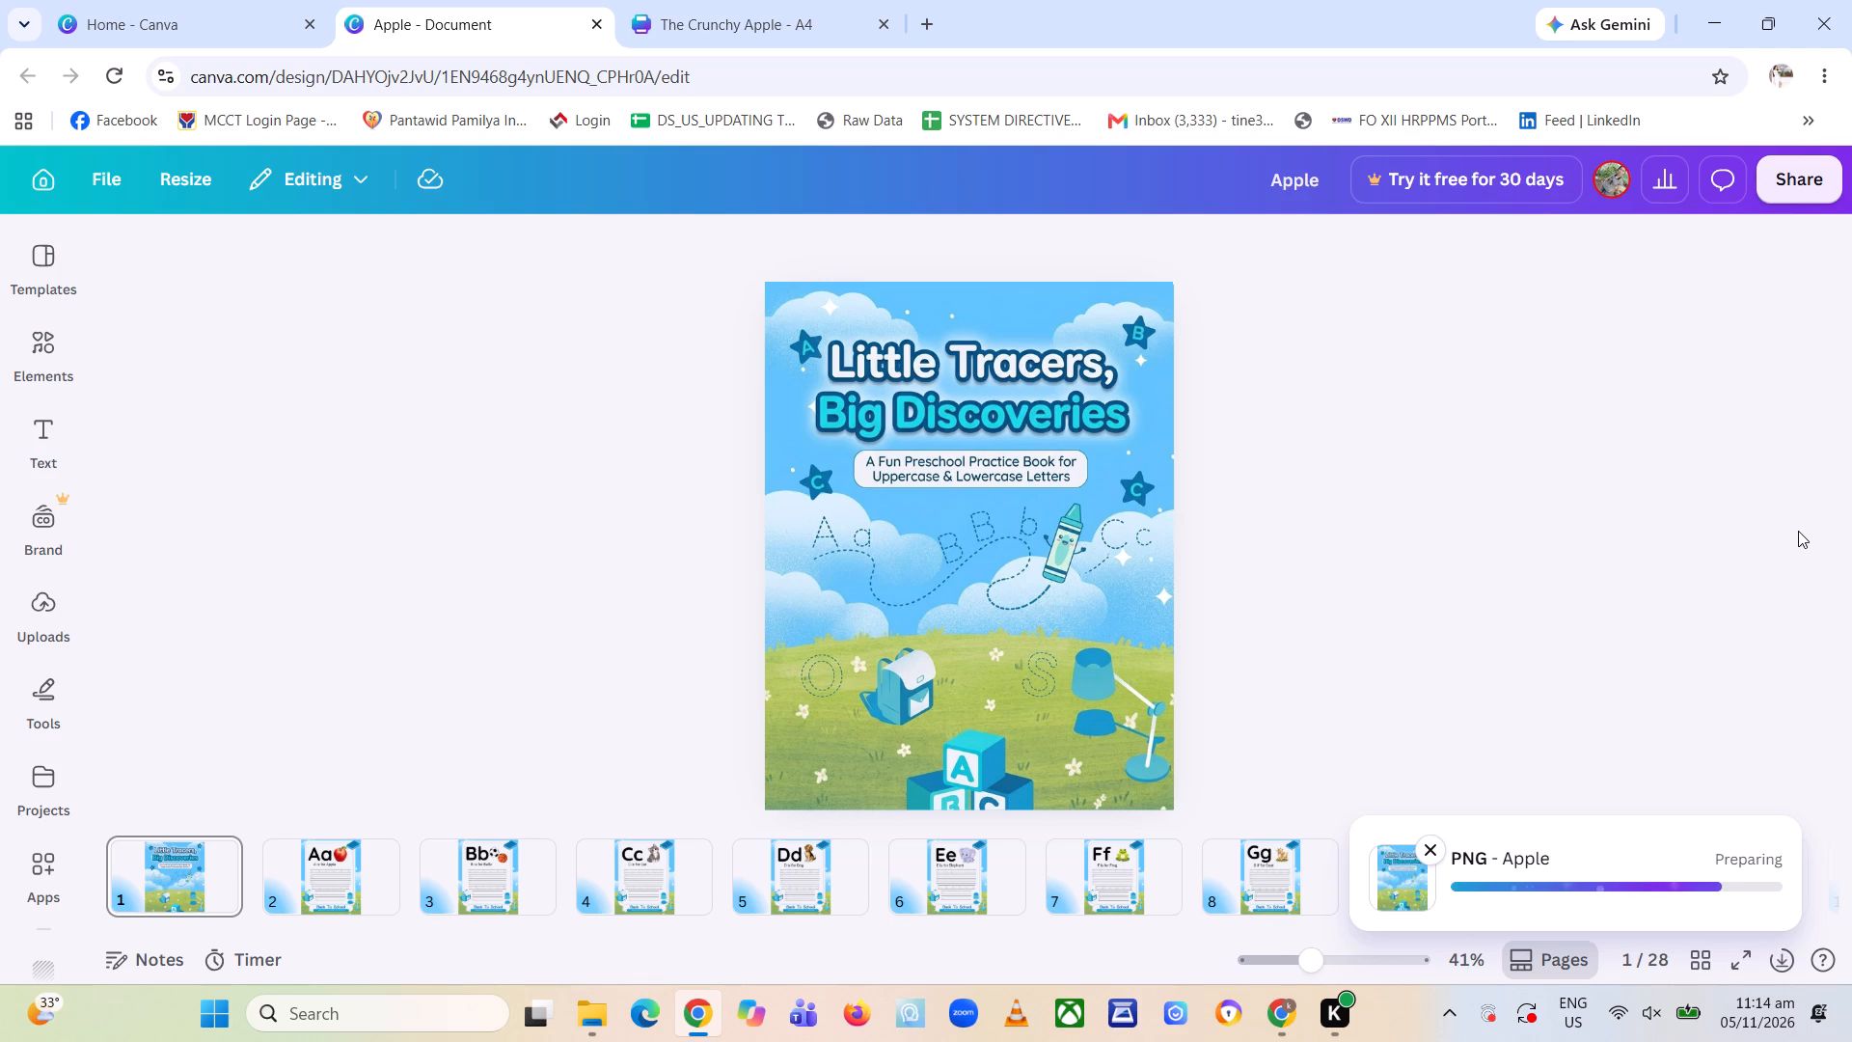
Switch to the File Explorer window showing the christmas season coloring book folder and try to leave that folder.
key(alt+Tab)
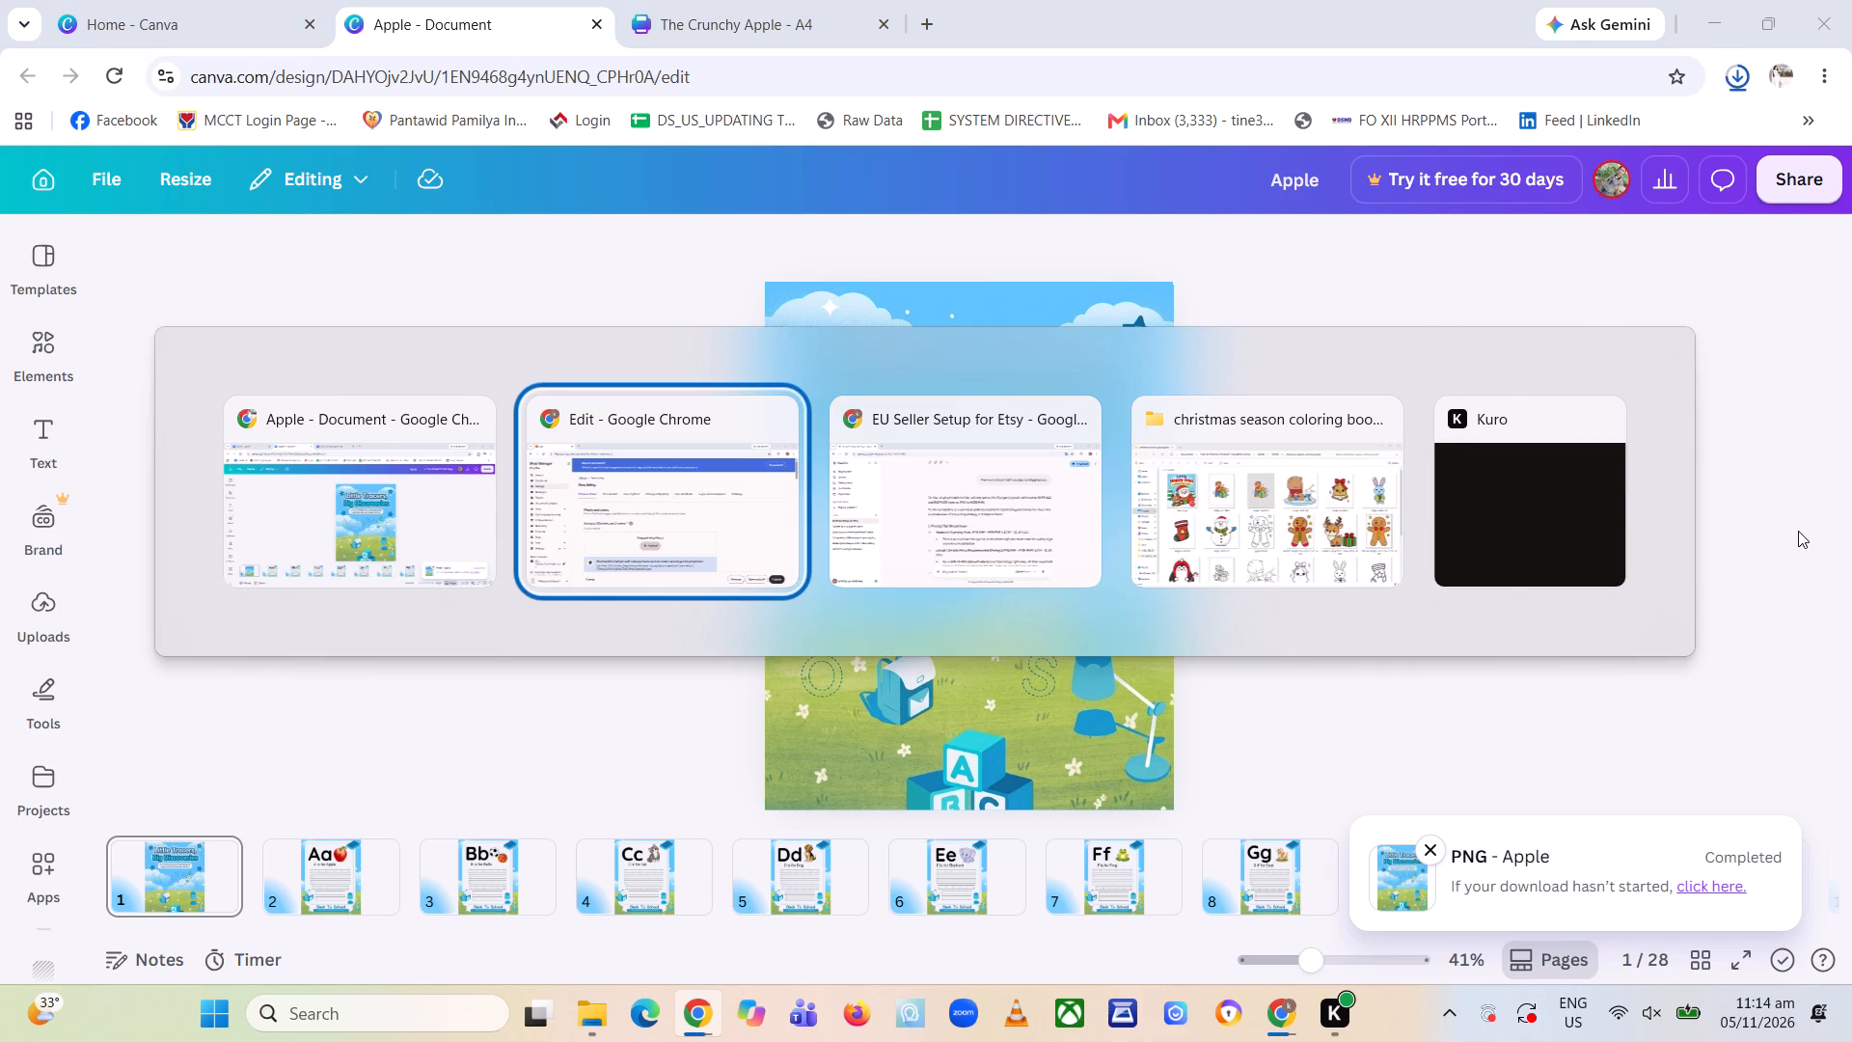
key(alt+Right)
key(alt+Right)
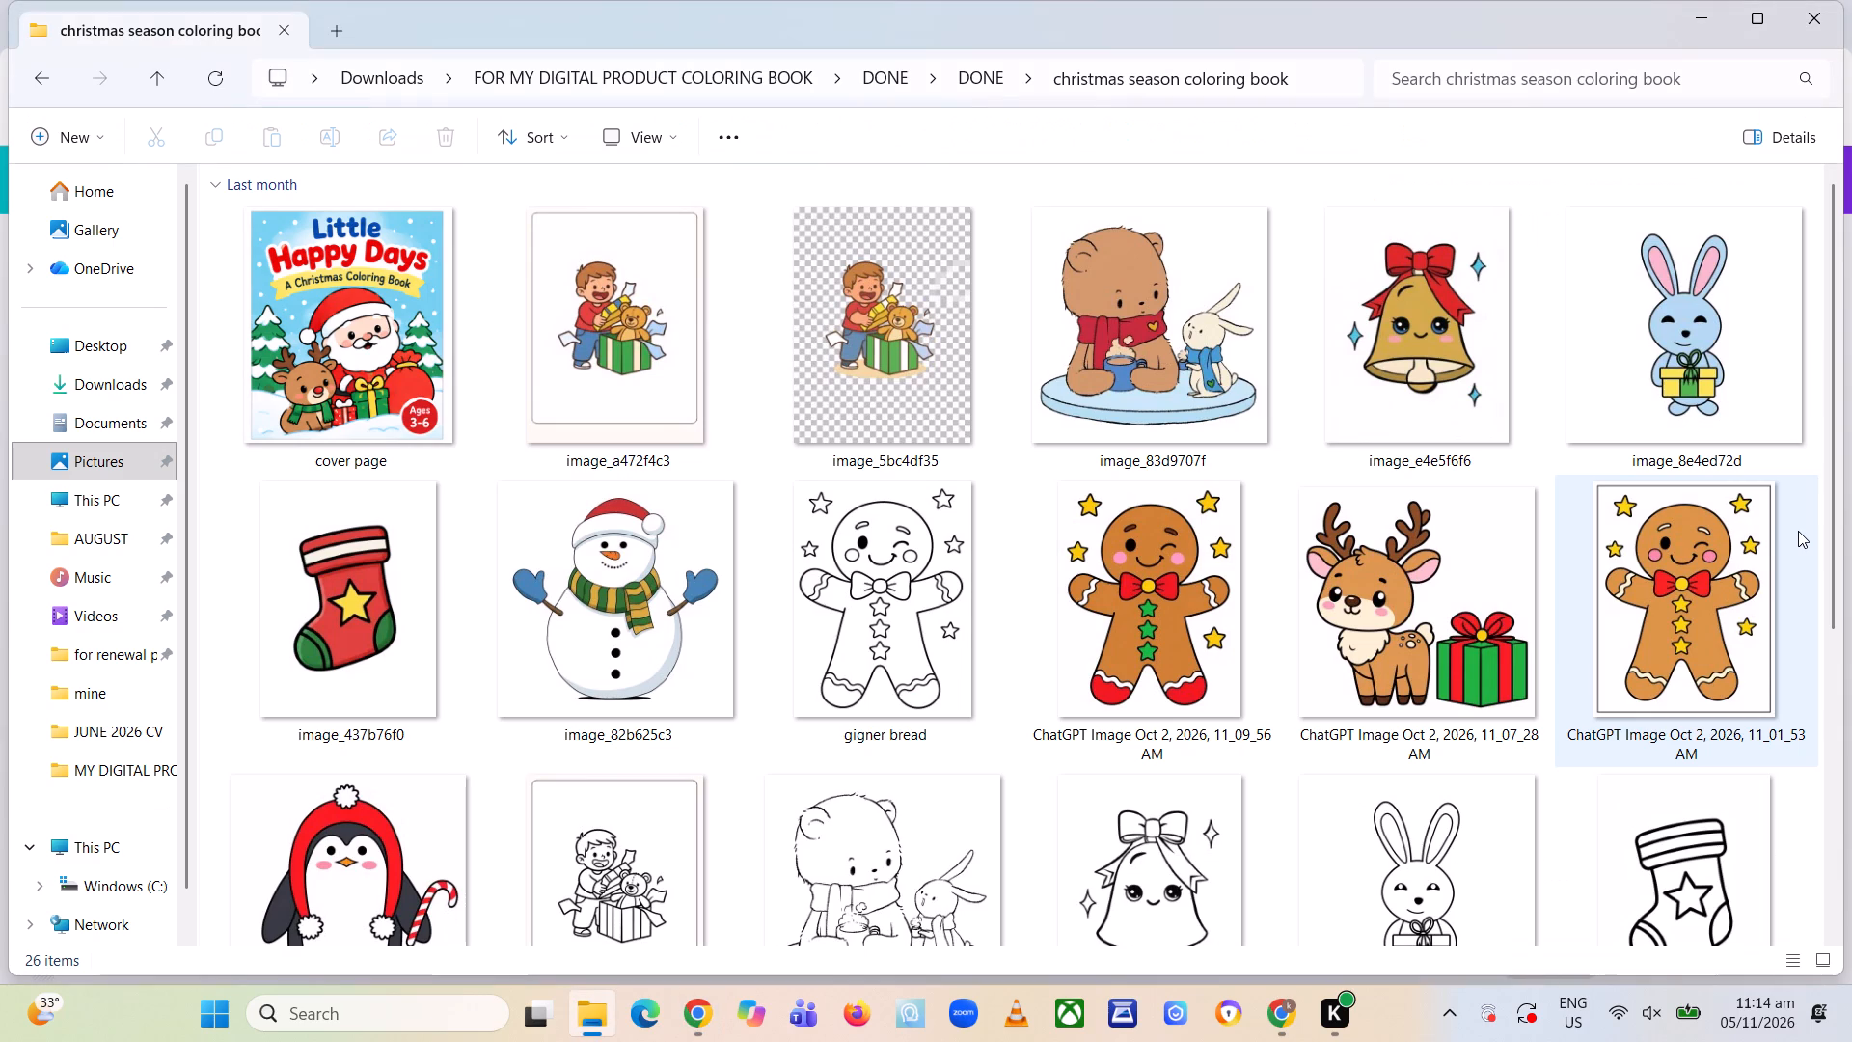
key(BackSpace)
Return to the Etsy photo upload dialog, check the inner DONE folder, and look through Downloads for the exported Apple pages.
key(alt+Tab)
key(alt+Right)
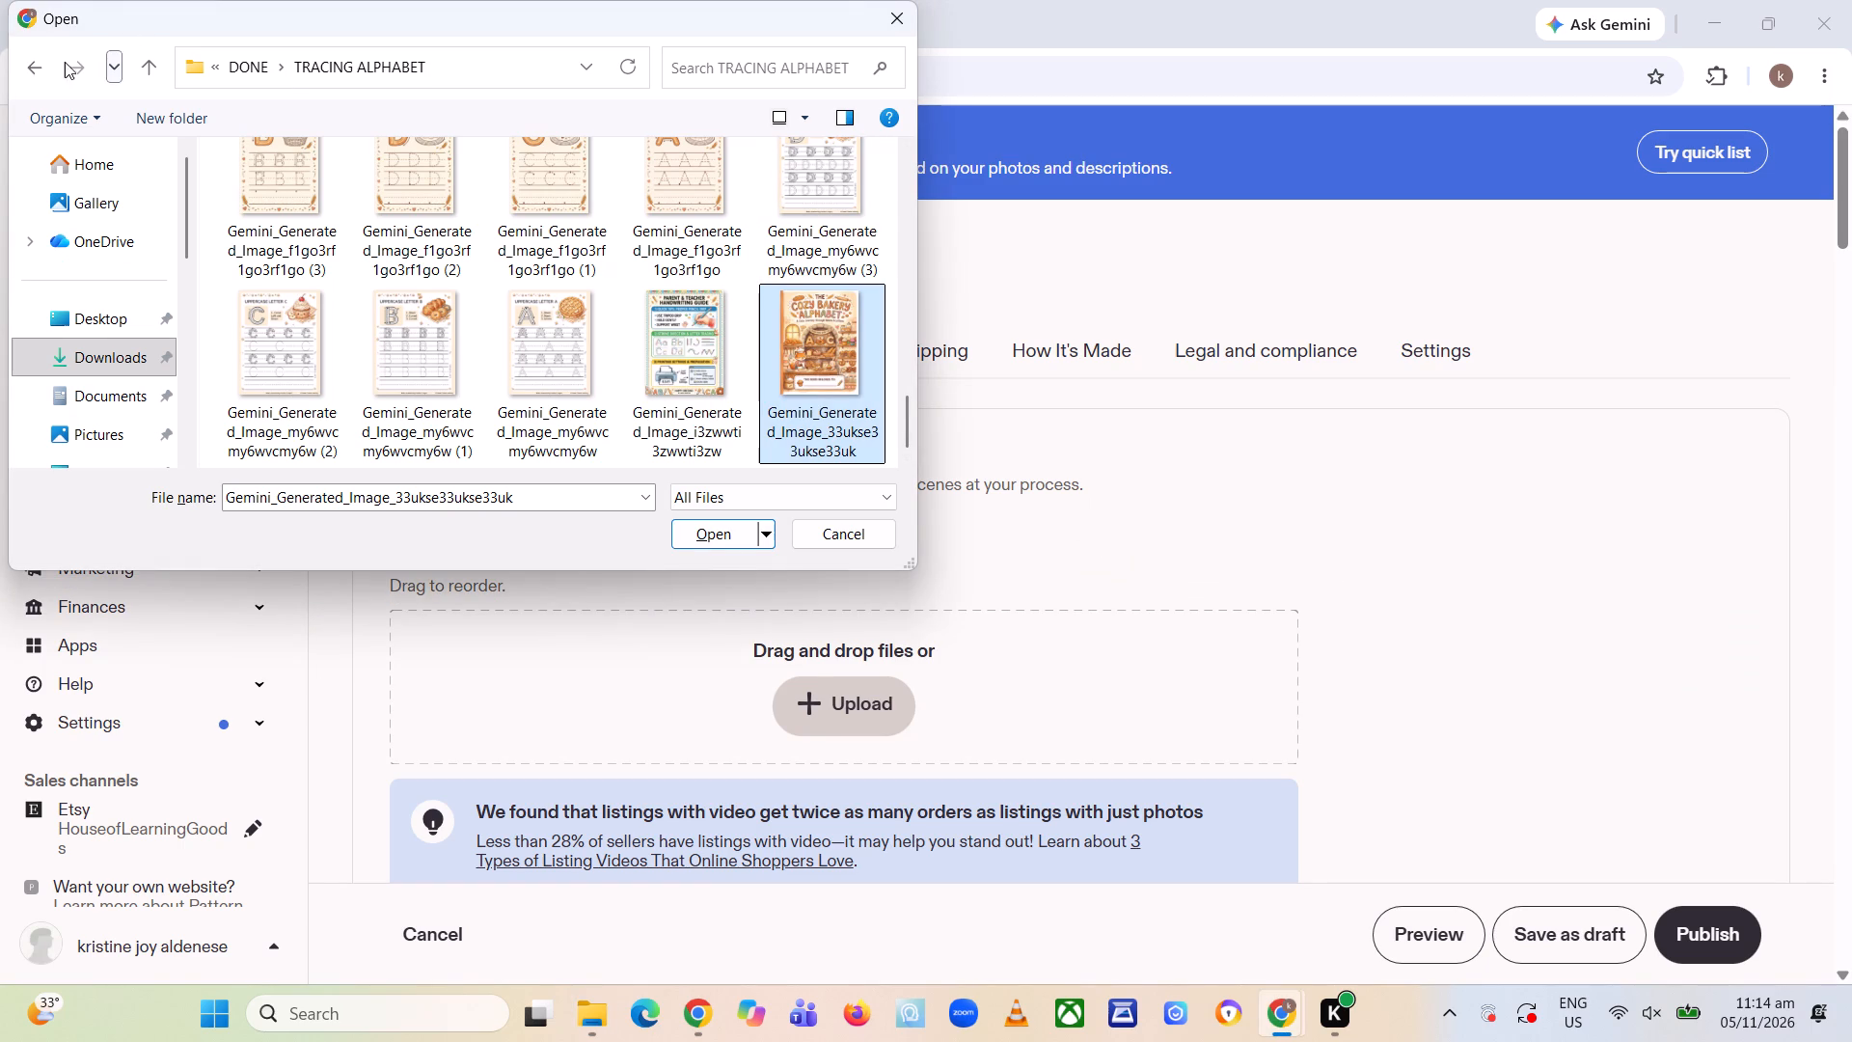
click(30, 67)
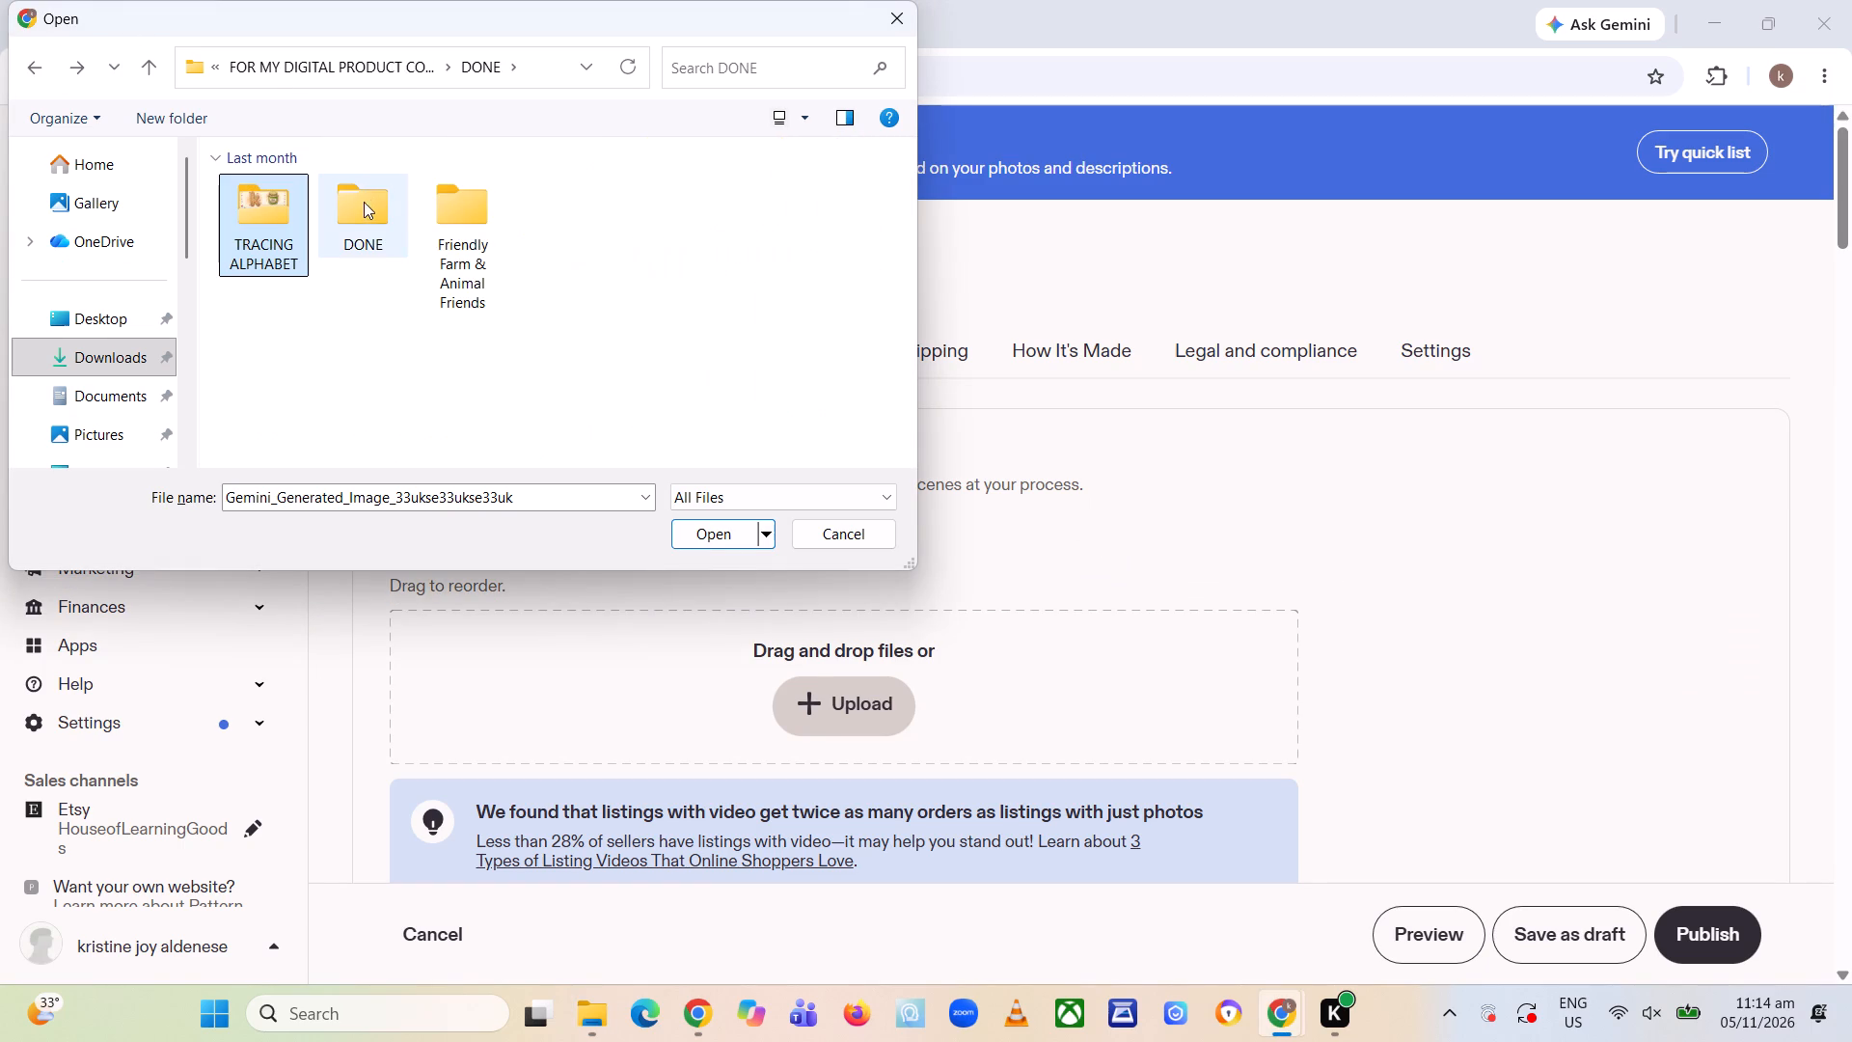
double_click(368, 213)
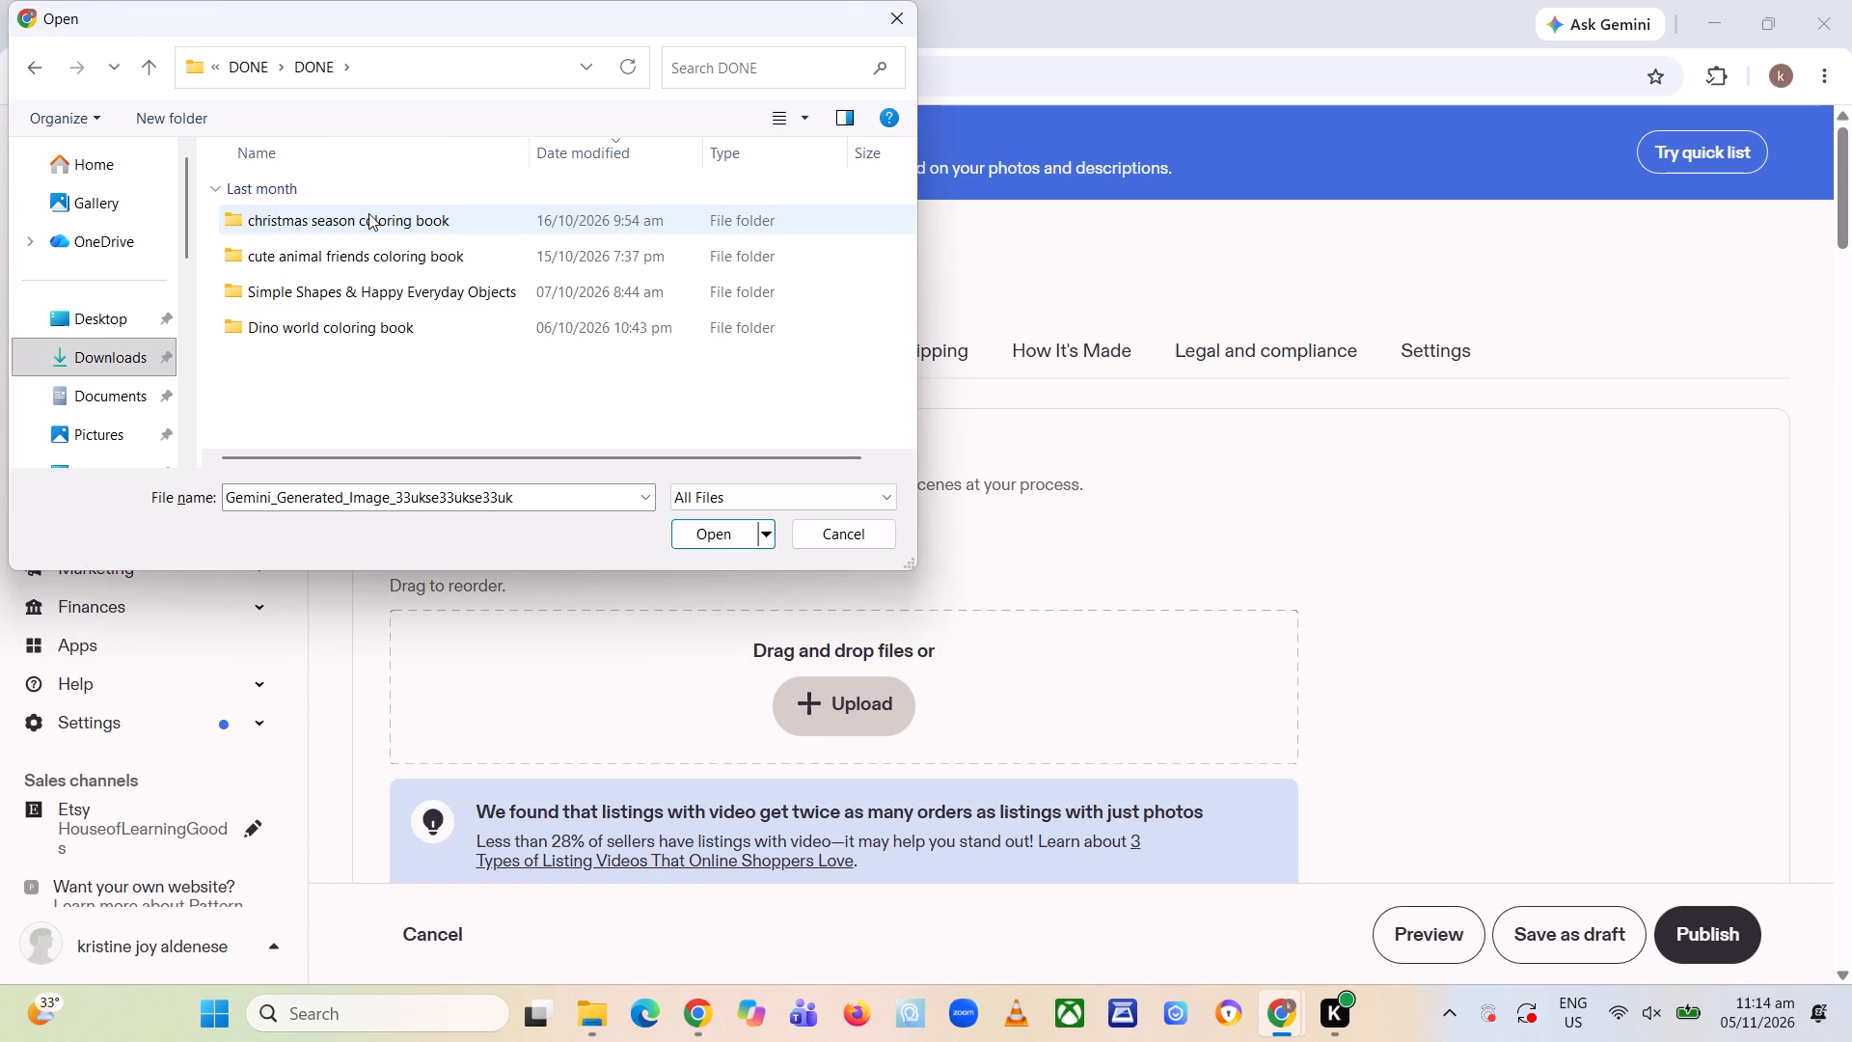
click(138, 351)
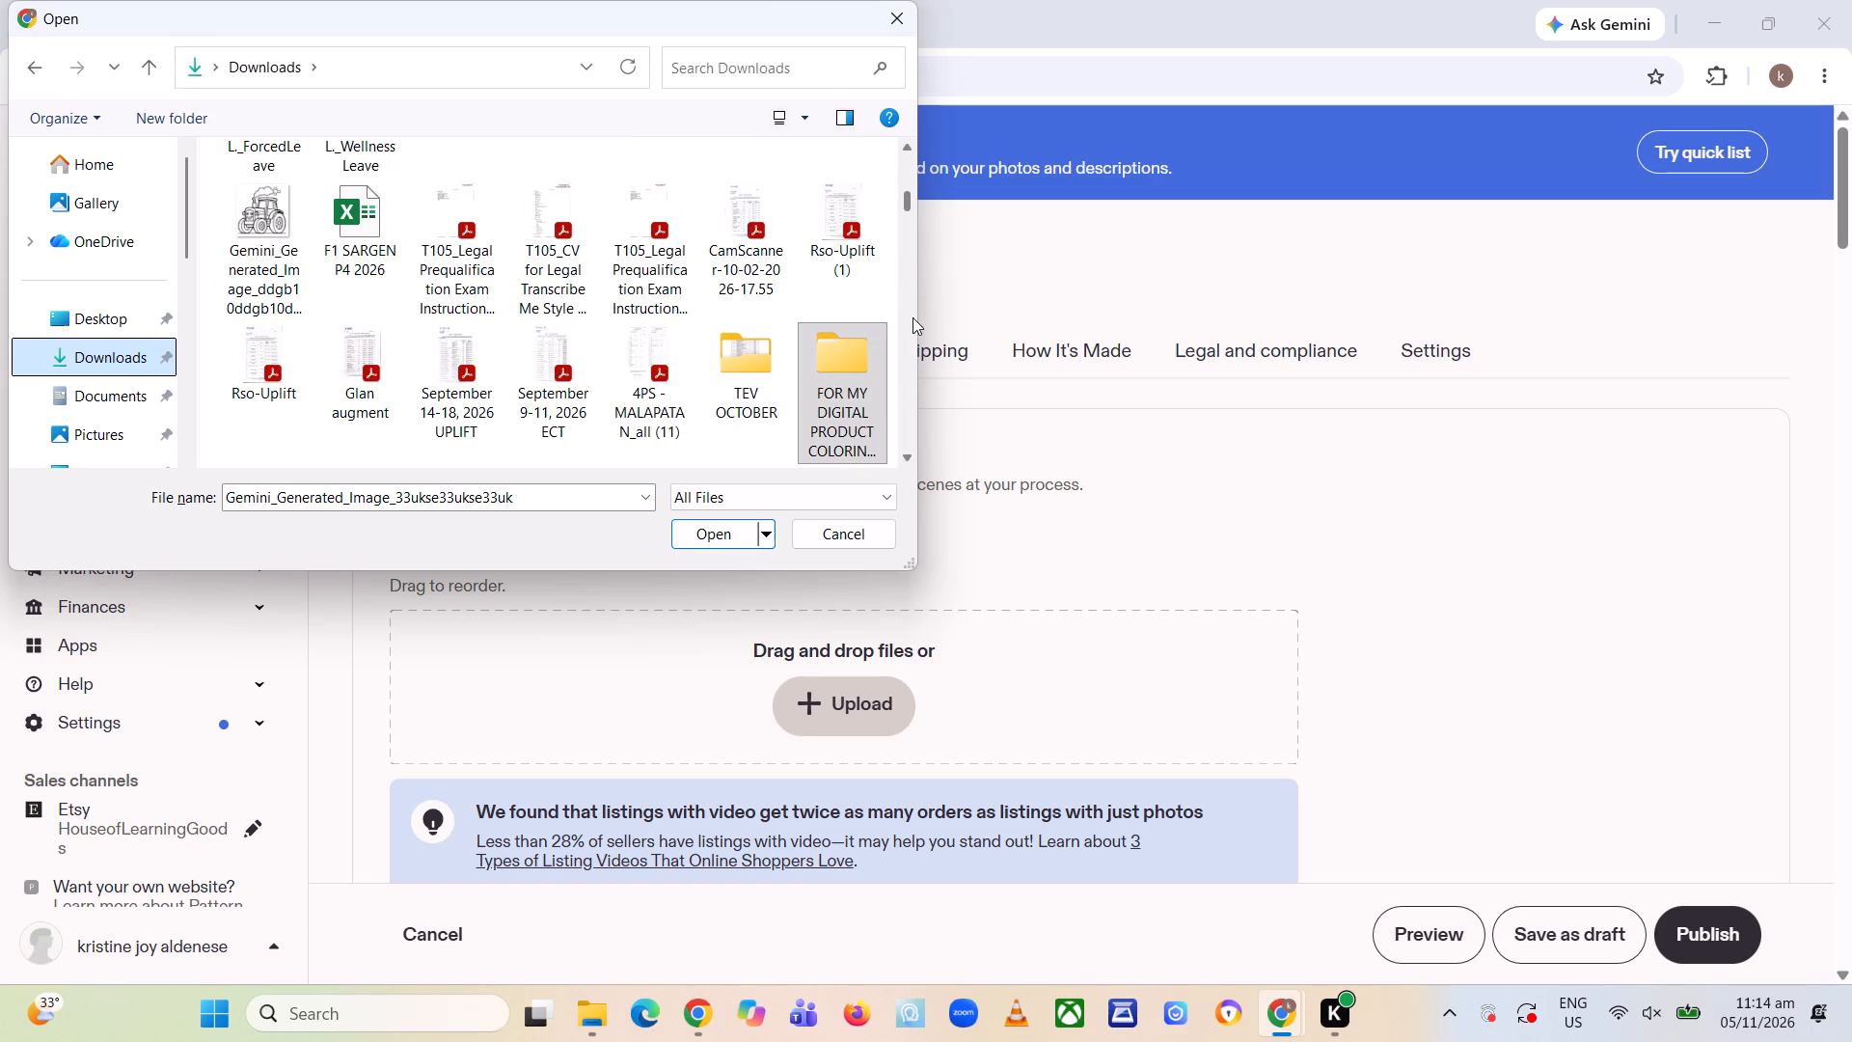
drag(909, 208, 908, 189)
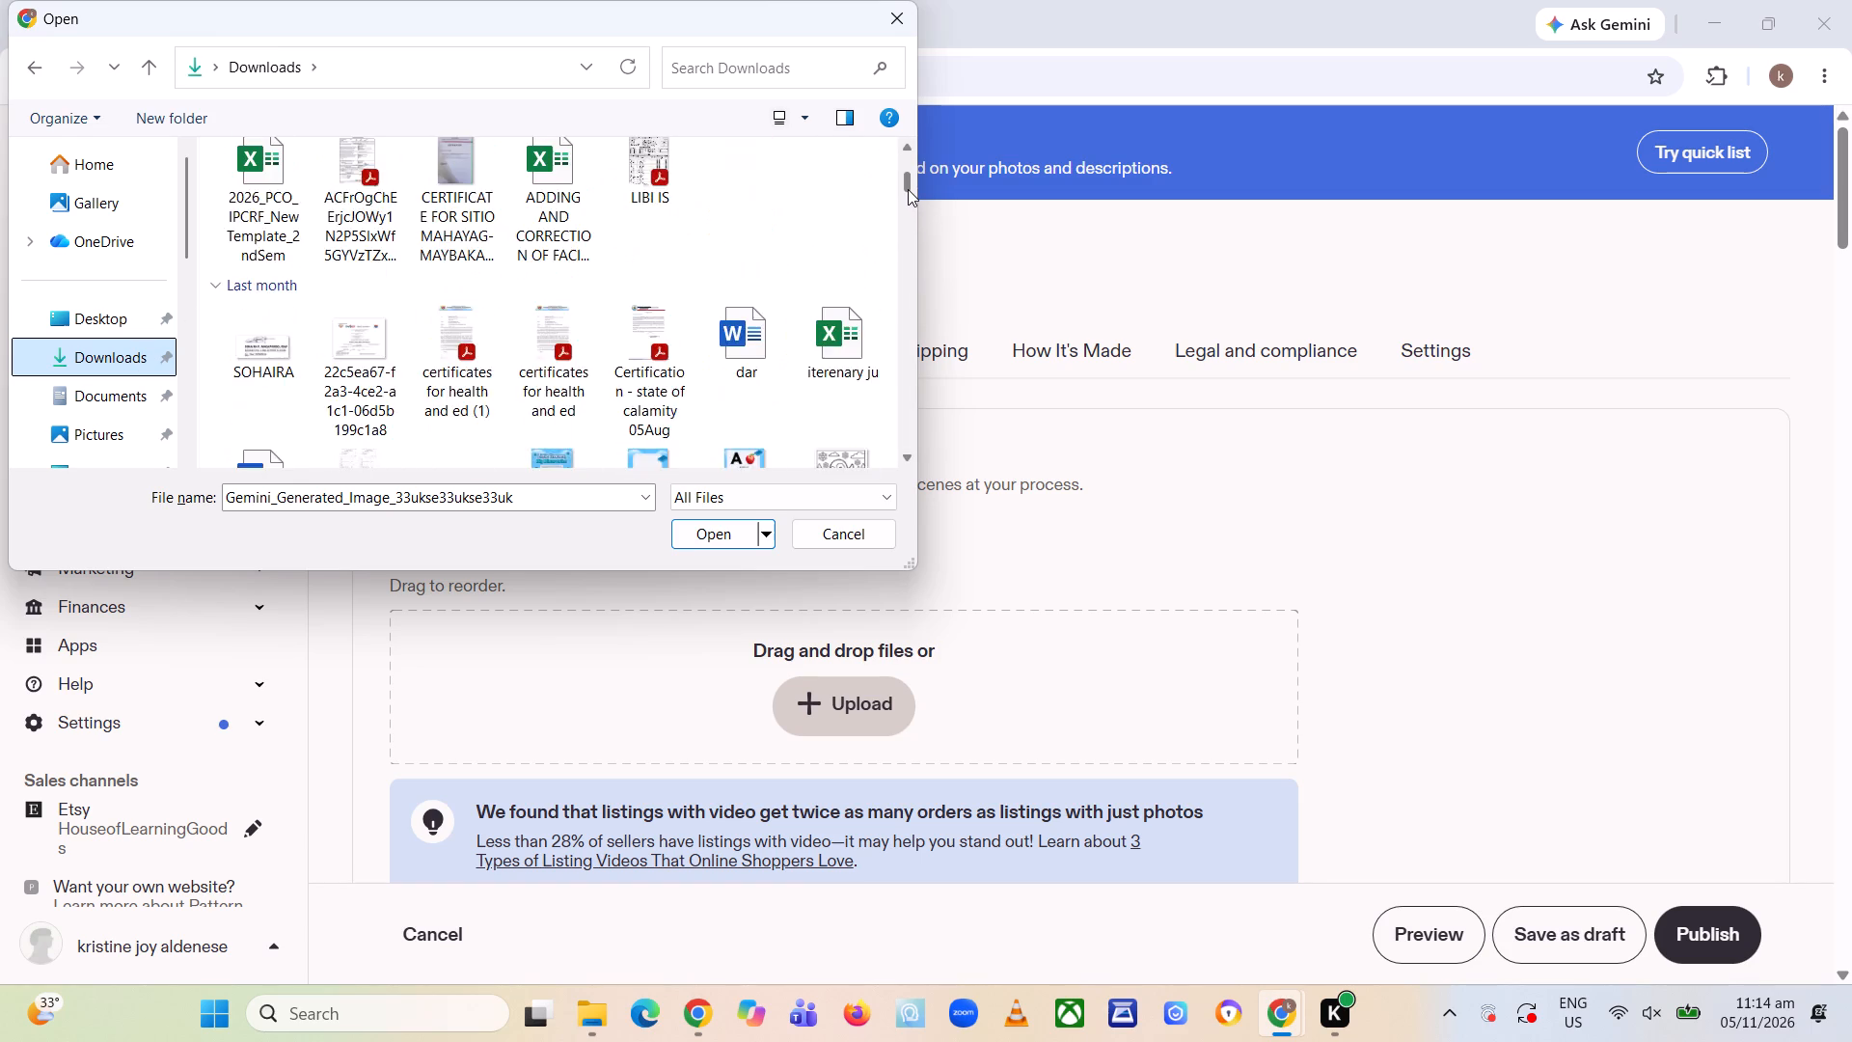
drag(908, 189, 915, 161)
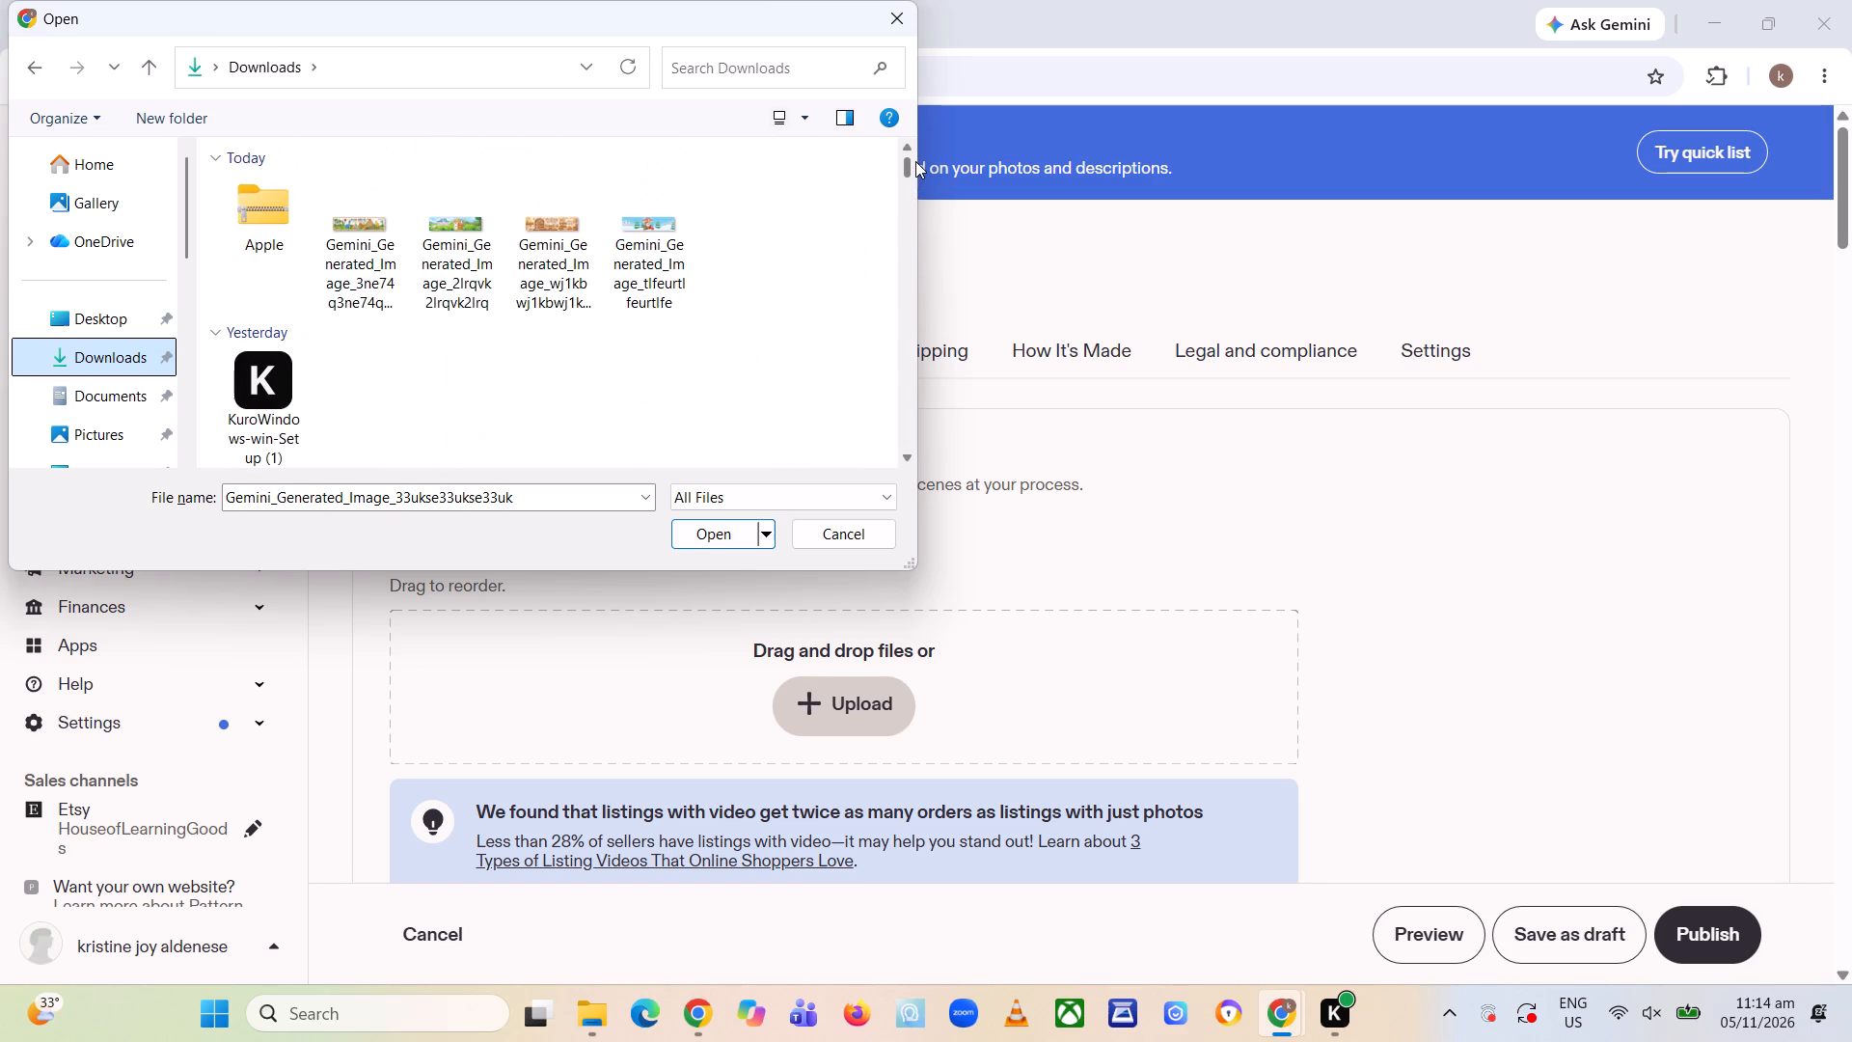
drag(915, 161, 915, 189)
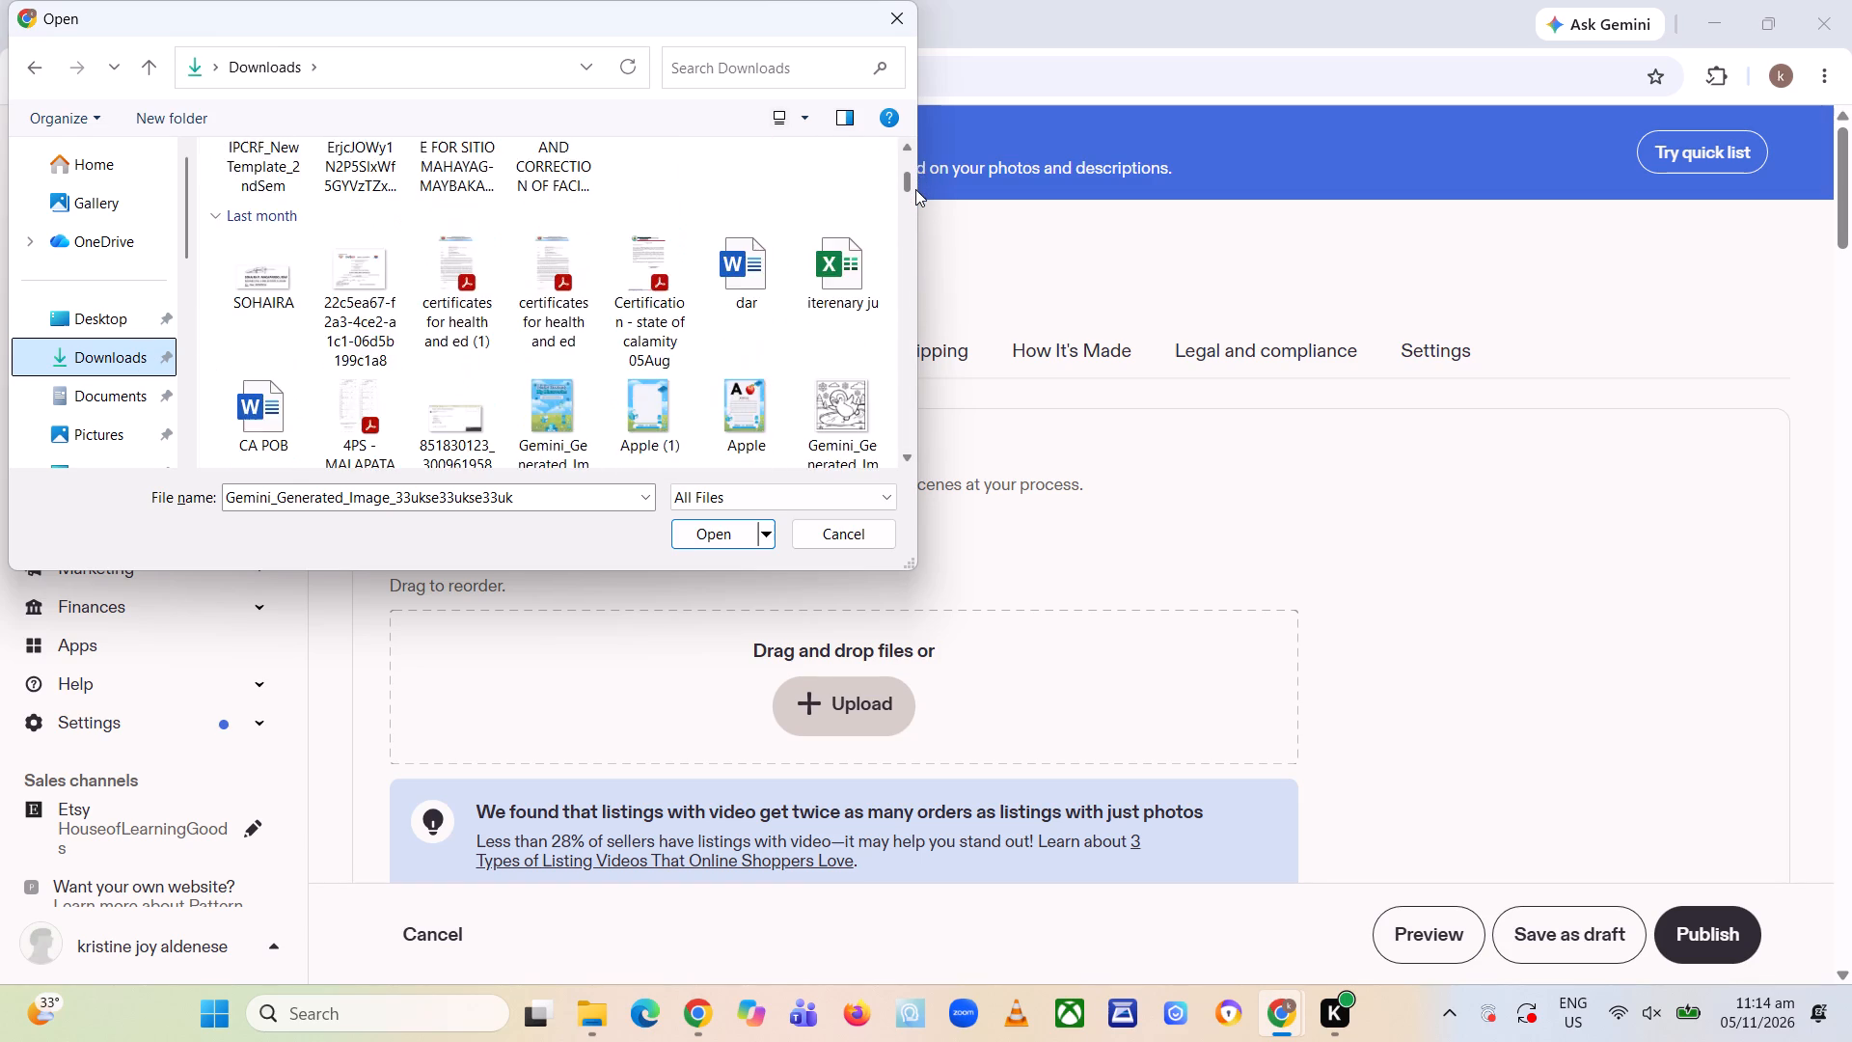
drag(915, 189, 916, 186)
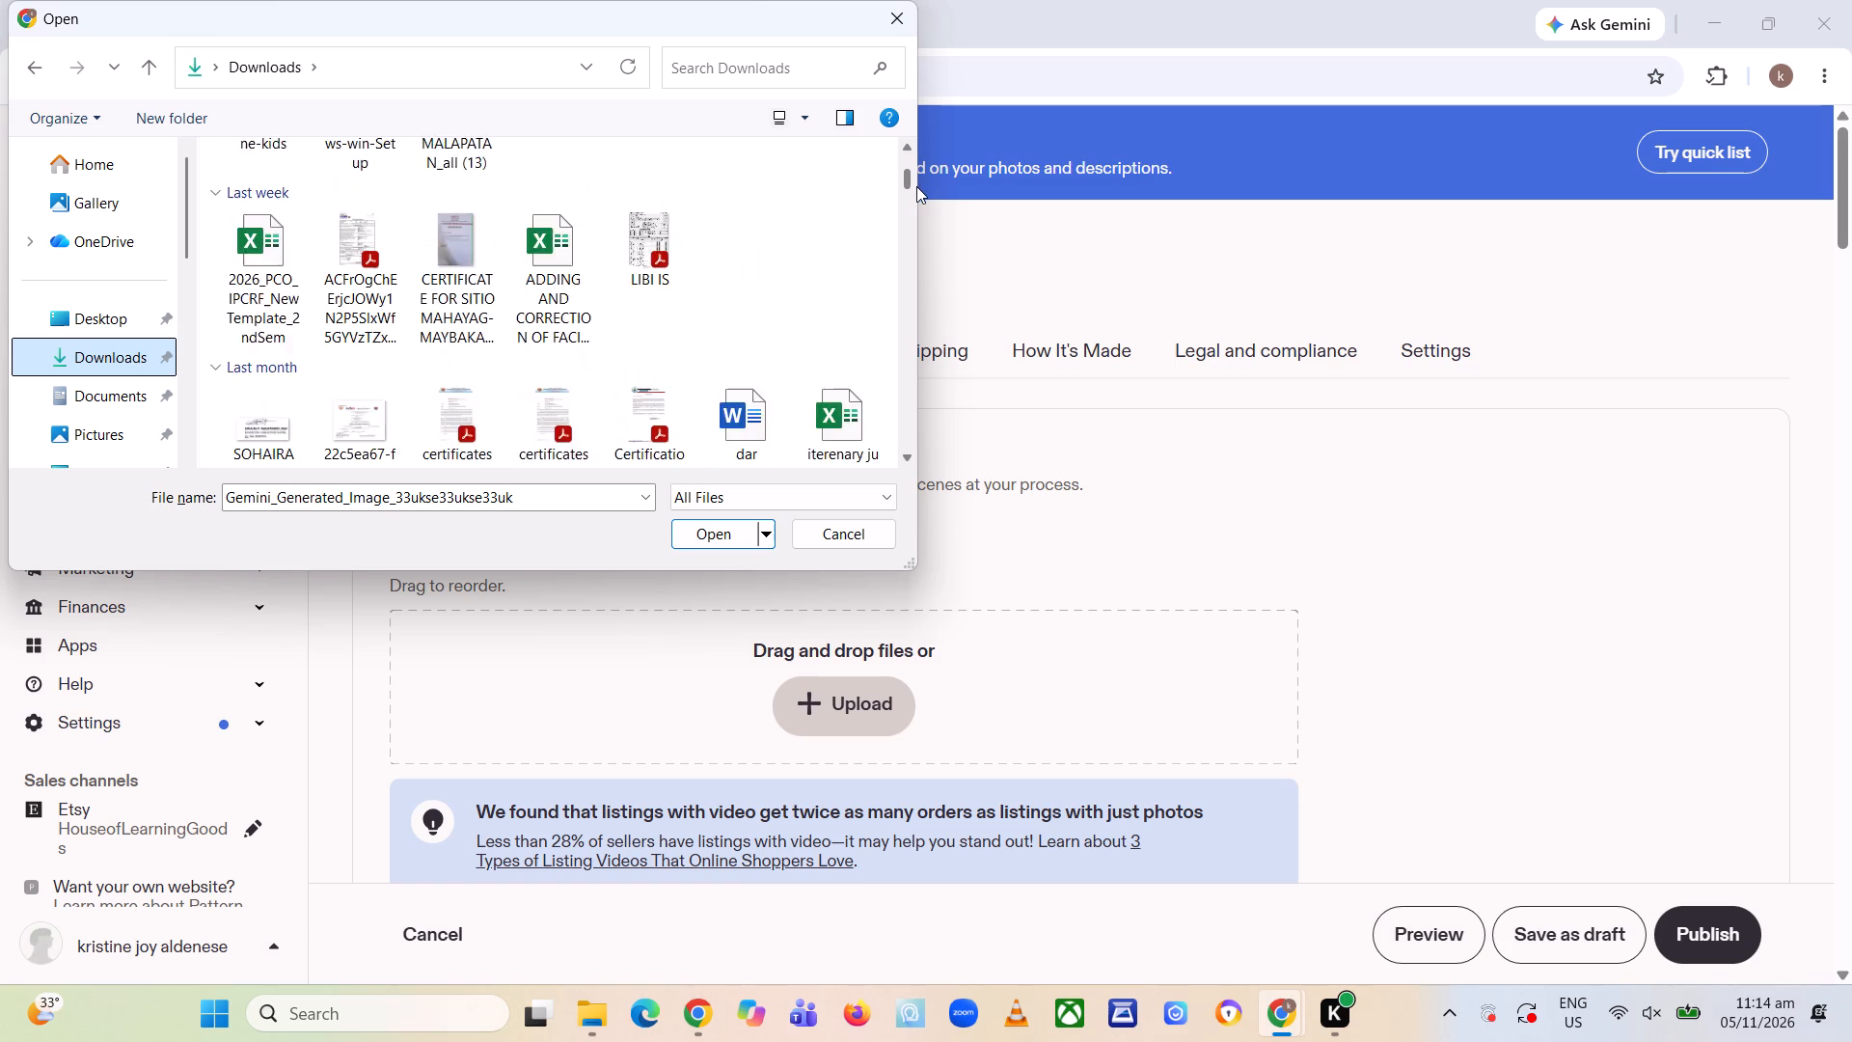
drag(916, 186, 916, 193)
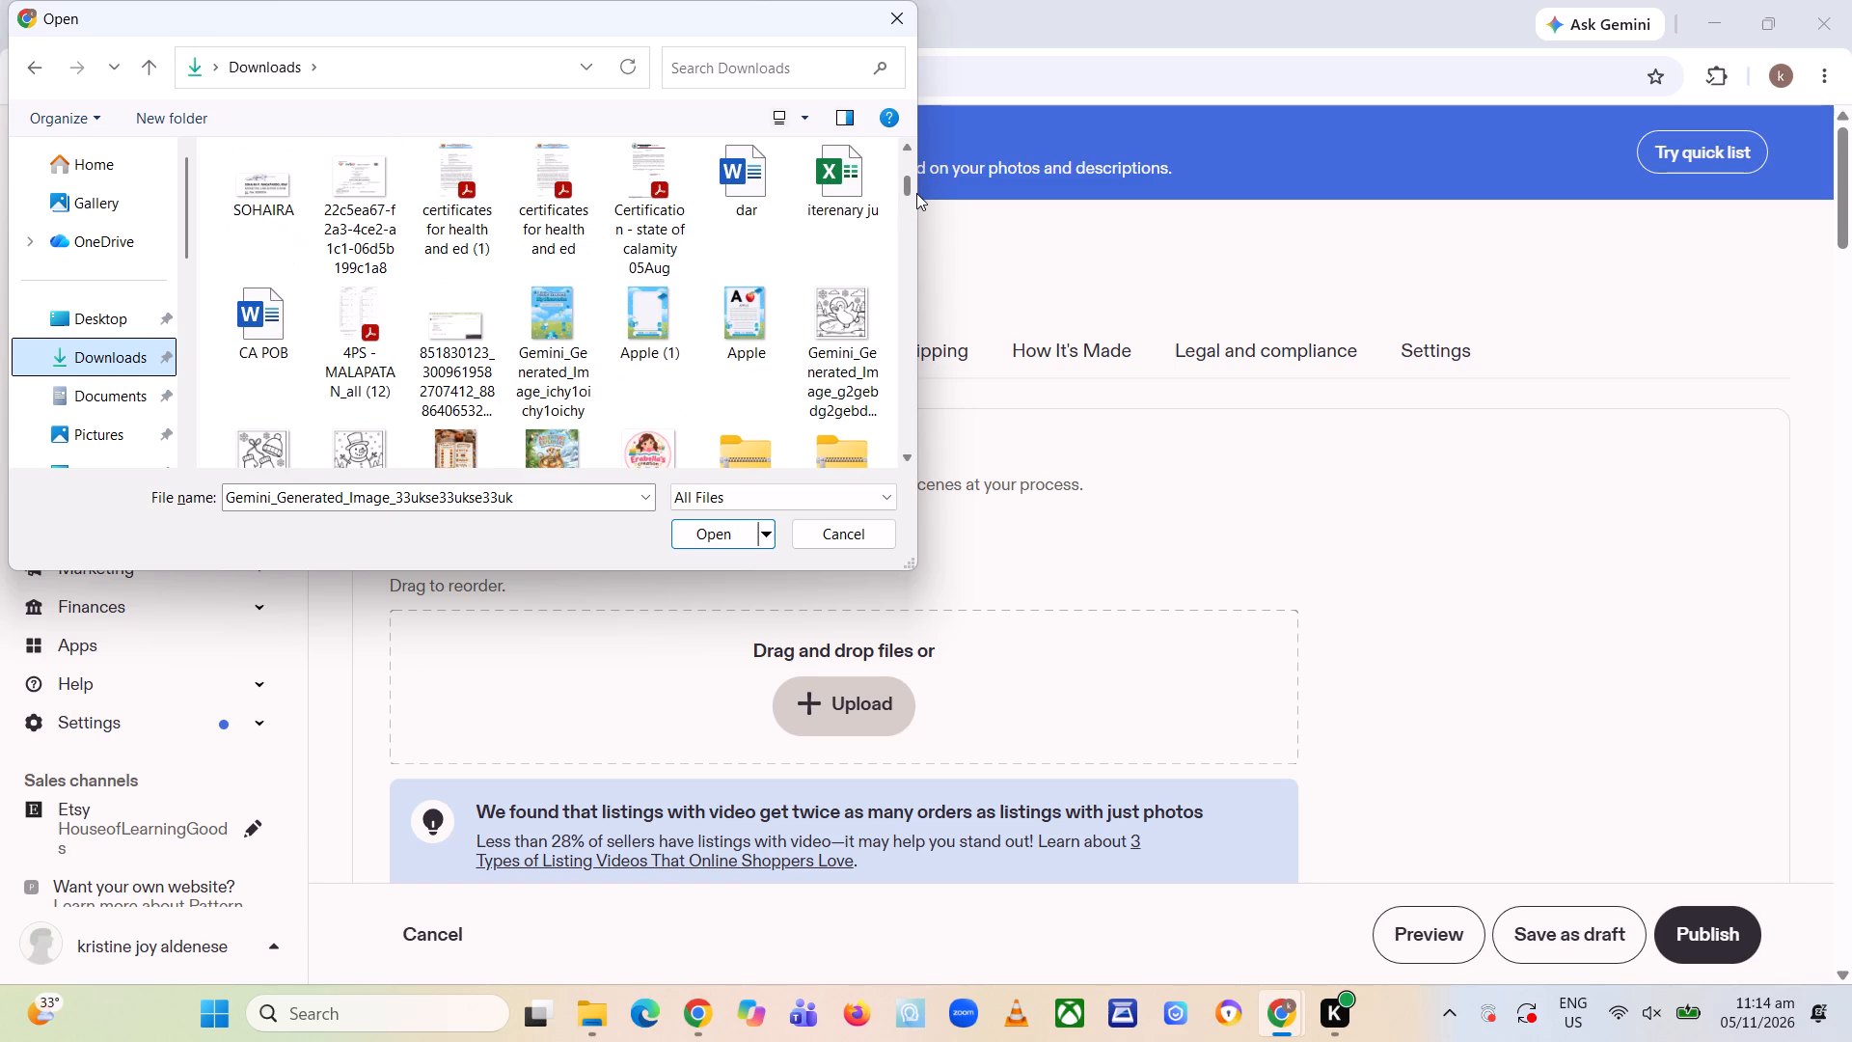
drag(916, 193, 917, 196)
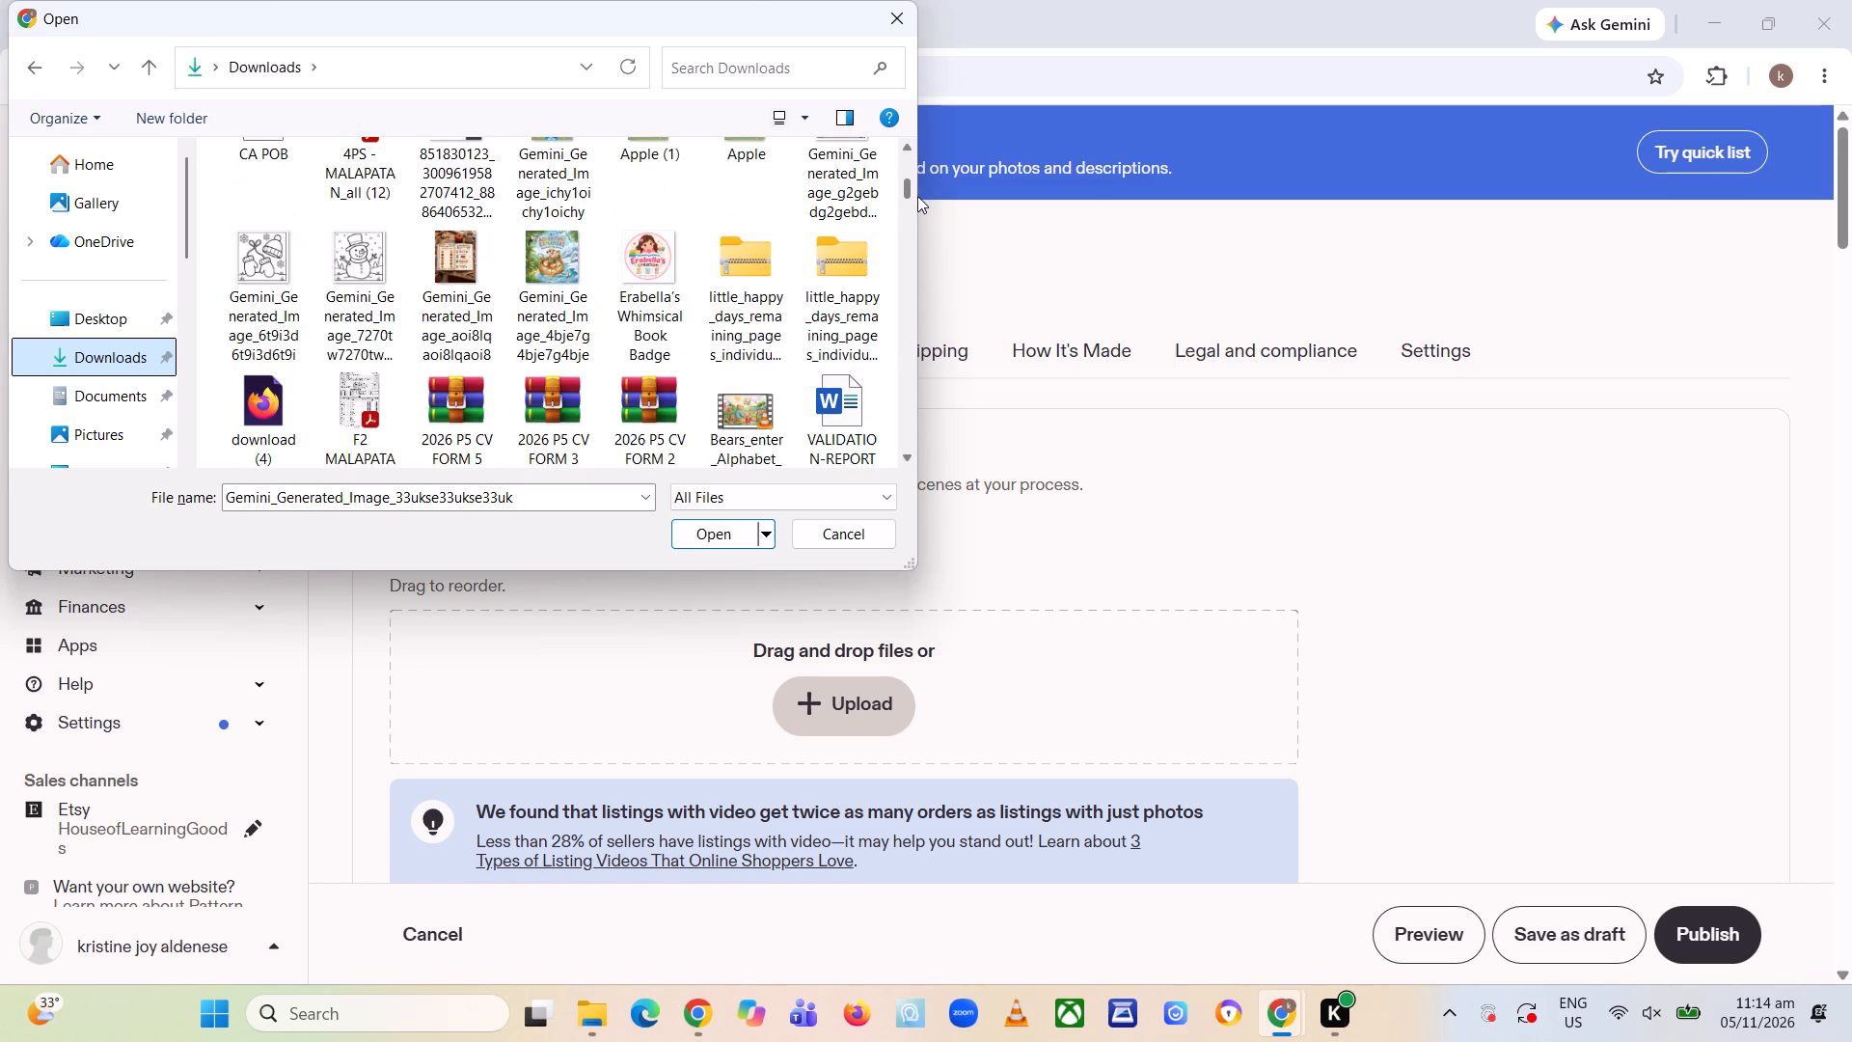
drag(917, 196, 924, 101)
Switch to the Apple design in Canva and page through it from the cover to the certificate of completion to check its pages.
key(alt+Tab)
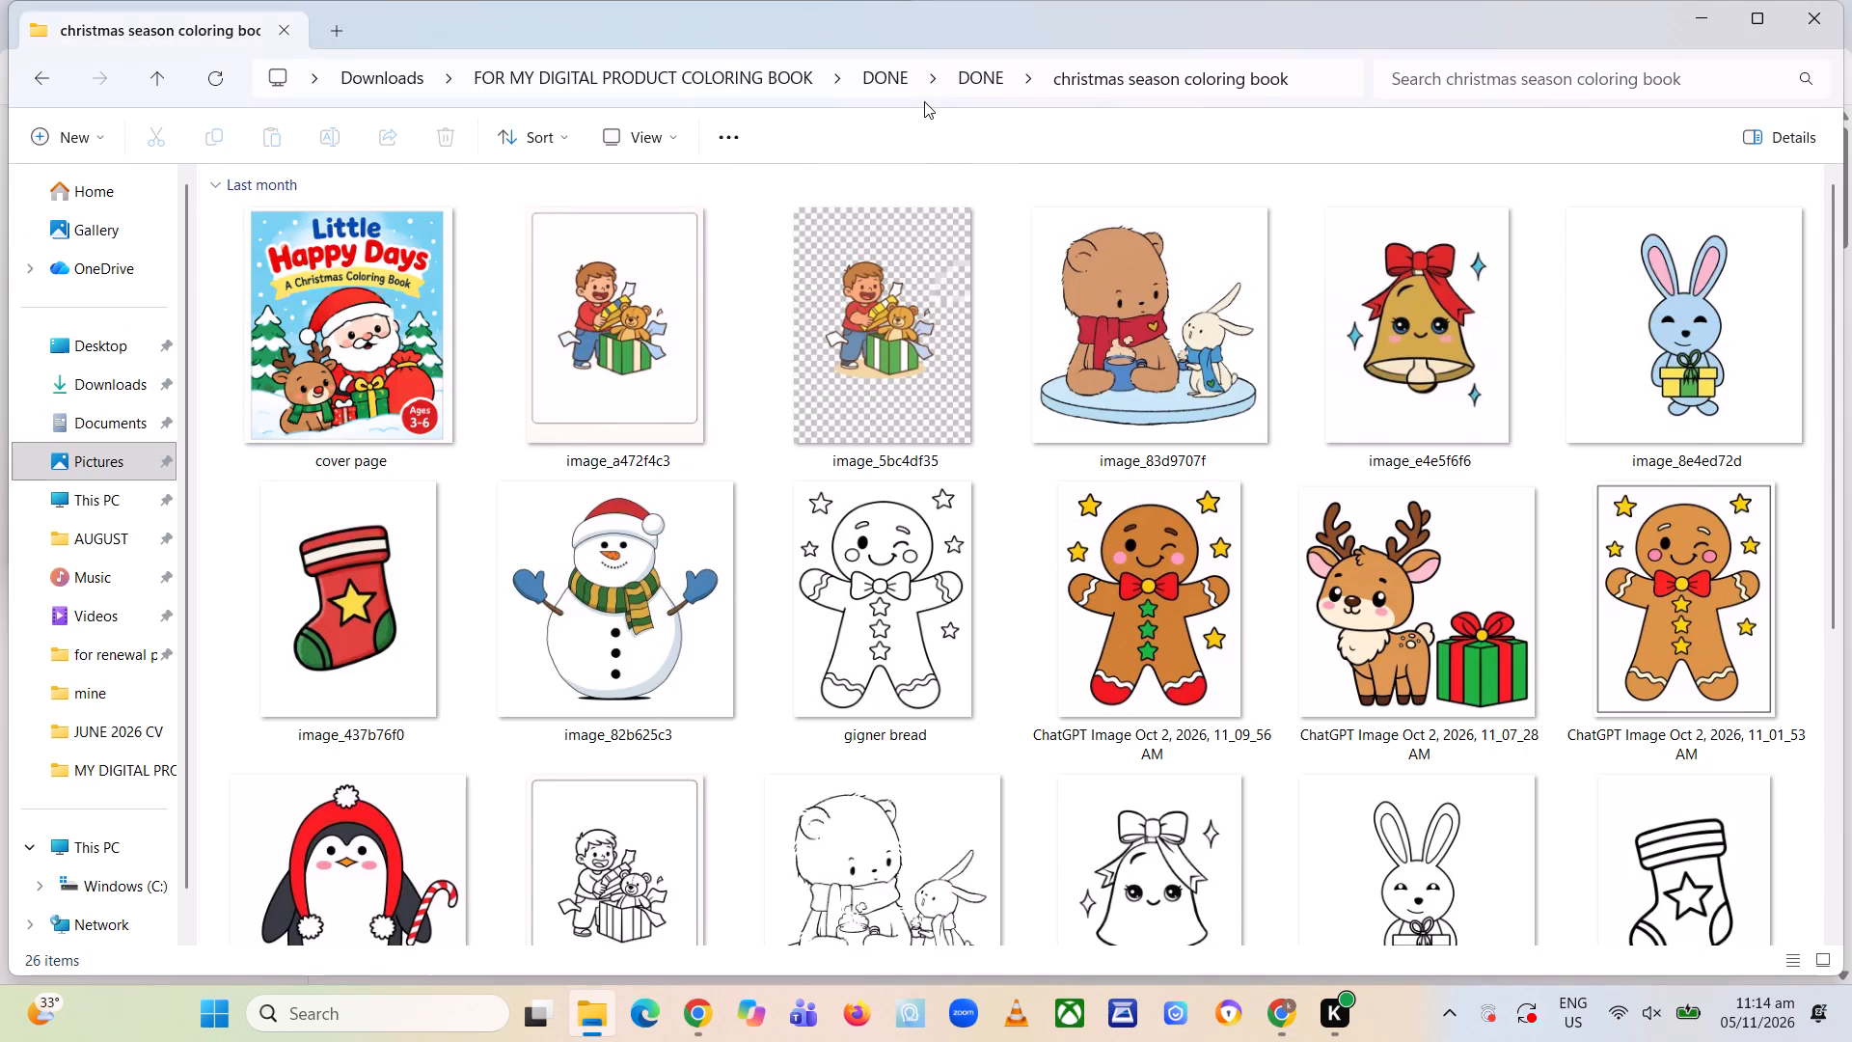
key(alt+Tab)
key(alt+Right)
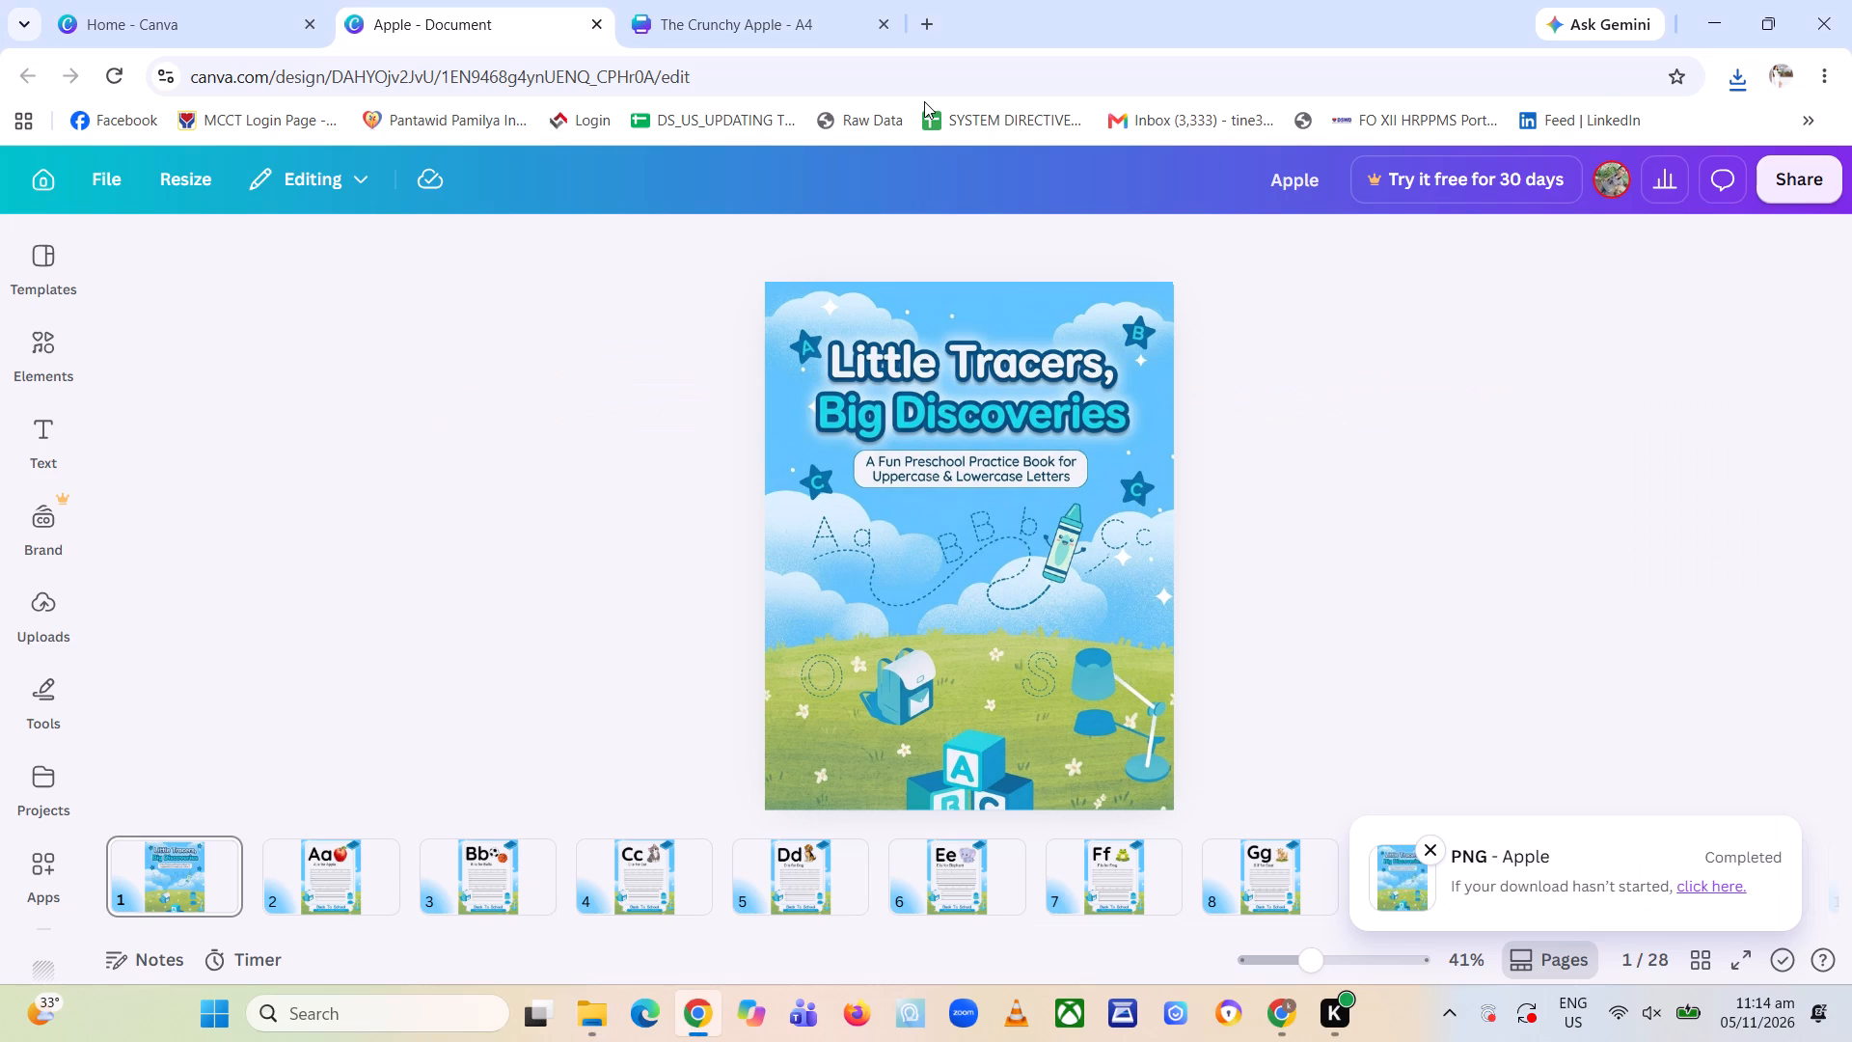
click(1246, 568)
key(Right)
key(Right)
key(Right)
key(Right)
key(Right)
key(Right)
key(Right)
key(Right)
key(Right)
key(Right)
key(Right)
key(Right)
key(Right)
key(Right)
key(Right)
key(Right)
key(Right)
key(Right)
key(Right)
key(Right)
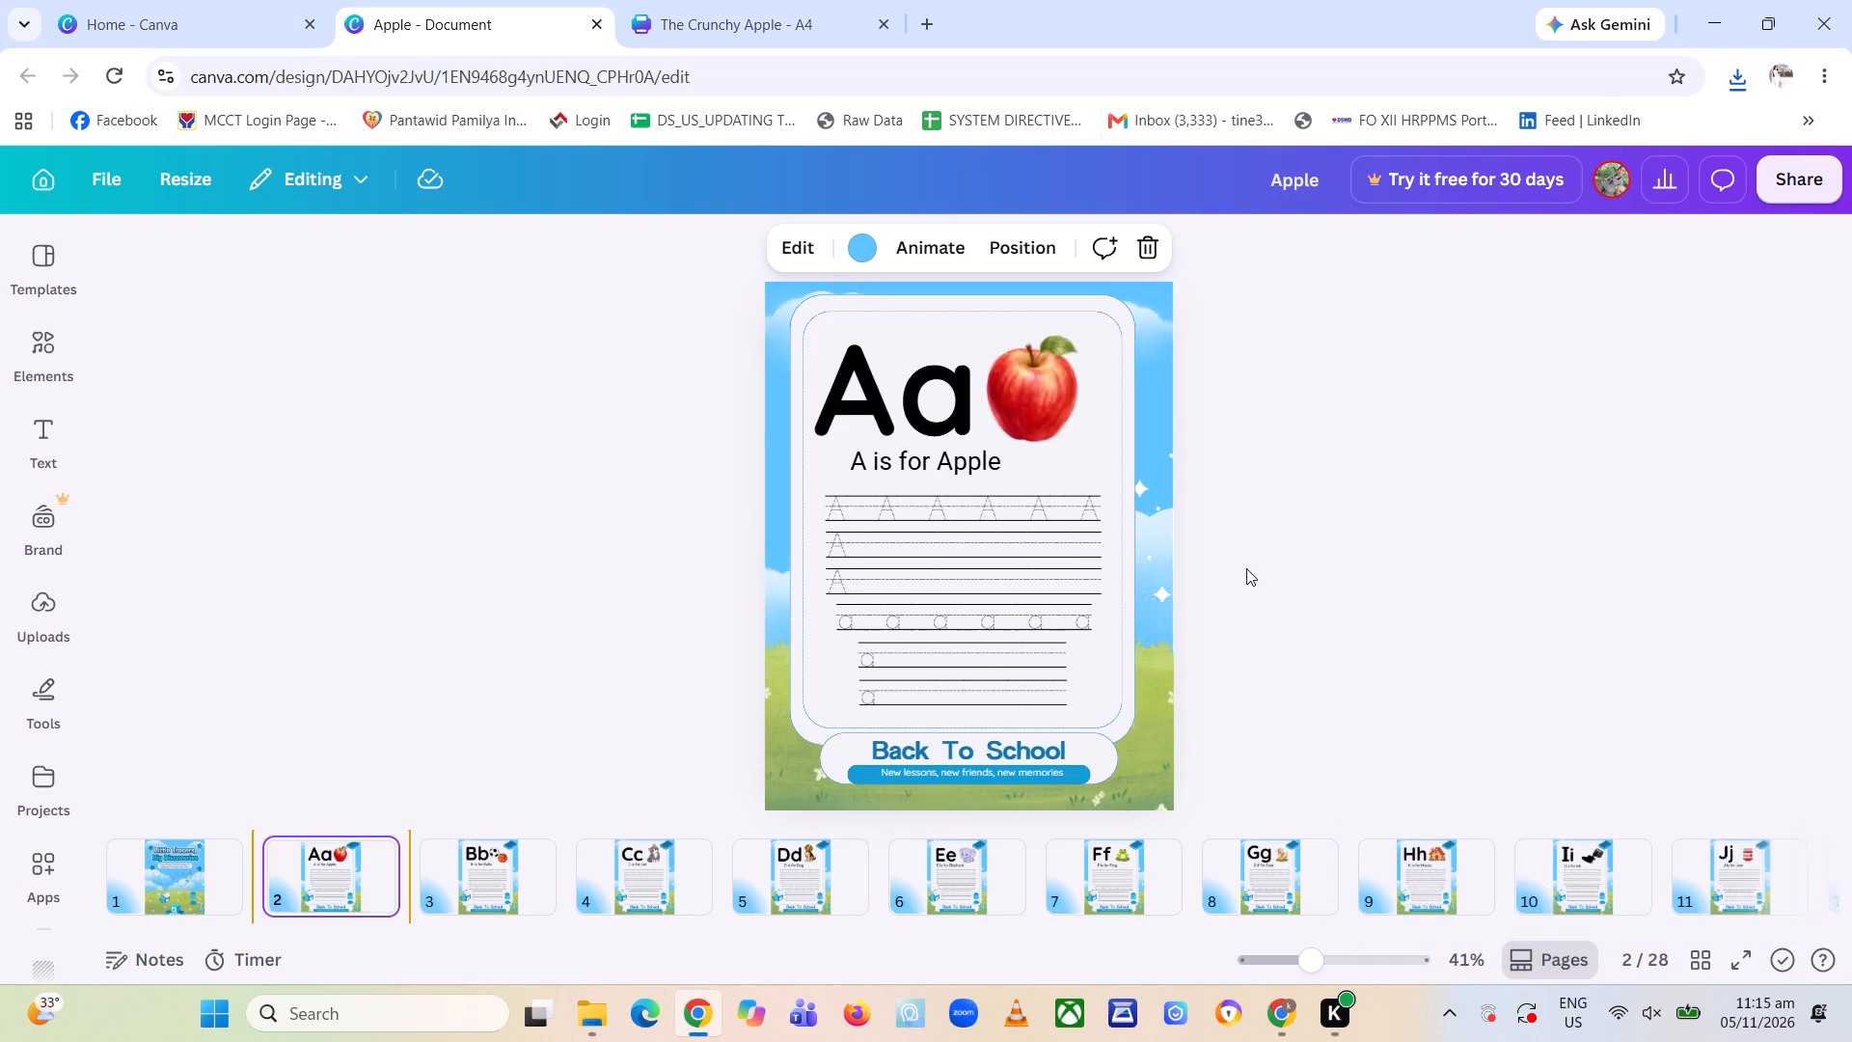
key(Right)
key(Right)
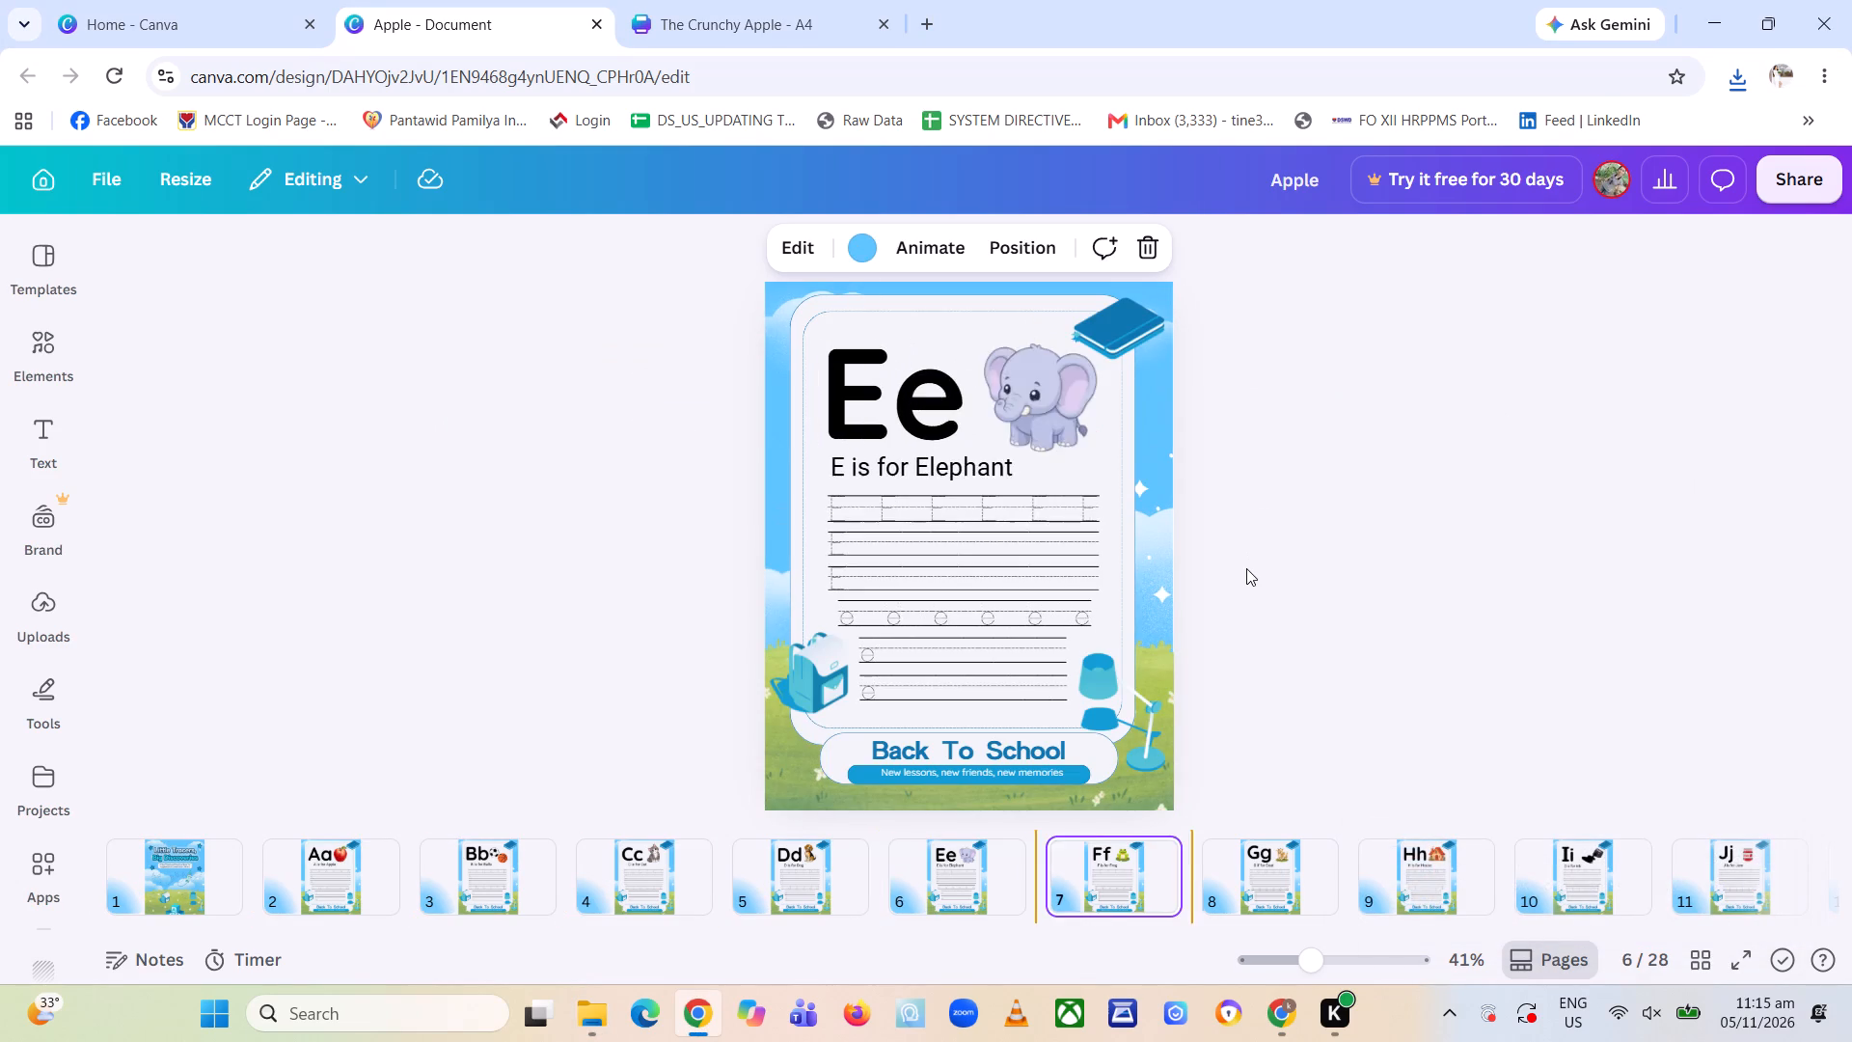
key(Left)
key(Left)
key(Left)
key(Right)
key(Right)
key(Right)
key(Right)
key(Right)
key(Right)
key(Right)
key(Right)
key(Right)
key(Right)
key(Right)
key(Right)
key(Right)
key(Right)
key(Right)
key(Right)
key(Right)
key(Right)
key(Right)
key(Right)
key(Right)
key(Right)
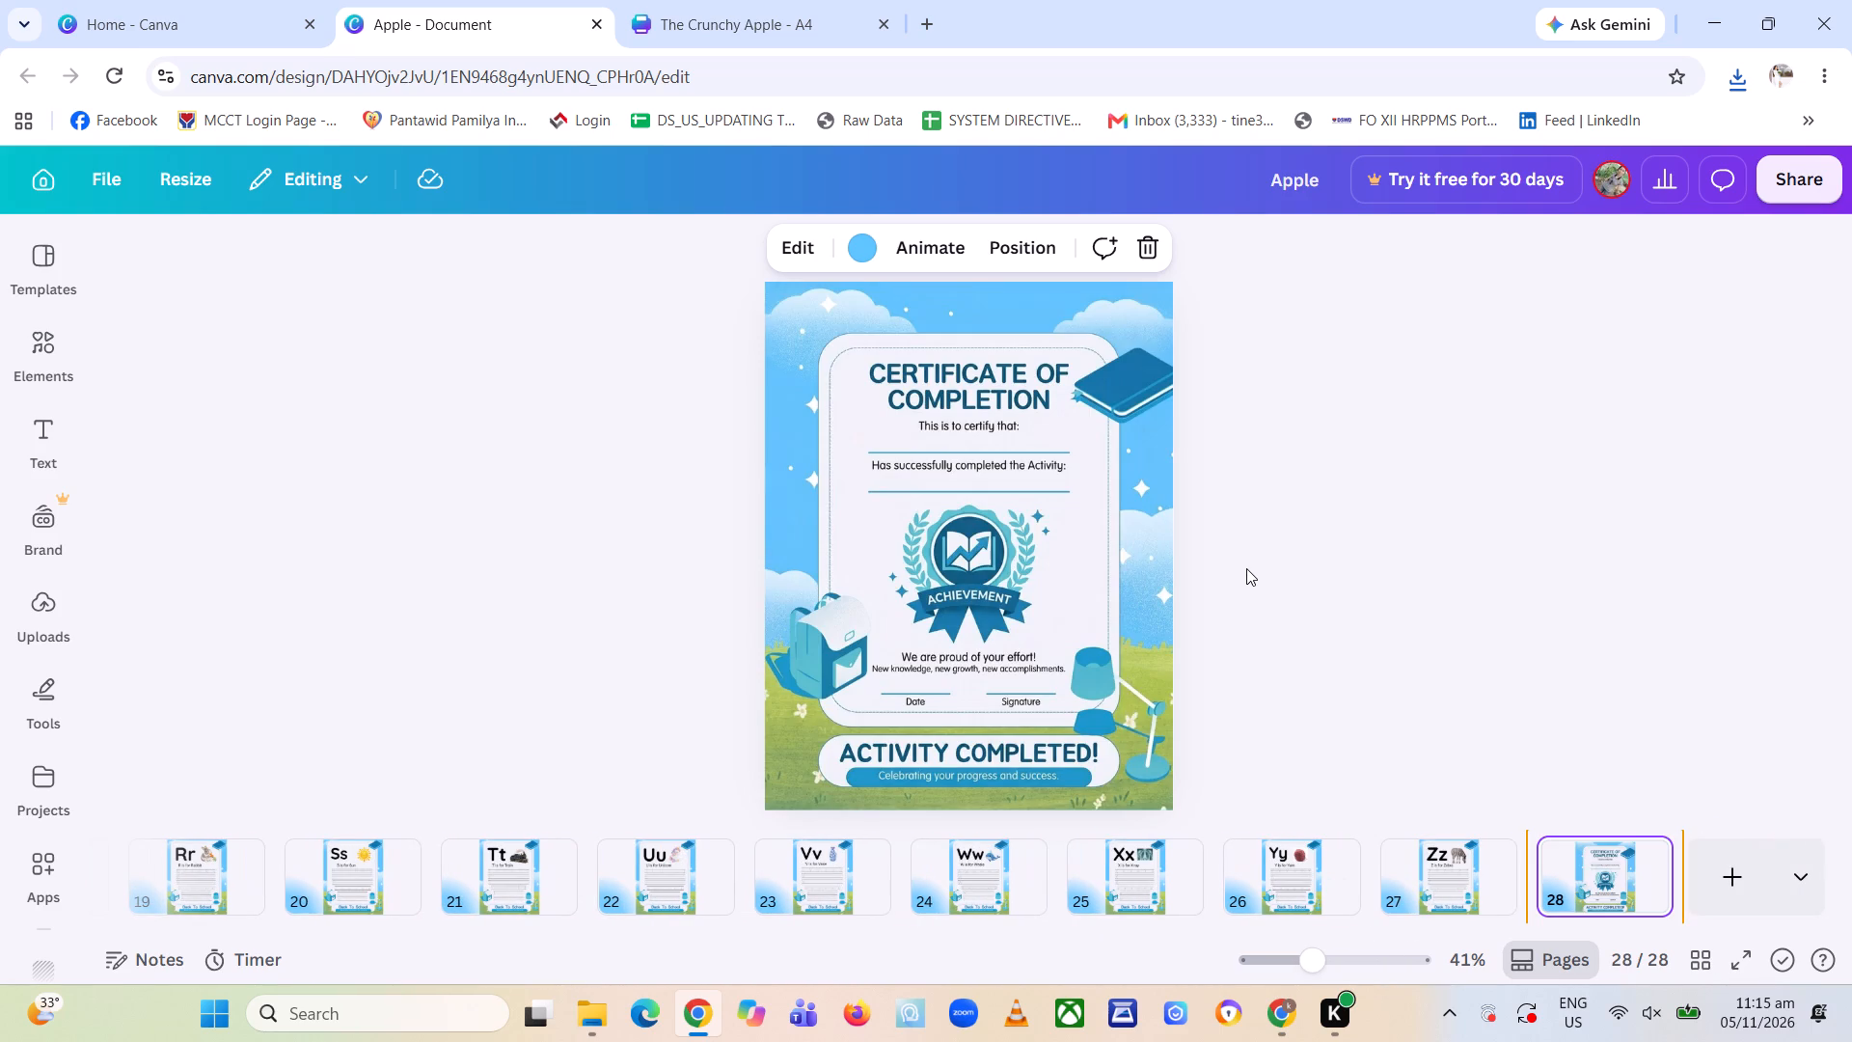
key(Left)
key(Right)
Enlarge the certificate image on page 28 to about 9.2 wide by 11.8 high so it extends past the page edges.
click(1006, 460)
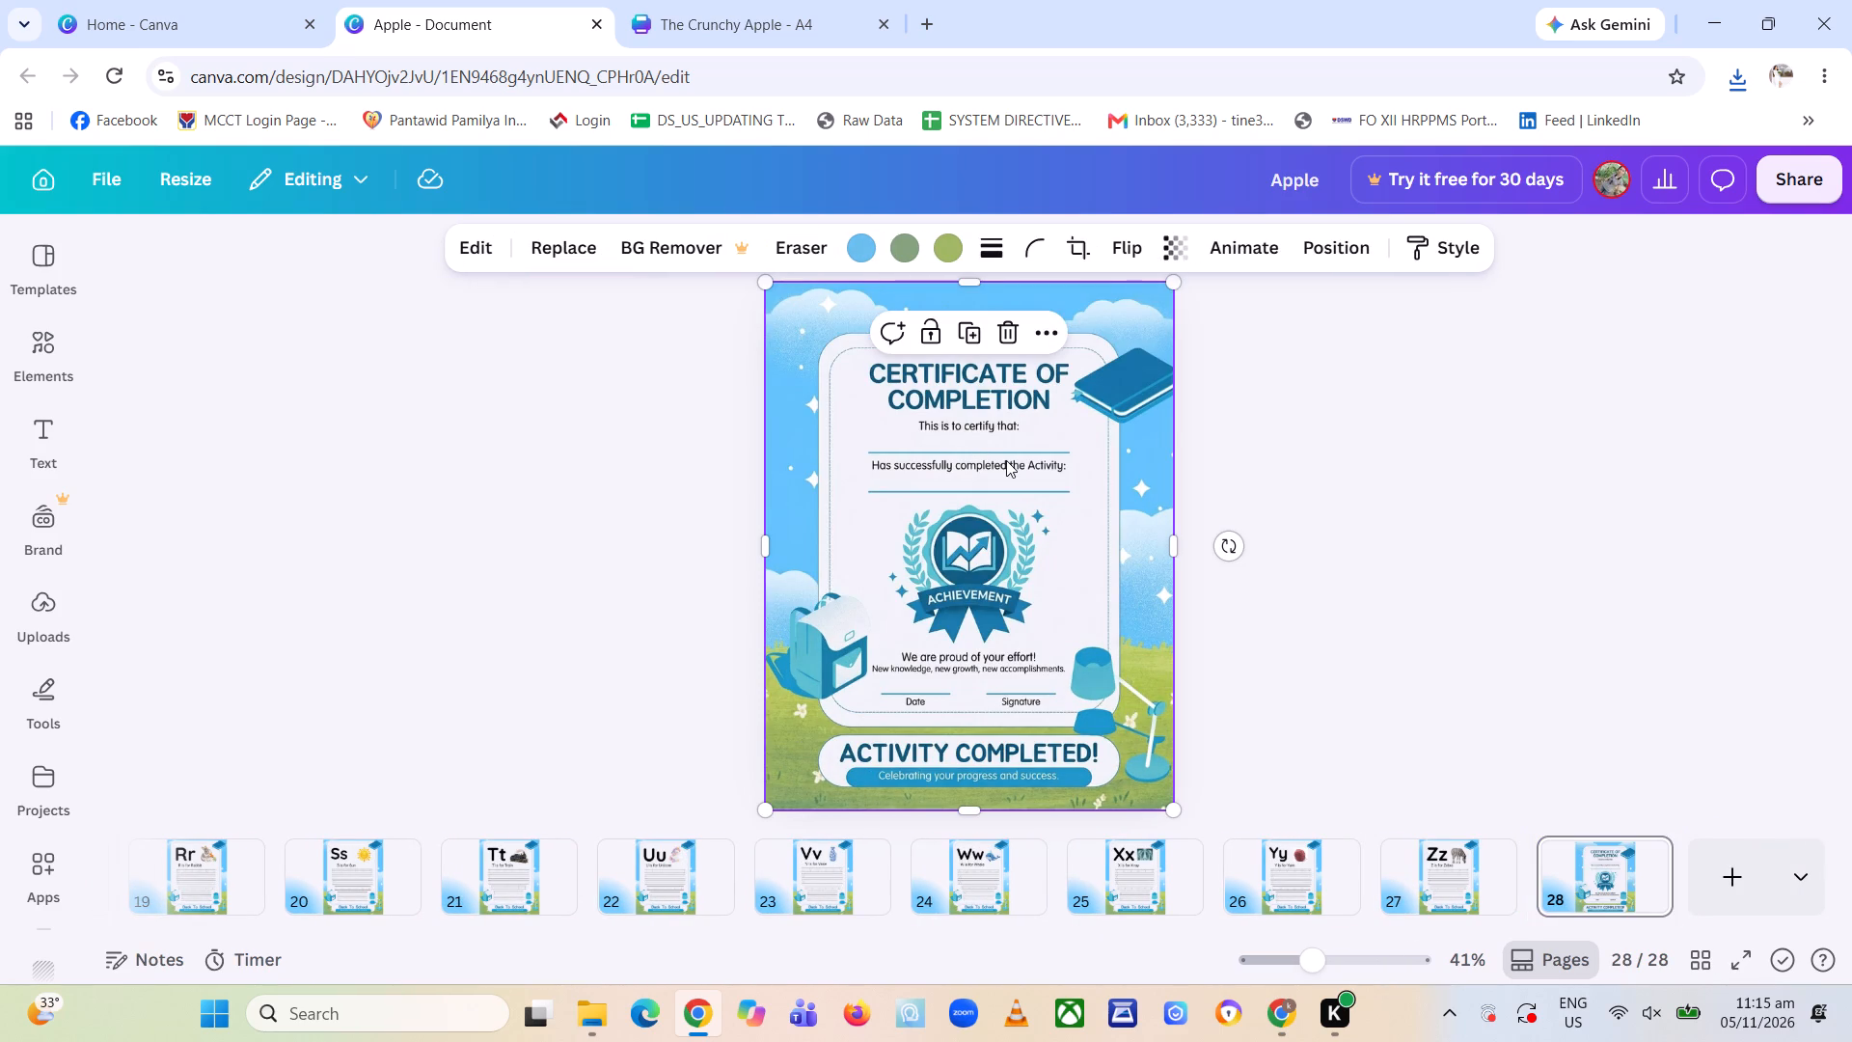
double_click(1006, 460)
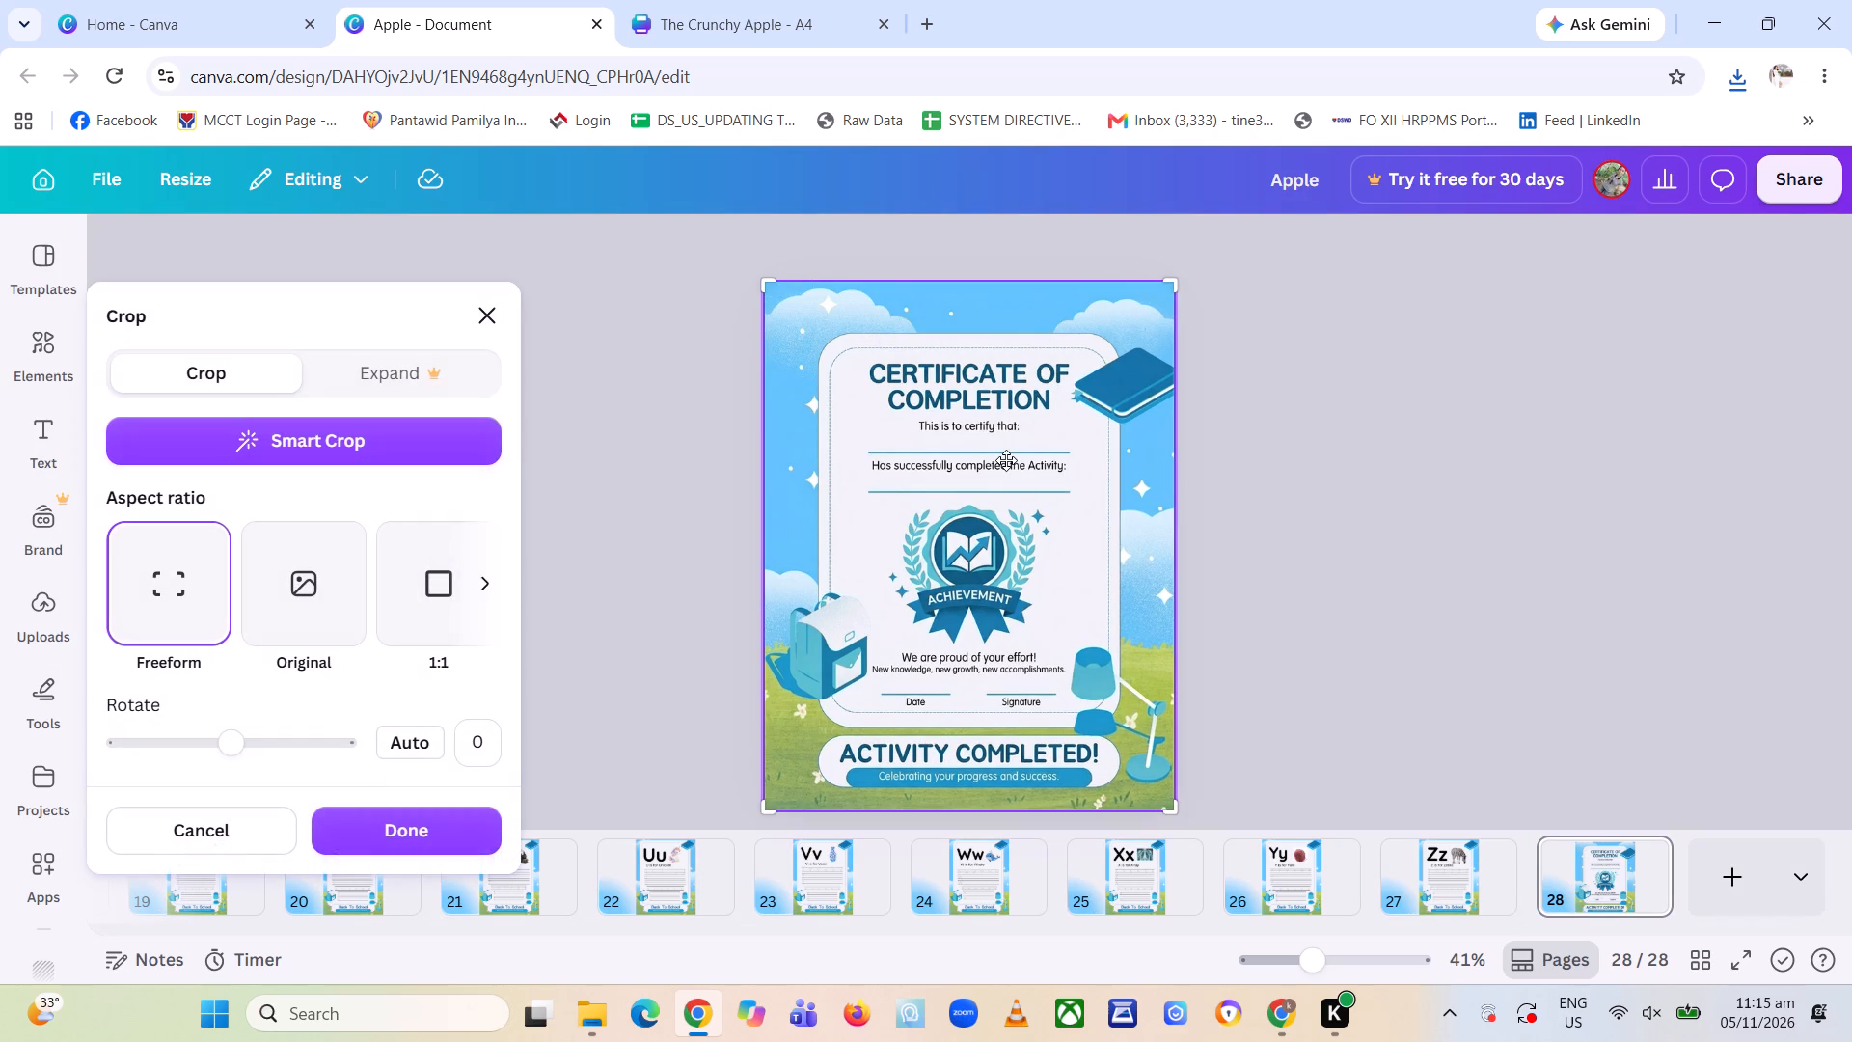
drag(769, 281, 767, 256)
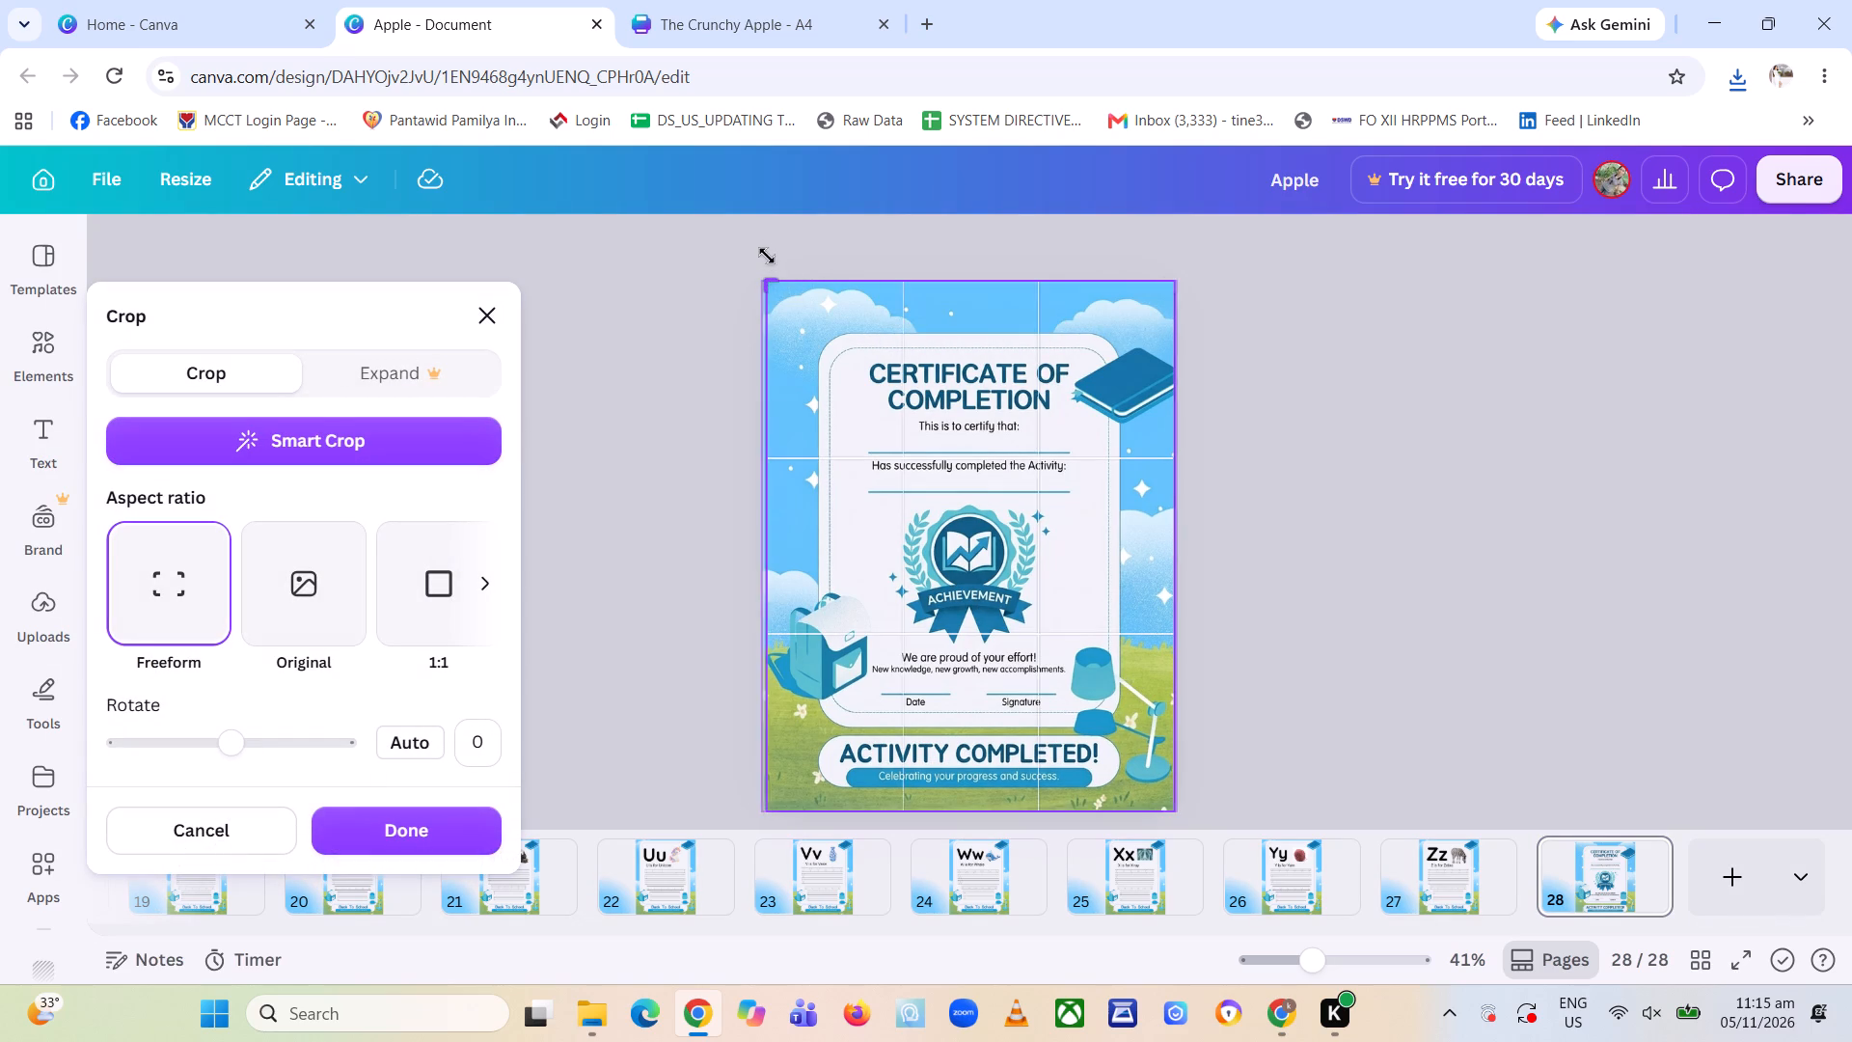
drag(767, 256, 754, 255)
click(984, 405)
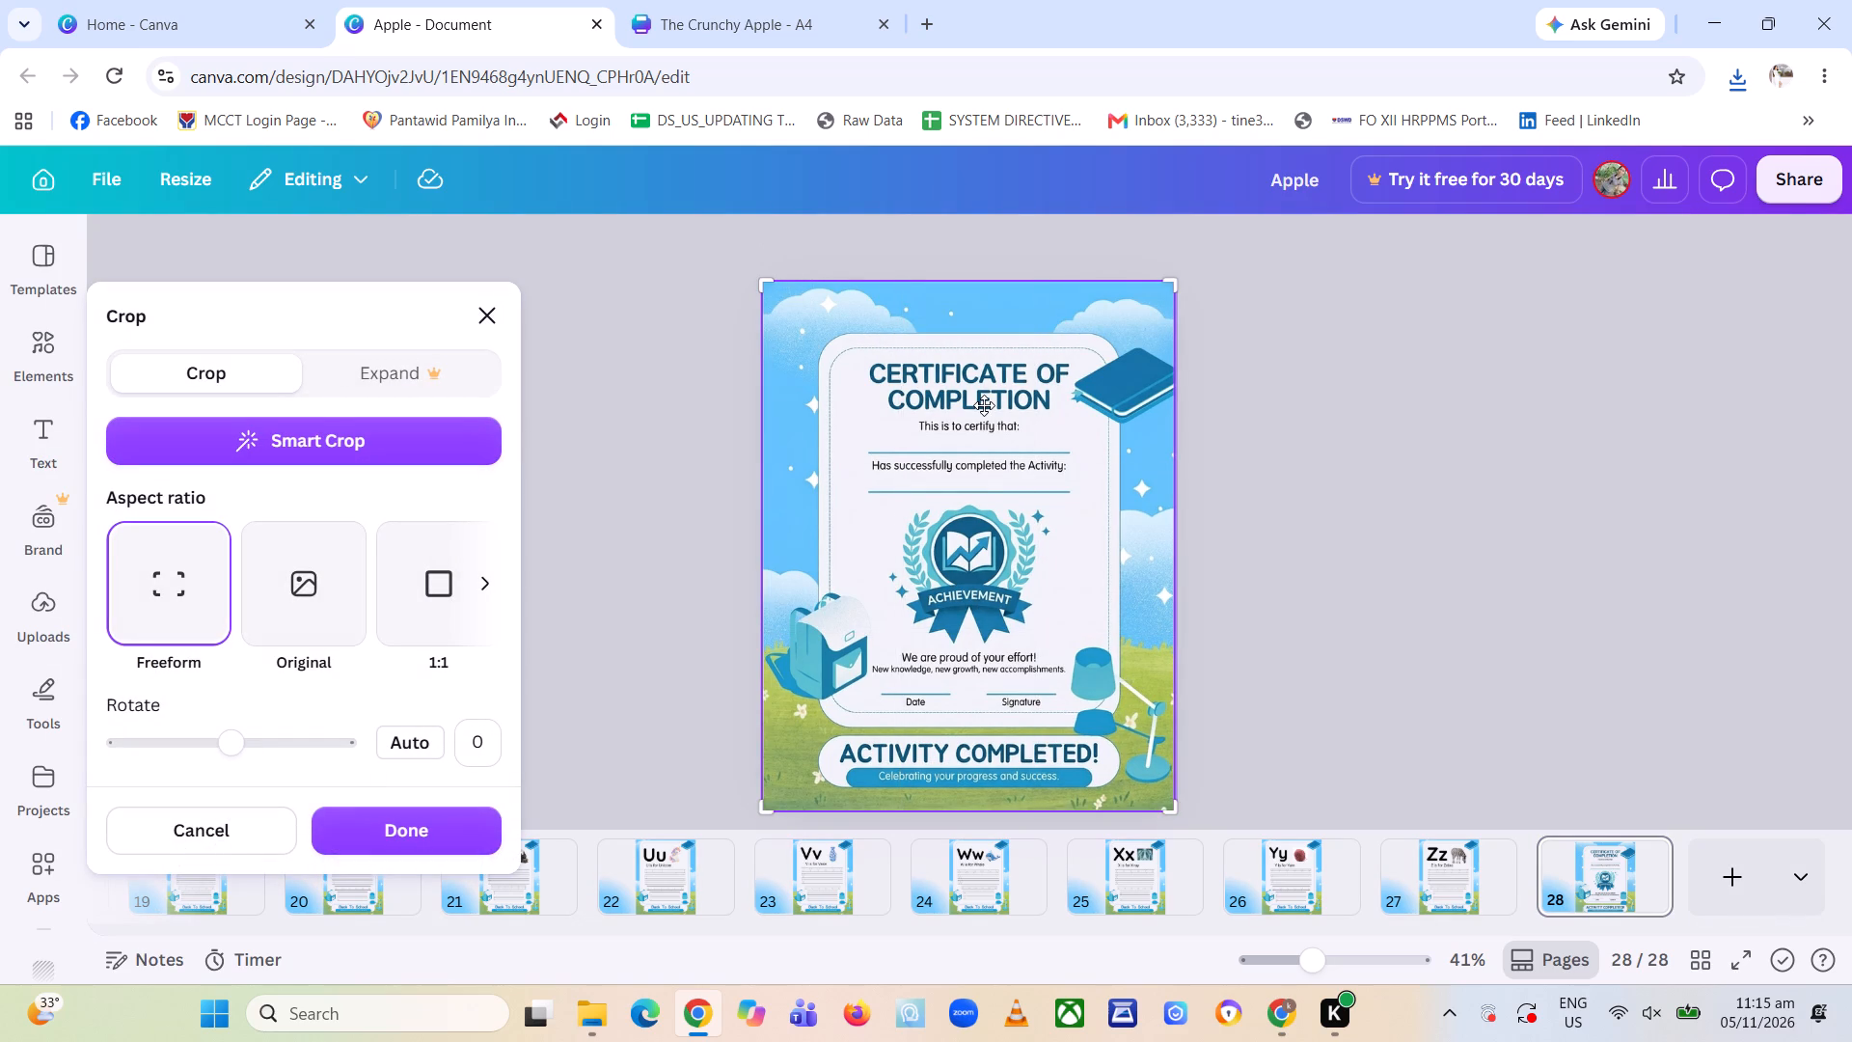
click(1382, 491)
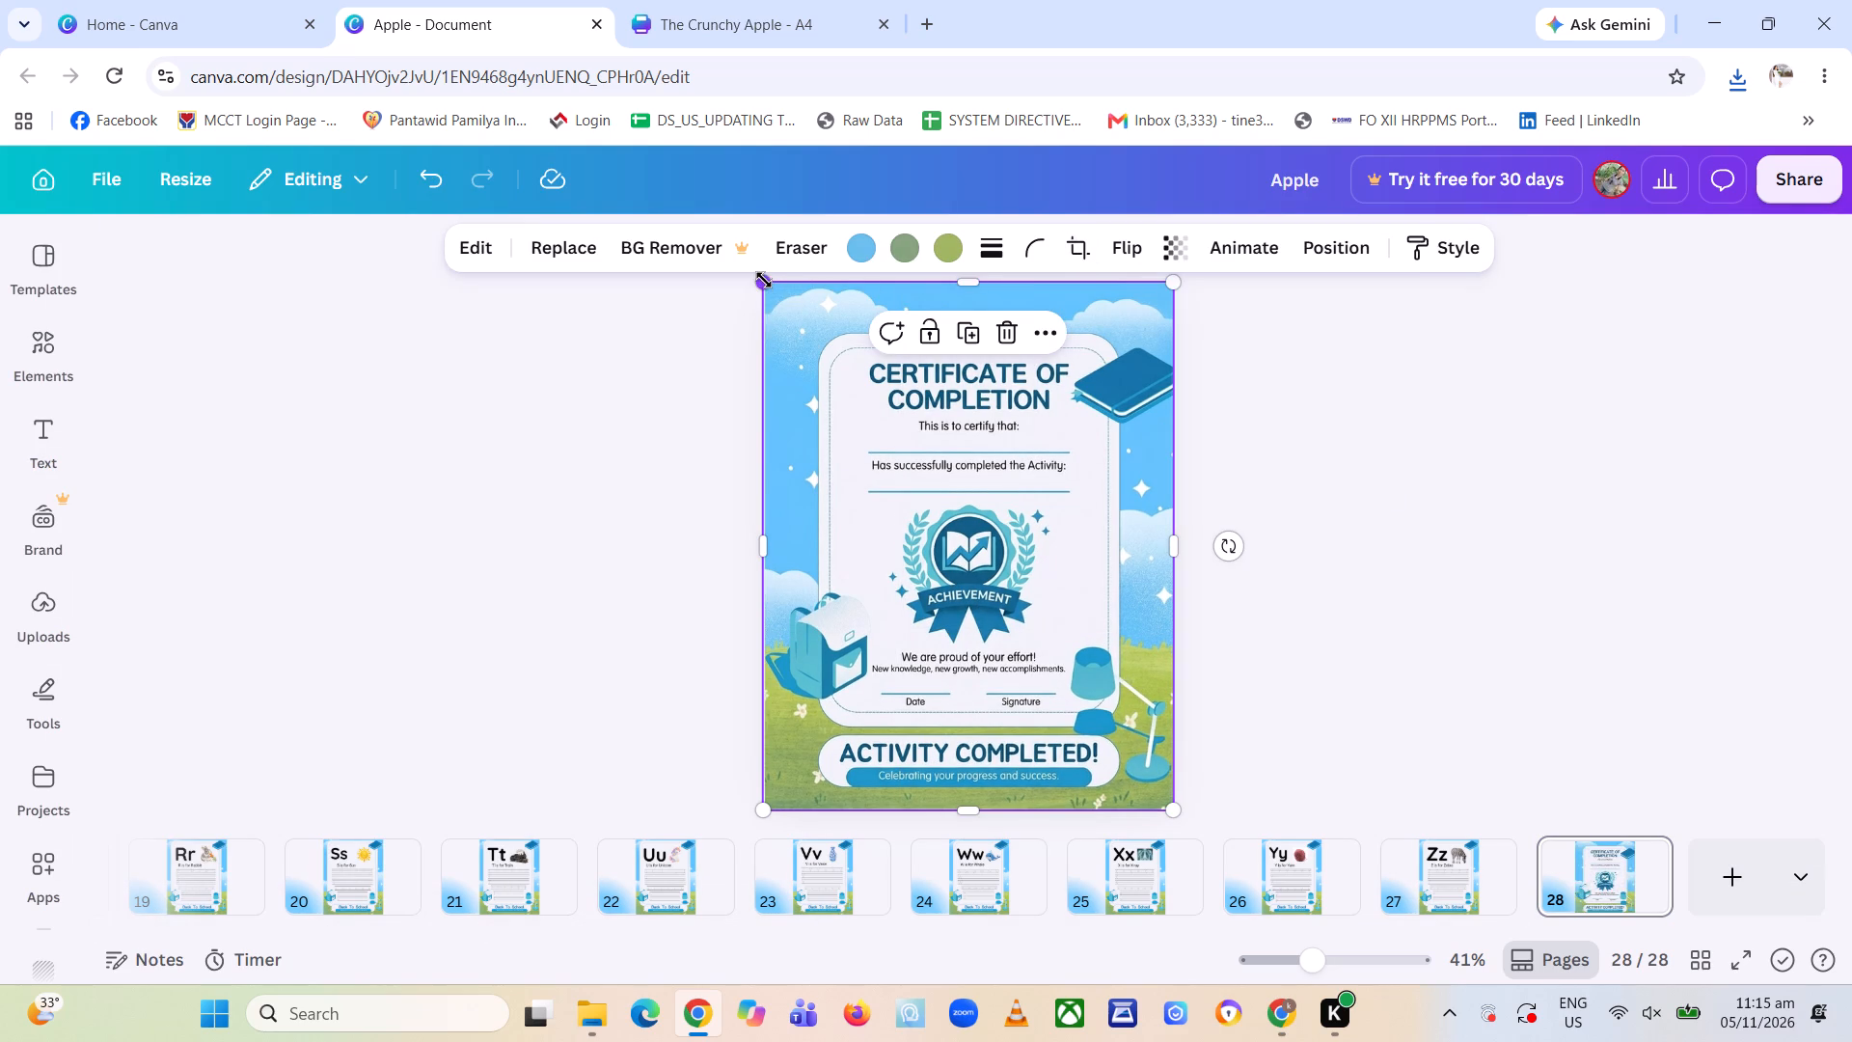
drag(764, 280, 744, 260)
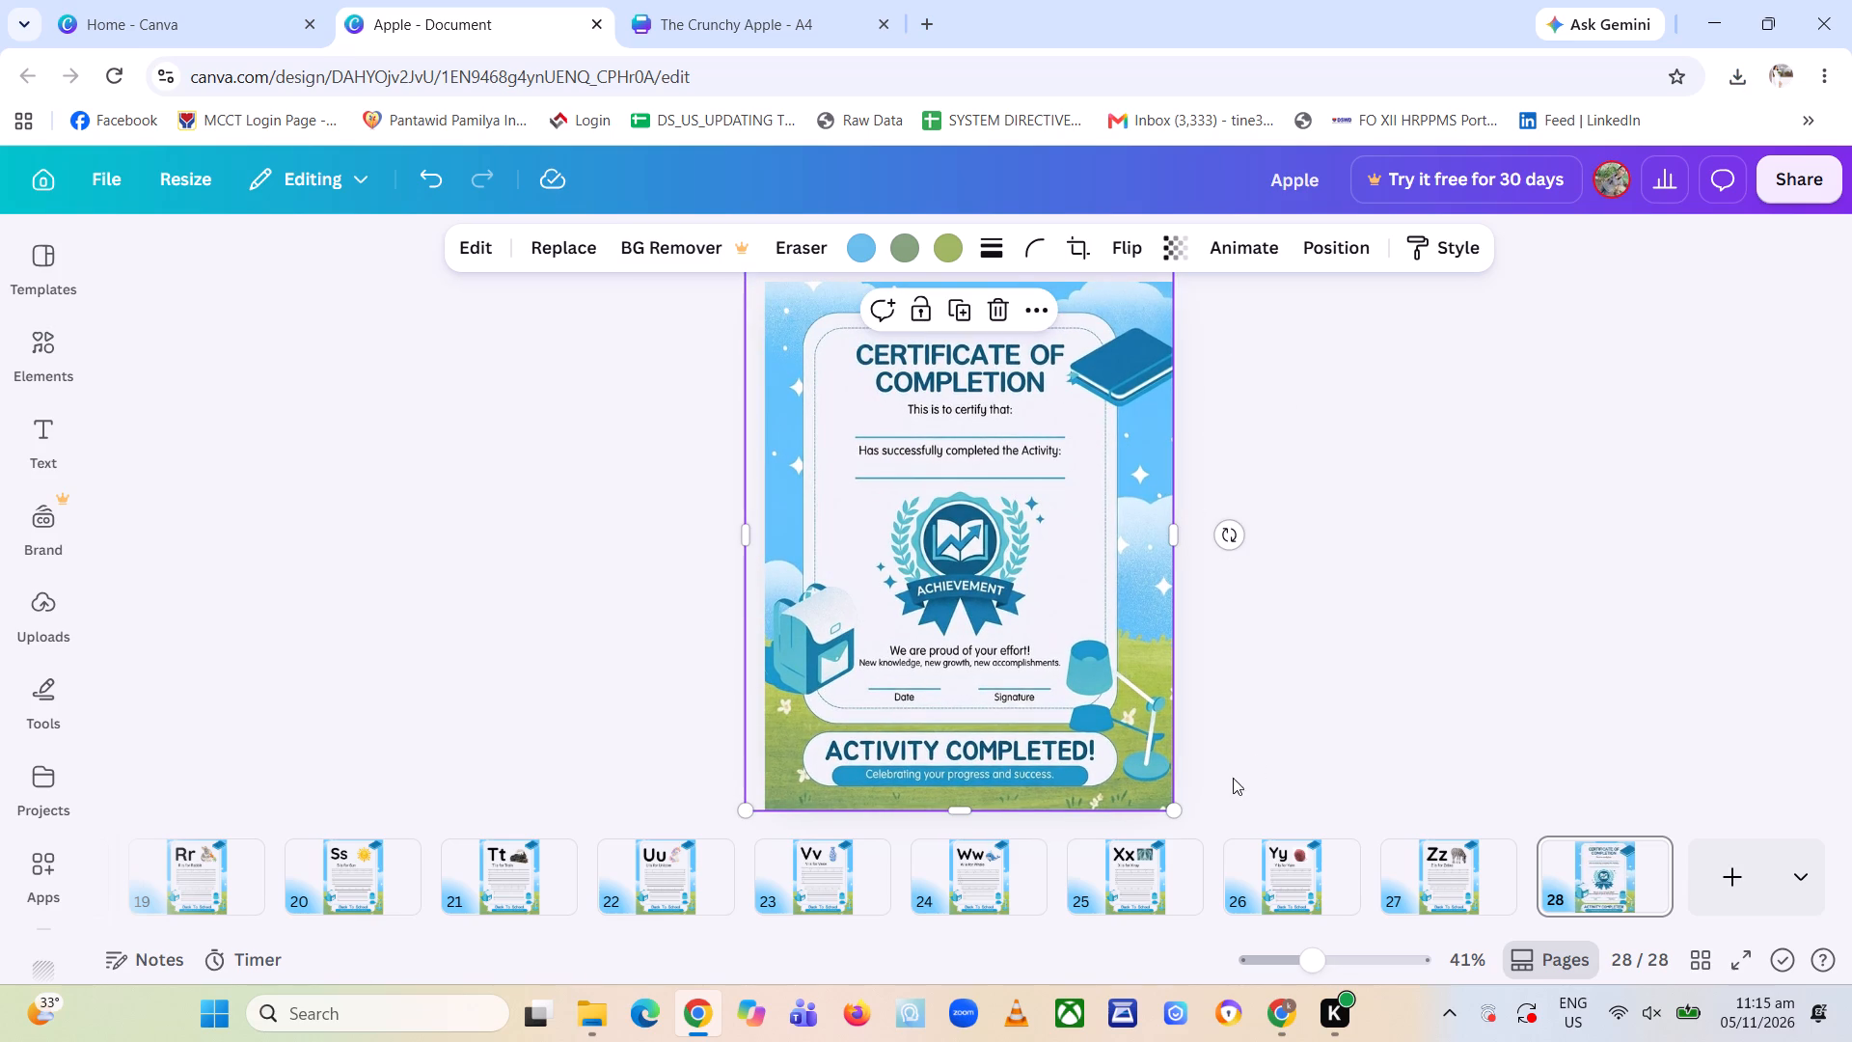
drag(1173, 809, 1182, 828)
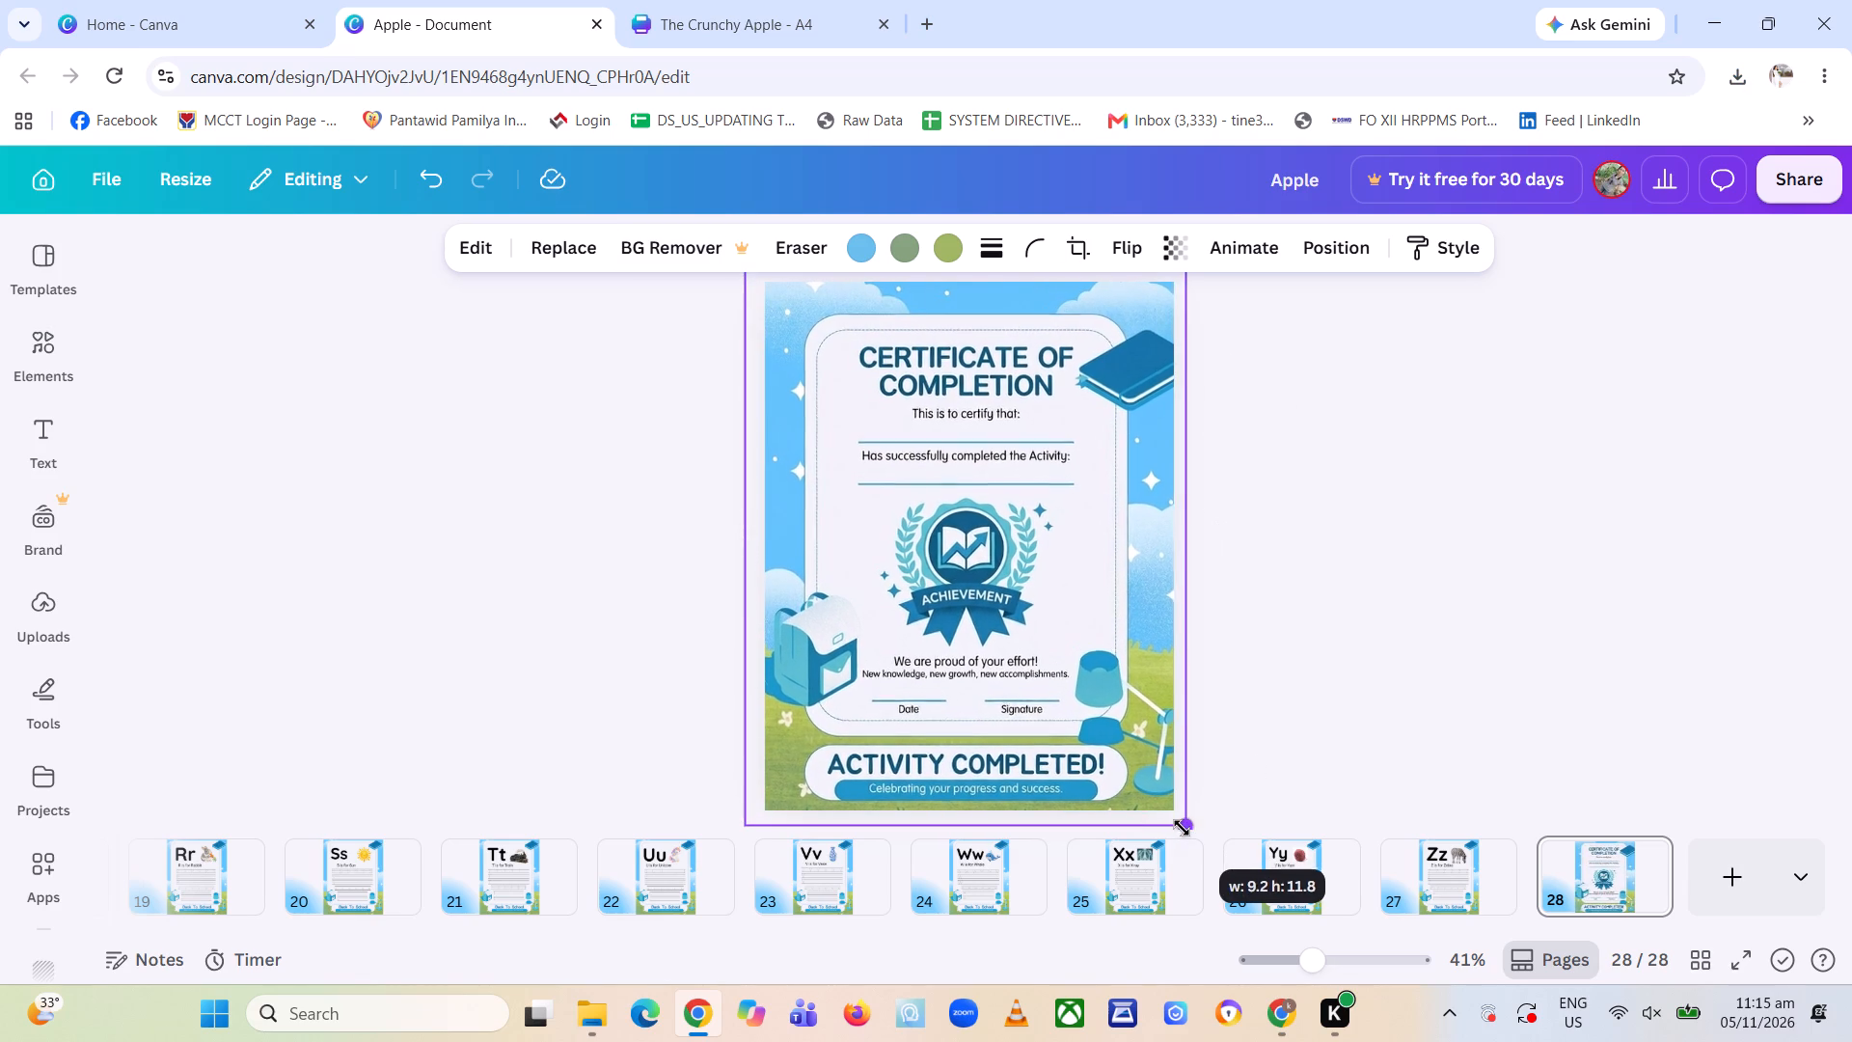
drag(1182, 828, 1182, 825)
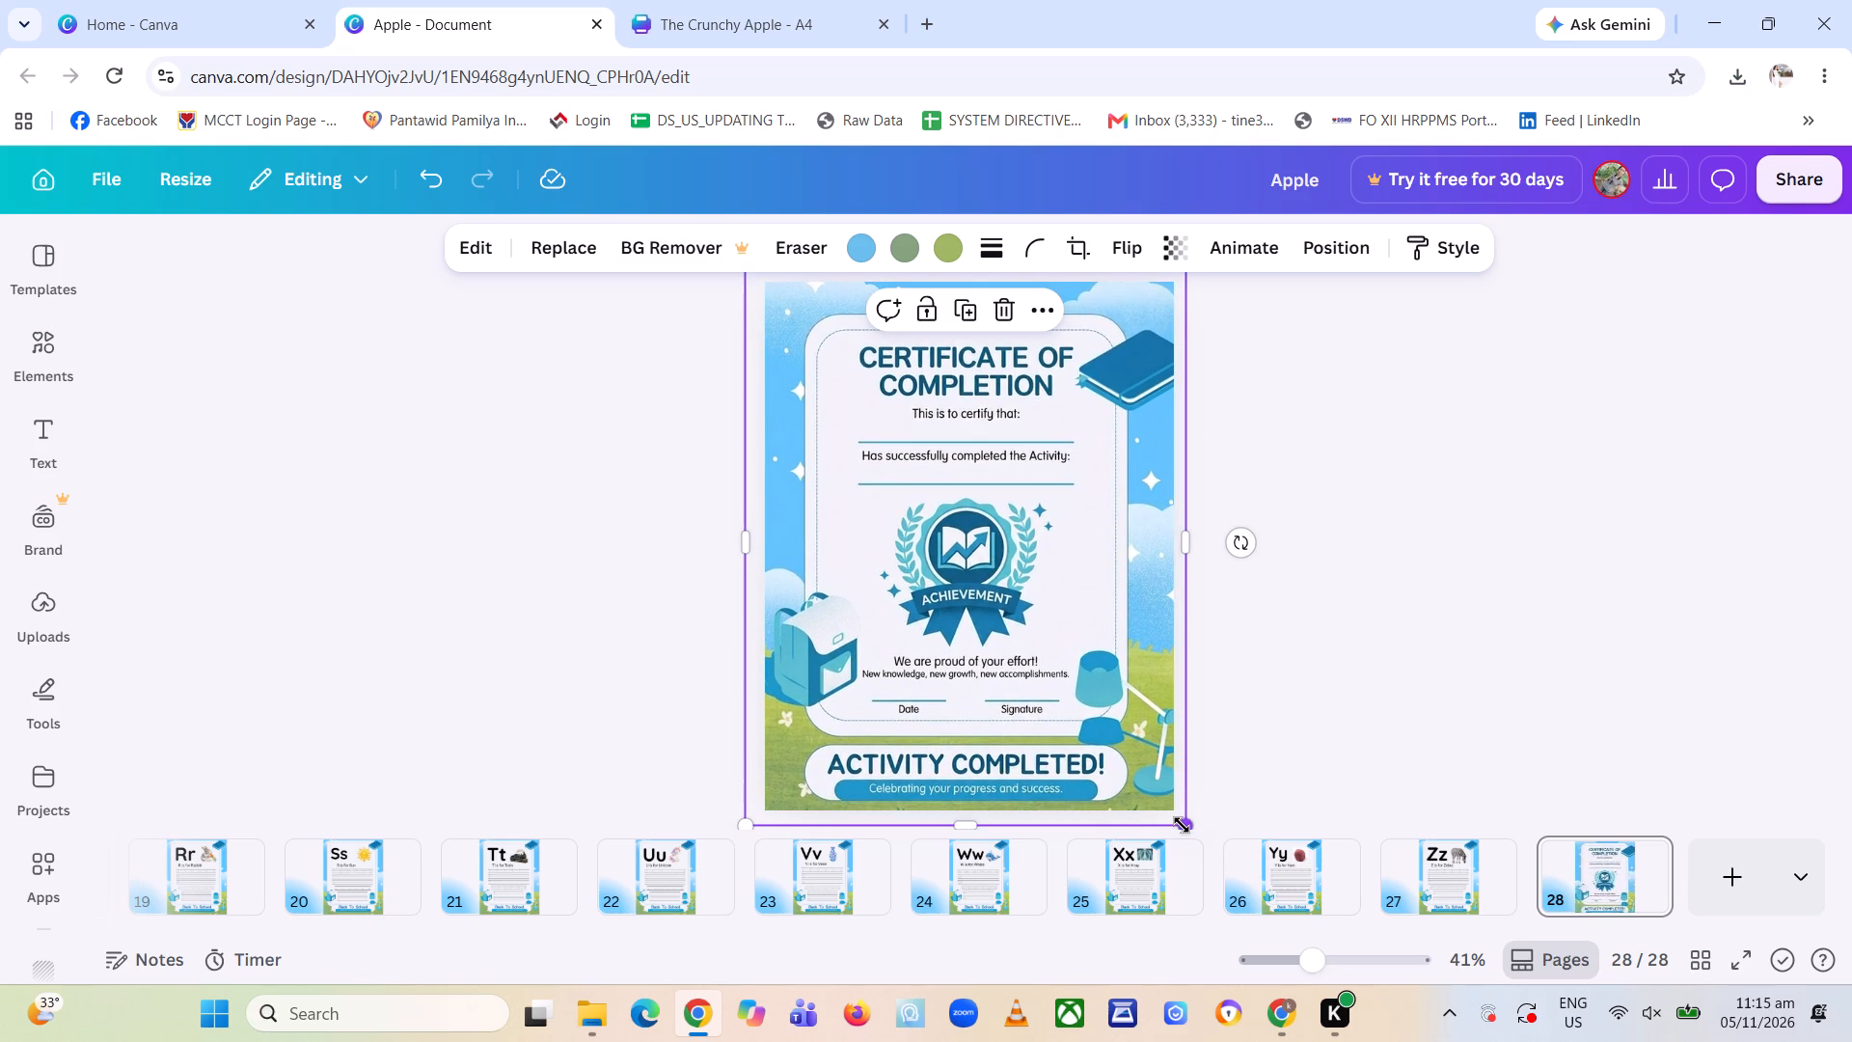
click(1127, 739)
click(1389, 733)
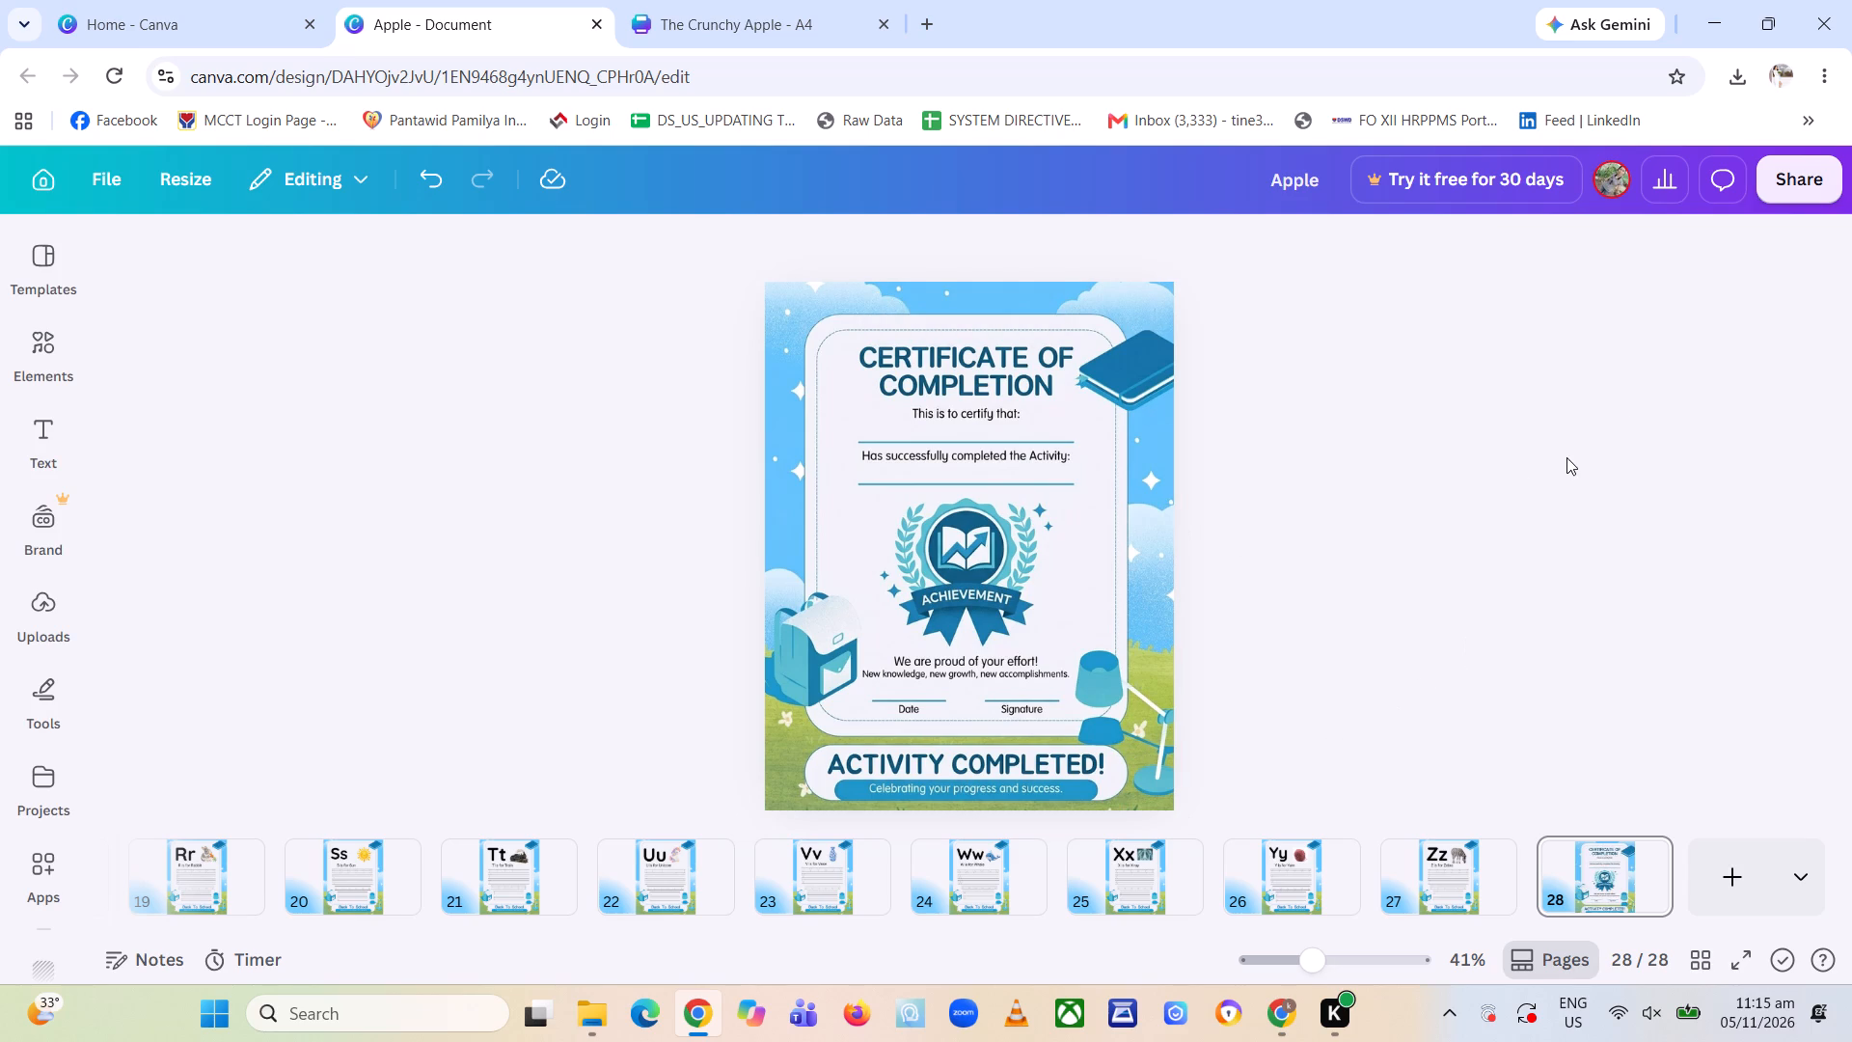
Download all pages of the Apple design as a PDF with the Digital preset.
click(1801, 168)
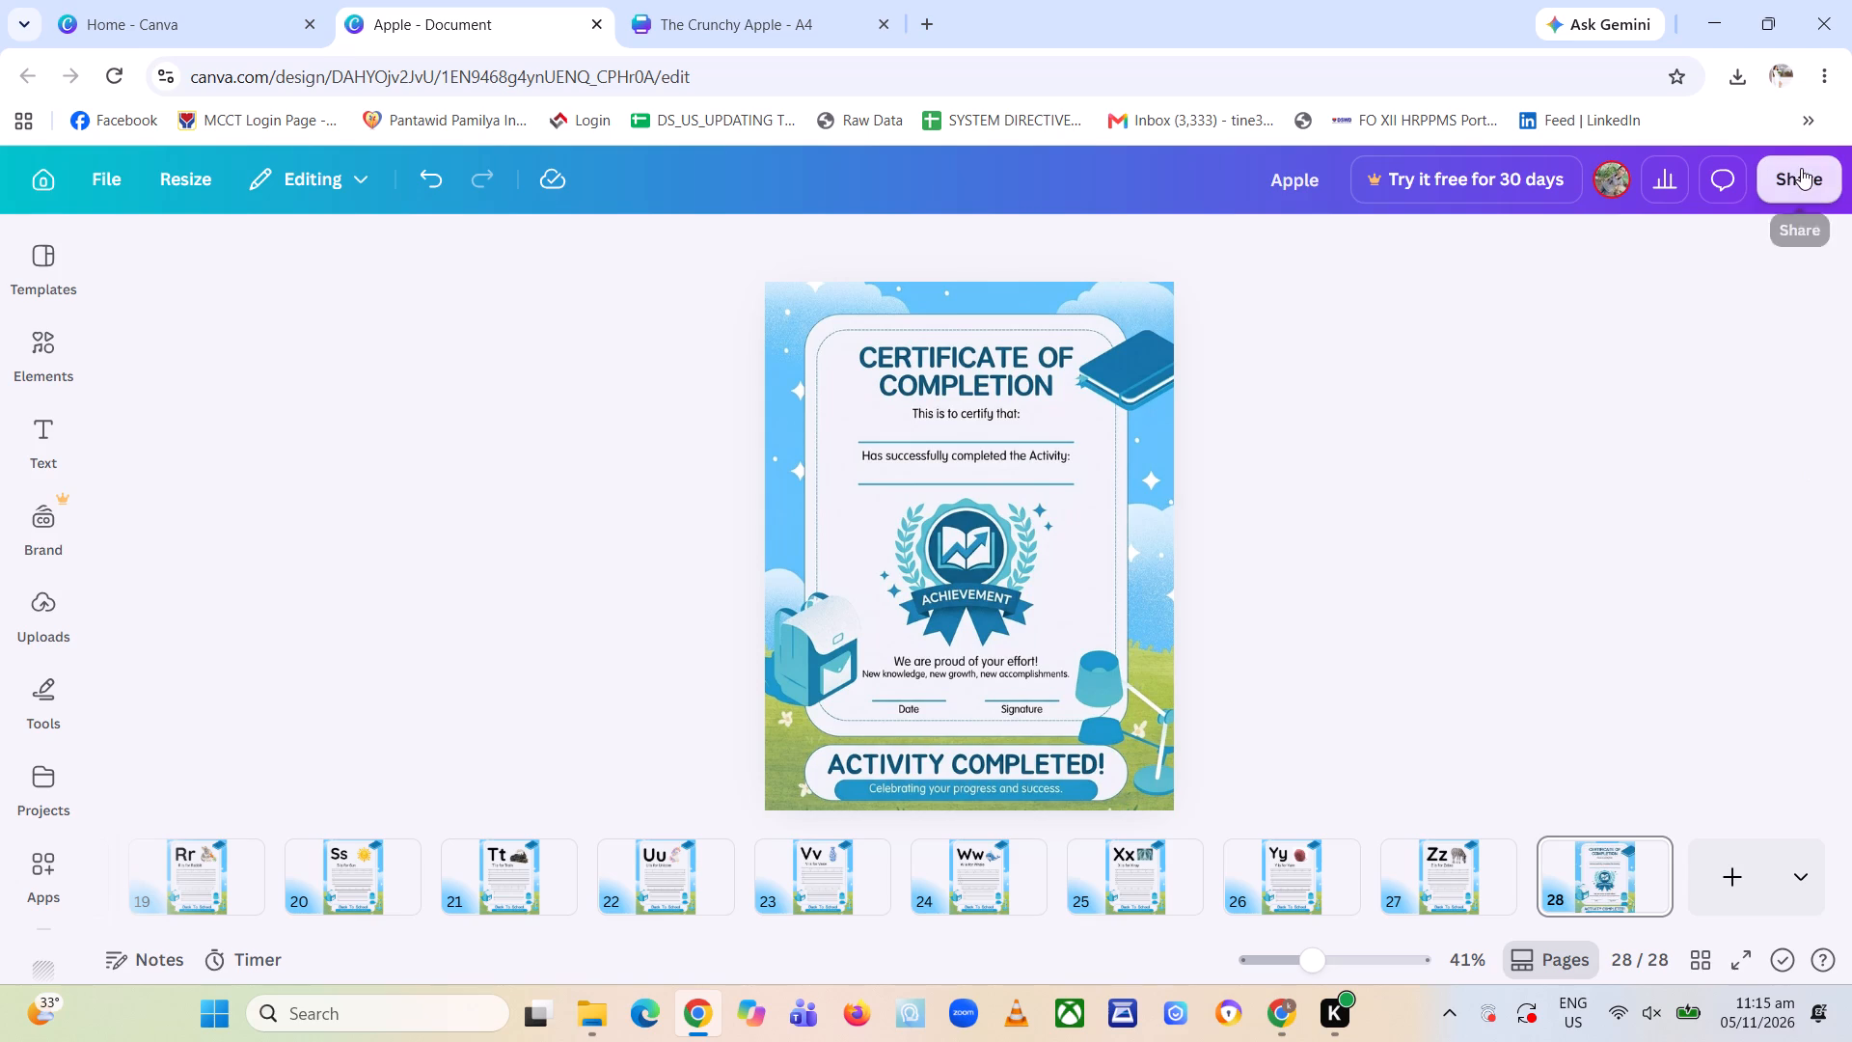
click(1425, 744)
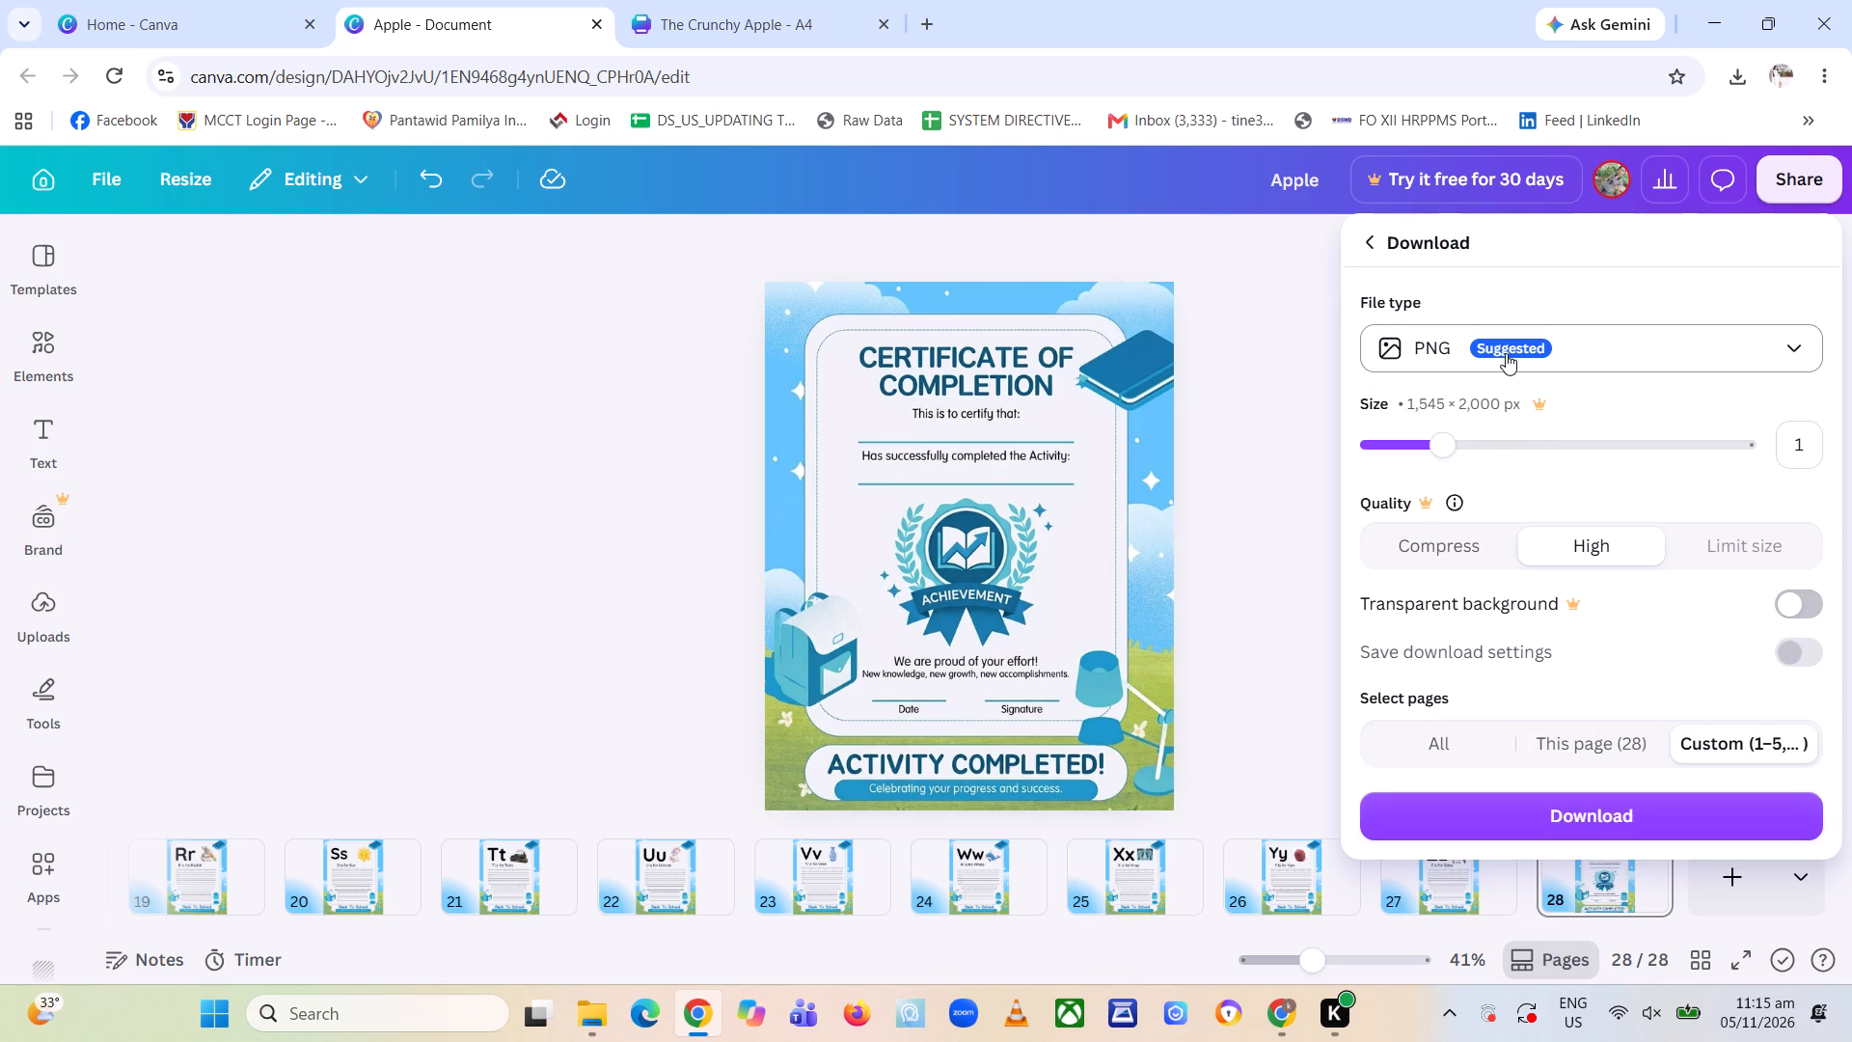
click(1506, 353)
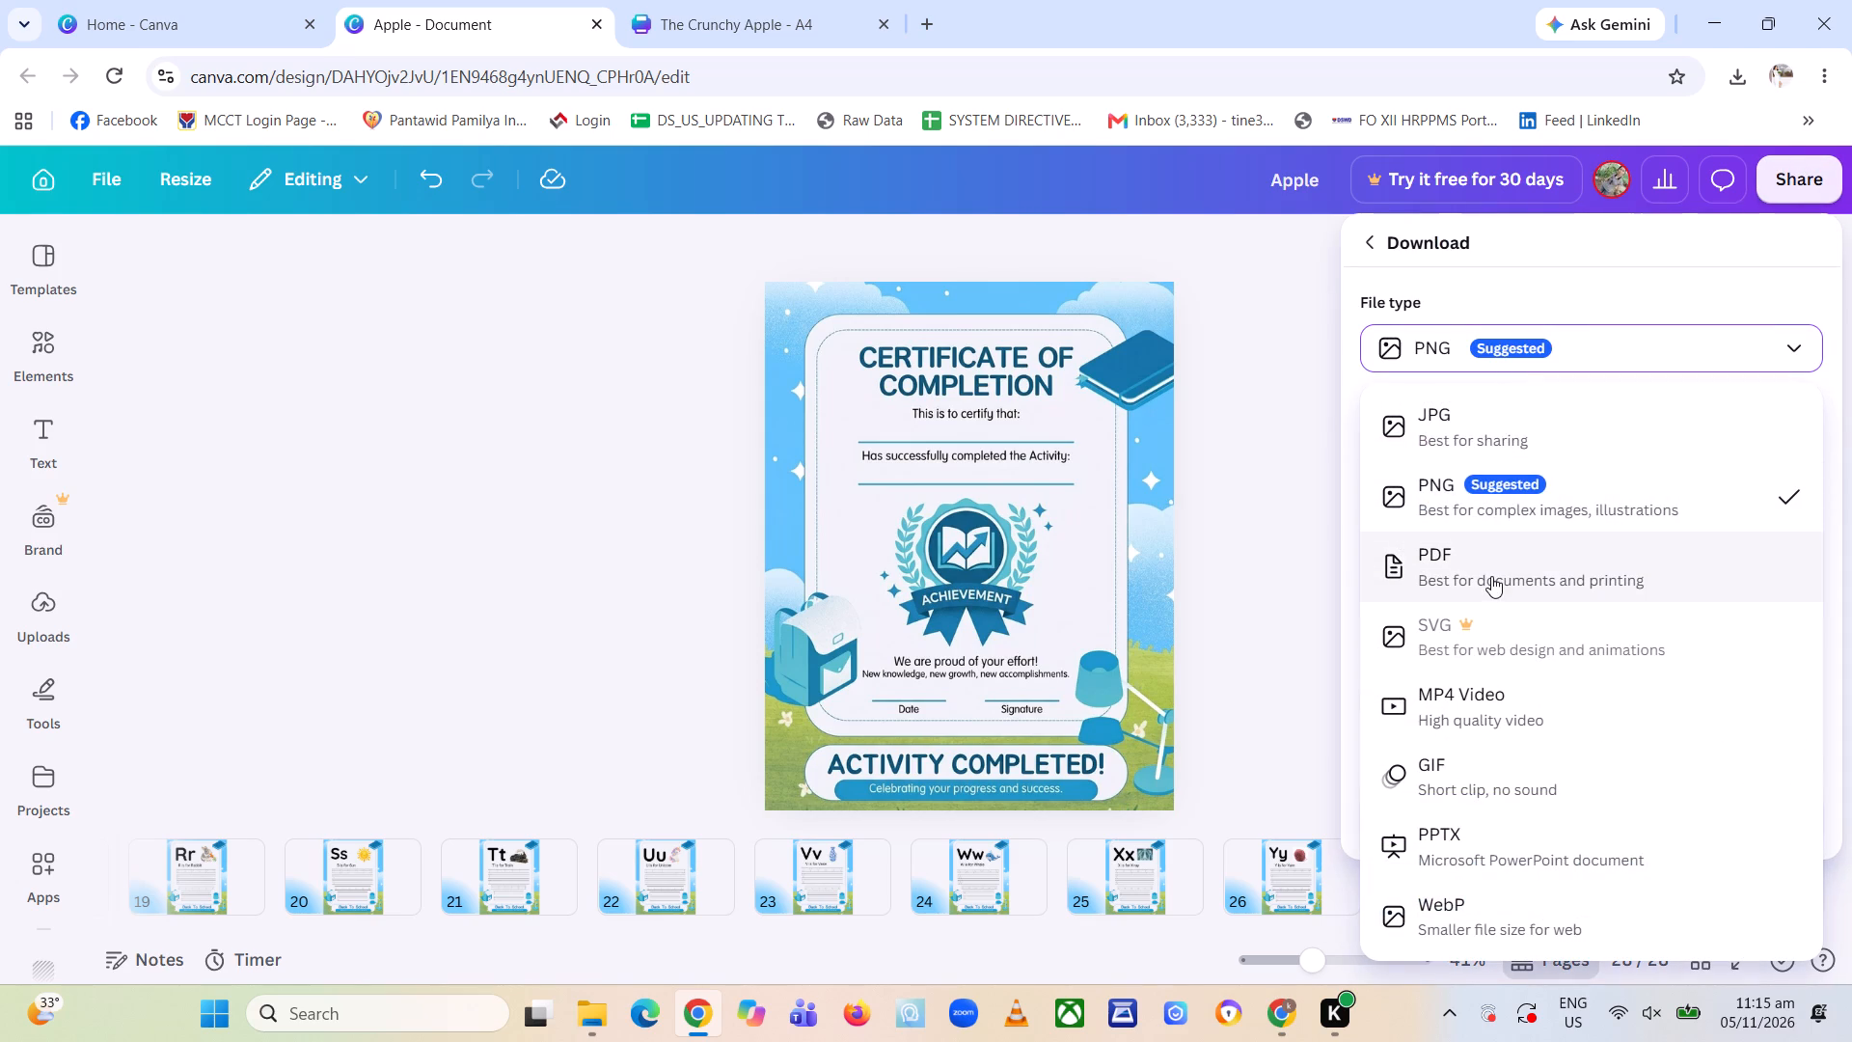
click(1491, 576)
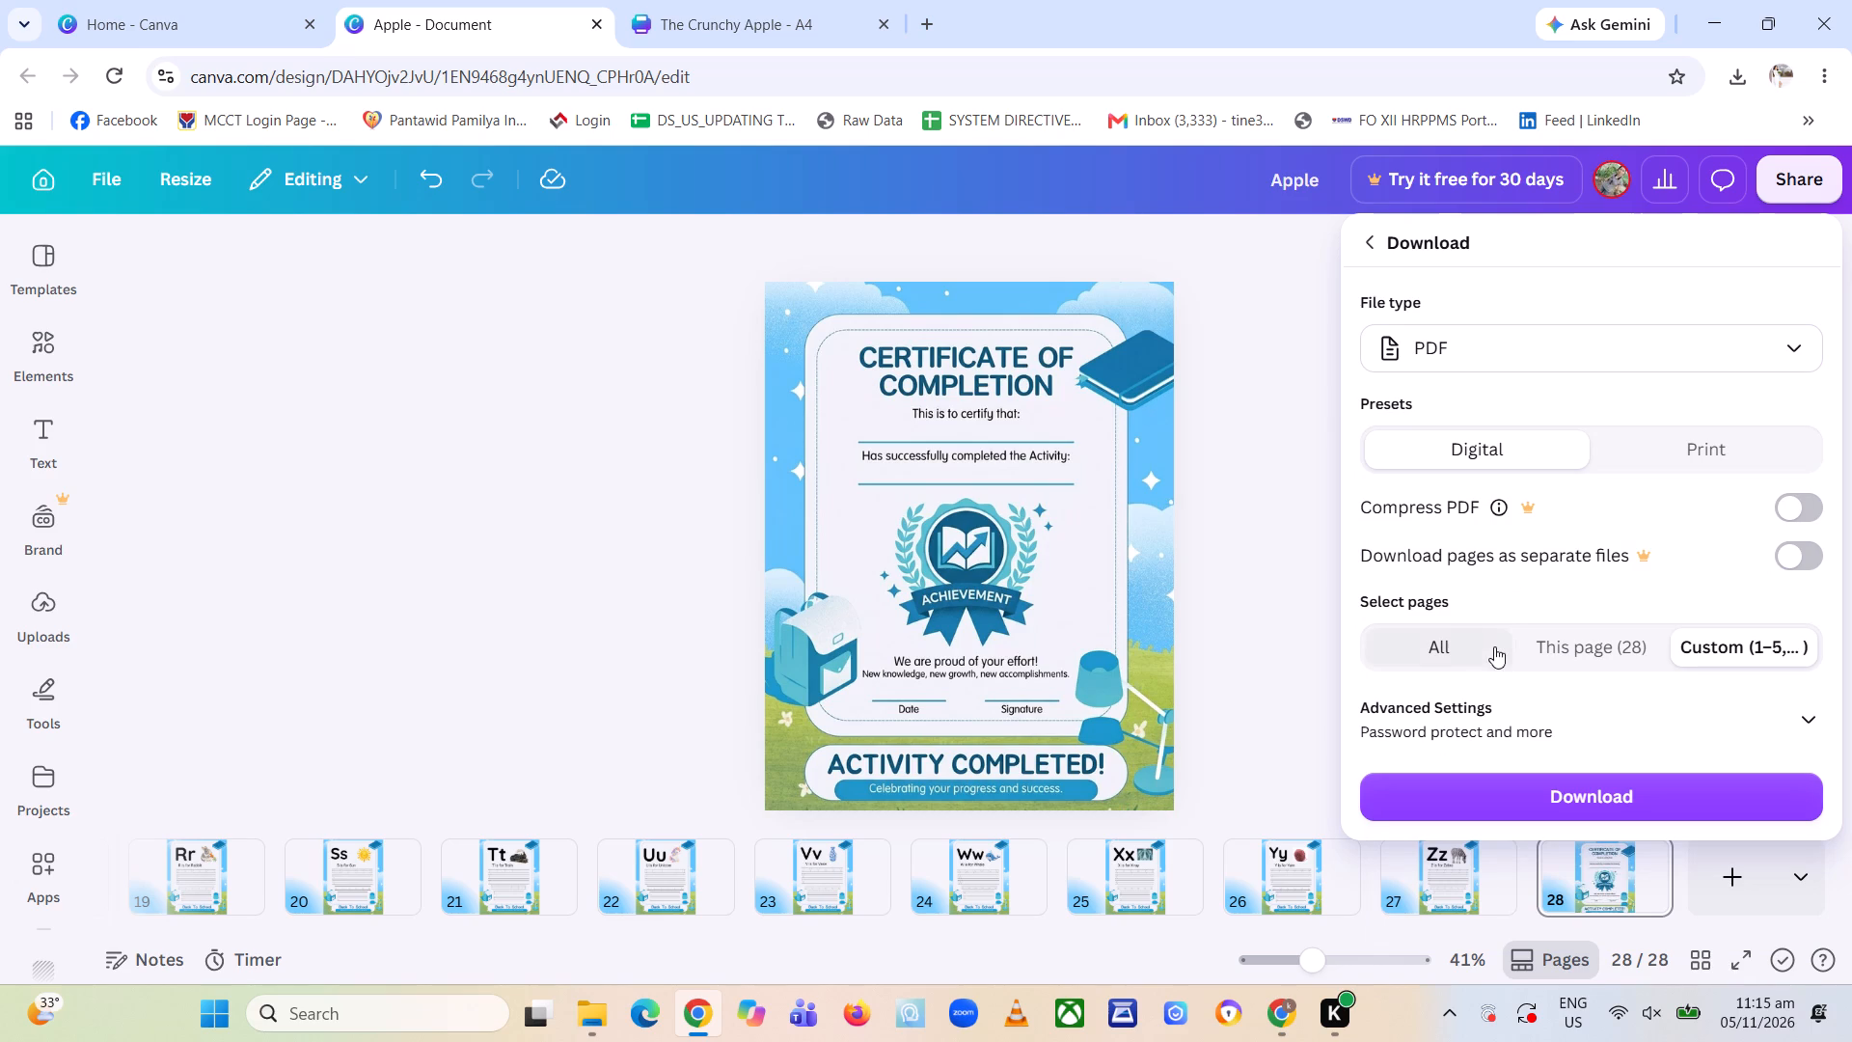
click(1457, 649)
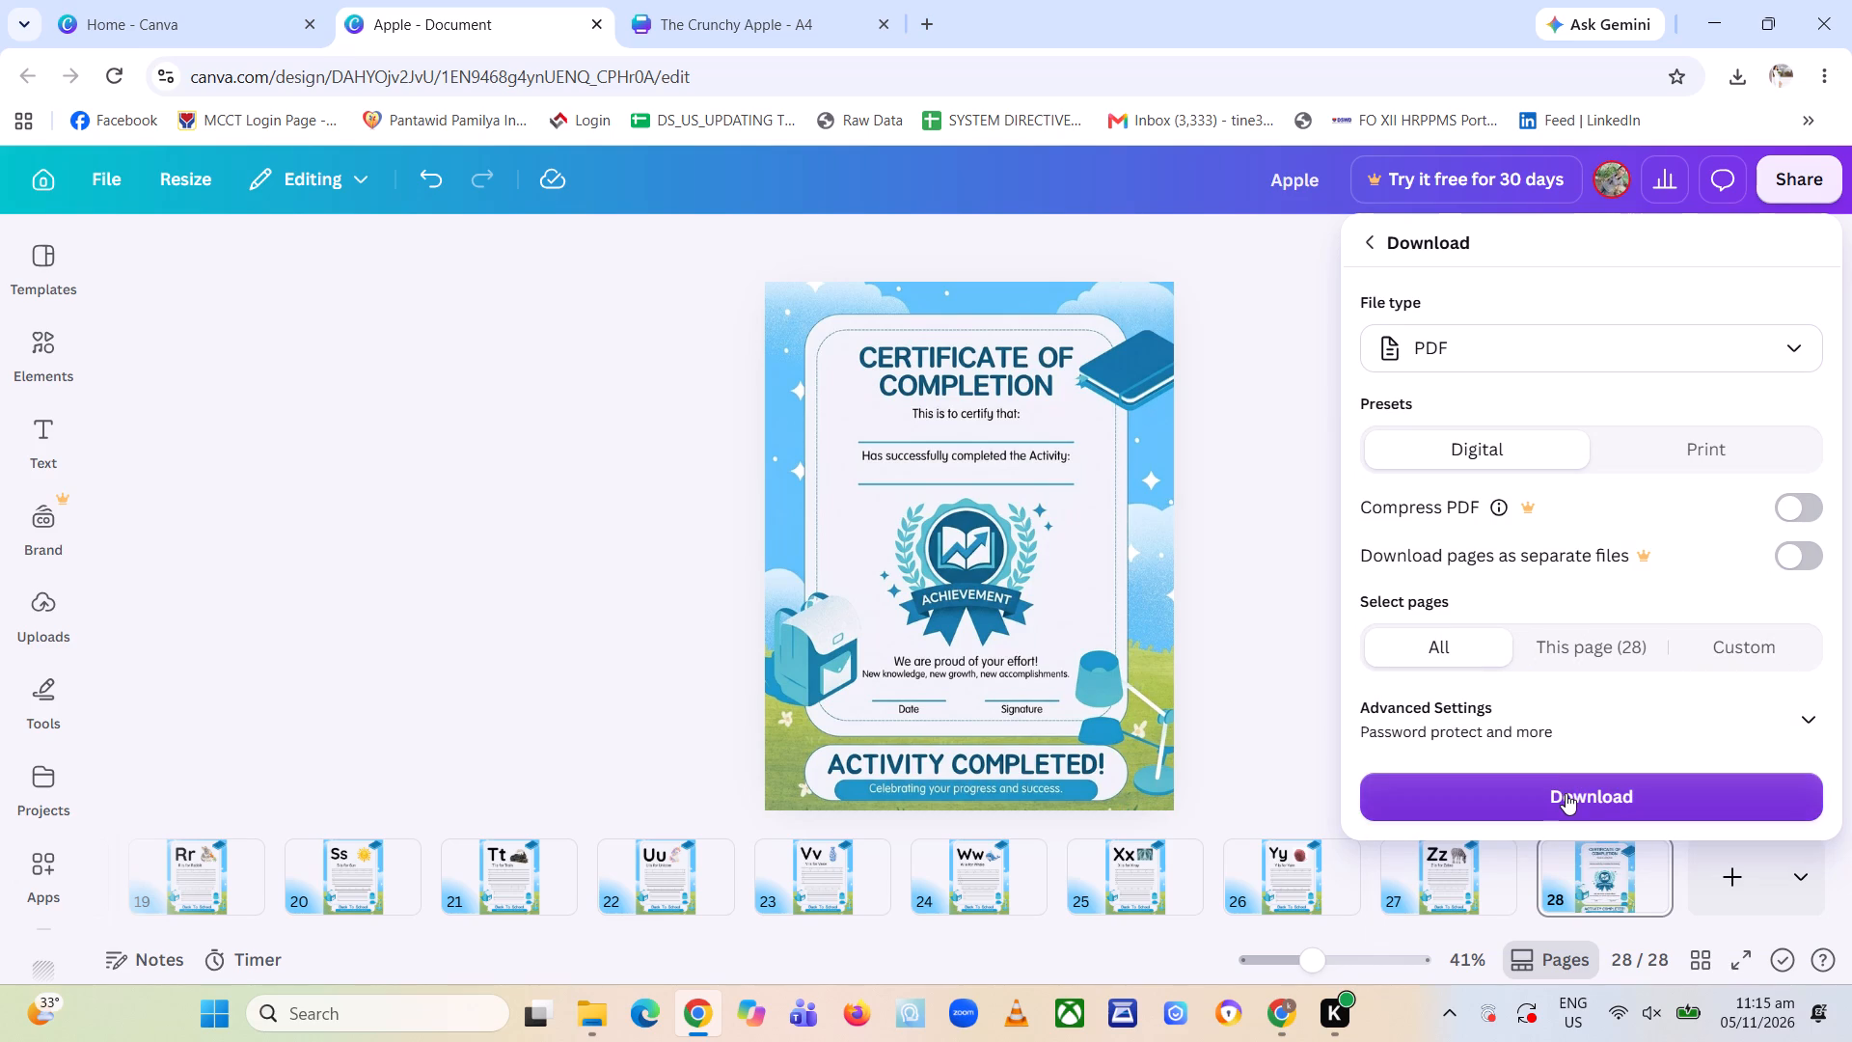
click(1566, 791)
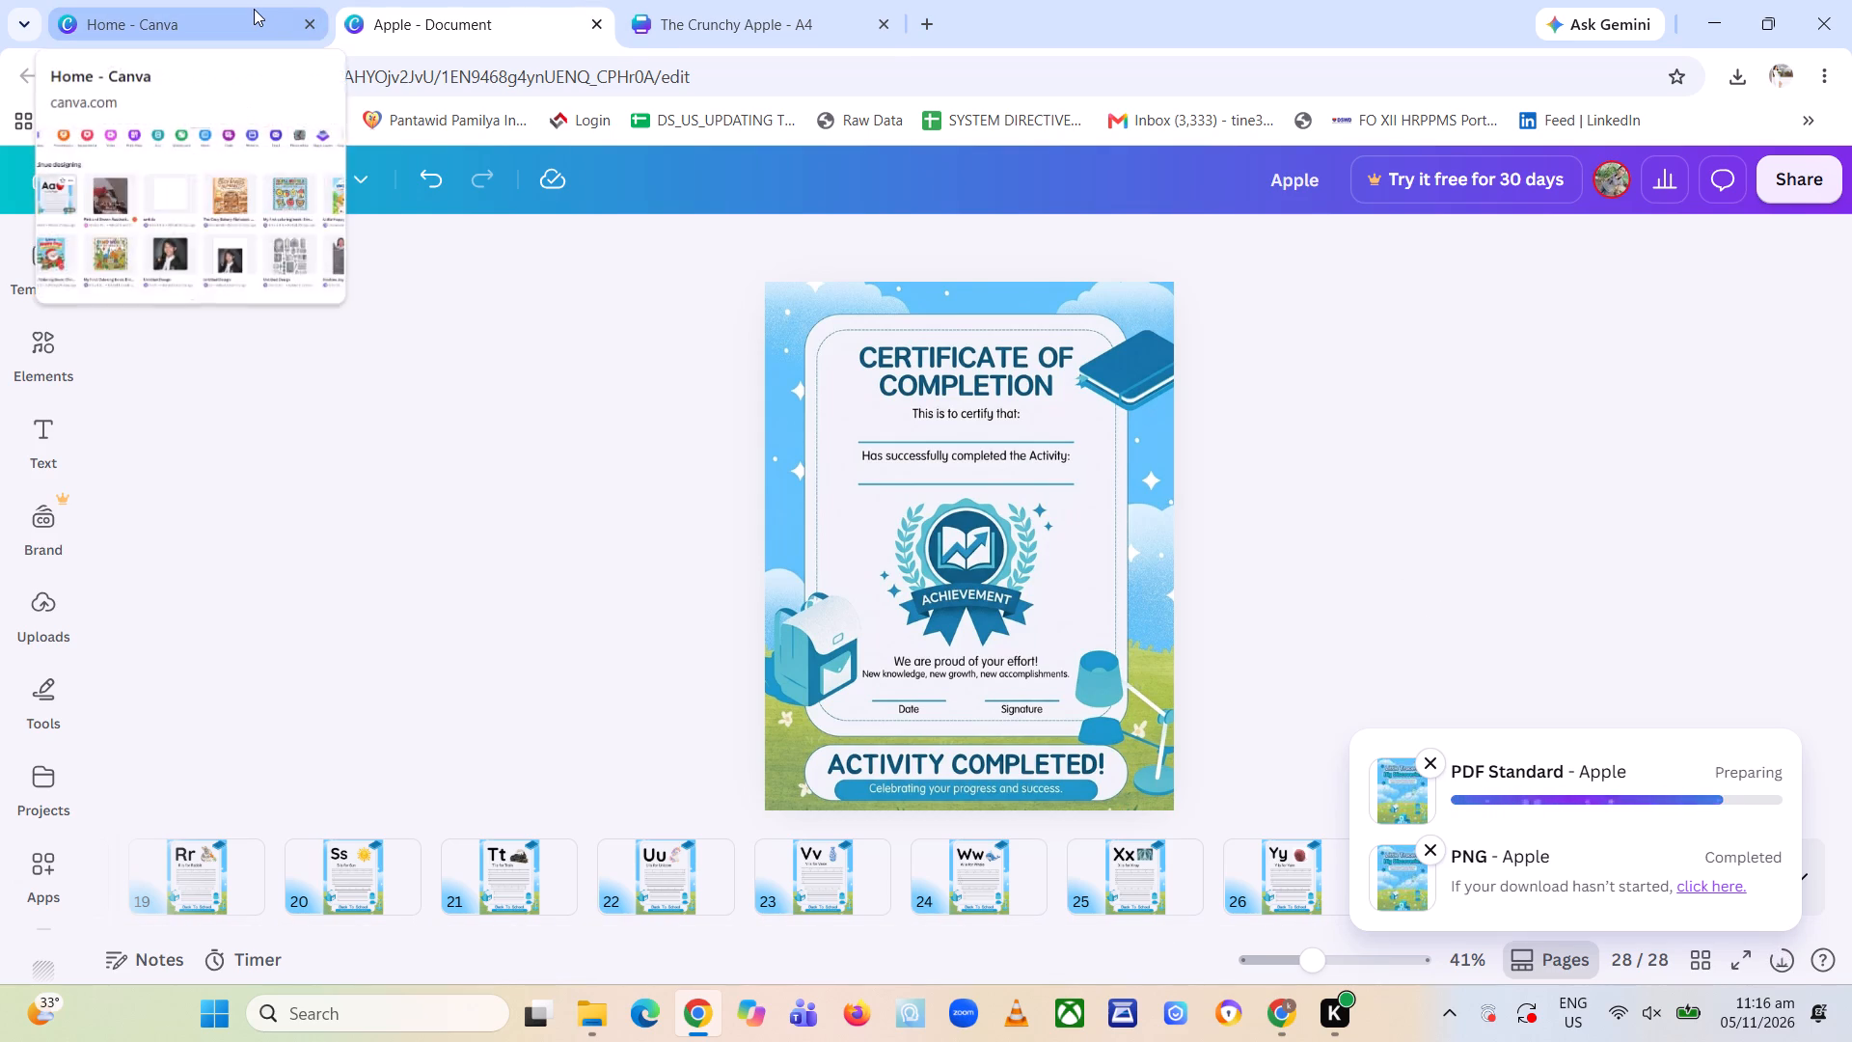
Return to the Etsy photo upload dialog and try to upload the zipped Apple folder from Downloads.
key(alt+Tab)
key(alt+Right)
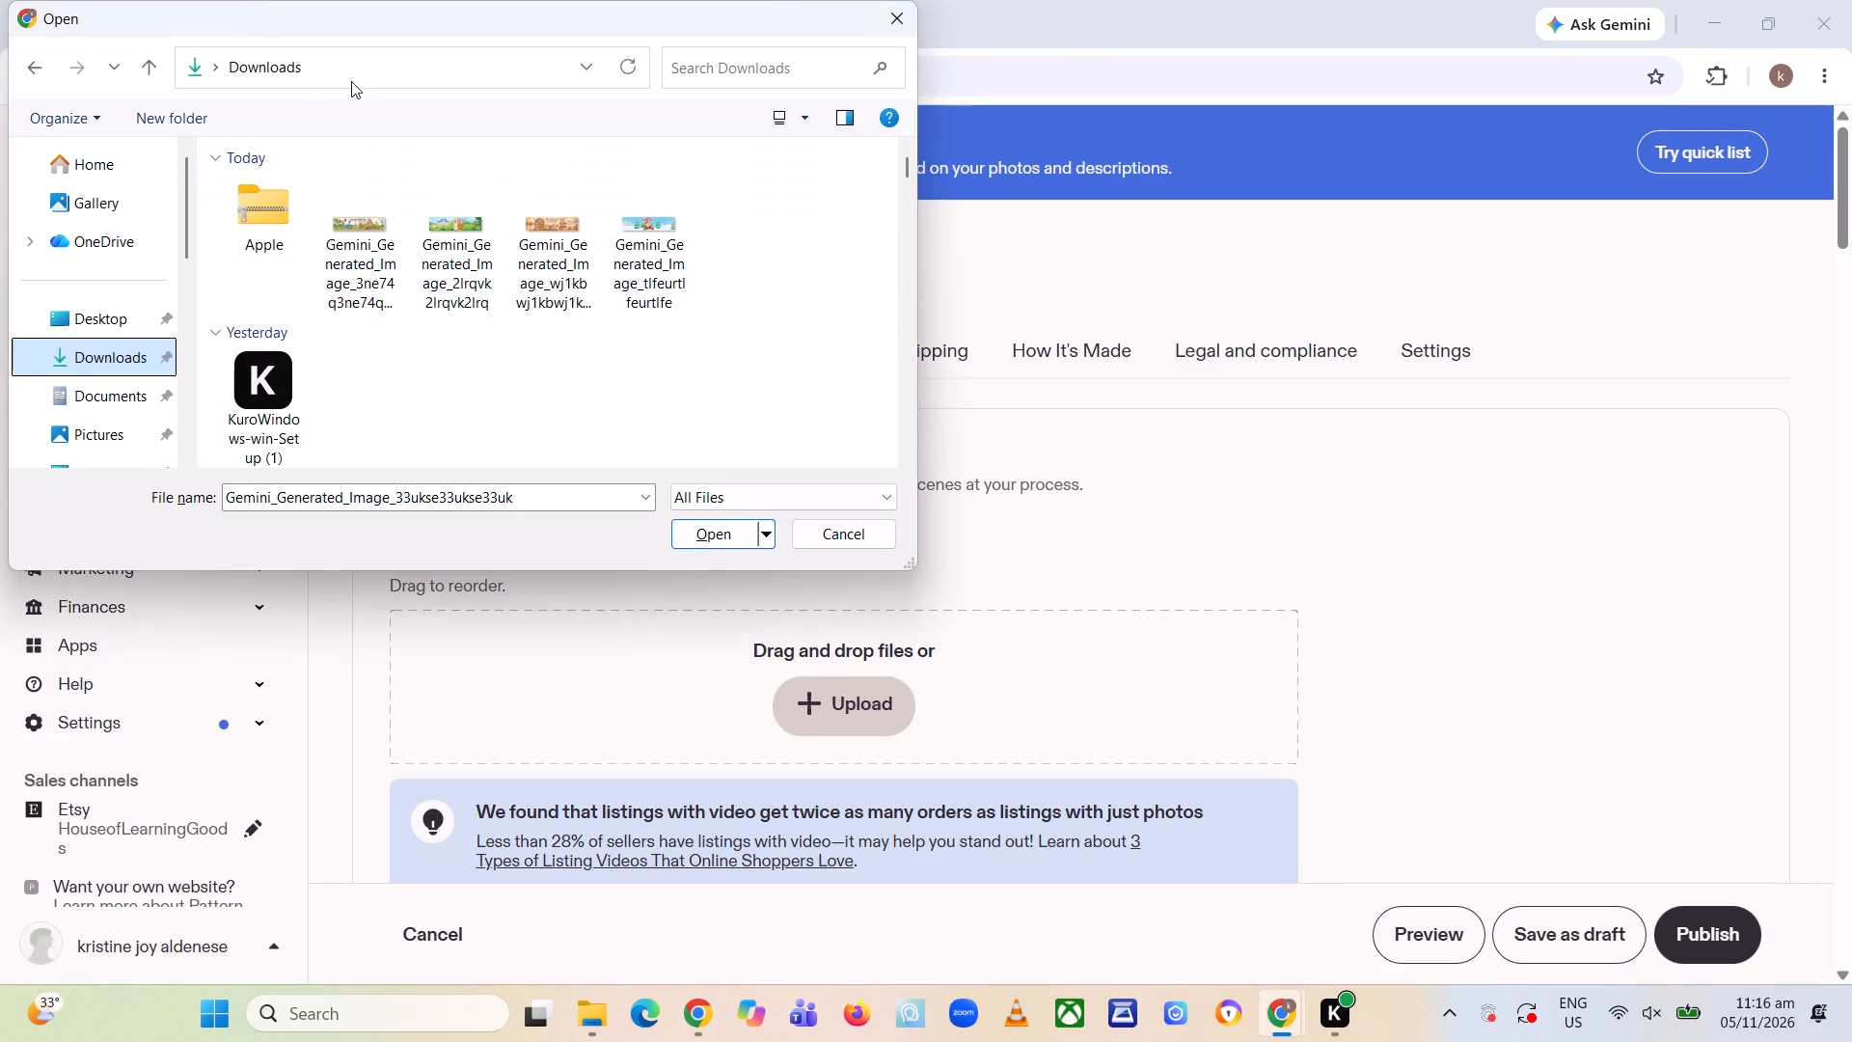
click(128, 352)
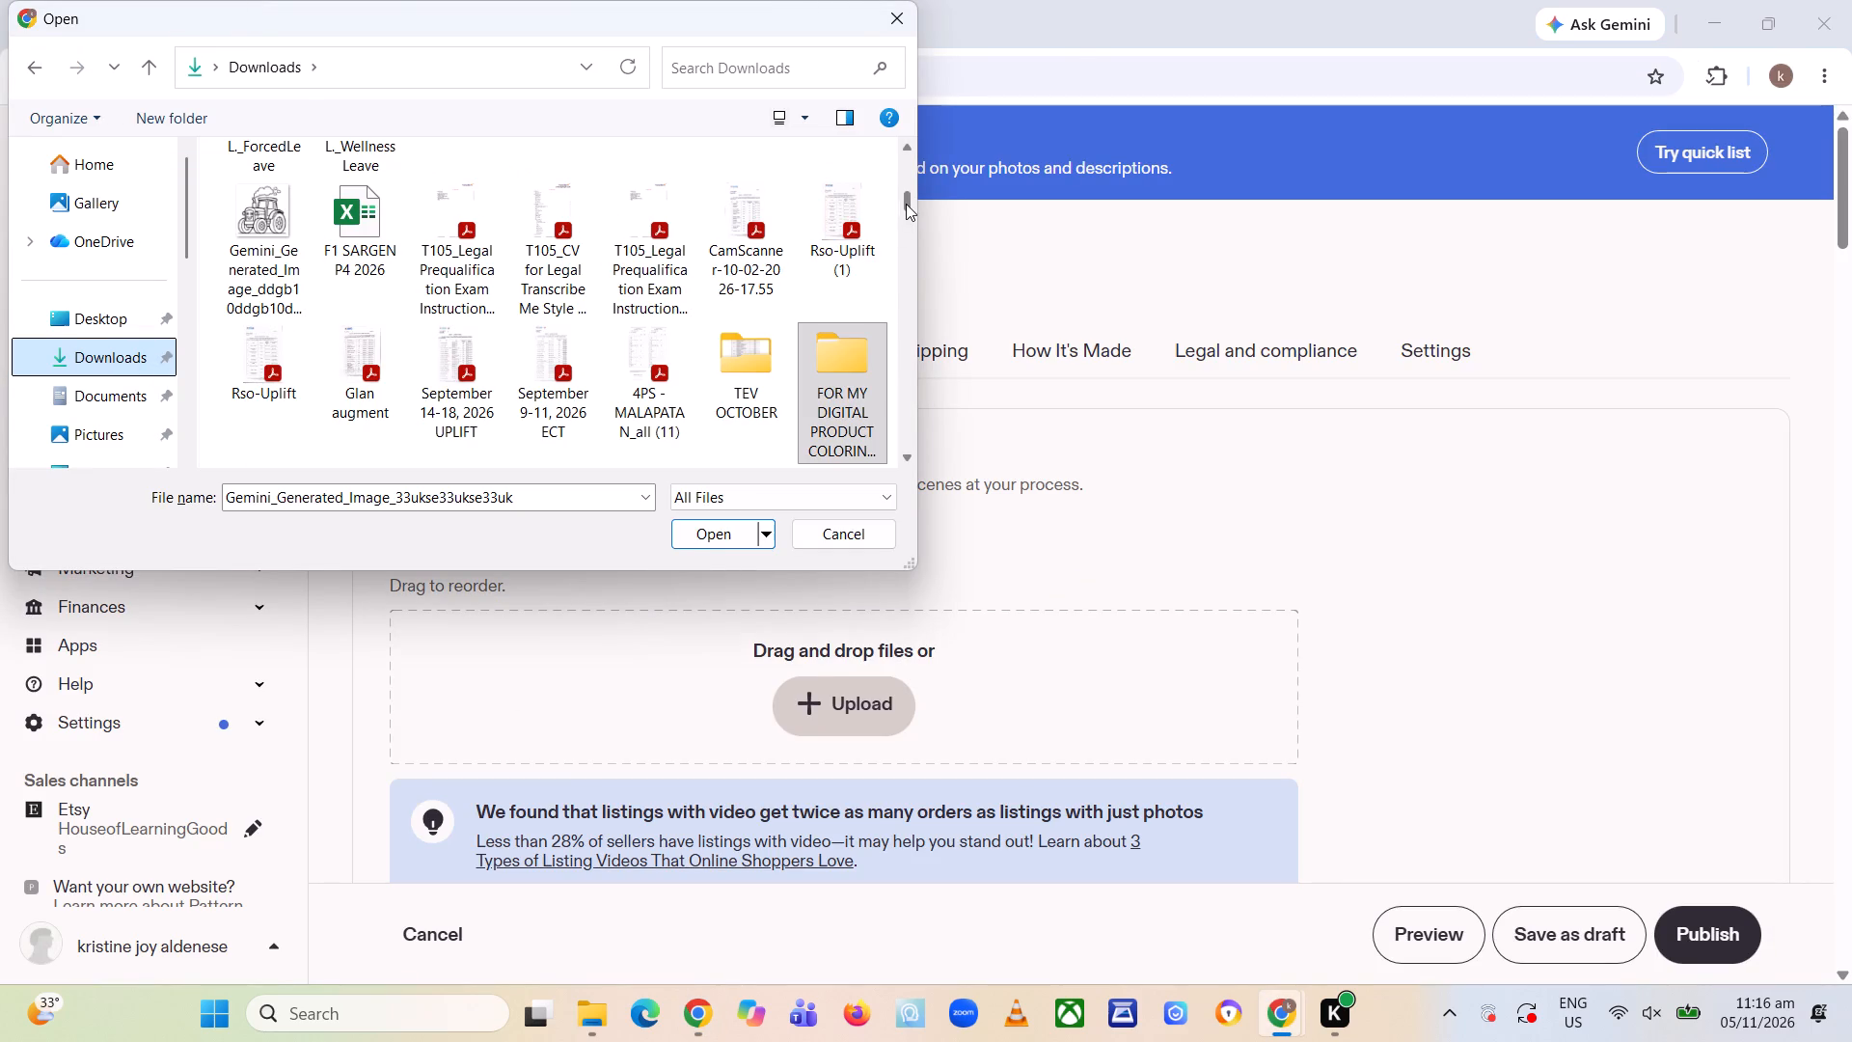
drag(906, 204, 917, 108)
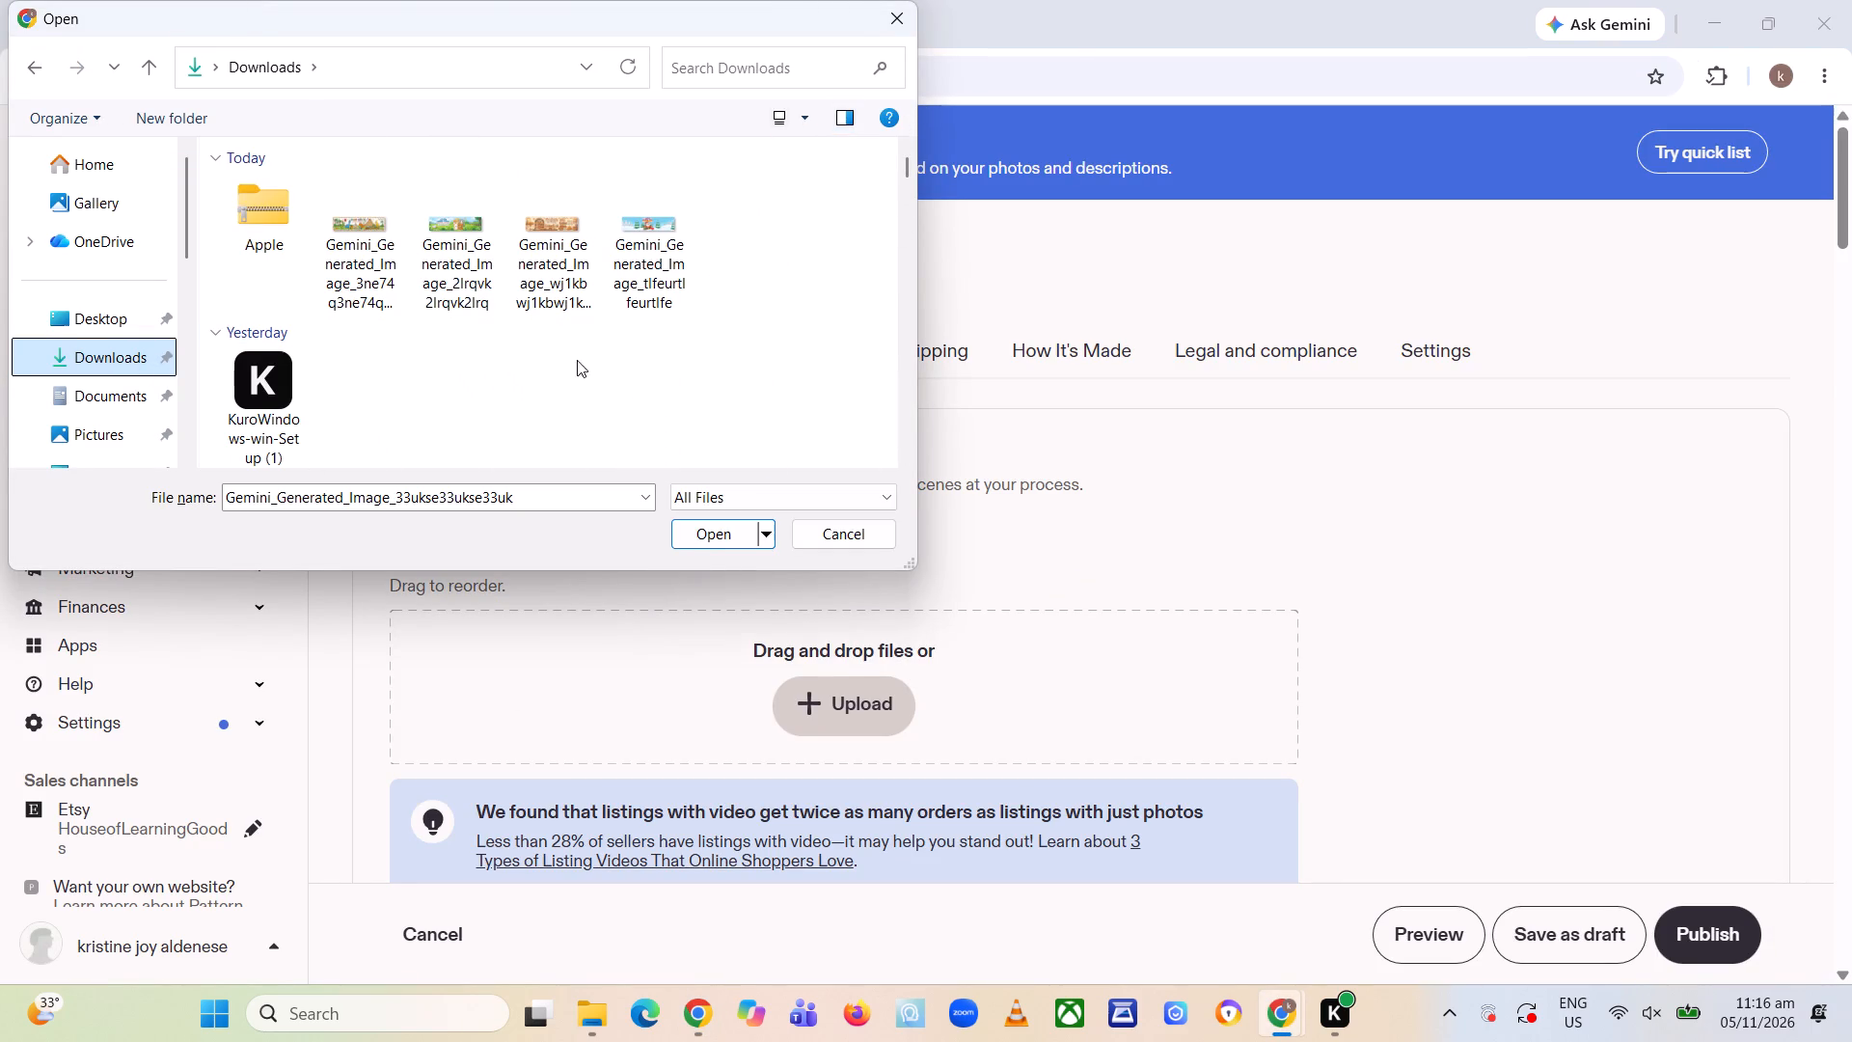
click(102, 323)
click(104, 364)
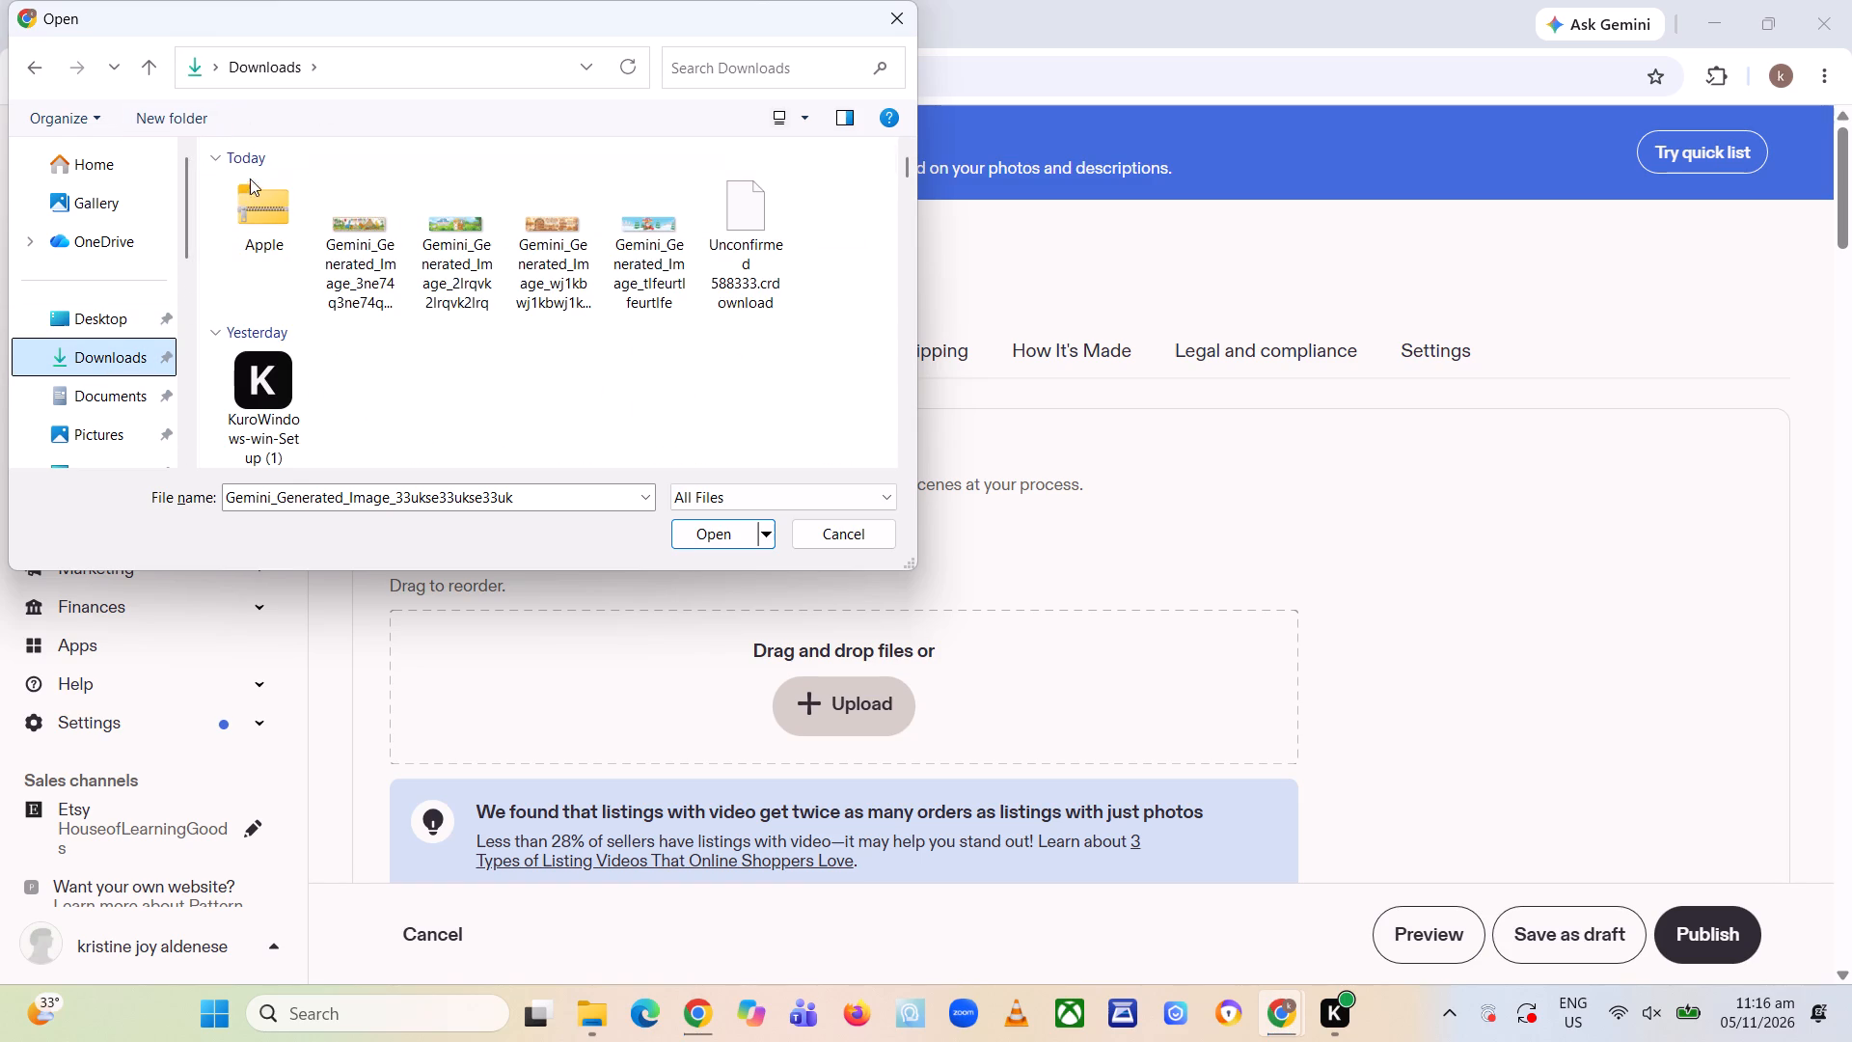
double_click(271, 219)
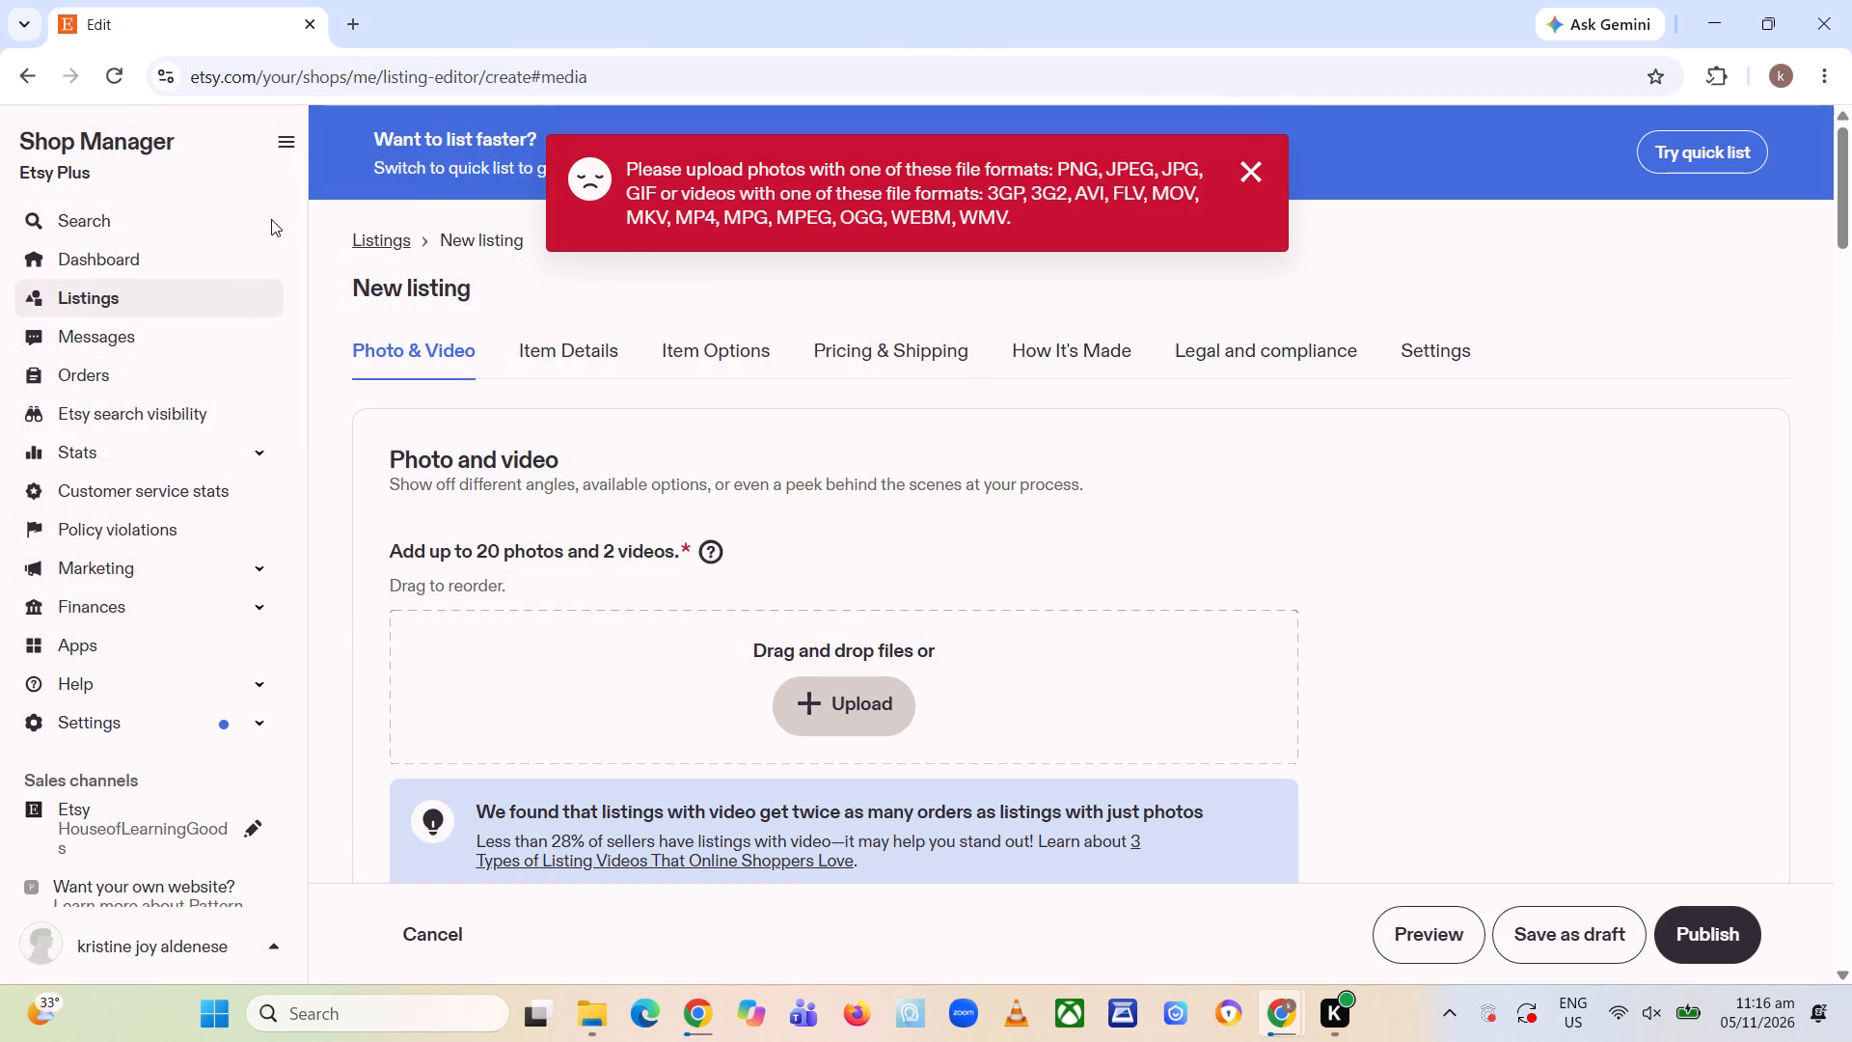
Reopen the Etsy photo upload dialog and close the Apple PDF in Acrobat.
click(845, 709)
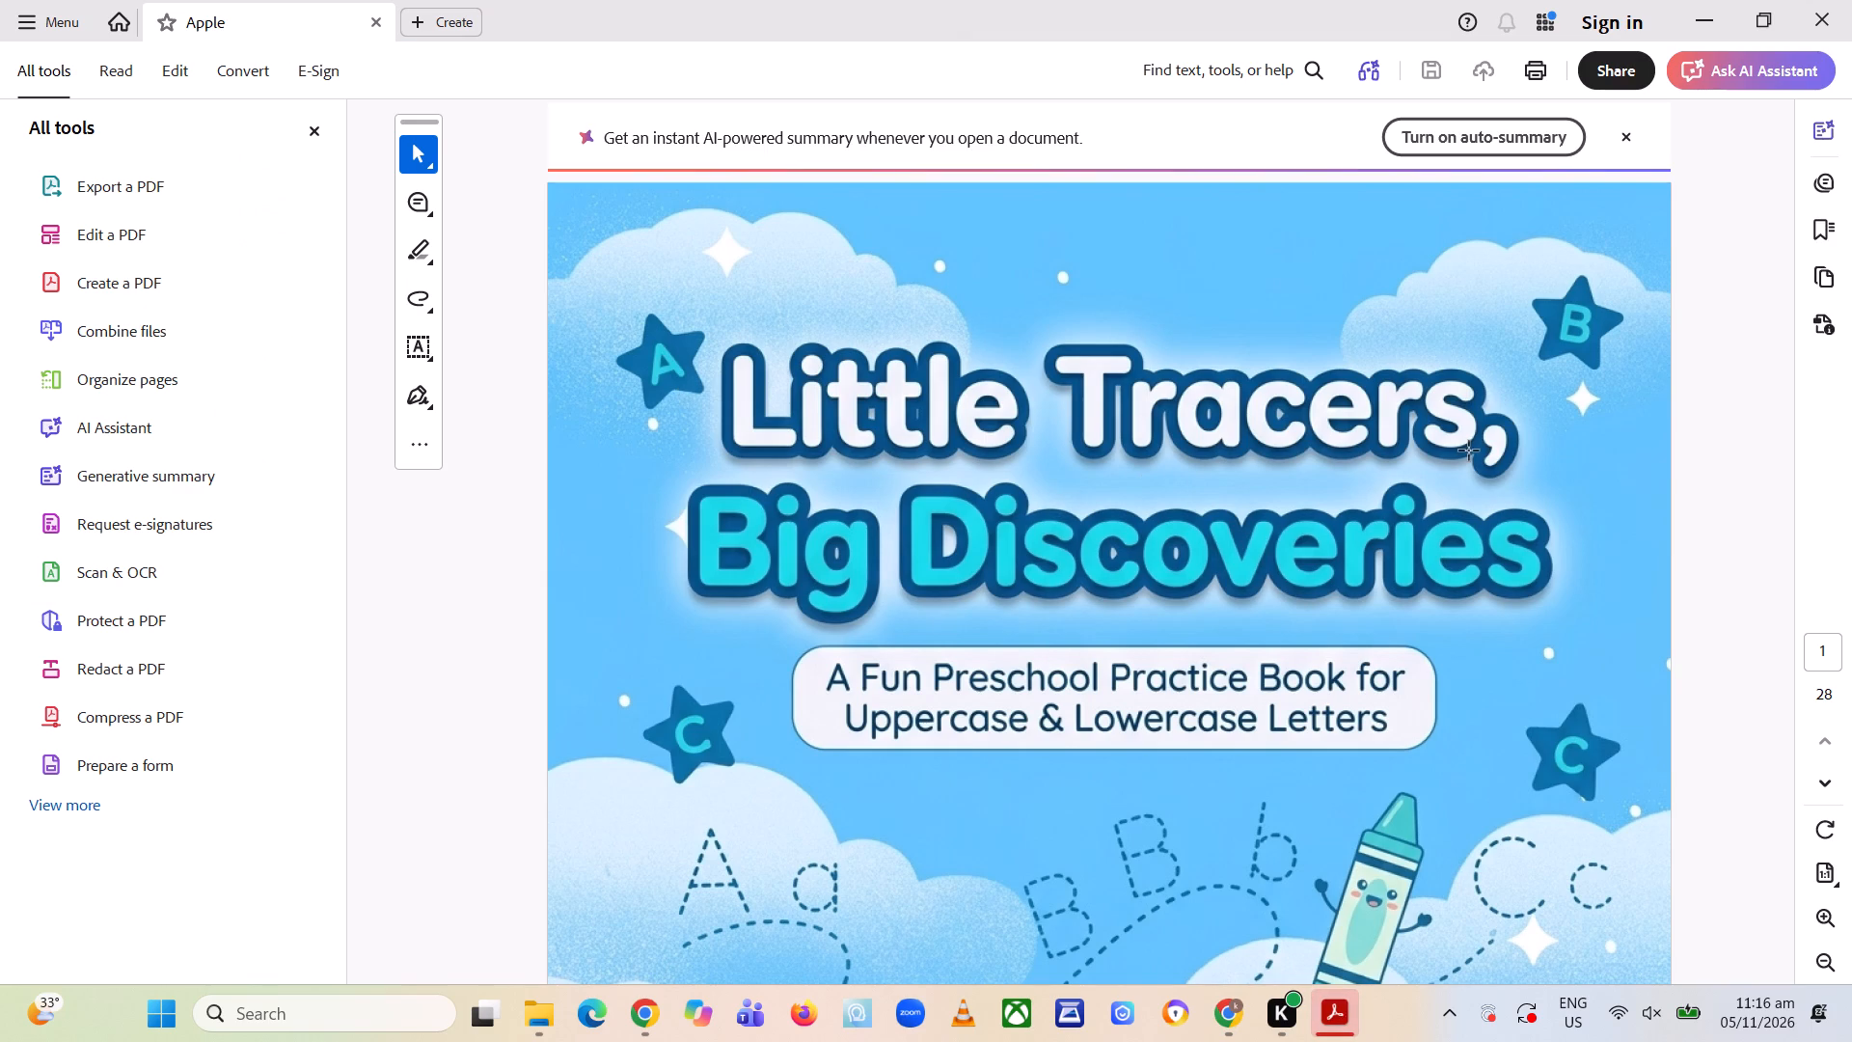
click(1832, 4)
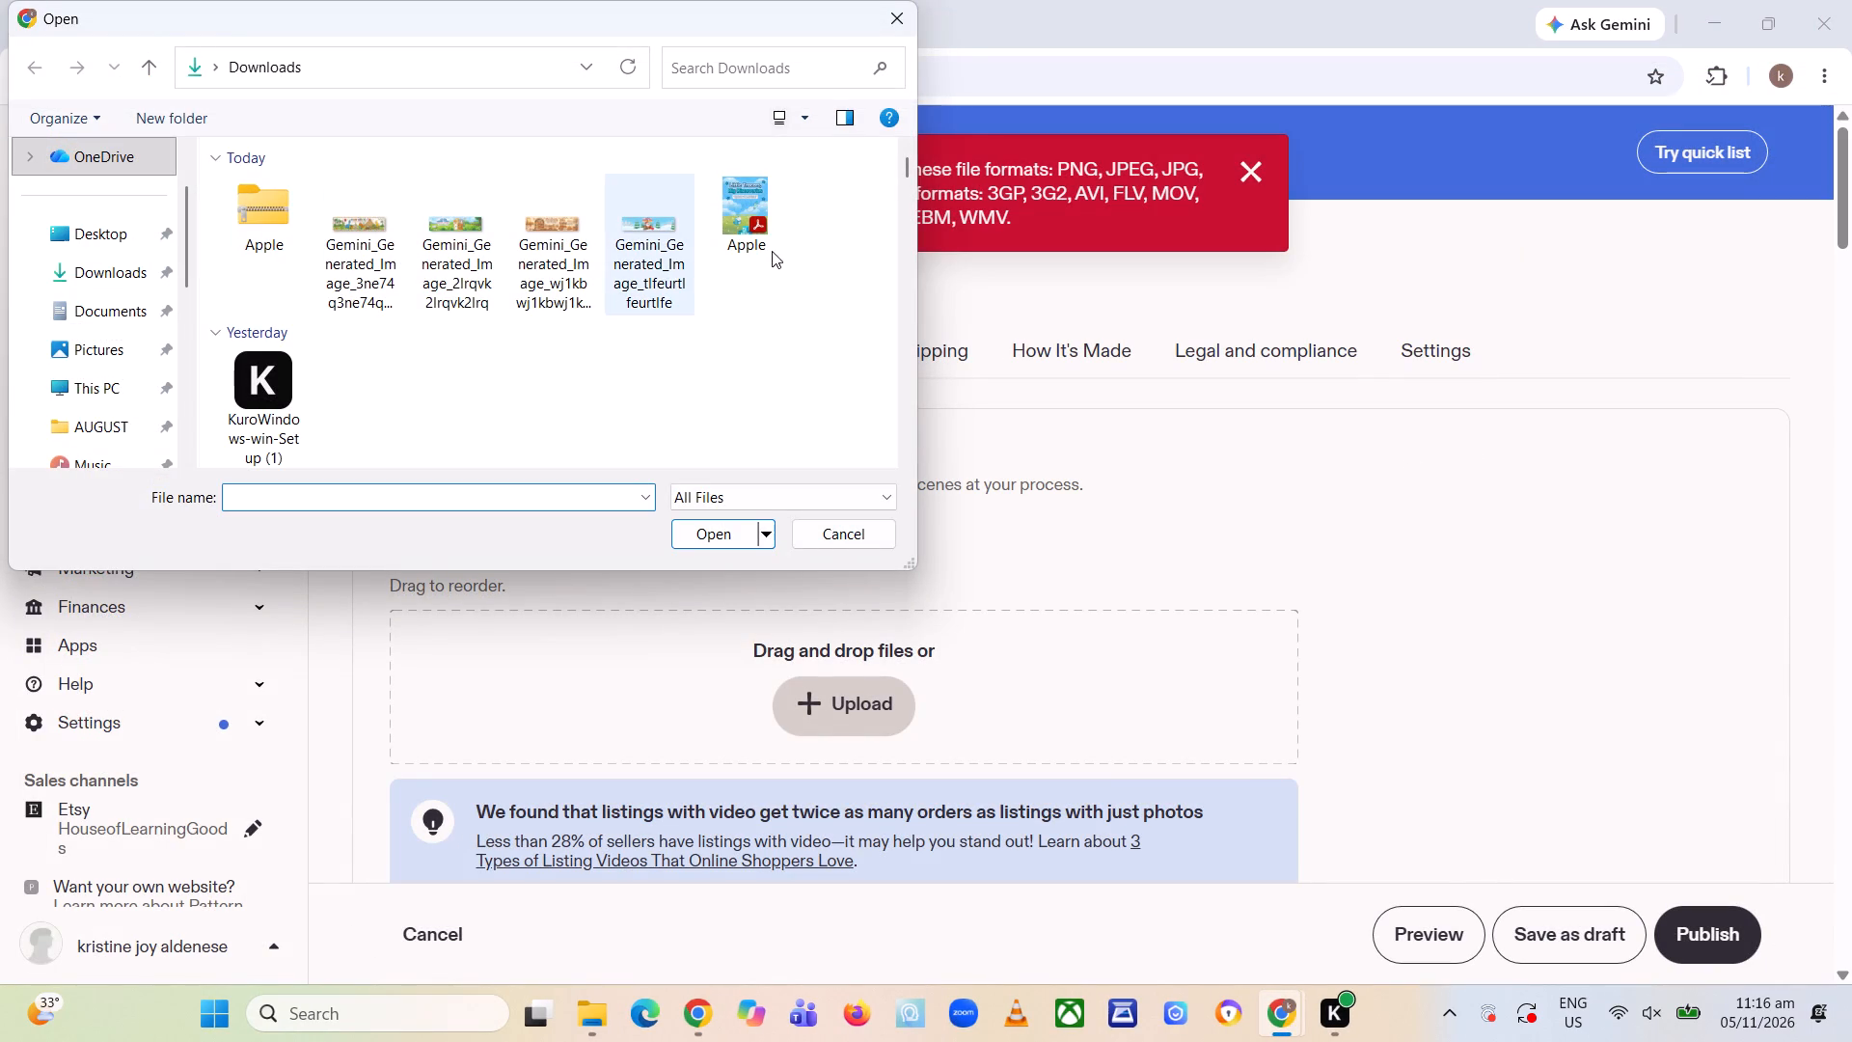
Look through the Downloads folder in File Explorer for the Apple files, and close that window and the Etsy upload dialog.
click(575, 1024)
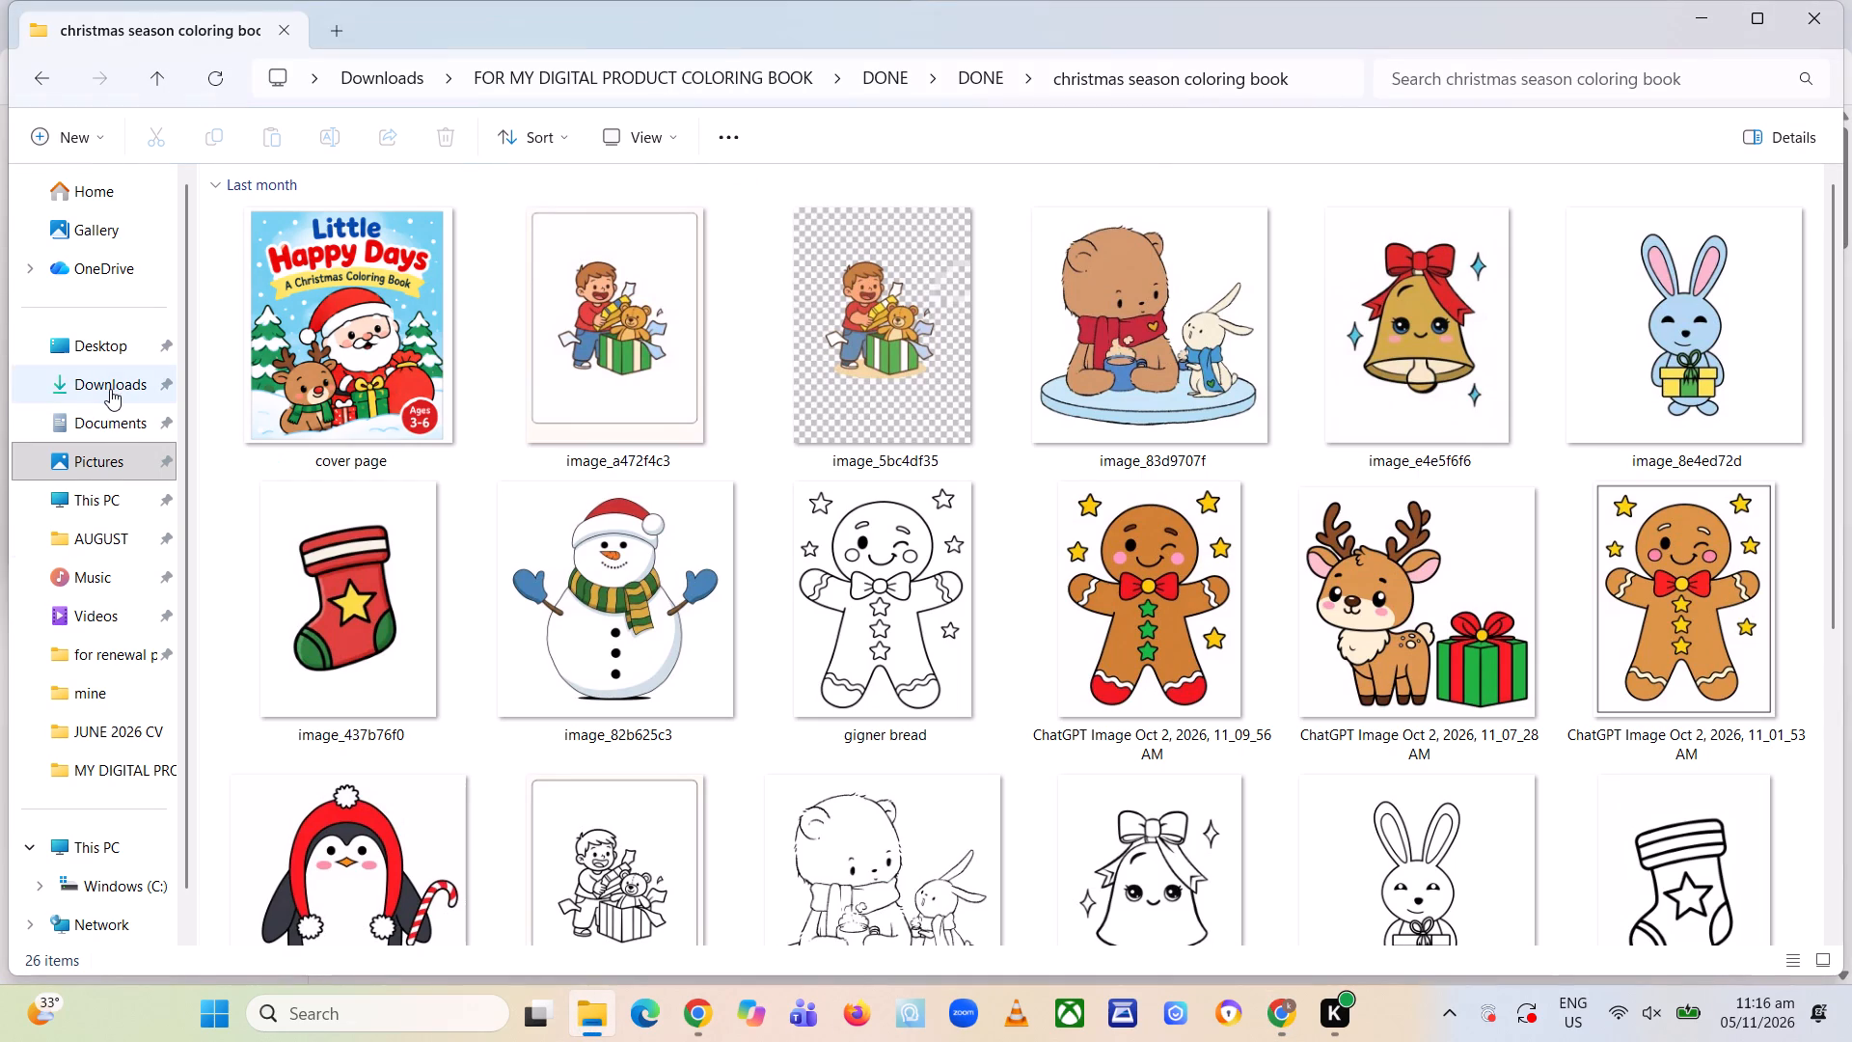
click(110, 389)
key(Page_Up)
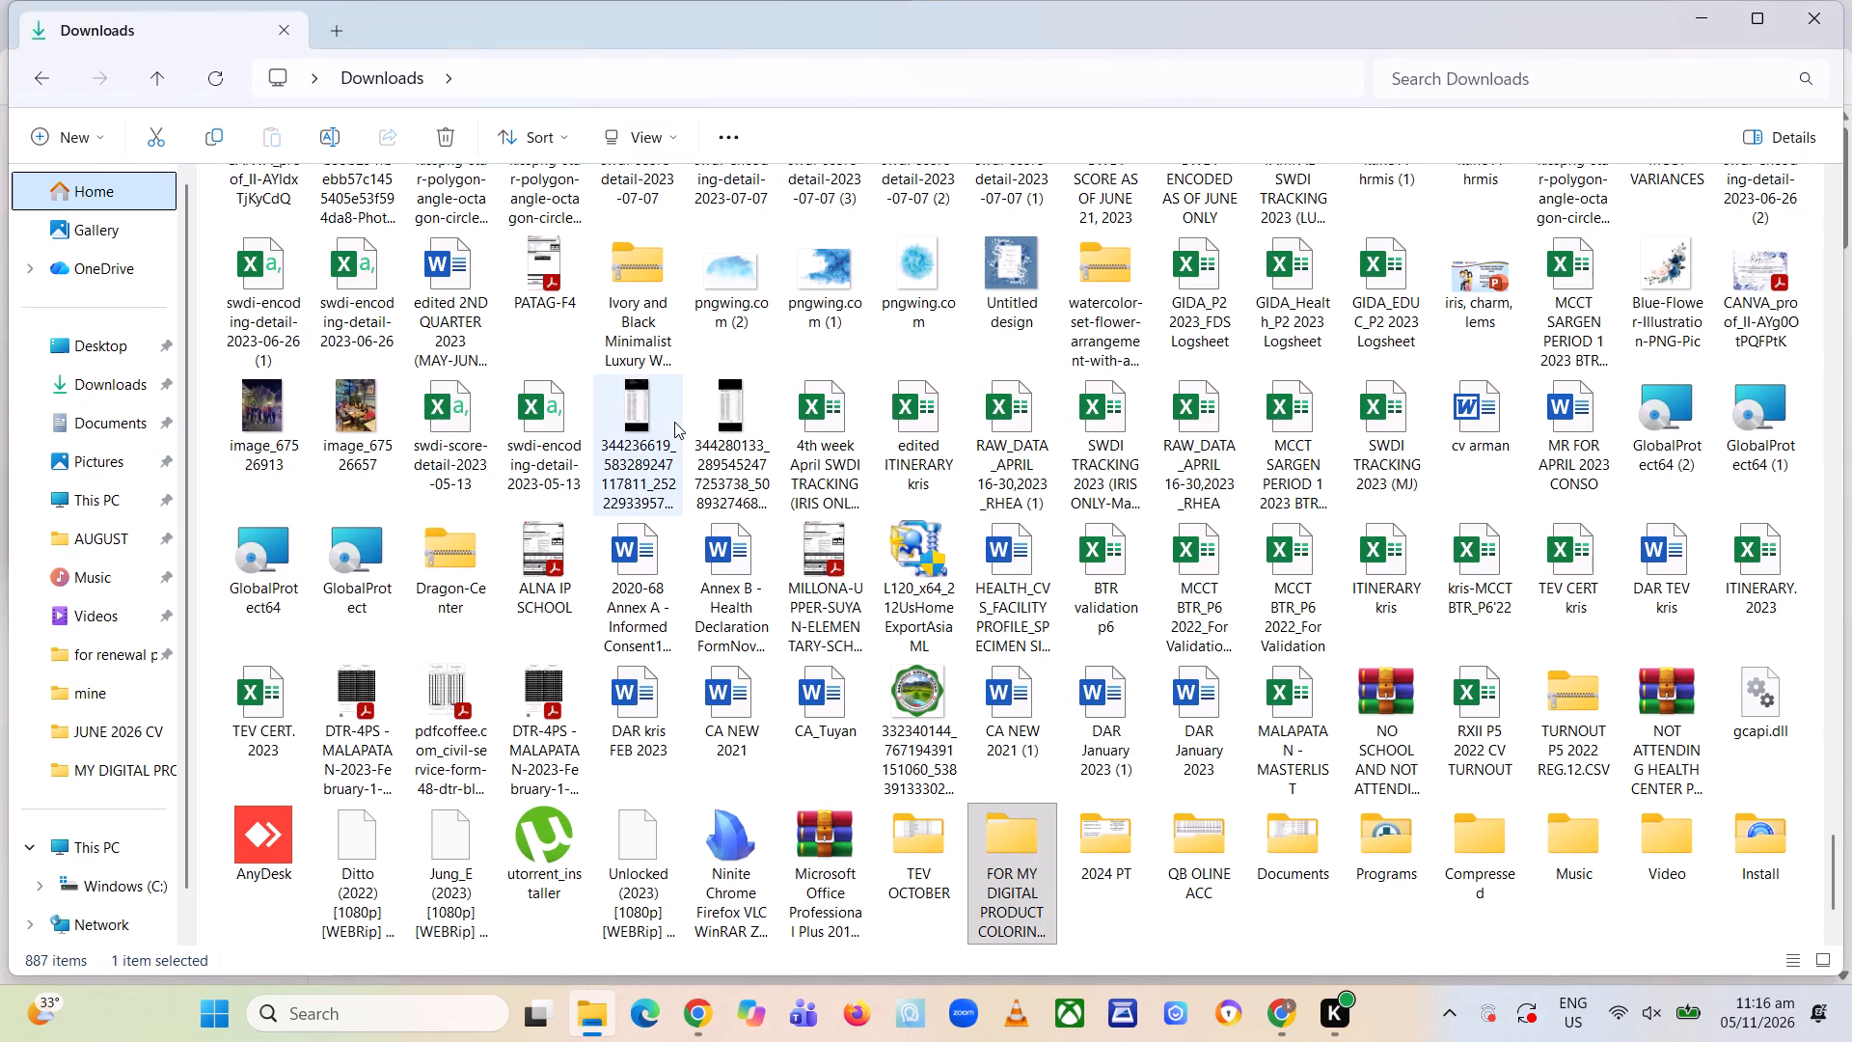
key(Page_Up)
key(Page_Up)
key(Page_Up)
click(1829, 20)
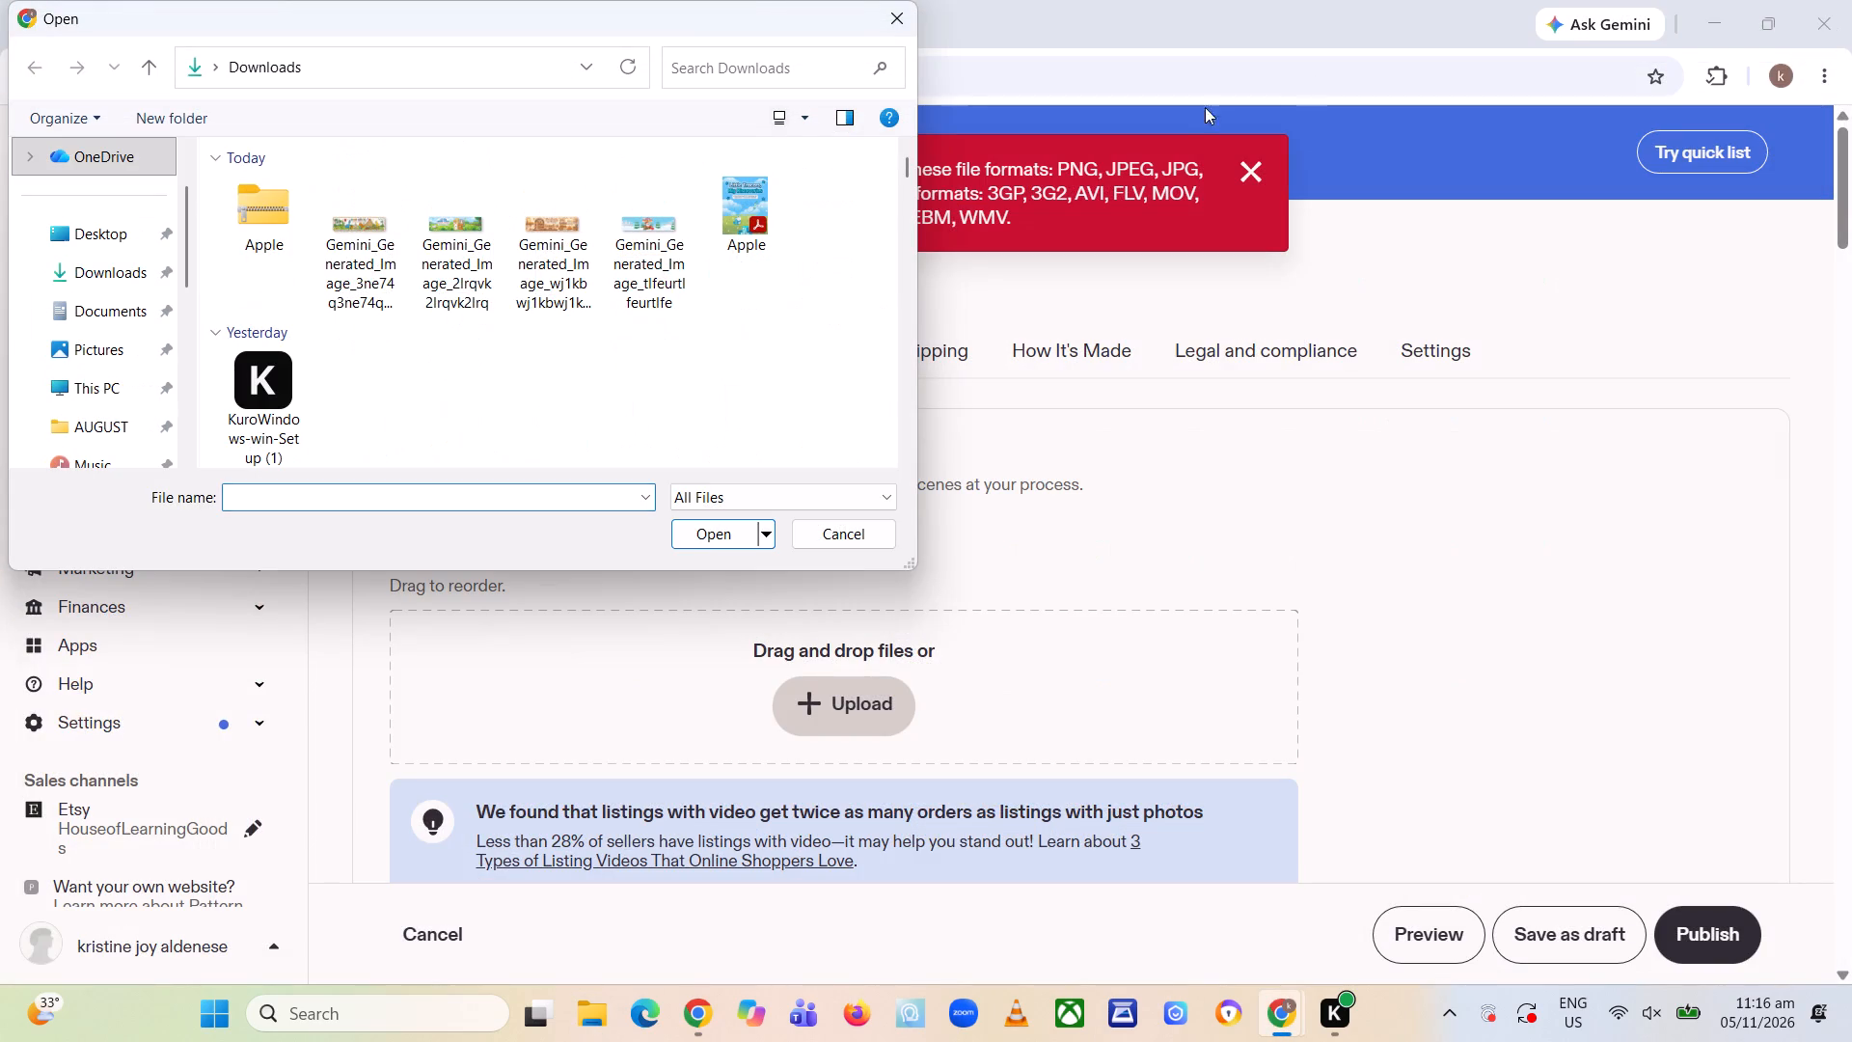
click(900, 14)
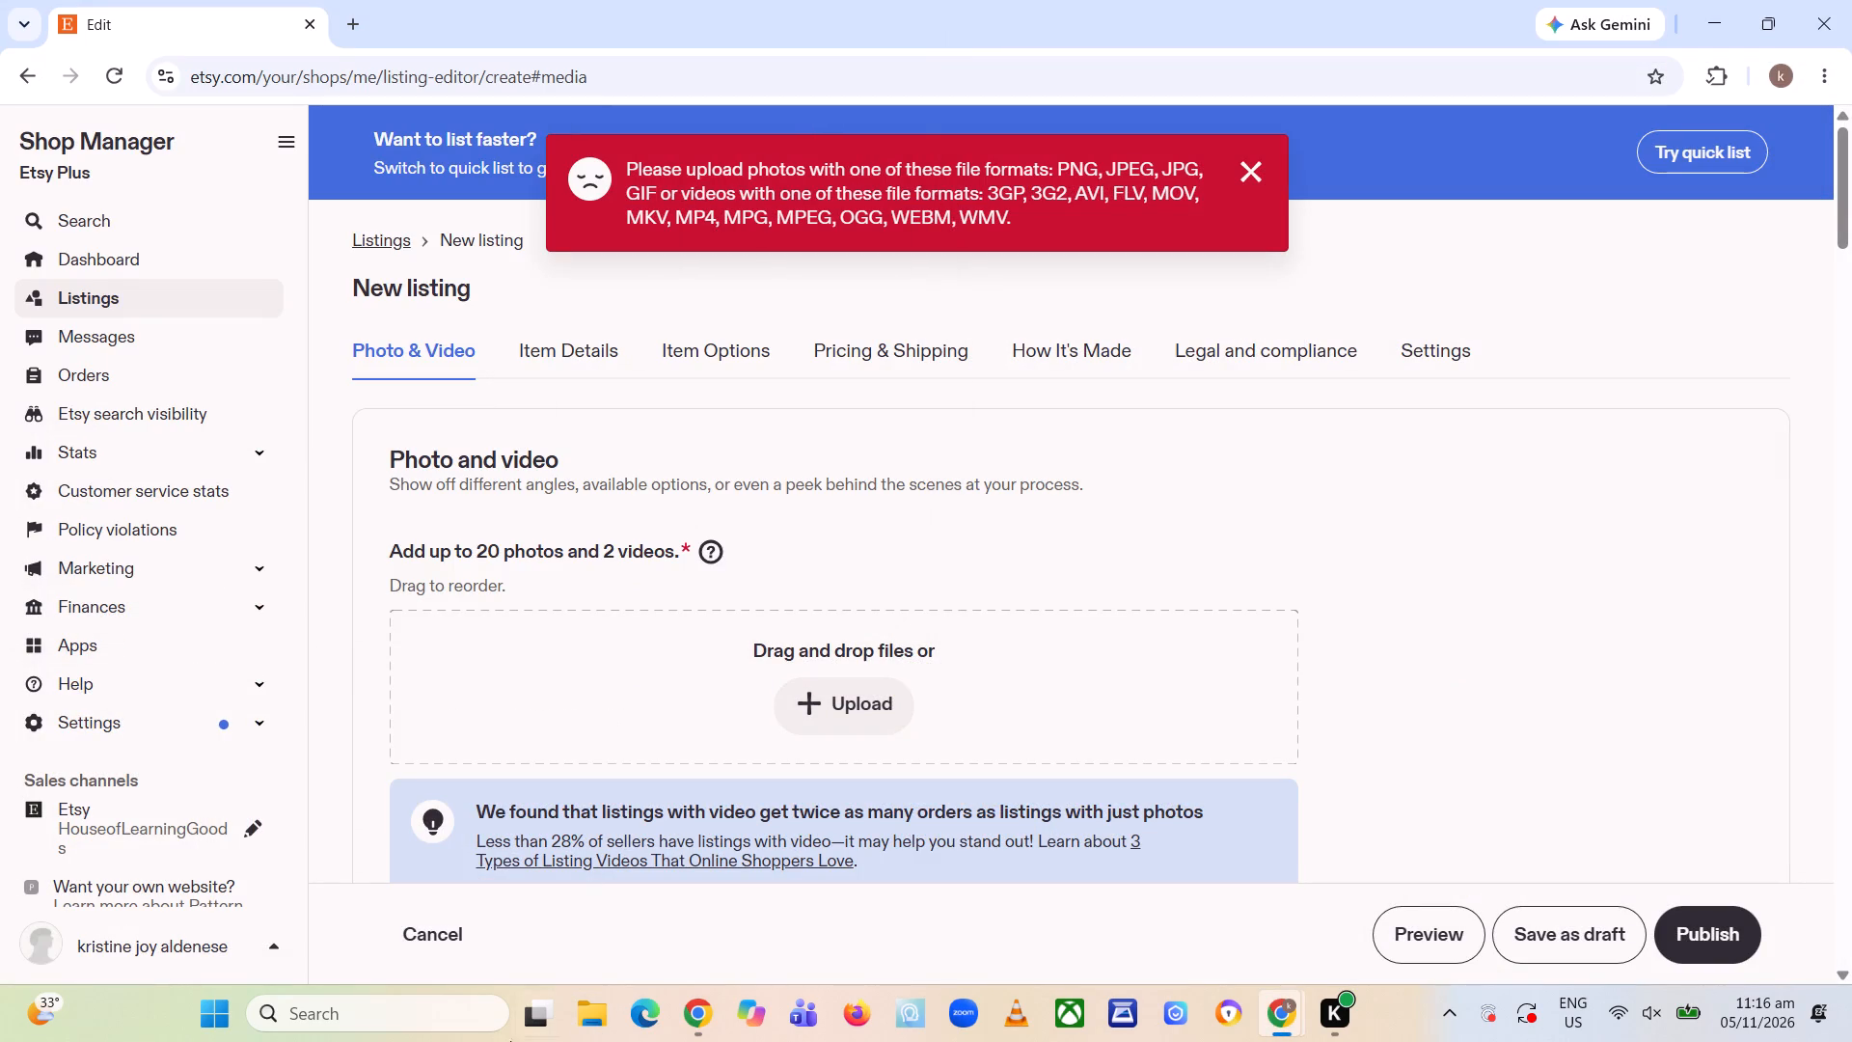
Move all the PNG images from the zipped Apple folder into Downloads, without replacing any files of the same name.
double_click(591, 1028)
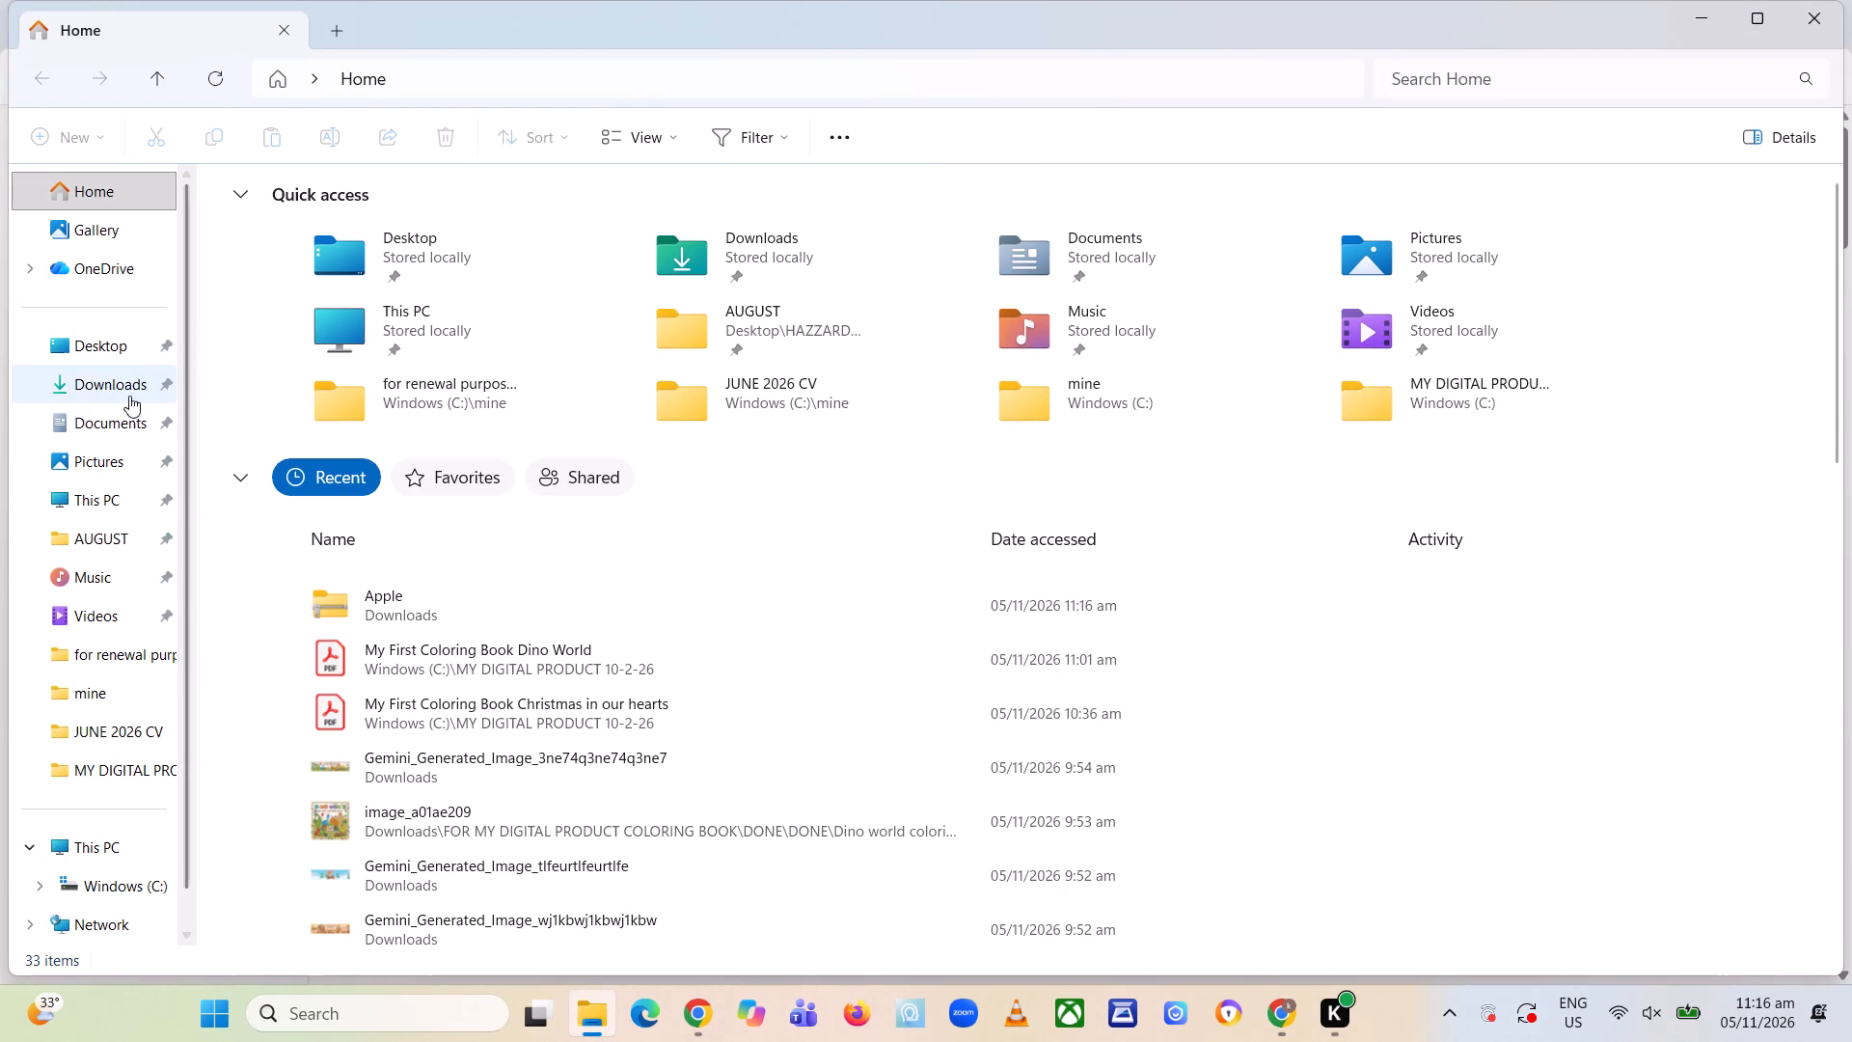
click(126, 387)
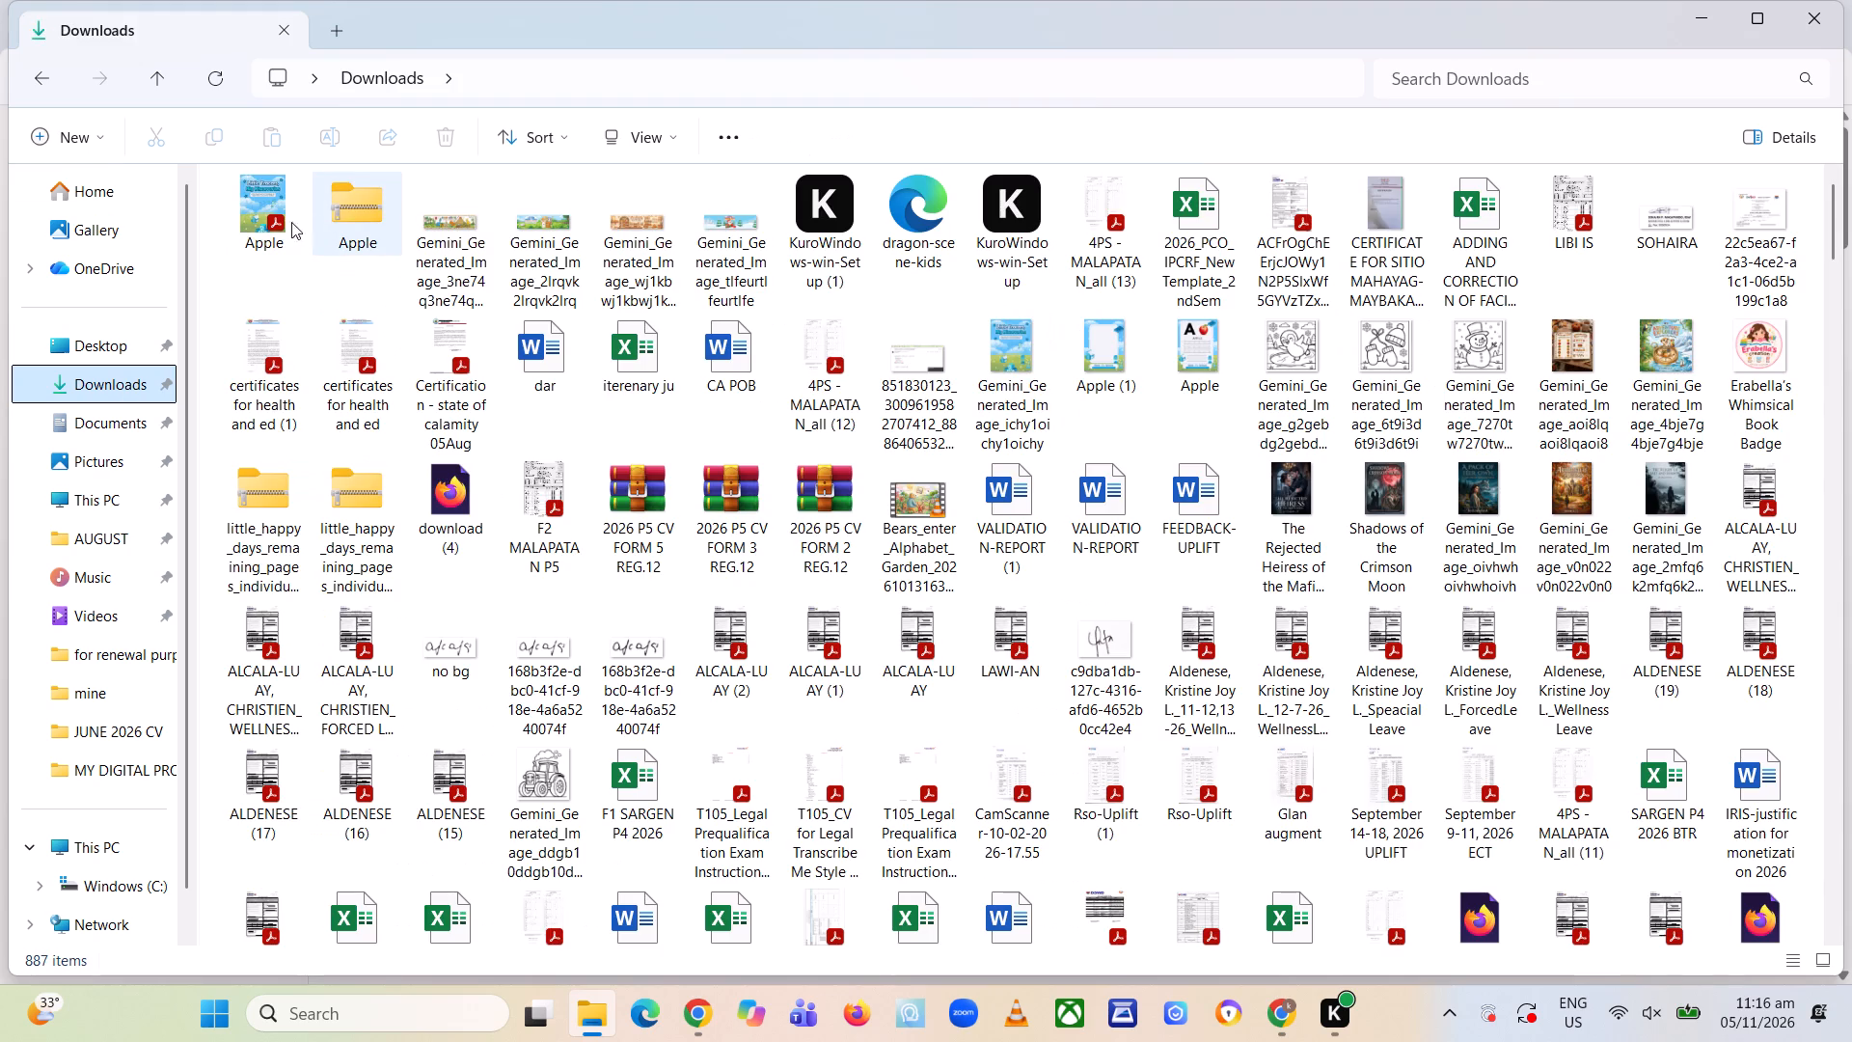
double_click(334, 221)
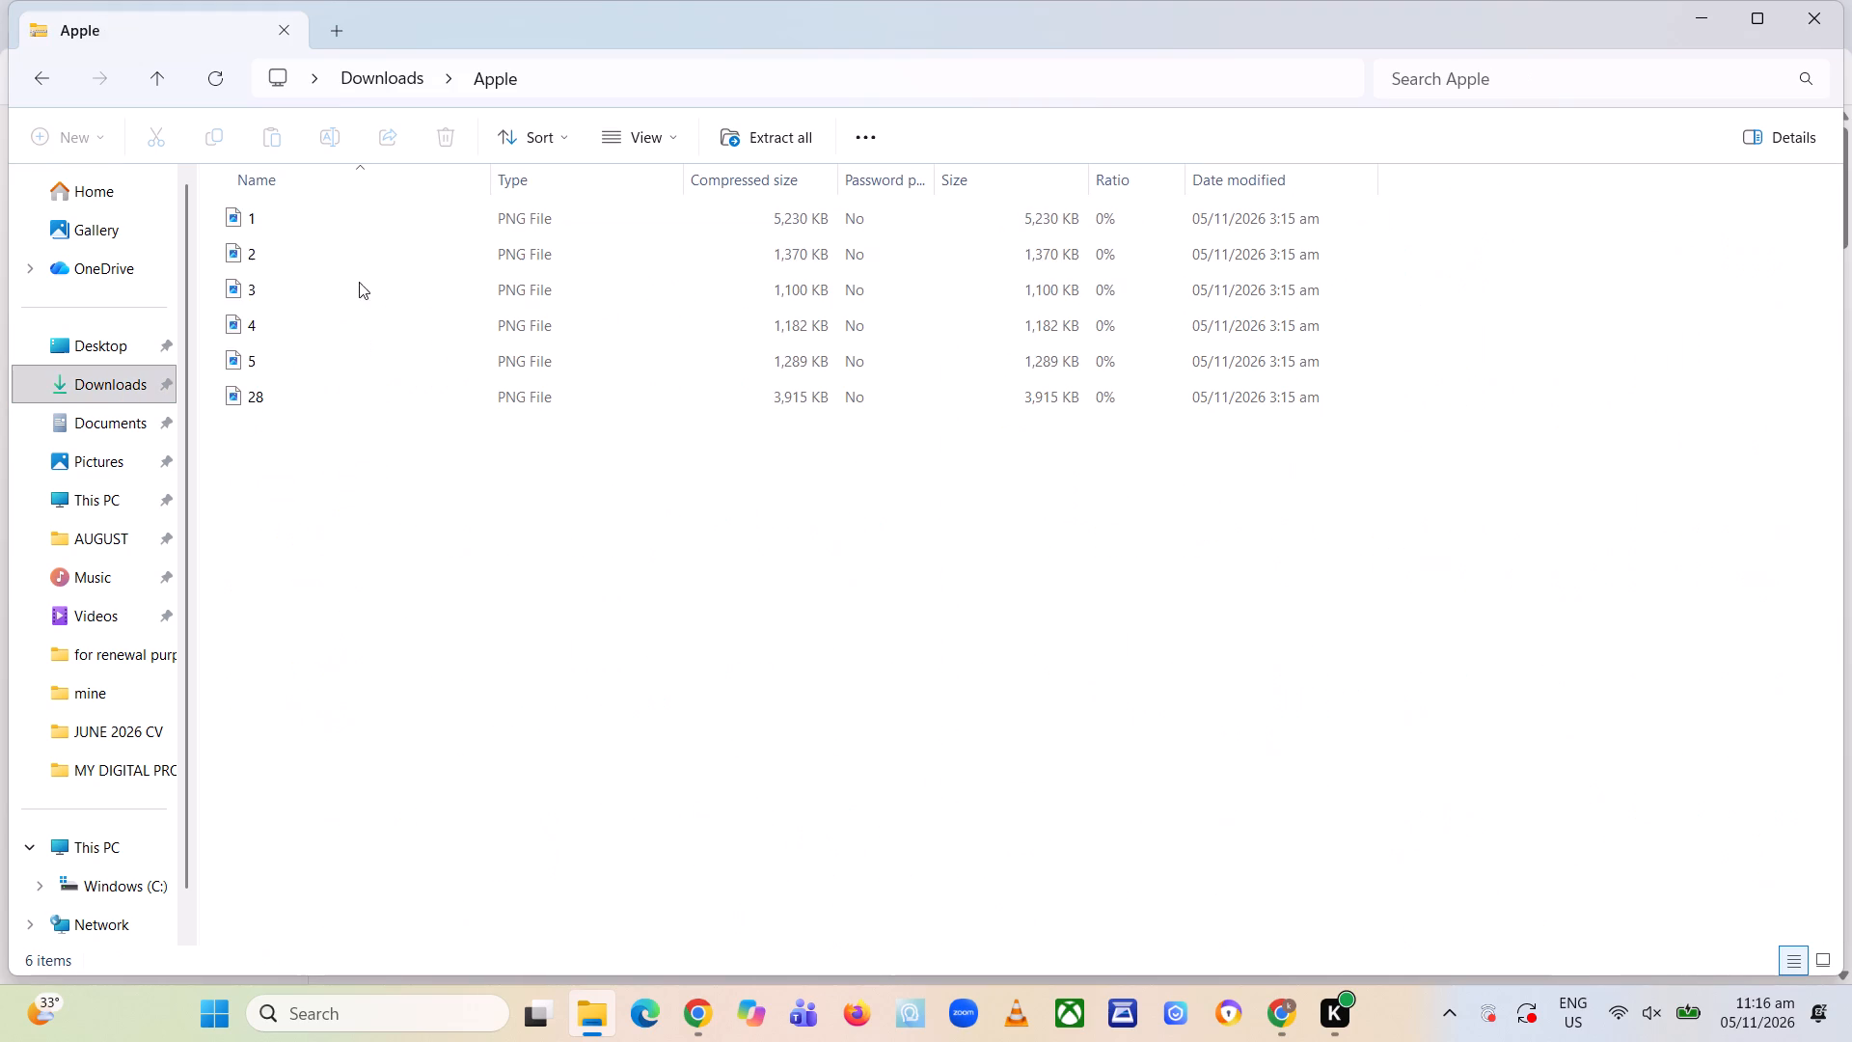
key(ctrl+a)
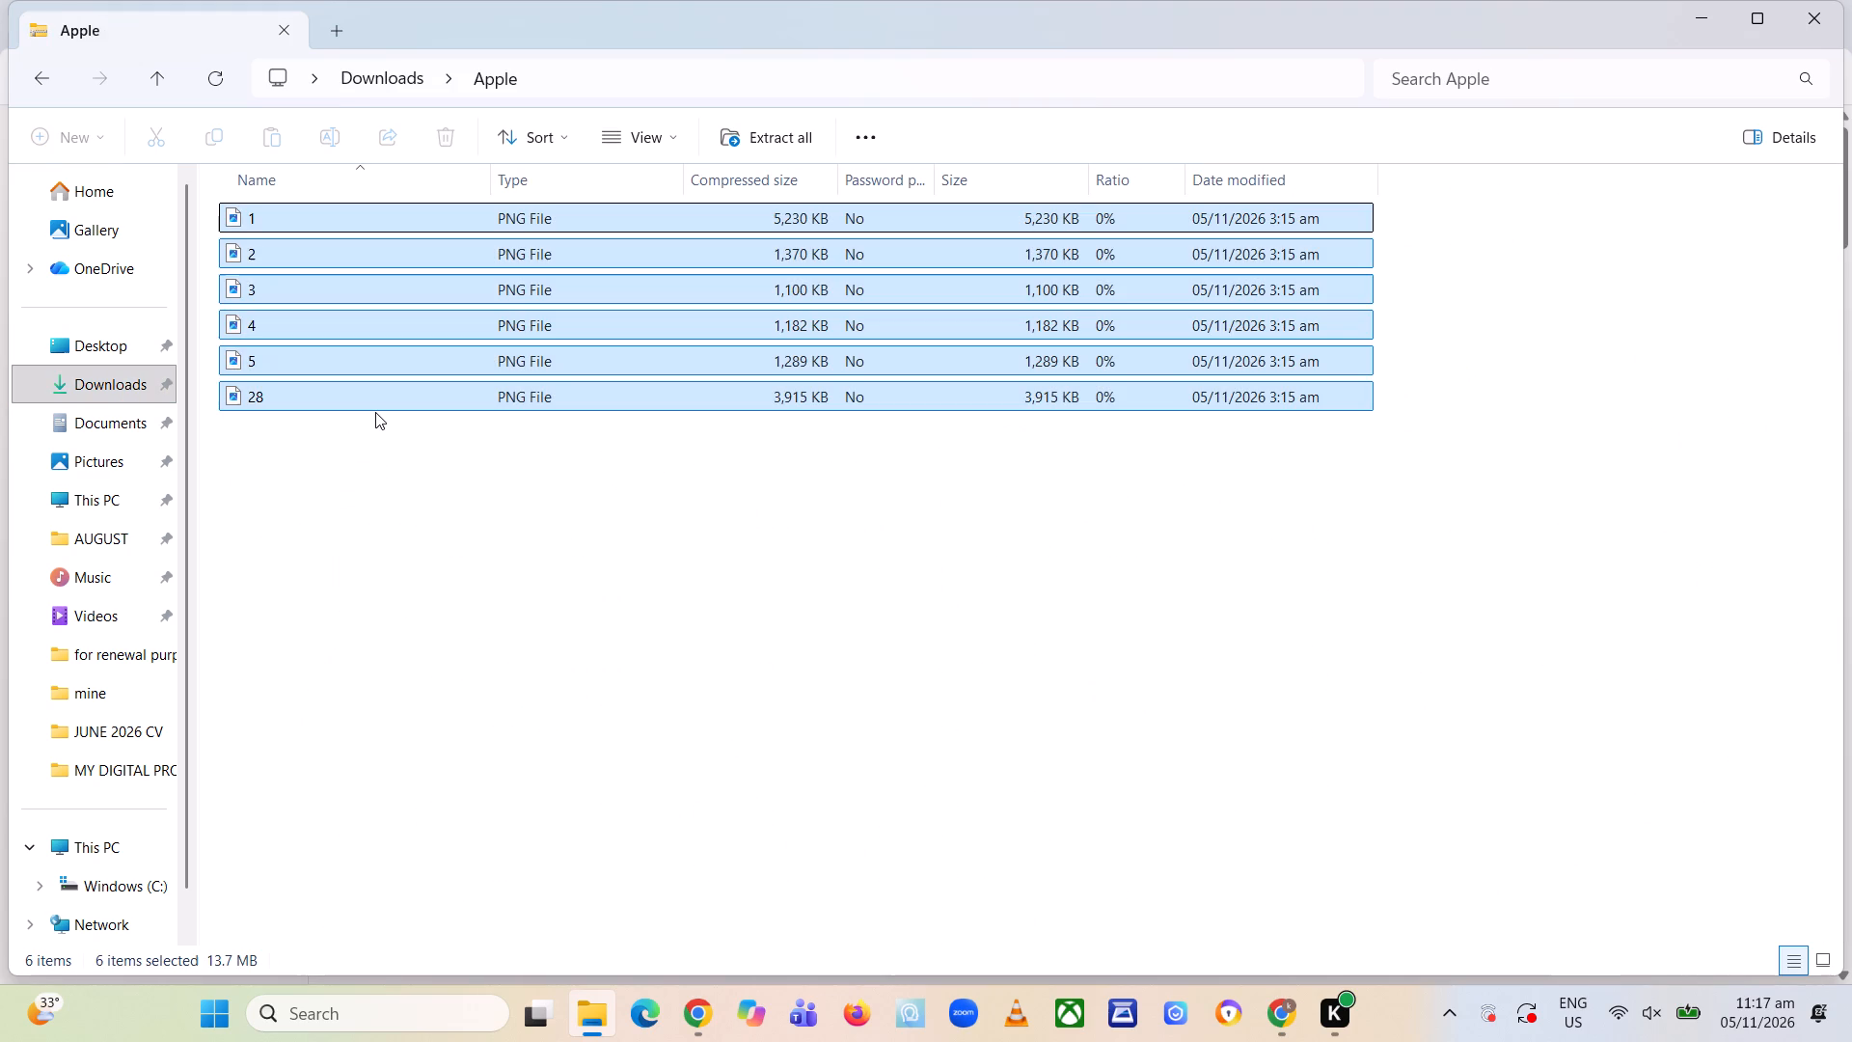
key(ctrl+x)
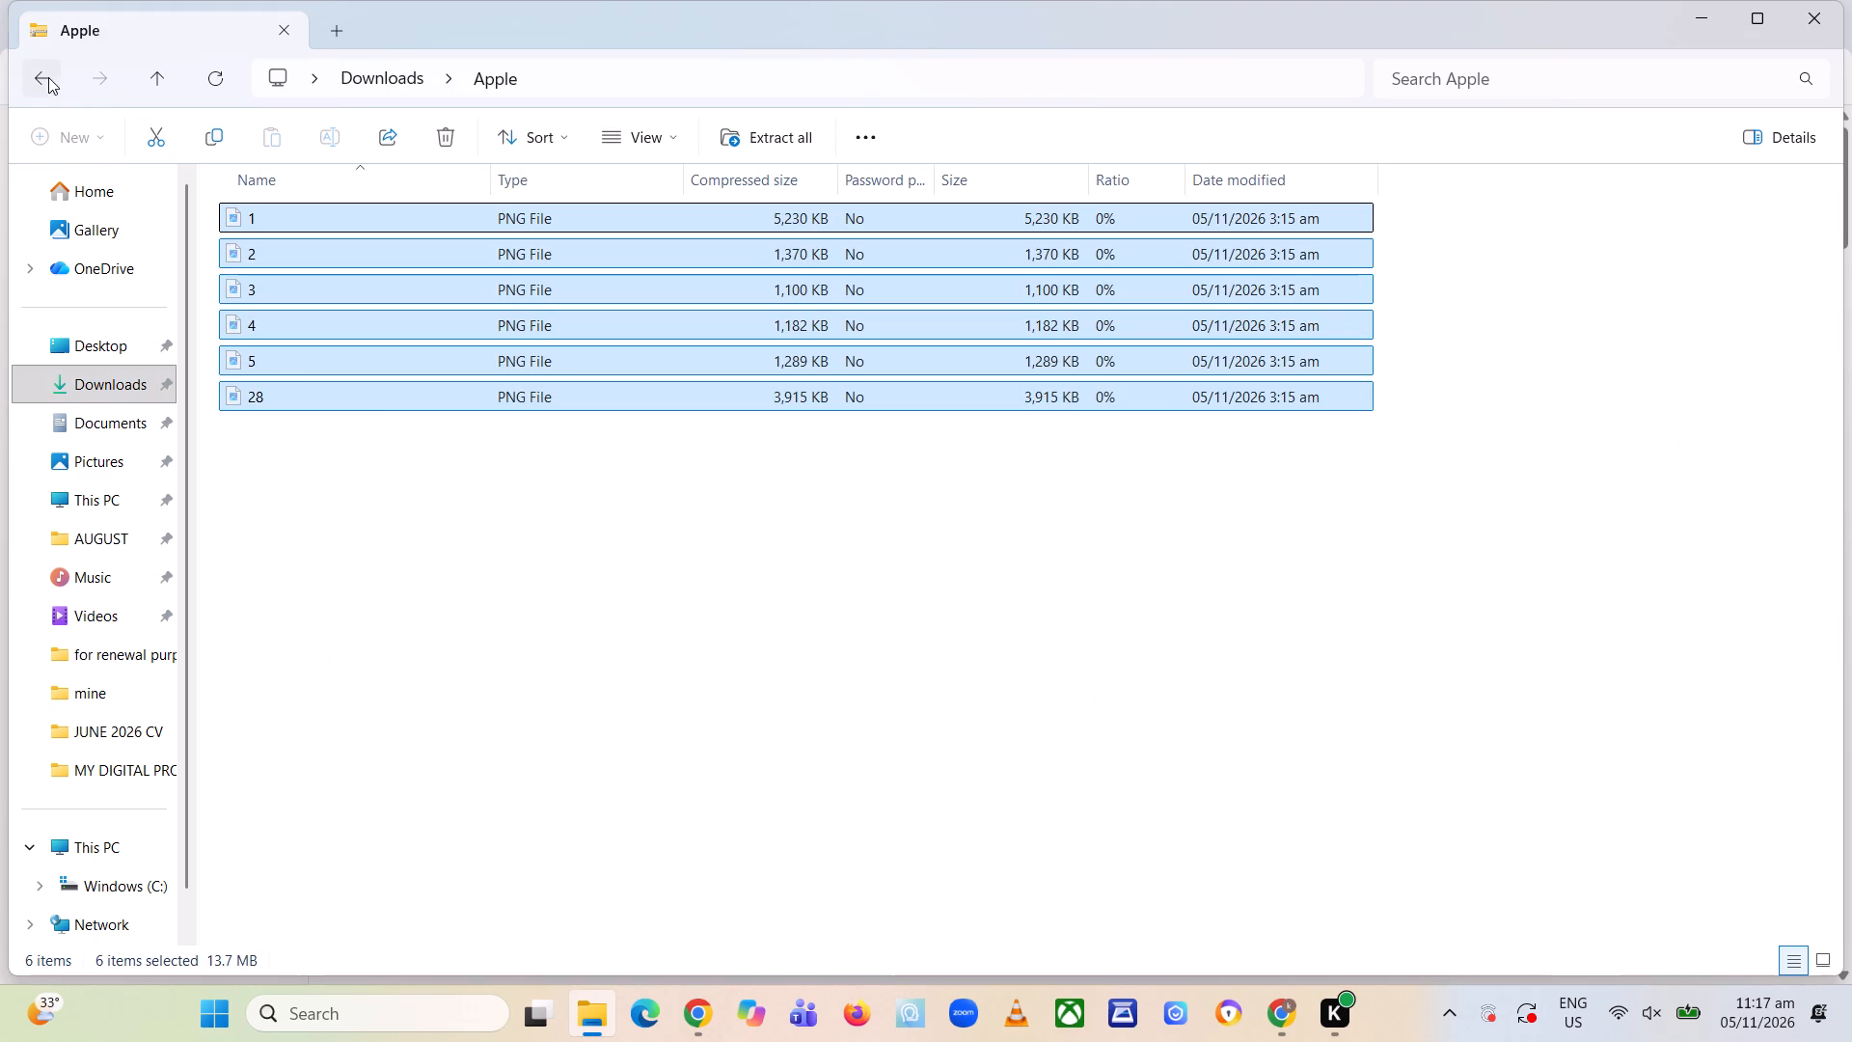
click(48, 77)
click(221, 275)
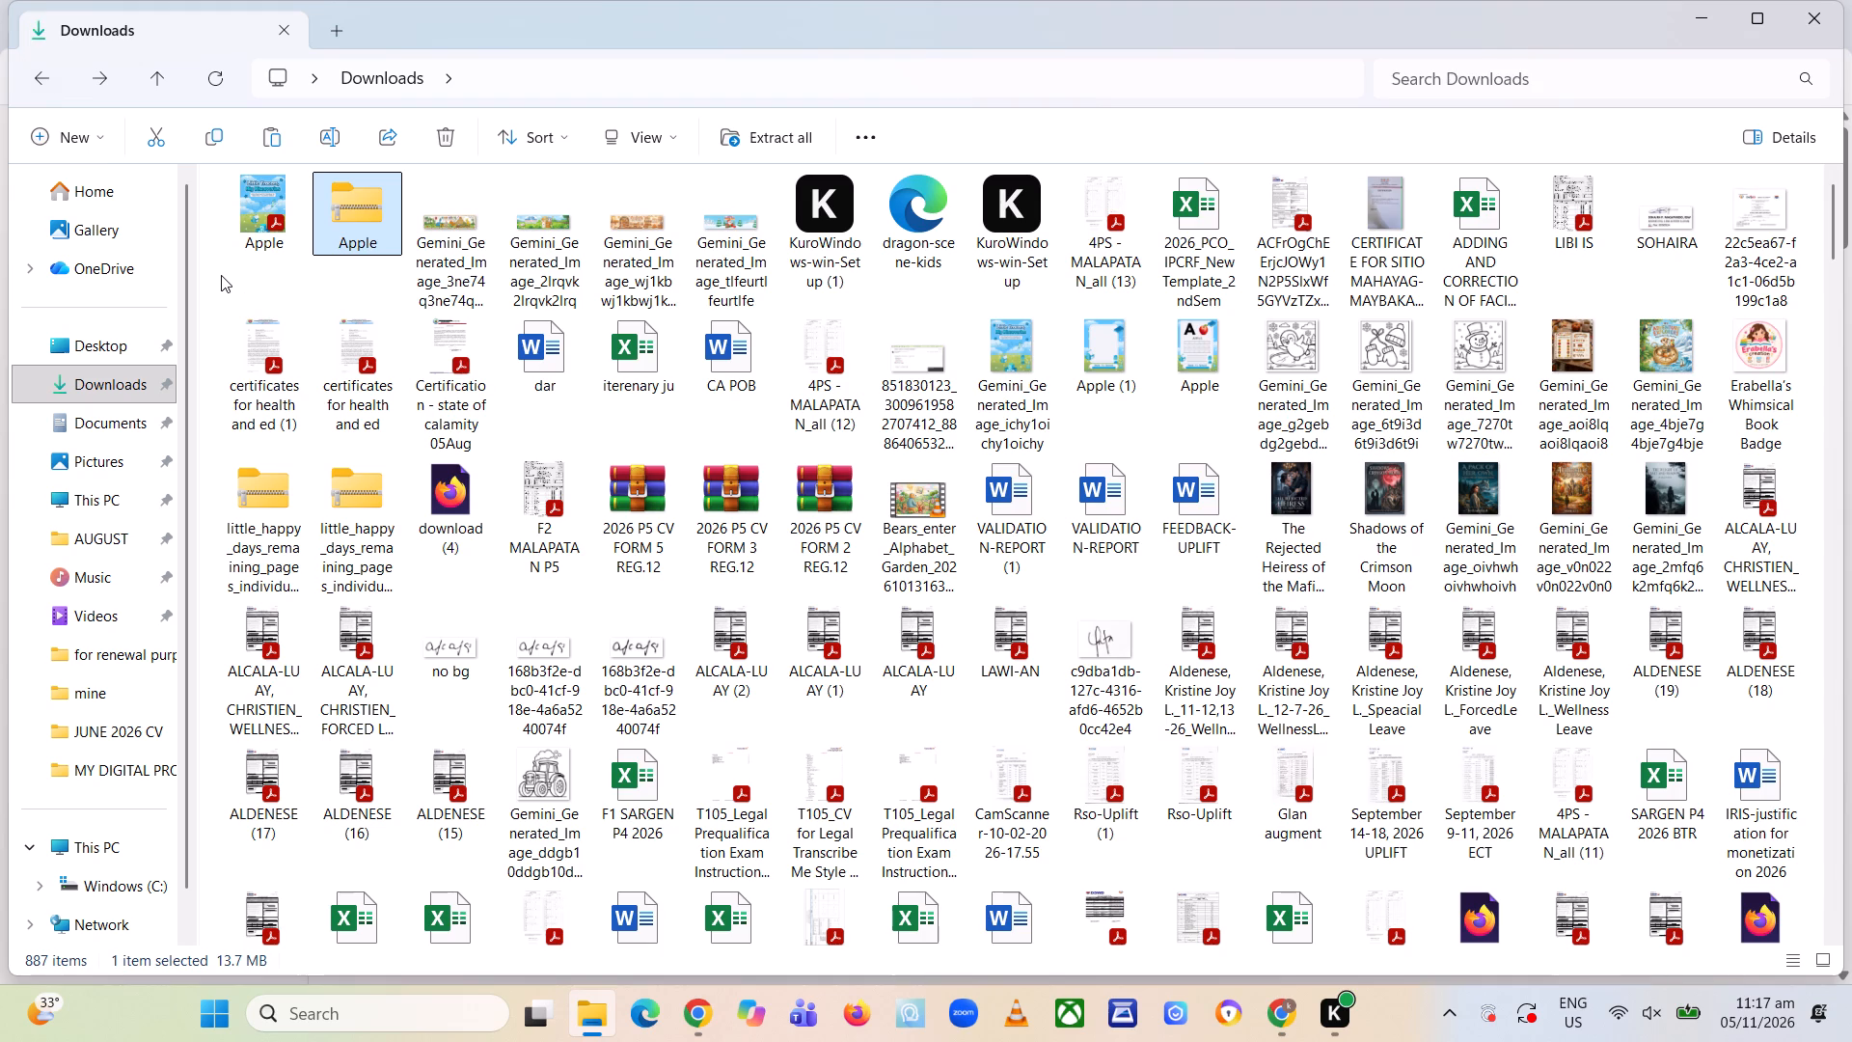
key(ctrl+v)
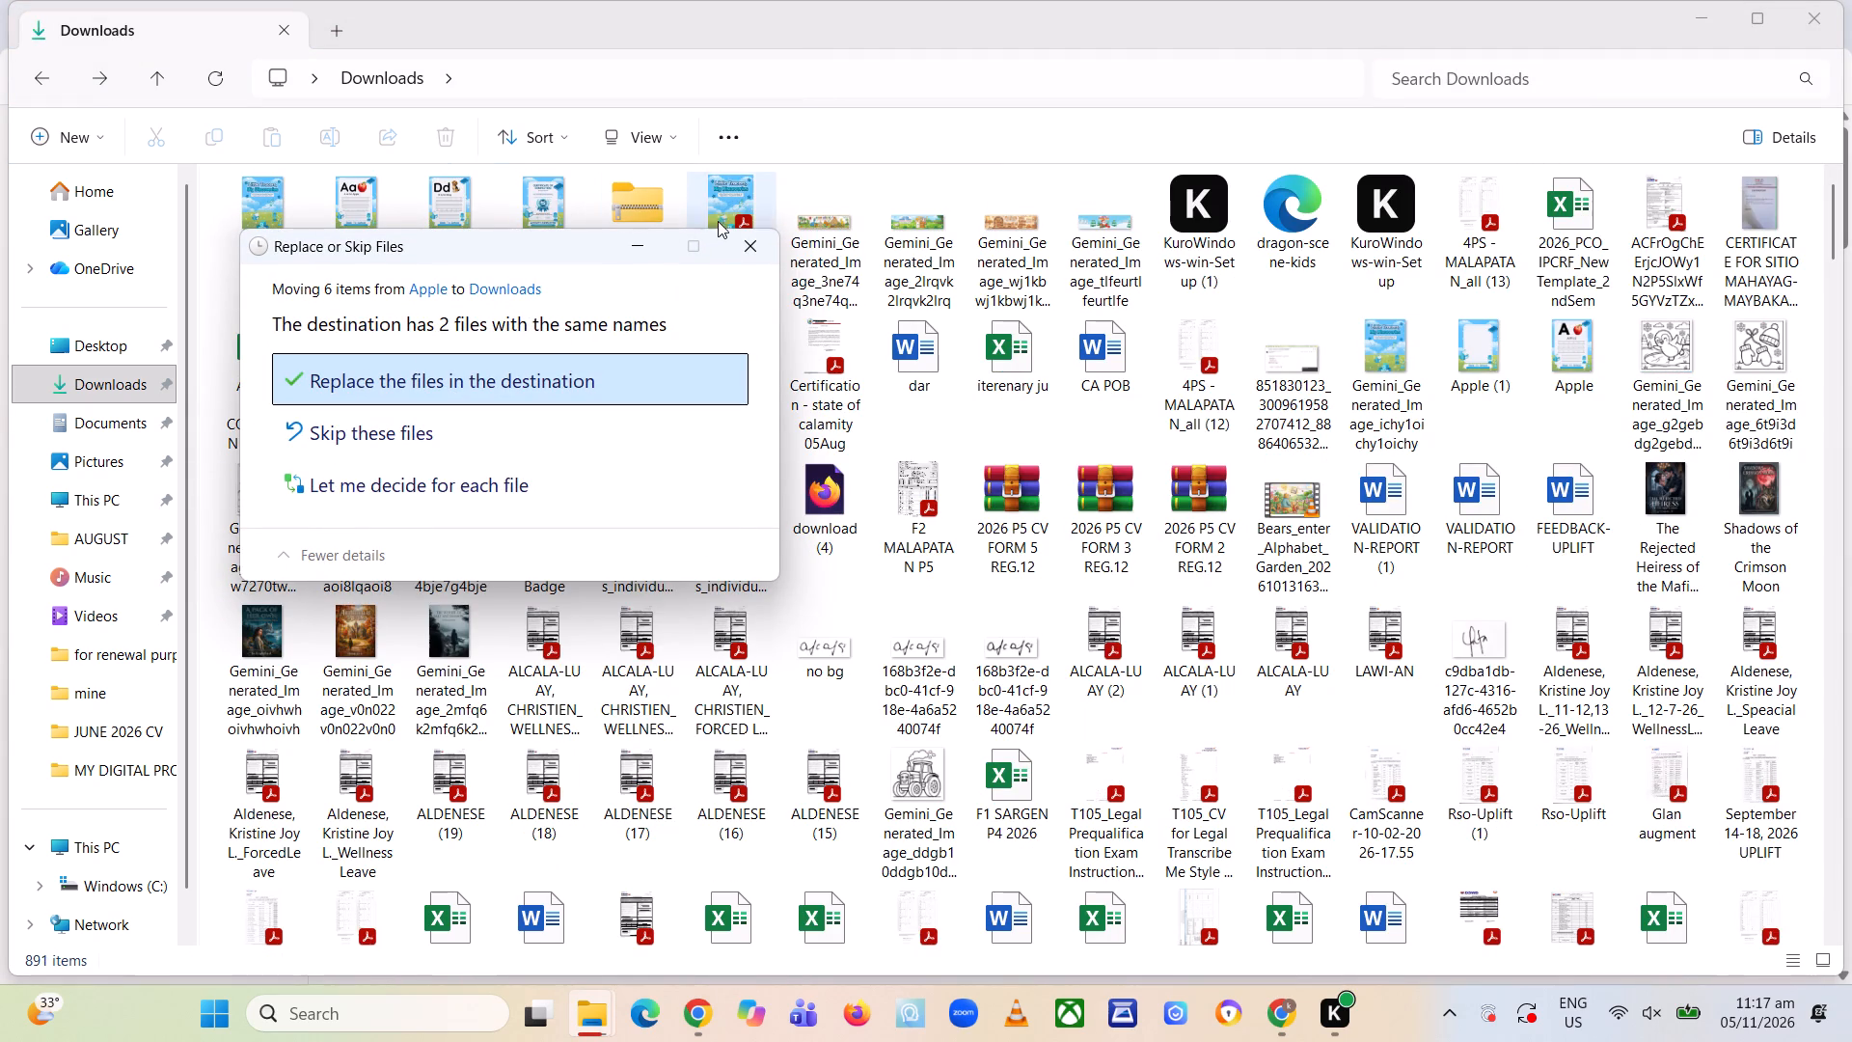
click(751, 249)
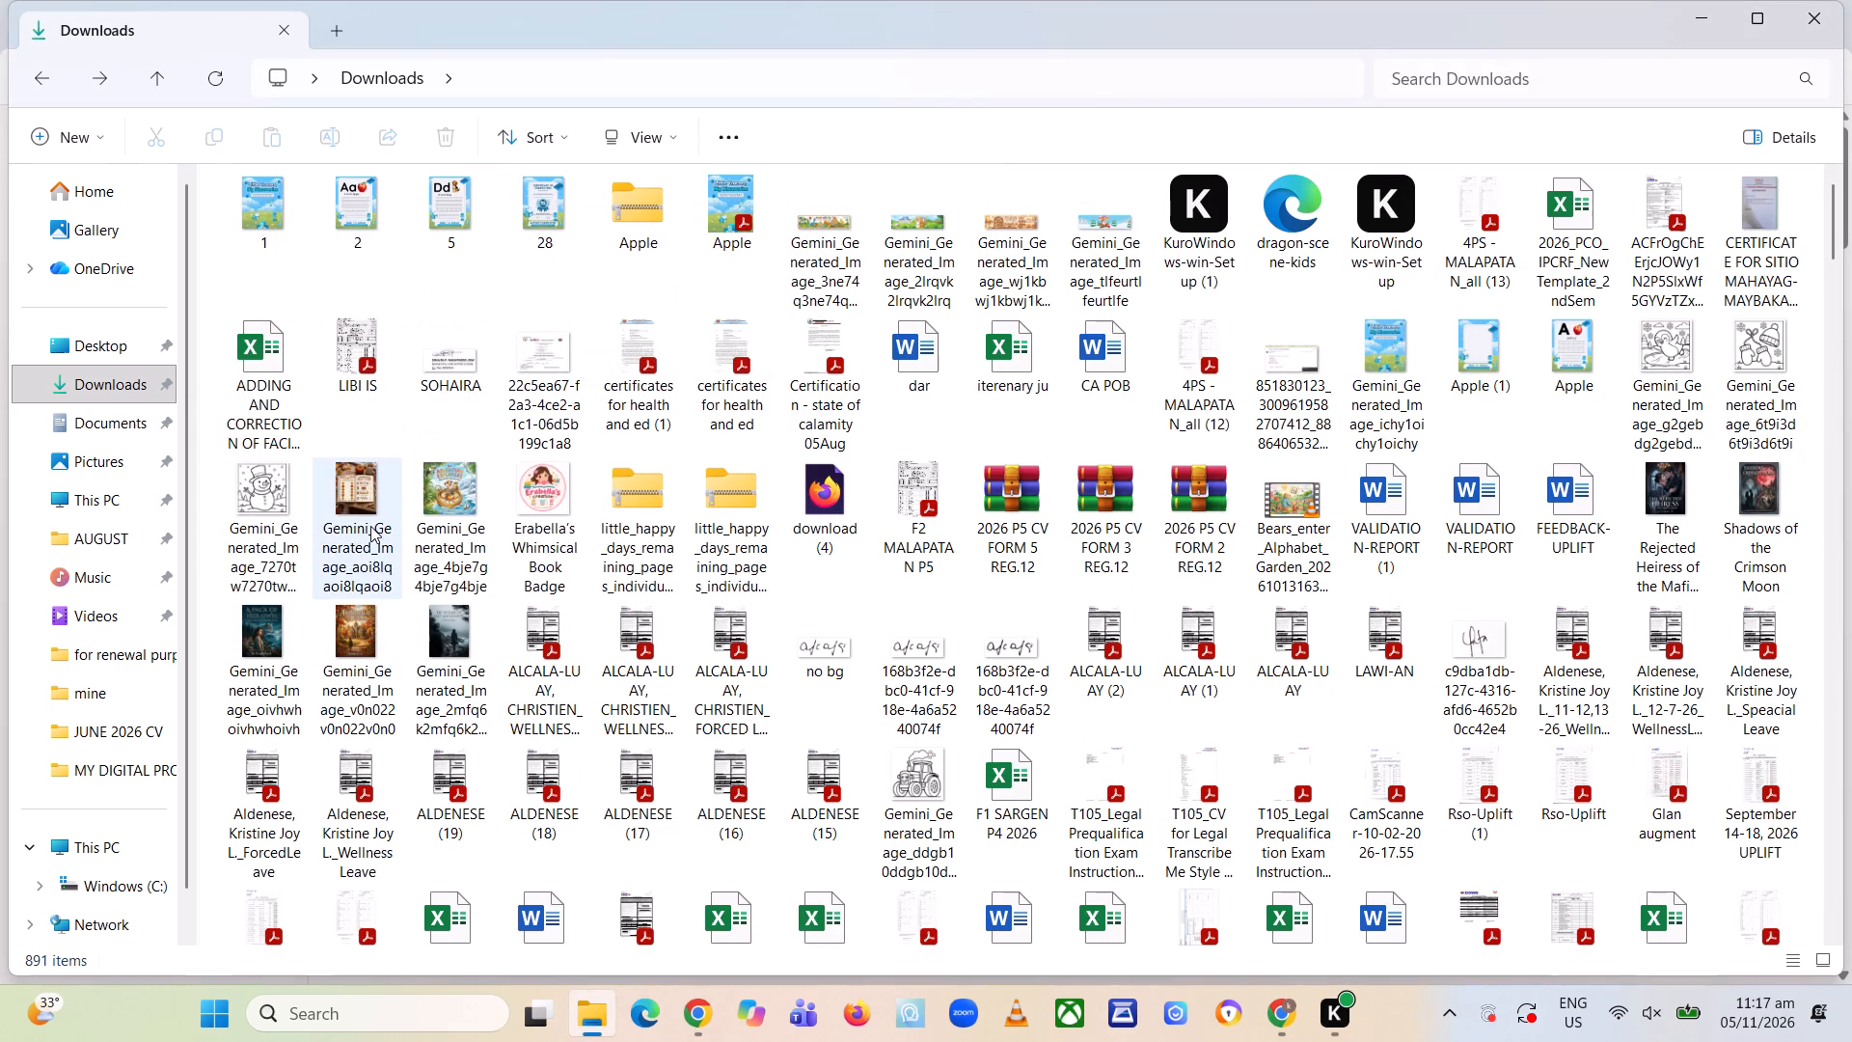
Create a folder named "my little tracer" in FOR MY DIGITAL PRODUCT COLORING BOOK > DONE > DONE and open it.
click(202, 429)
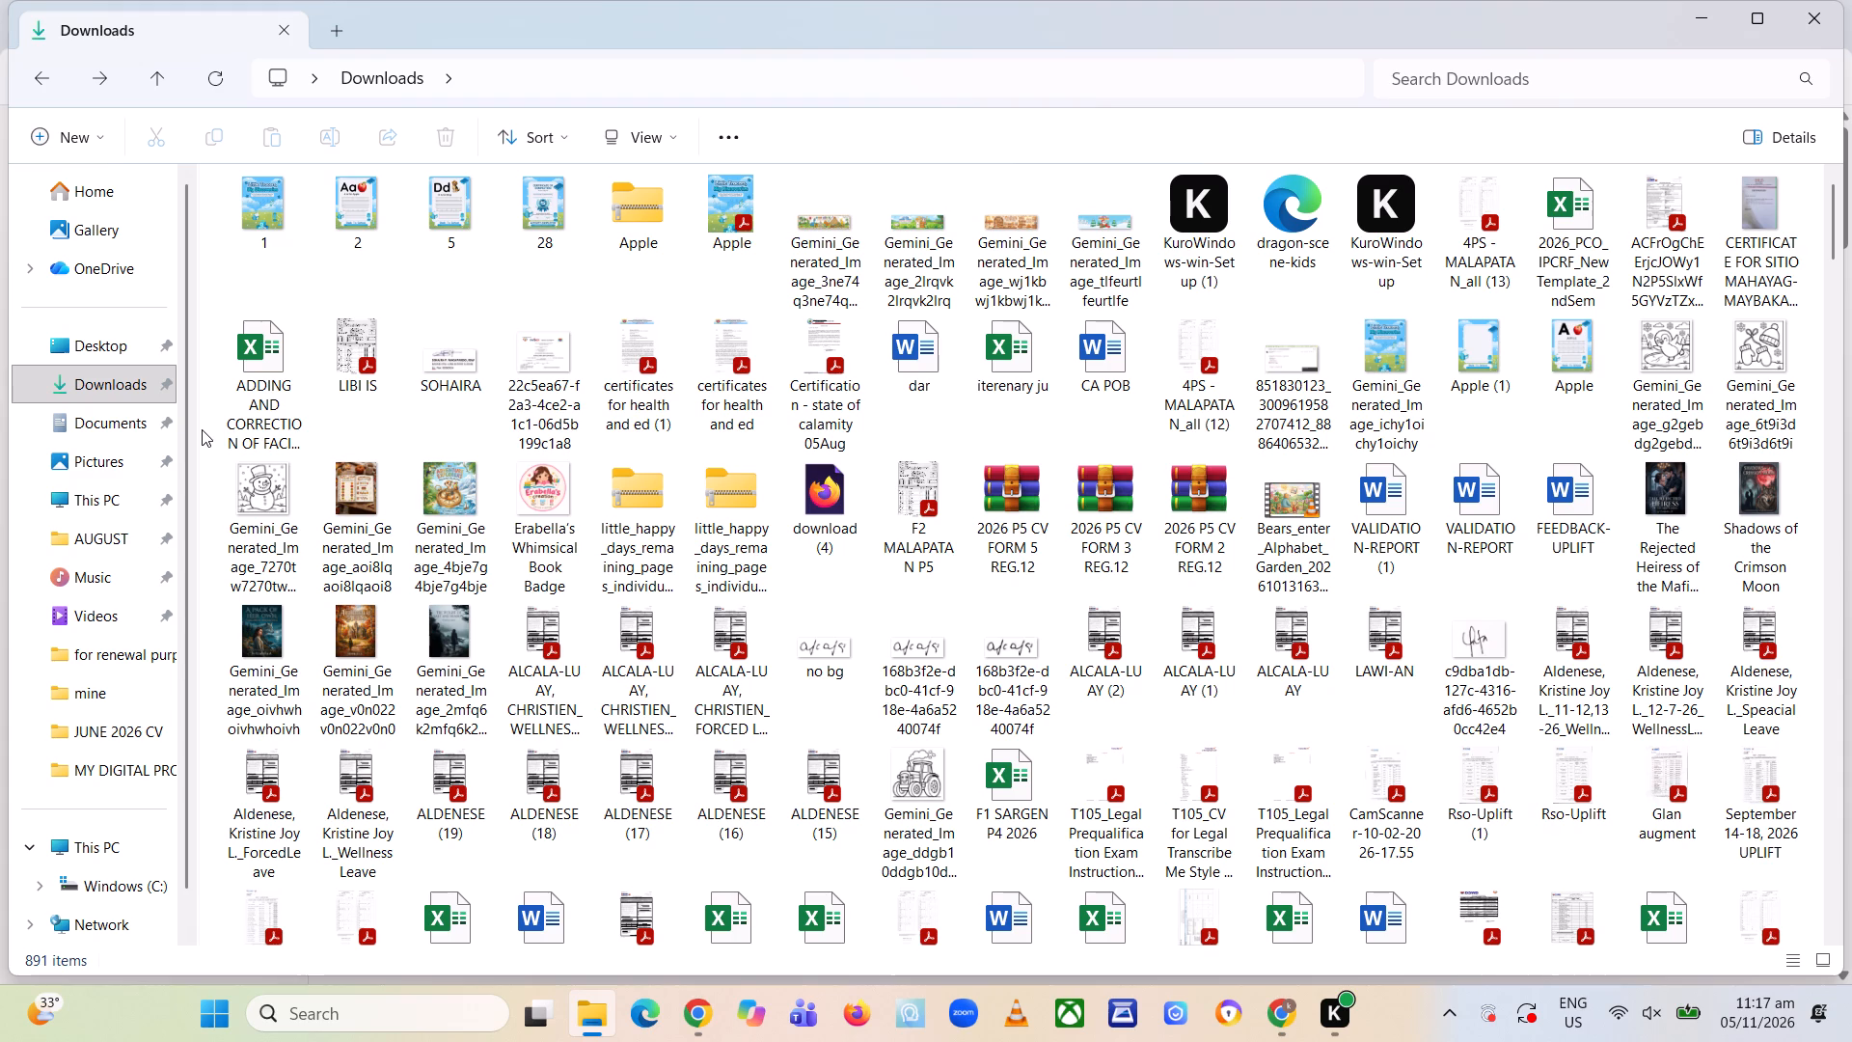
text(for)
text(for)
key(Return)
key(Return)
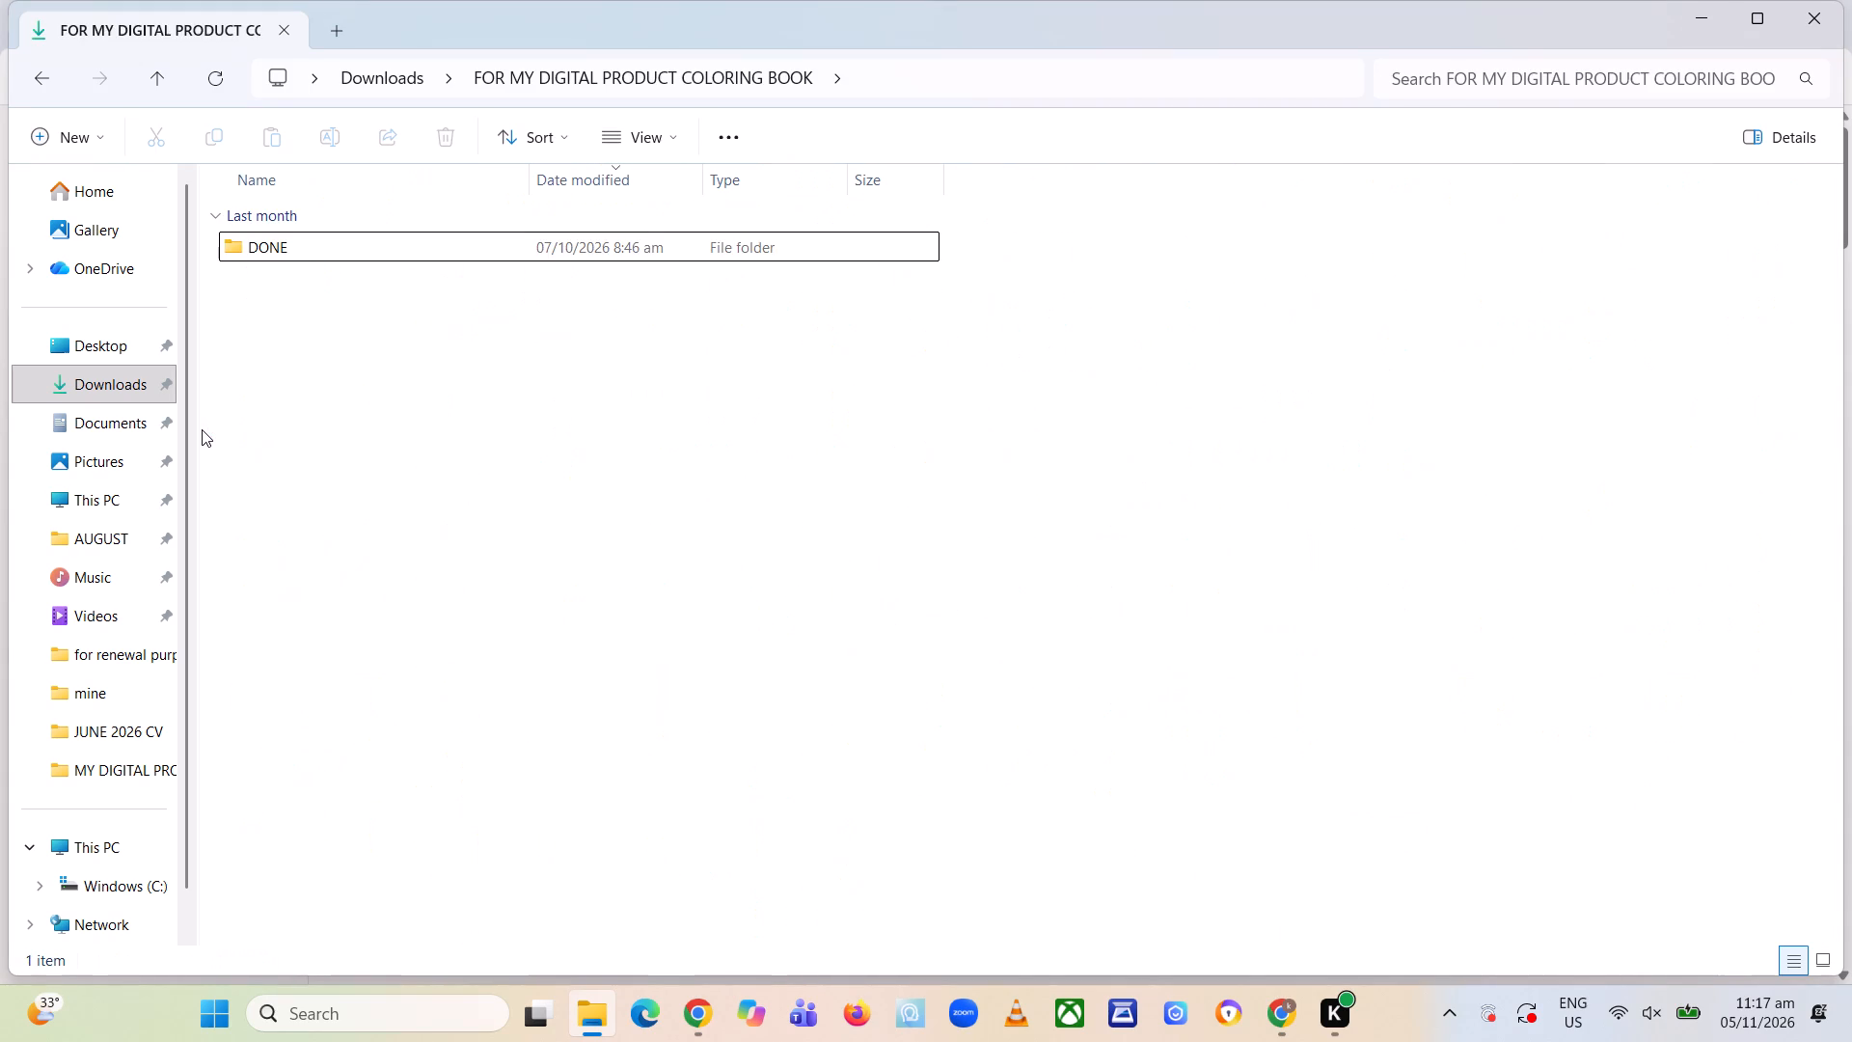
key(Down)
key(Return)
key(Right)
key(Return)
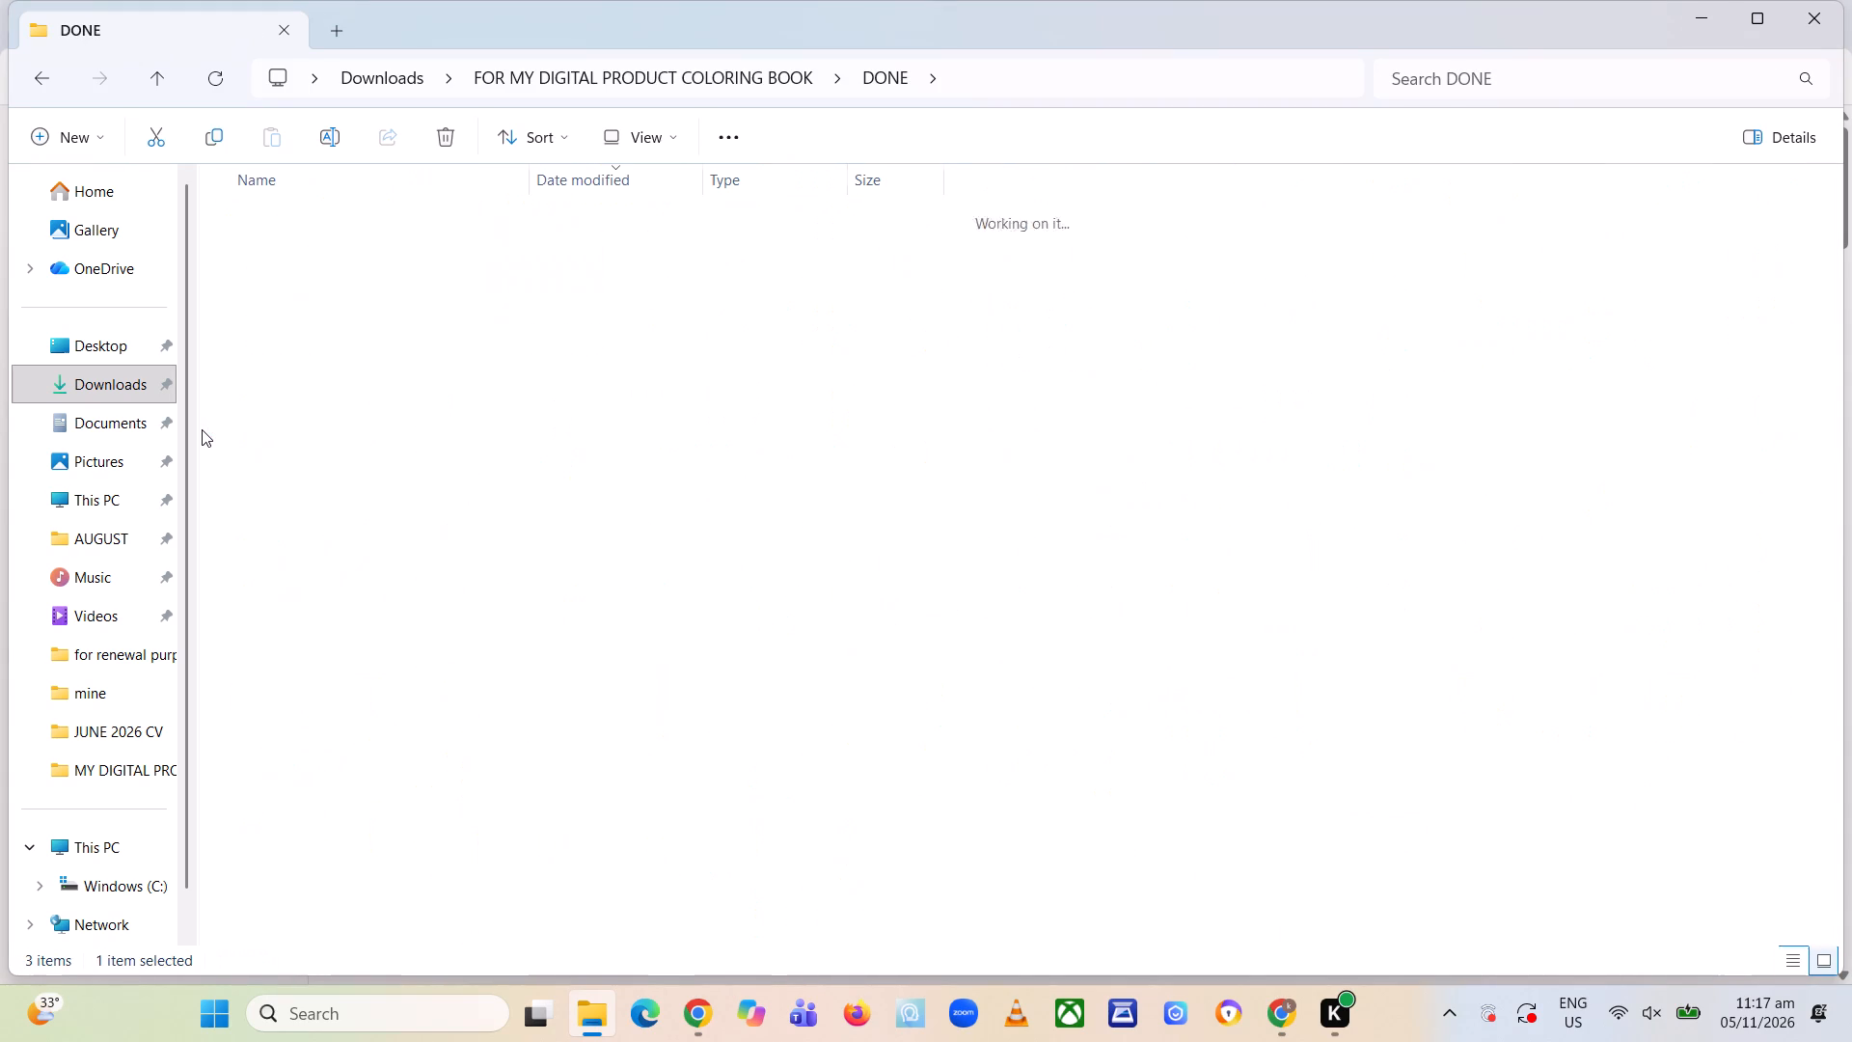
click(63, 134)
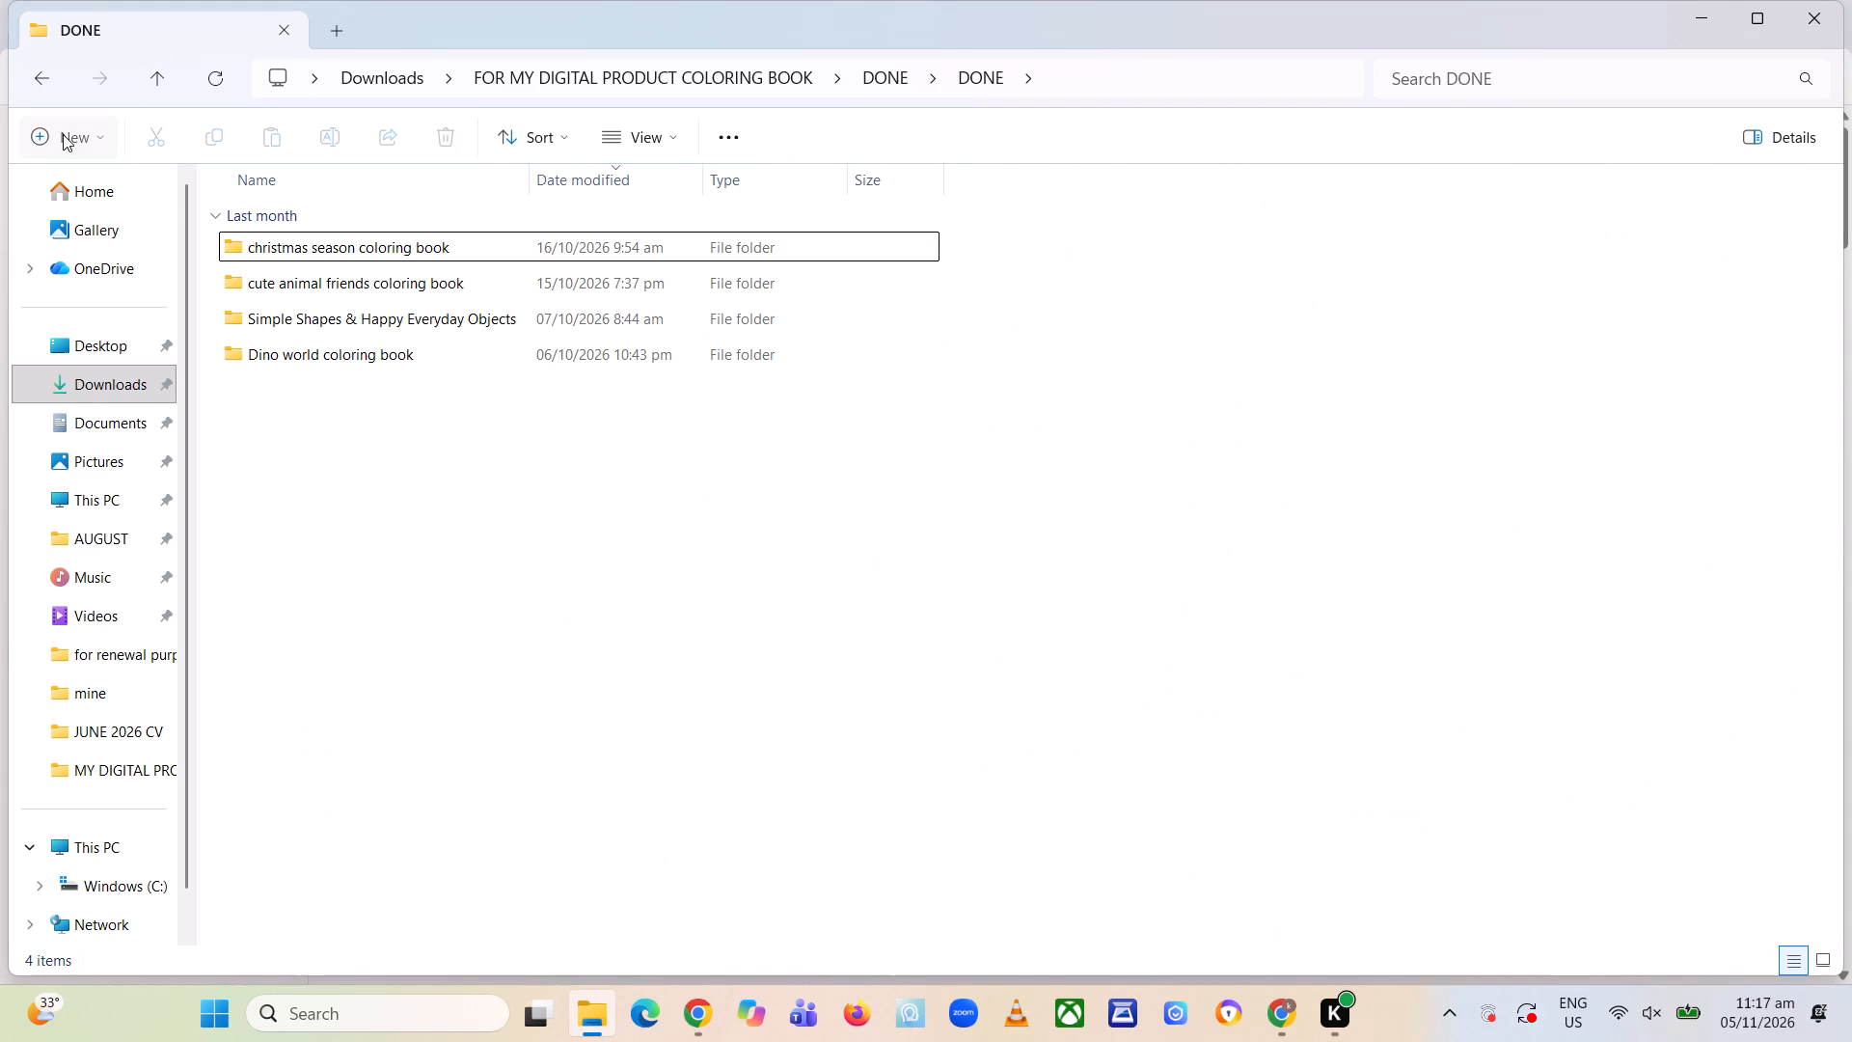
click(128, 200)
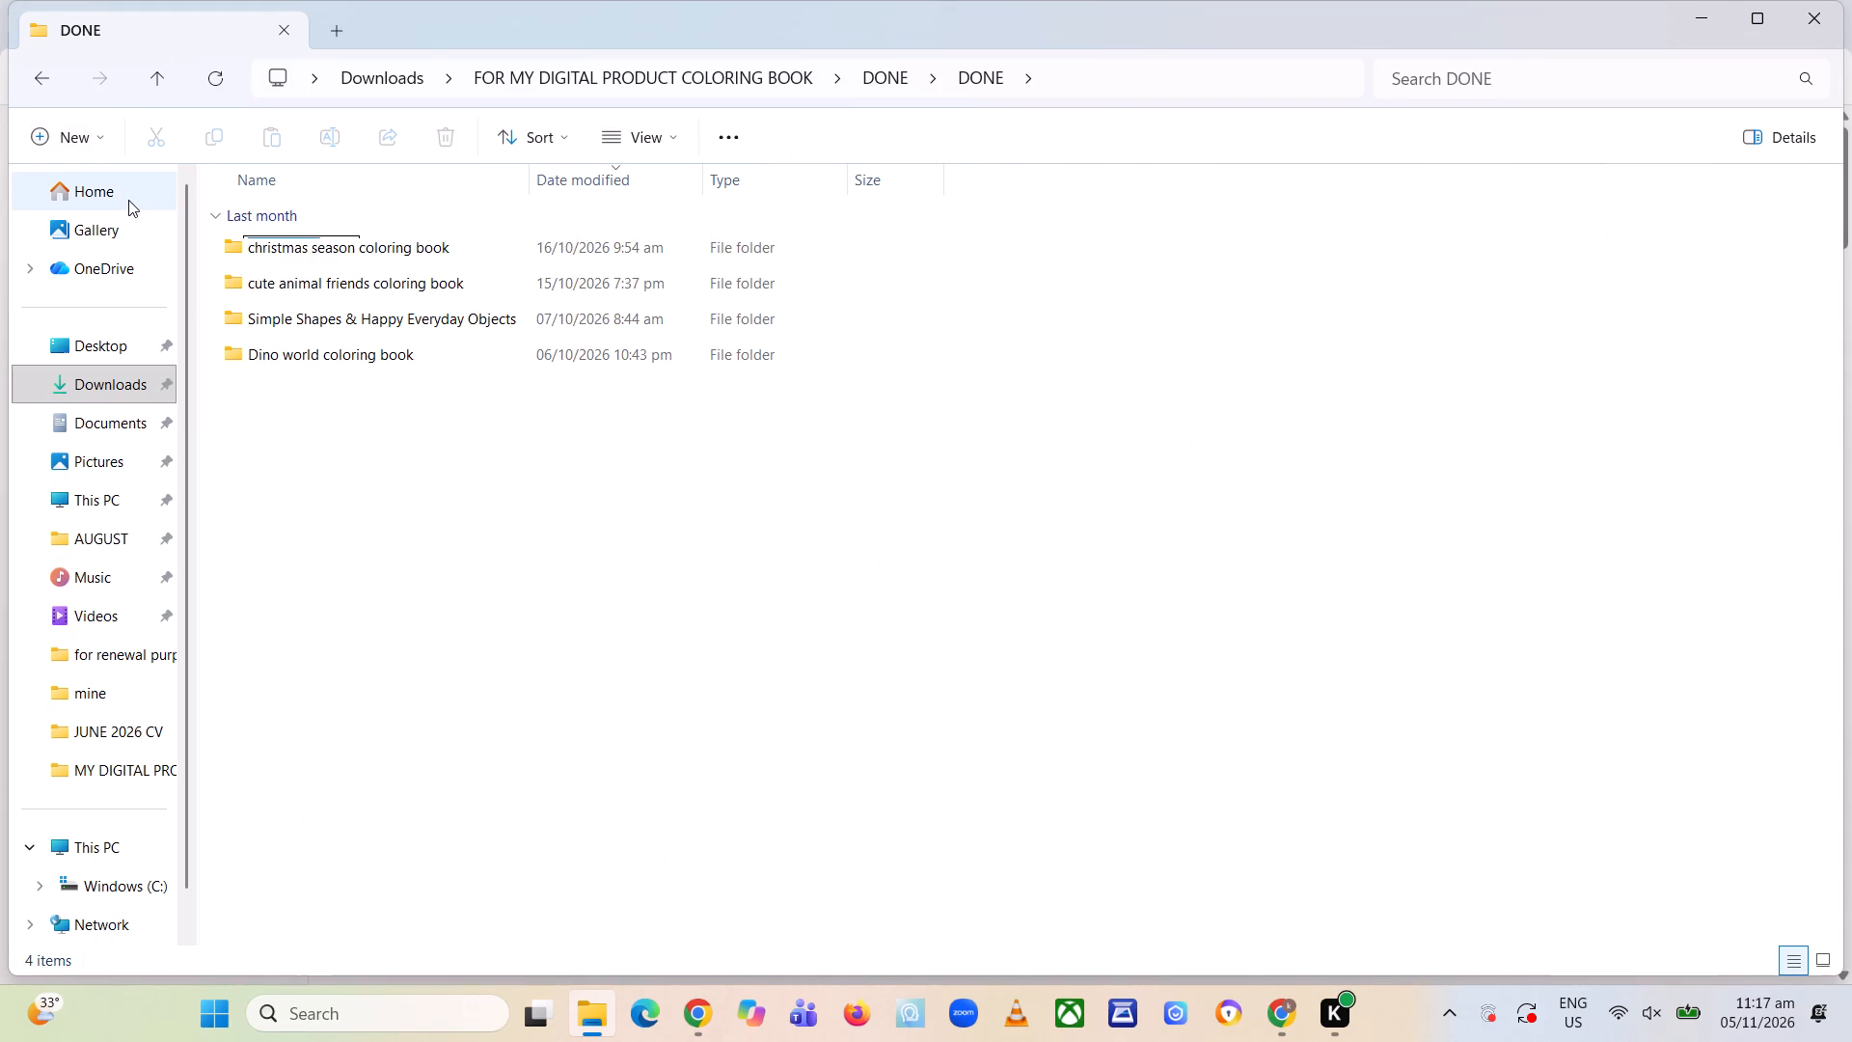
text(my)
key(space)
text(little tracer)
key(Return)
key(Return)
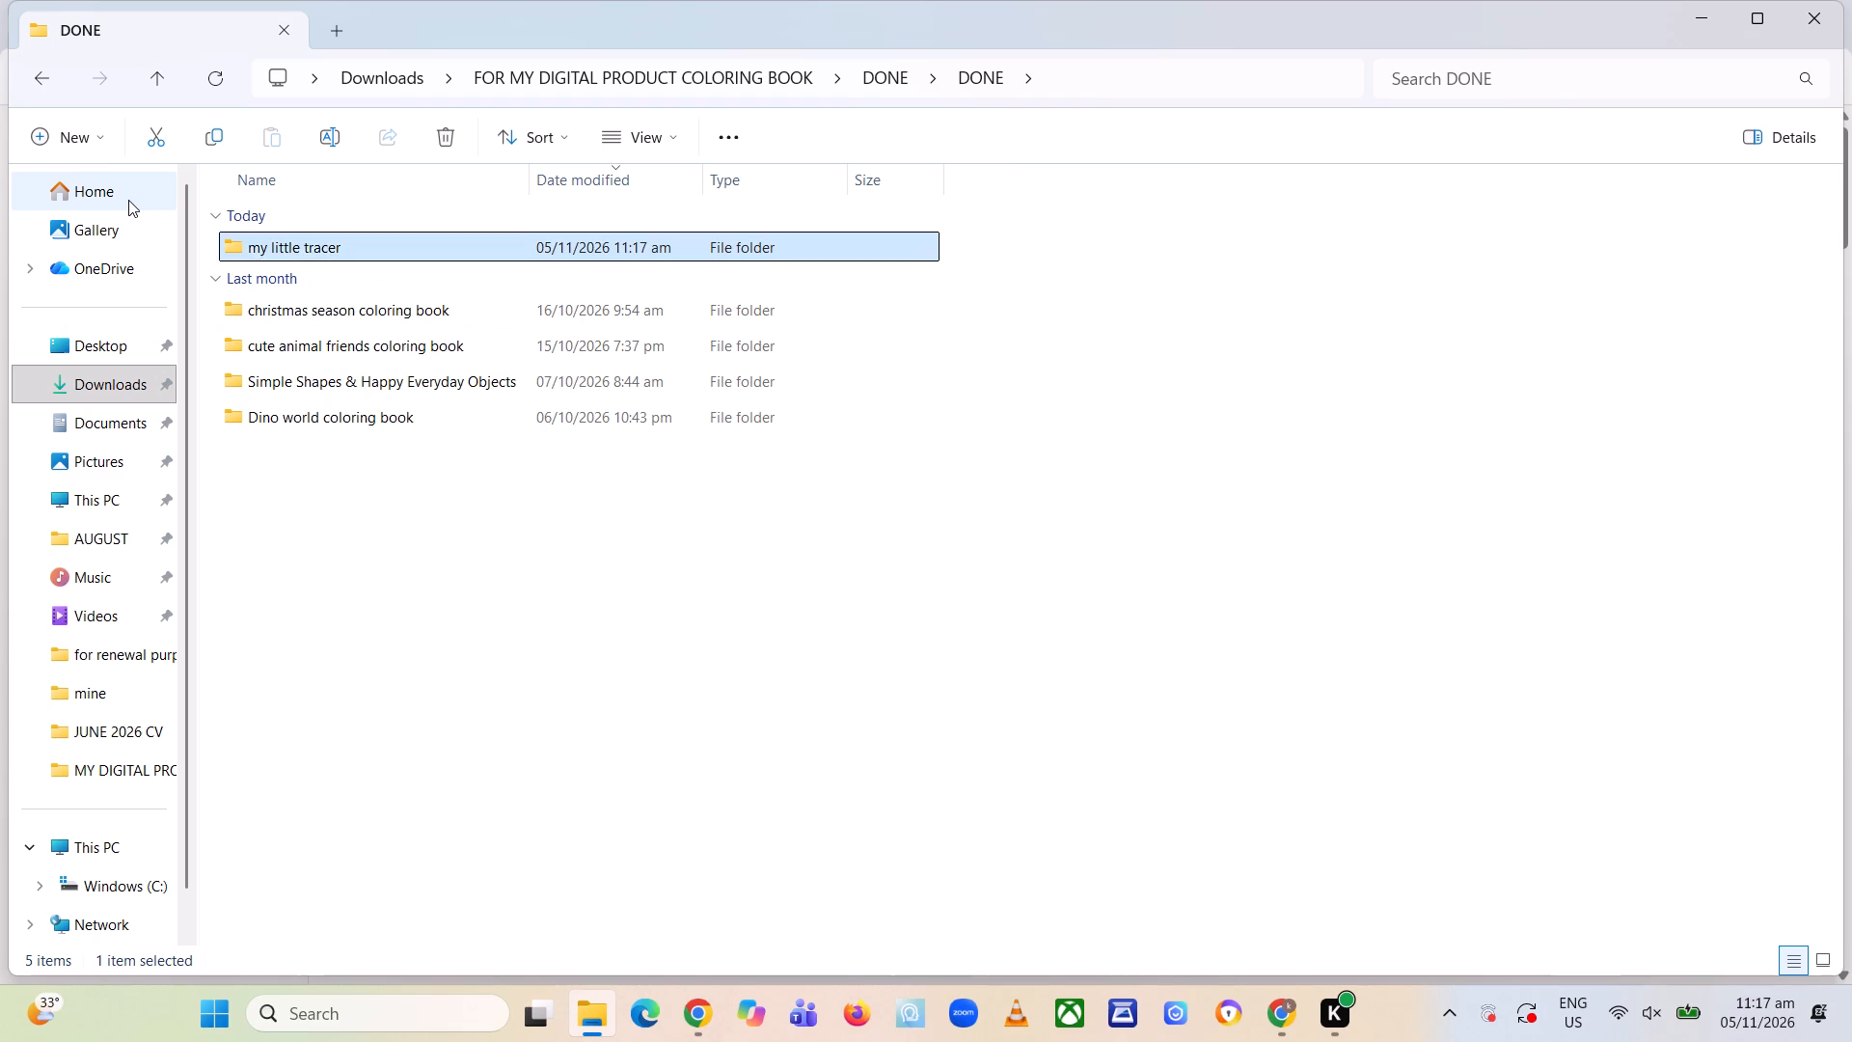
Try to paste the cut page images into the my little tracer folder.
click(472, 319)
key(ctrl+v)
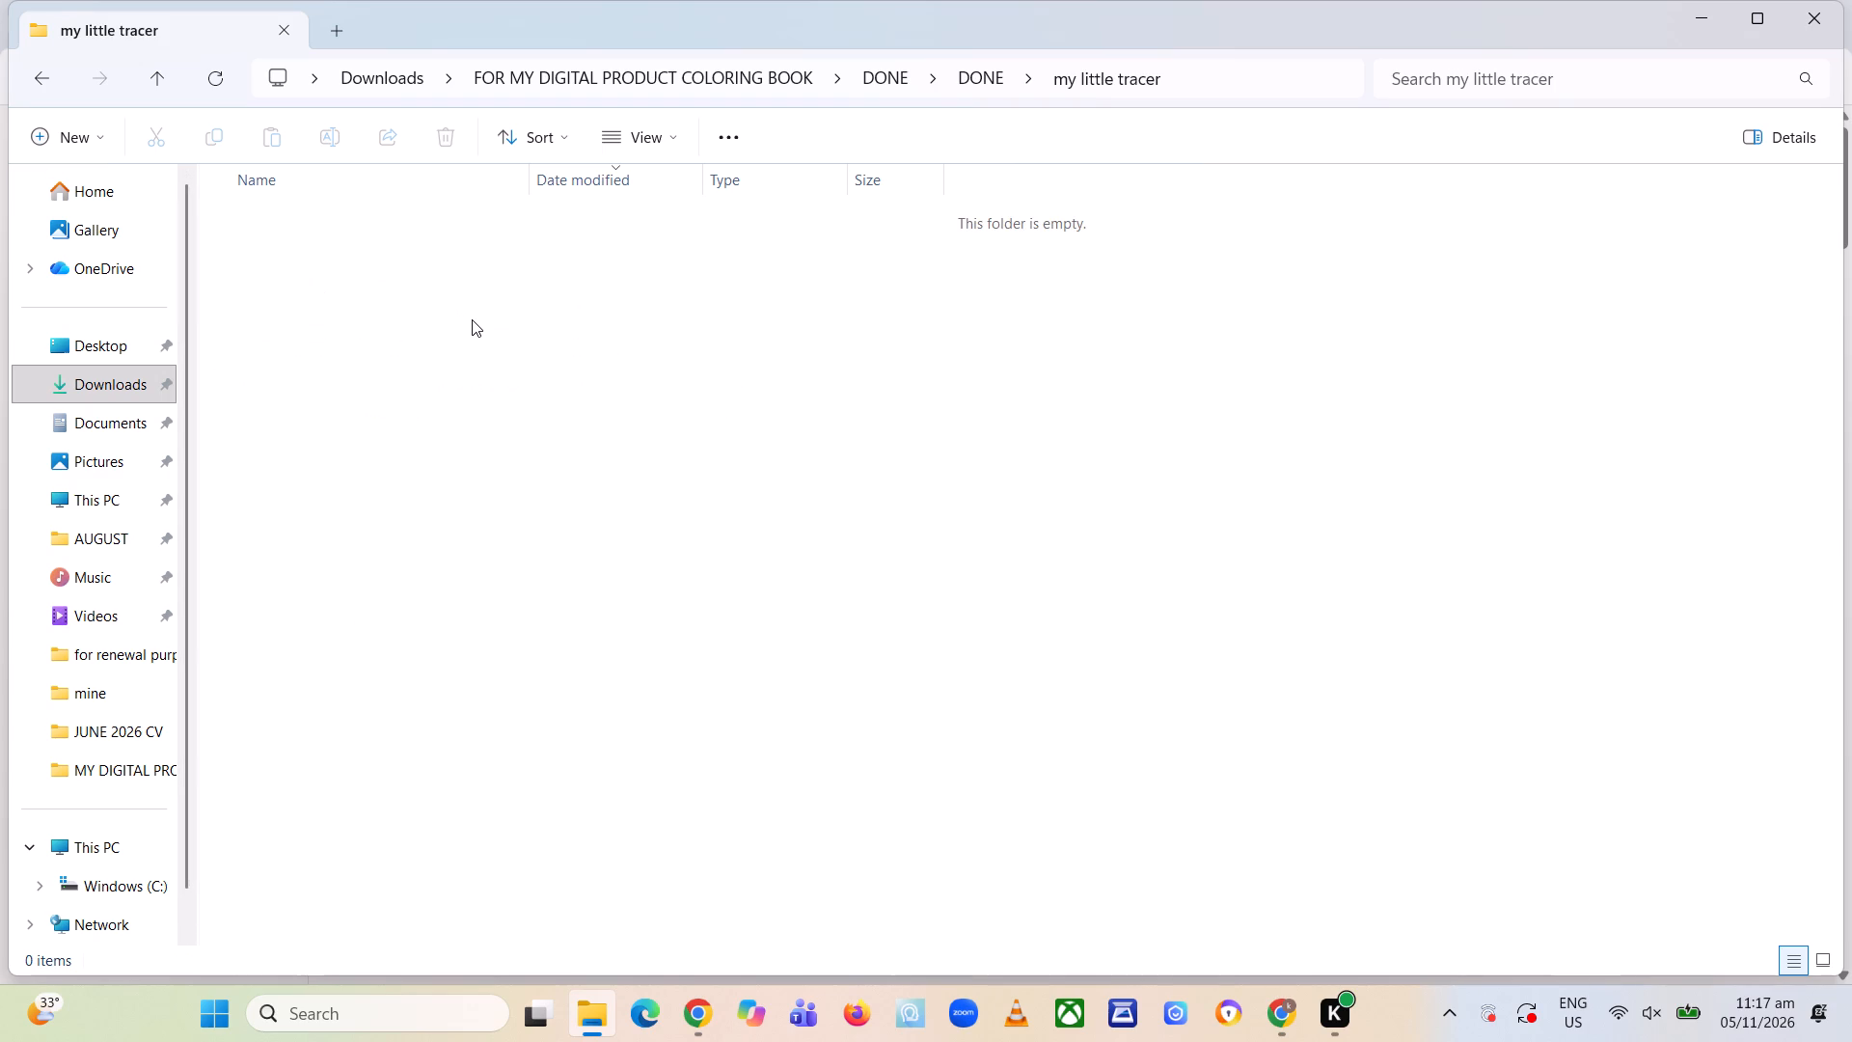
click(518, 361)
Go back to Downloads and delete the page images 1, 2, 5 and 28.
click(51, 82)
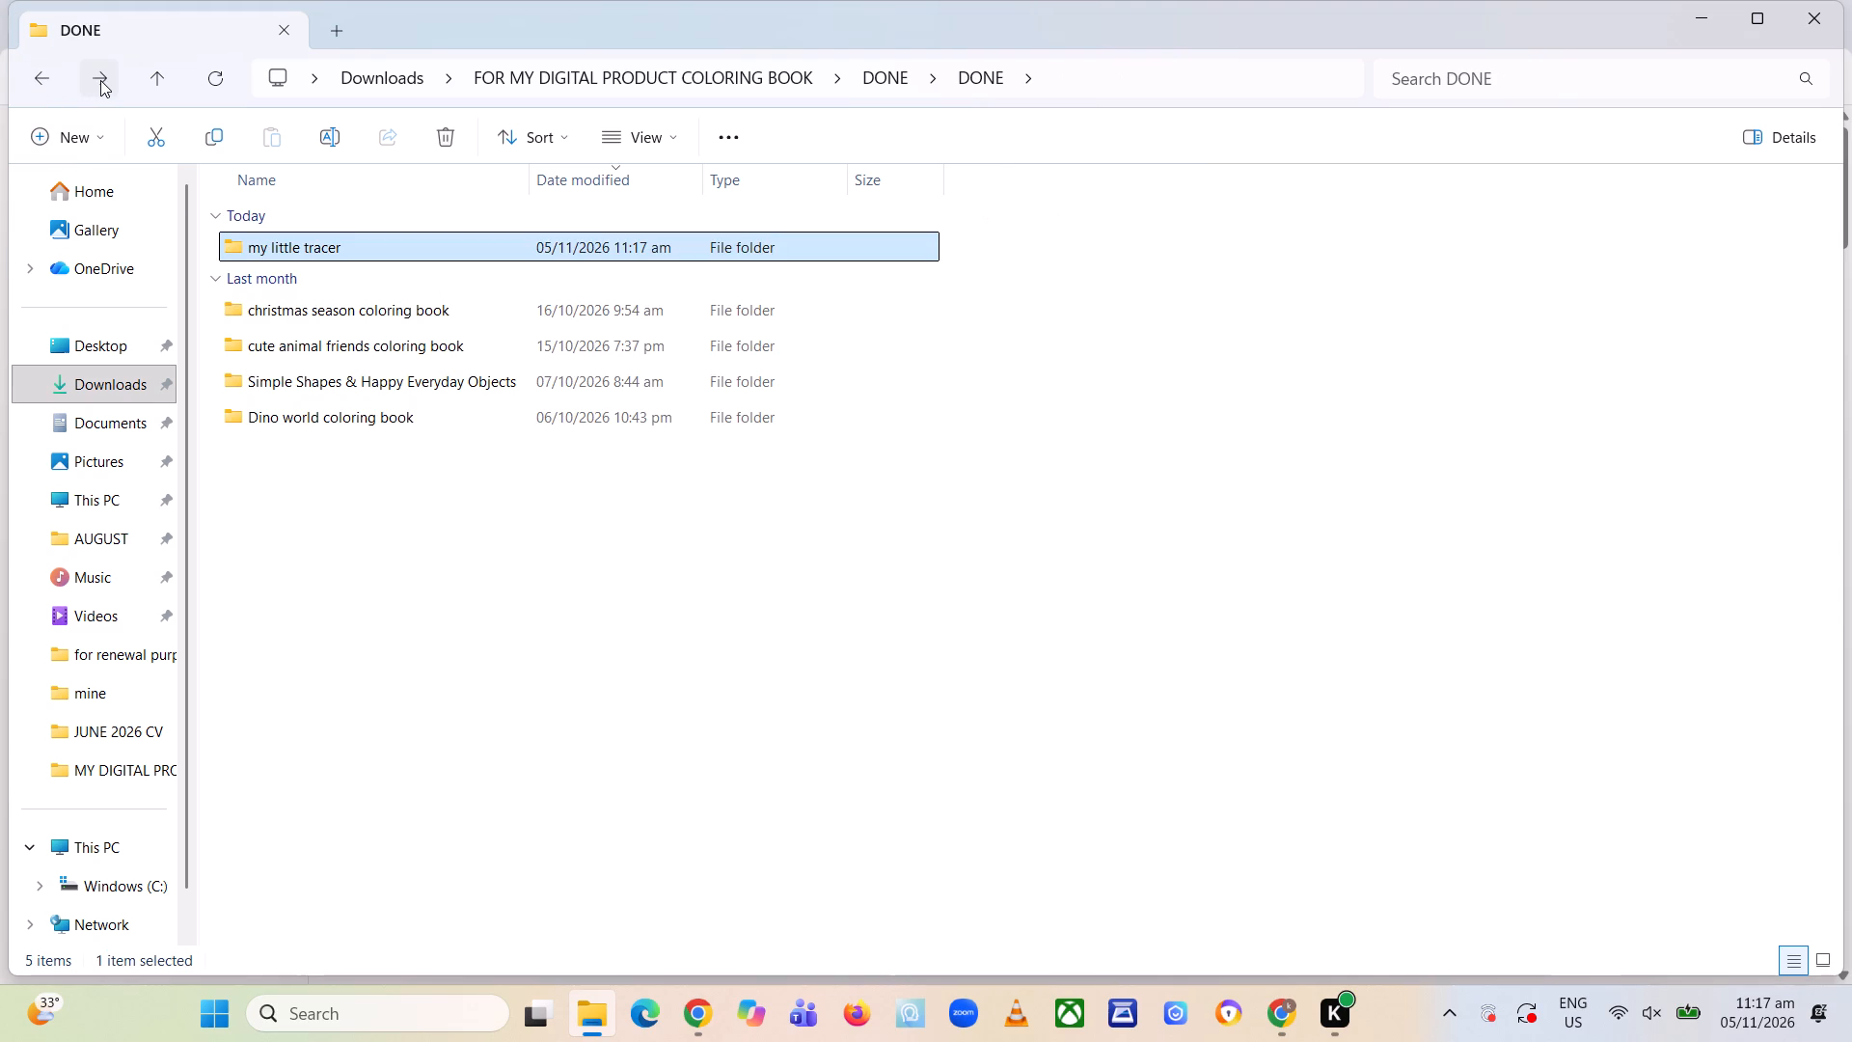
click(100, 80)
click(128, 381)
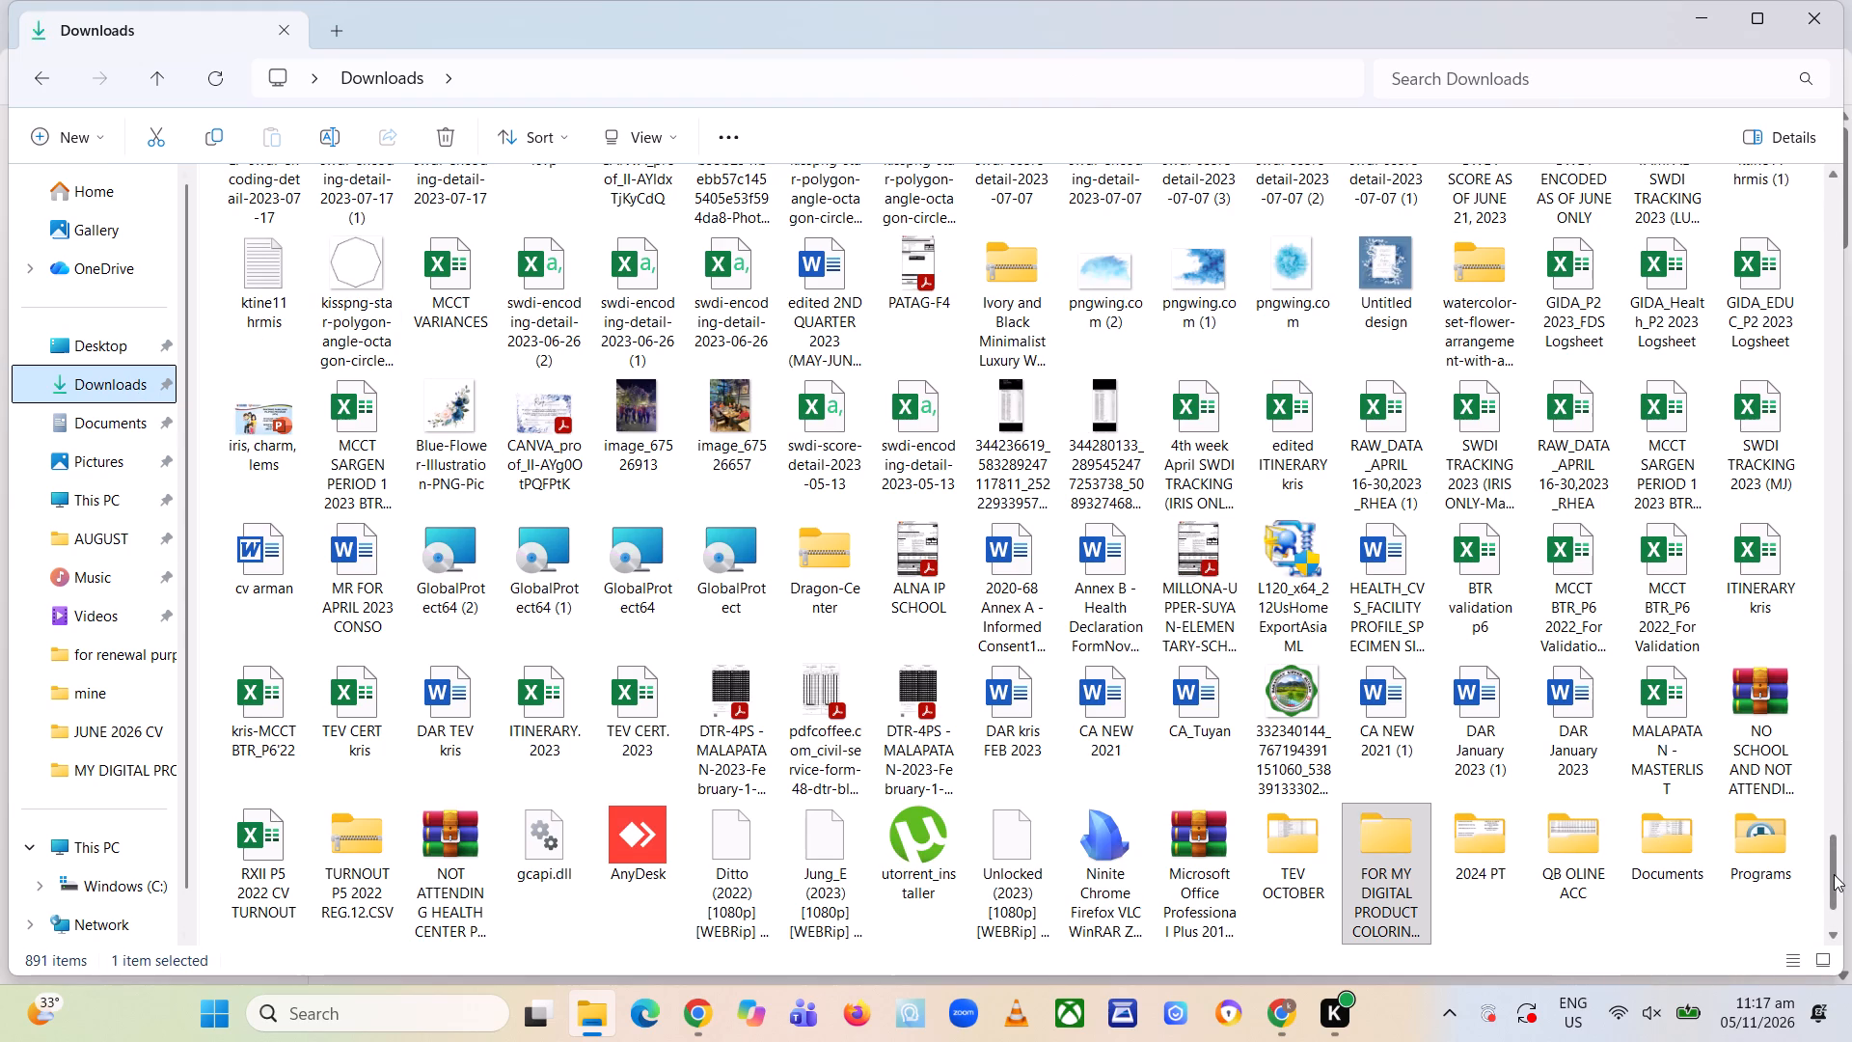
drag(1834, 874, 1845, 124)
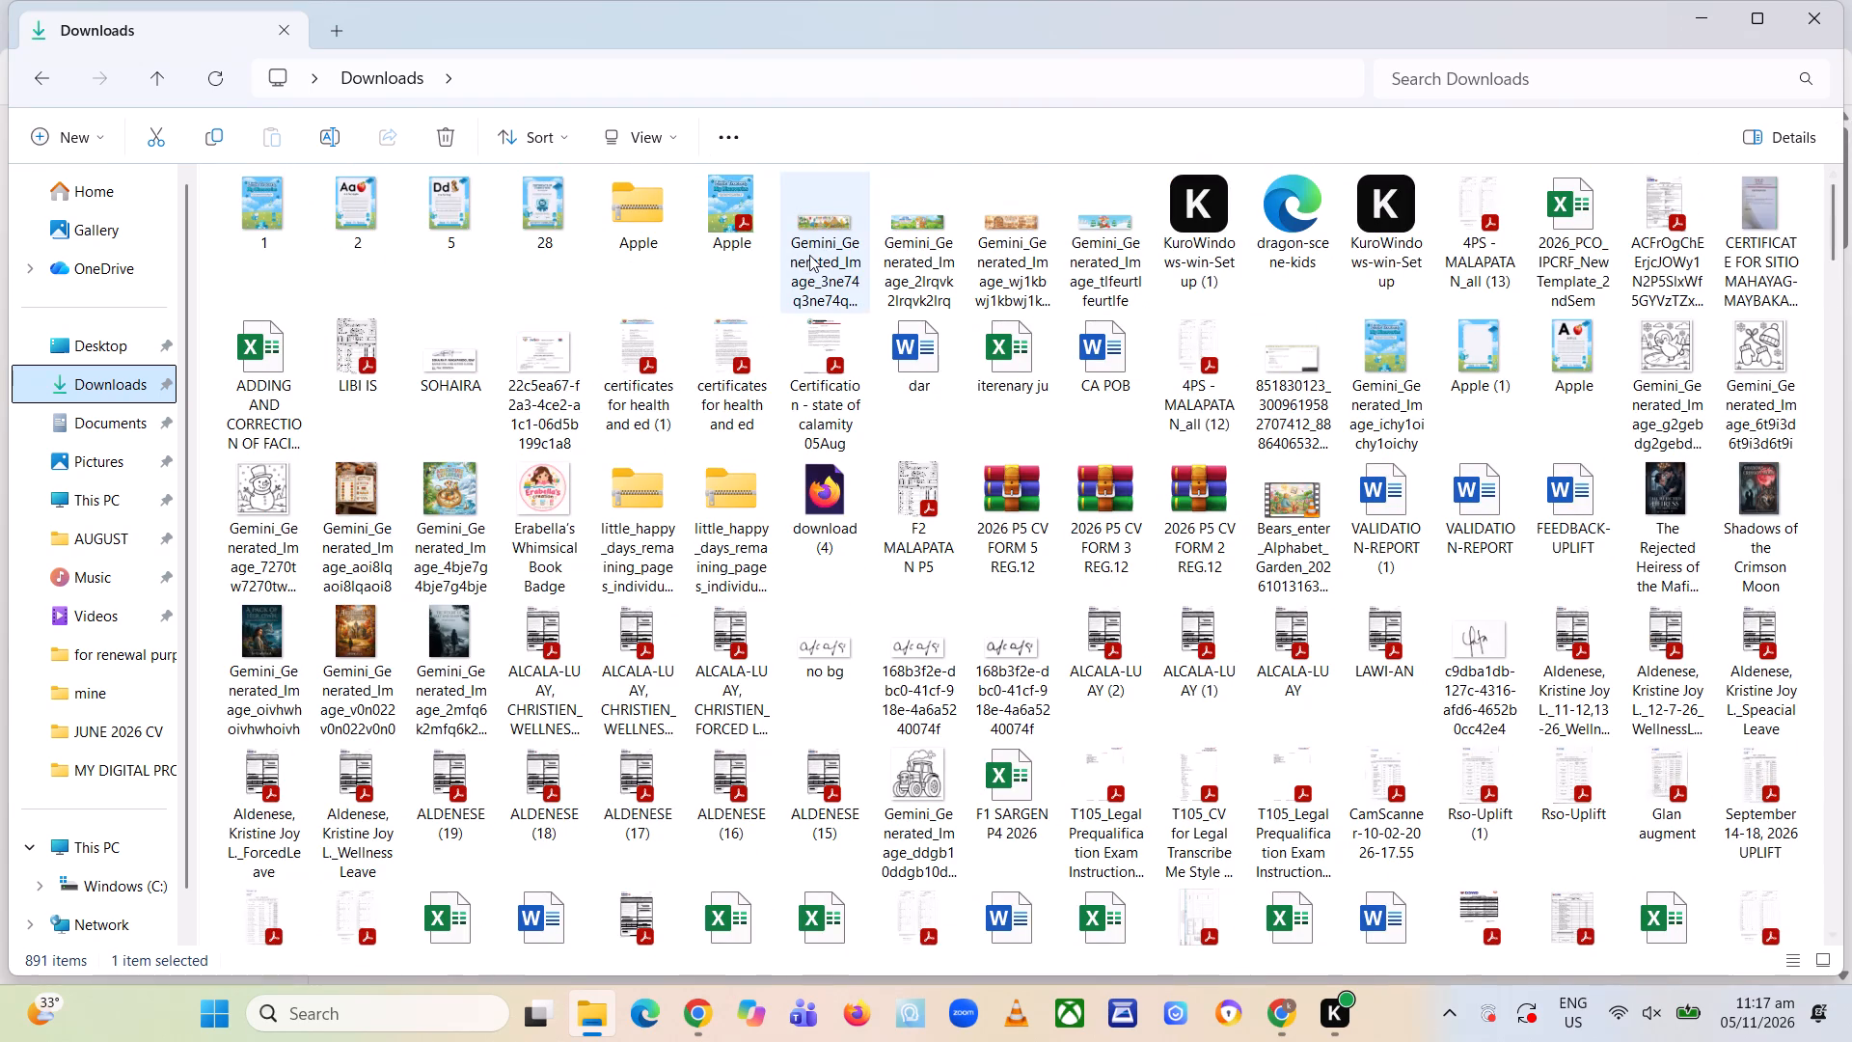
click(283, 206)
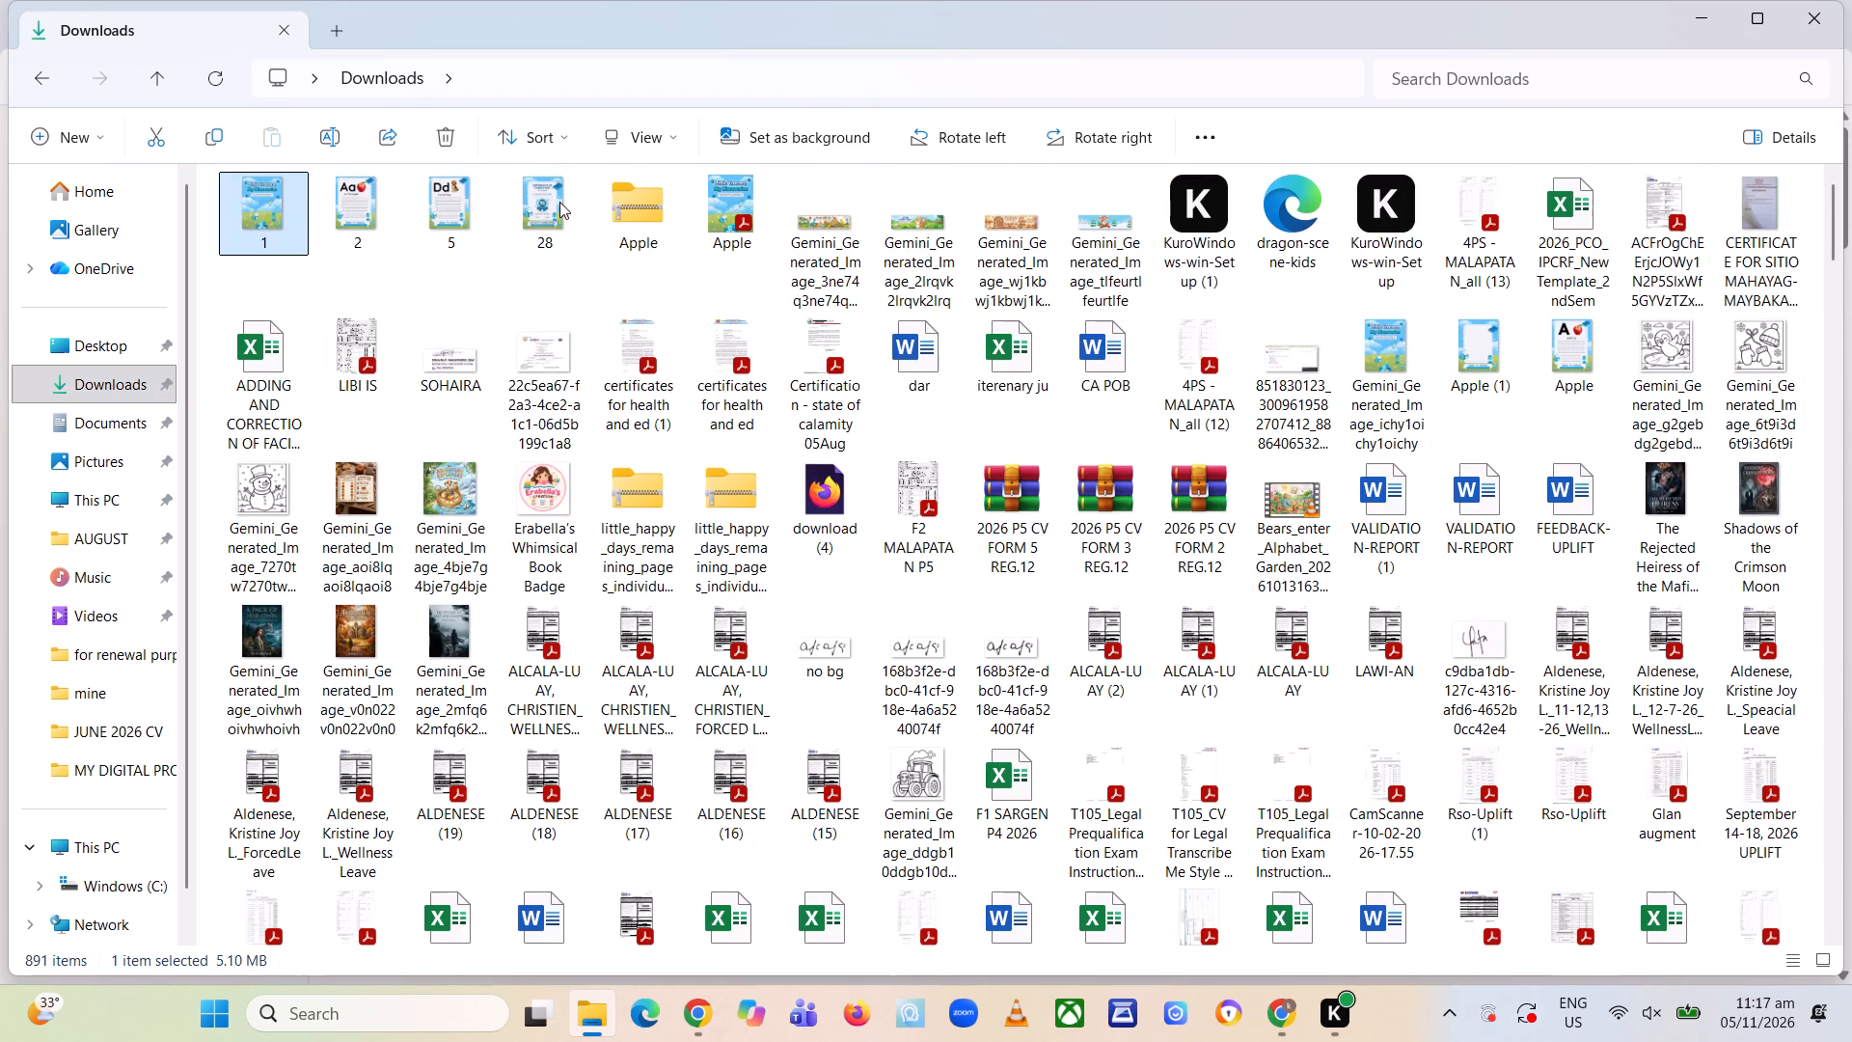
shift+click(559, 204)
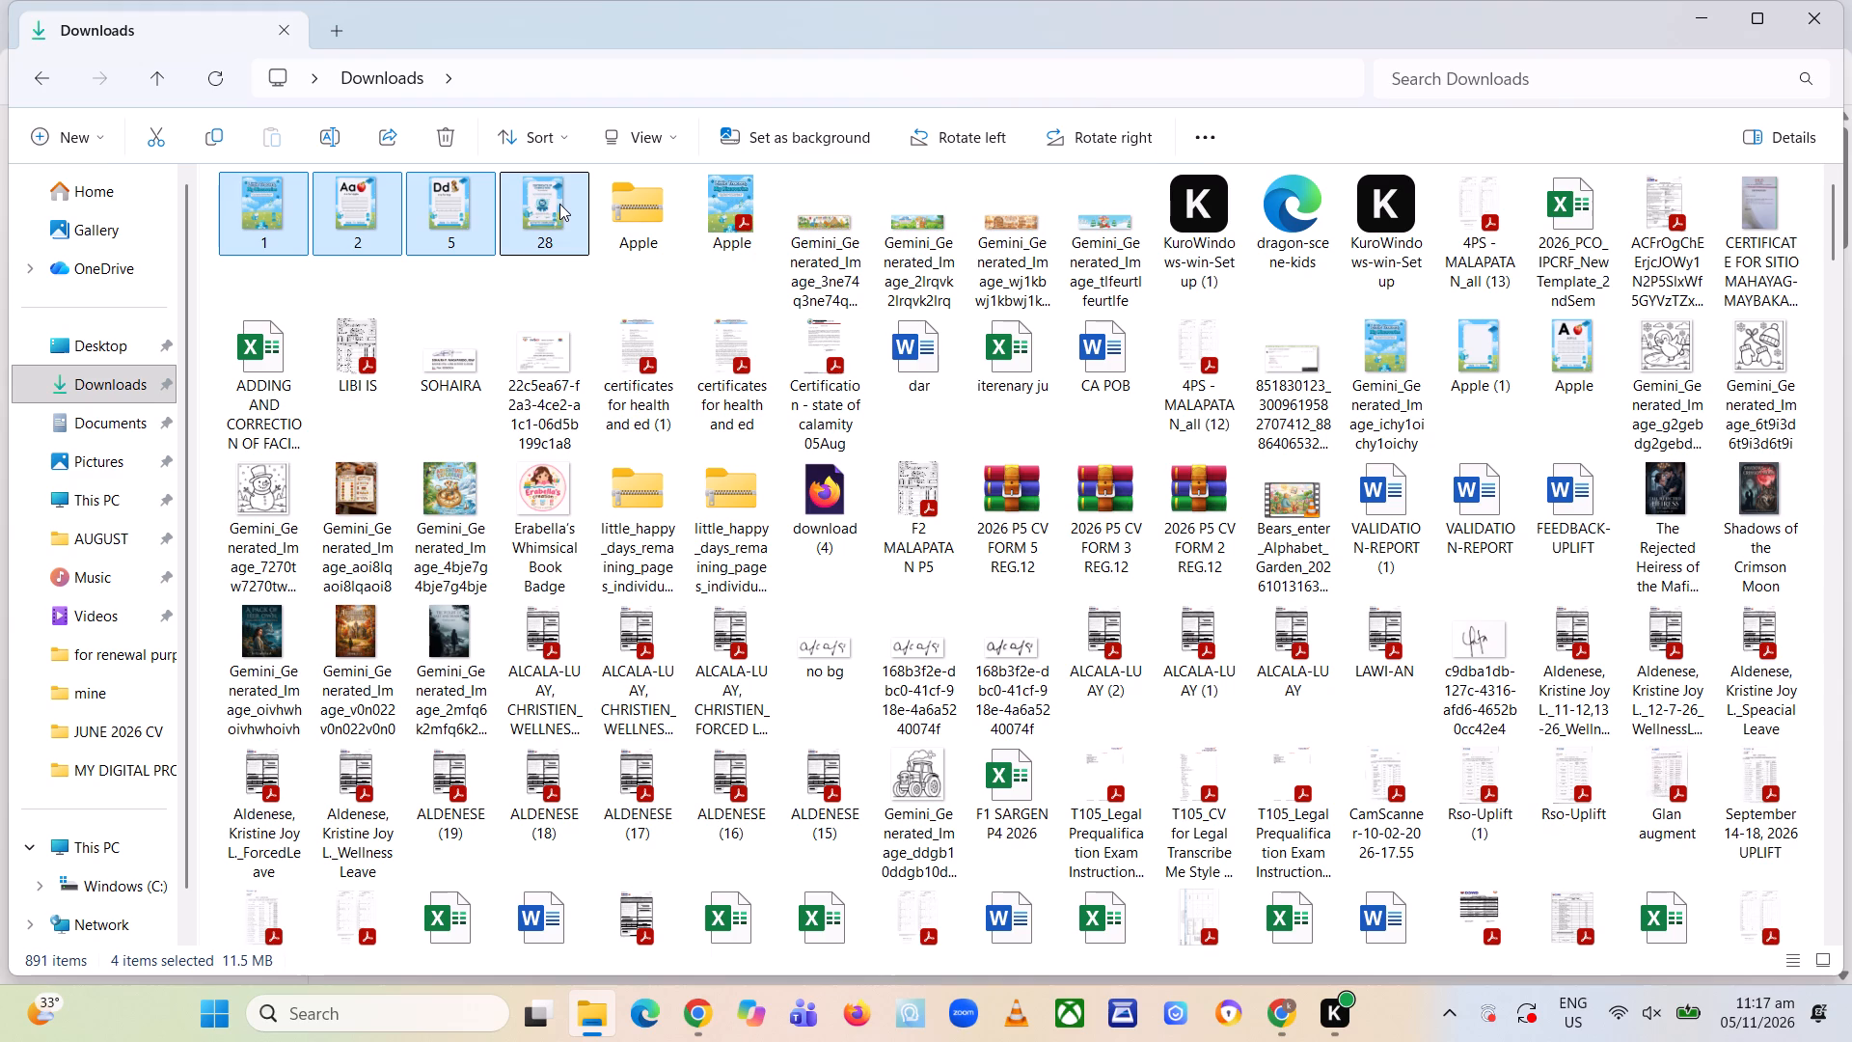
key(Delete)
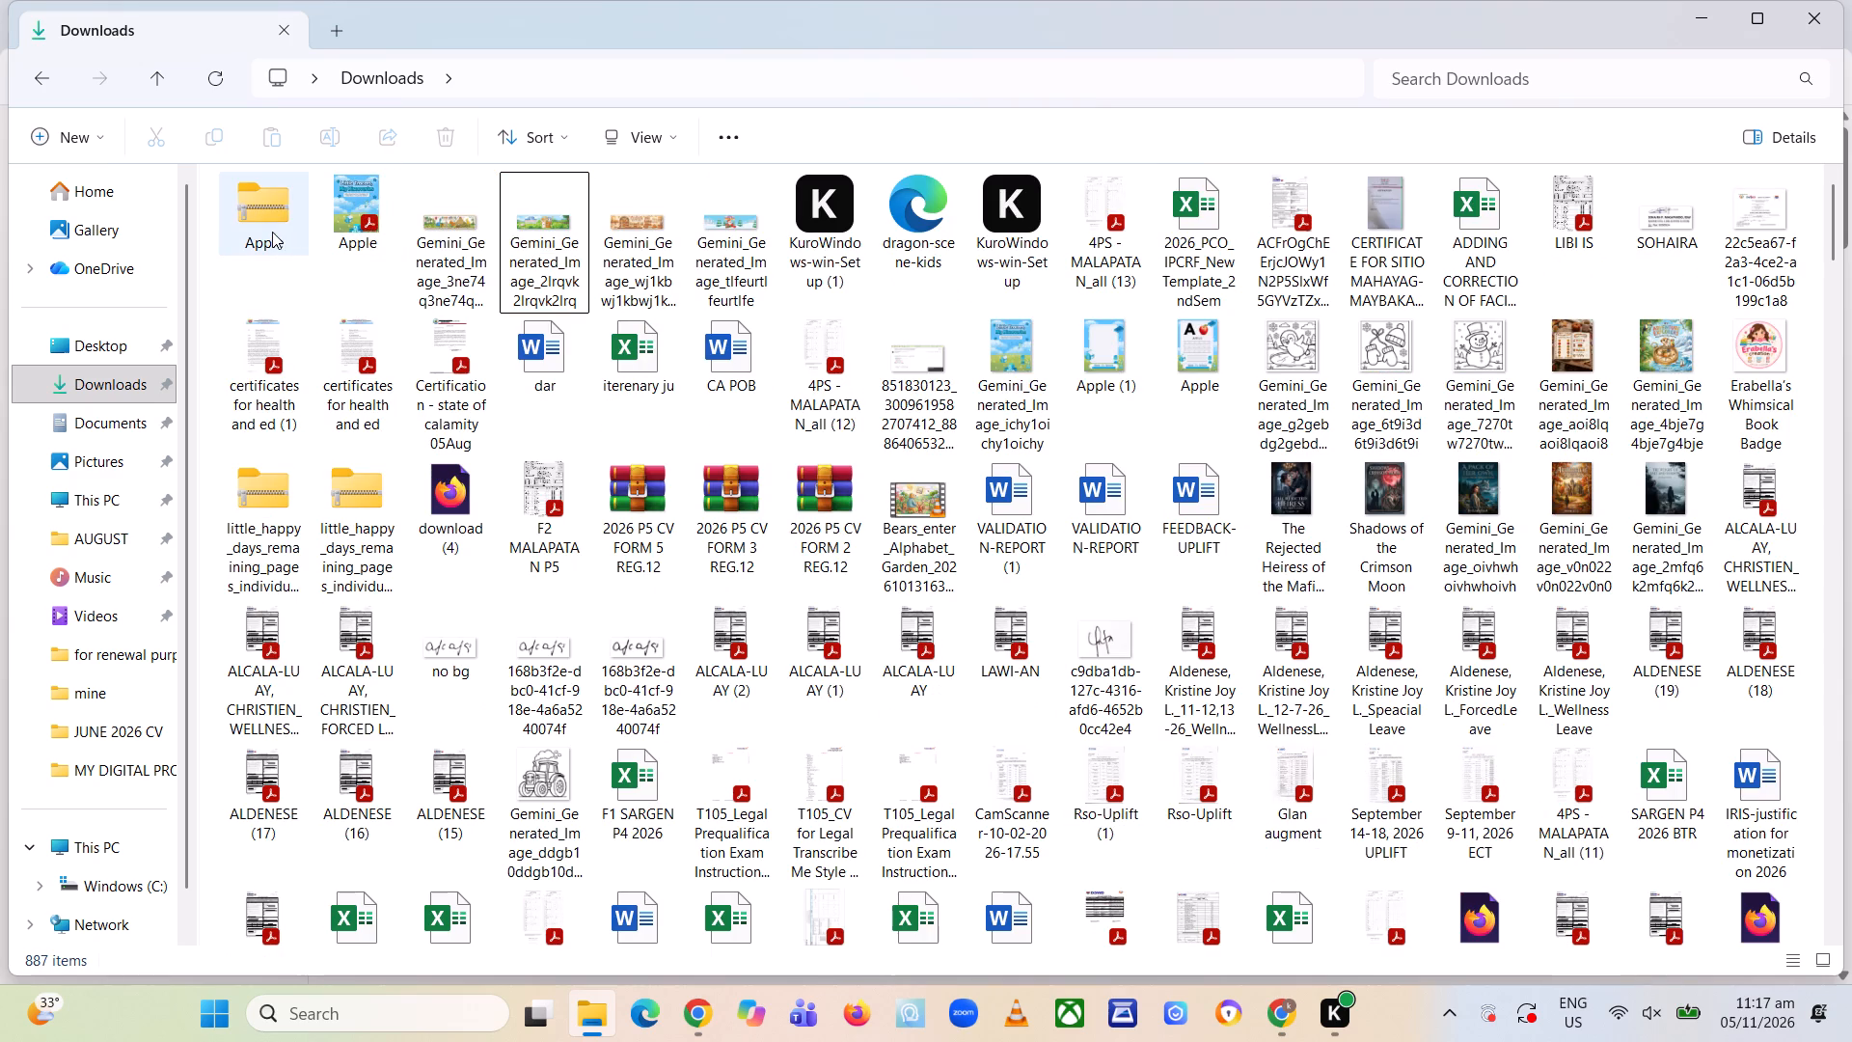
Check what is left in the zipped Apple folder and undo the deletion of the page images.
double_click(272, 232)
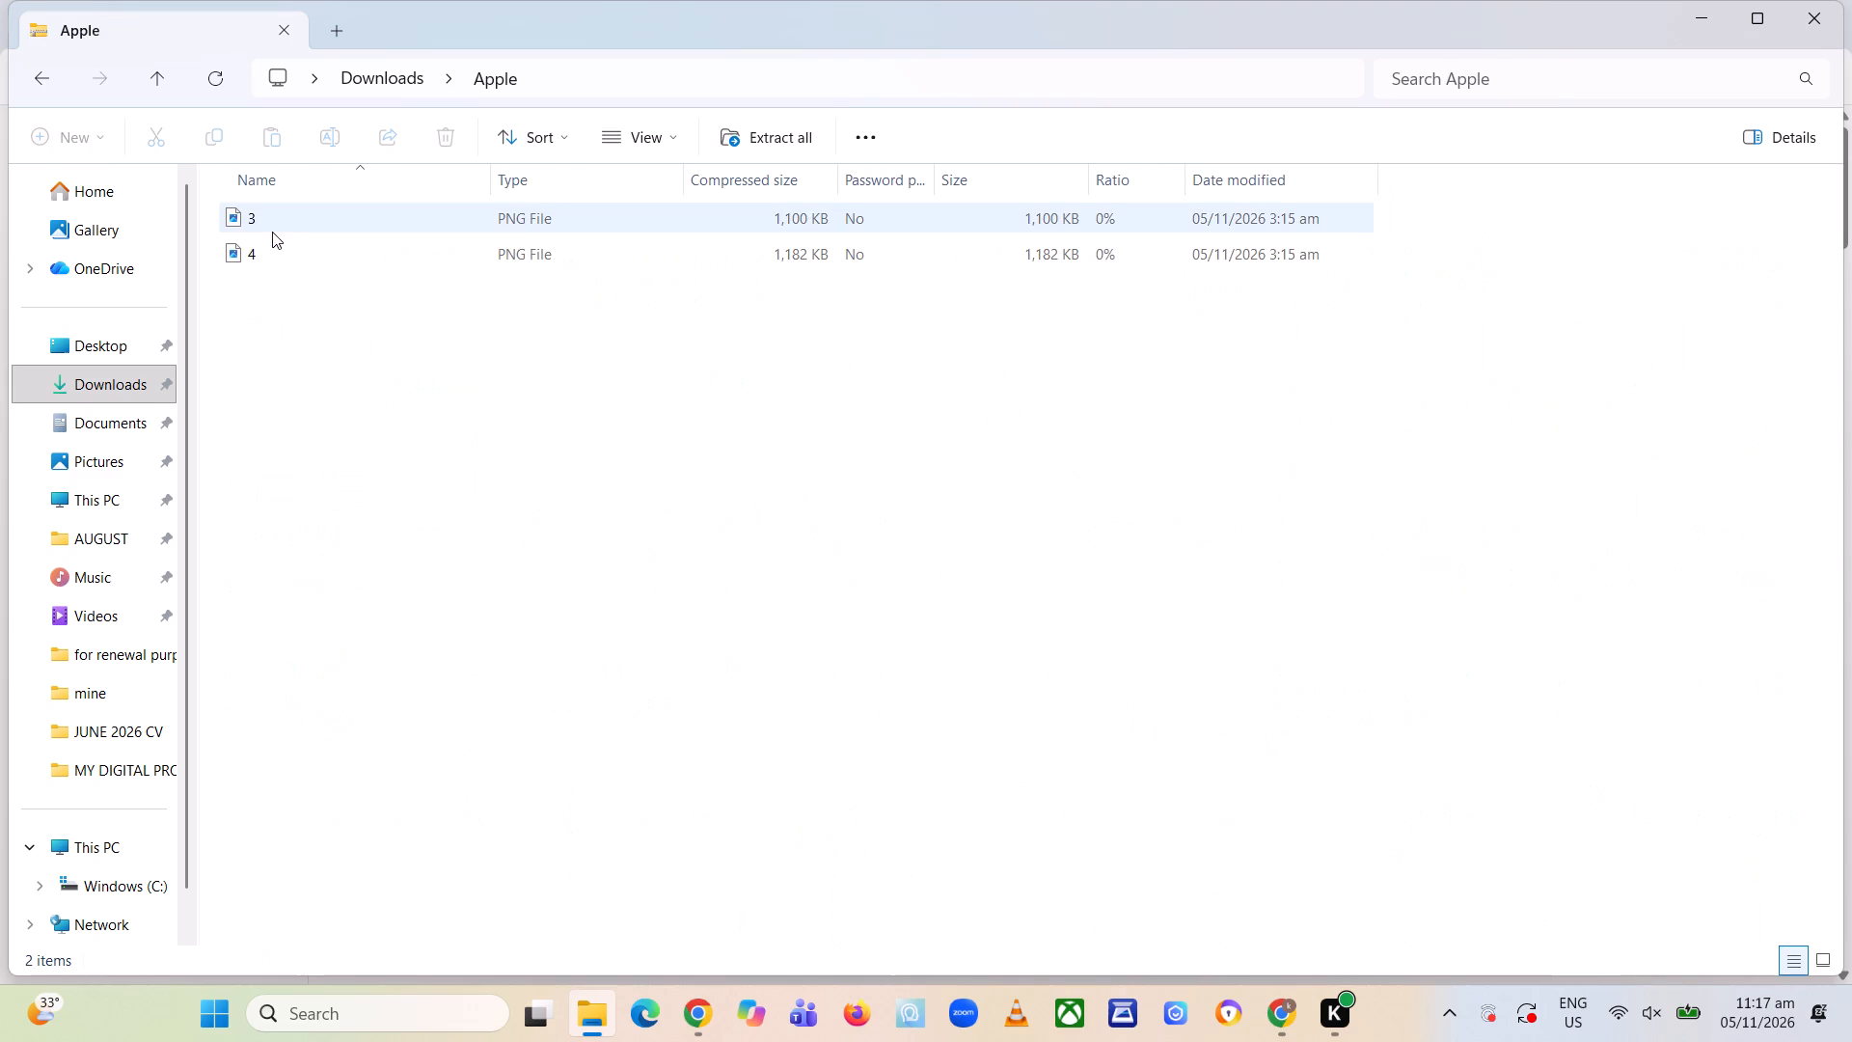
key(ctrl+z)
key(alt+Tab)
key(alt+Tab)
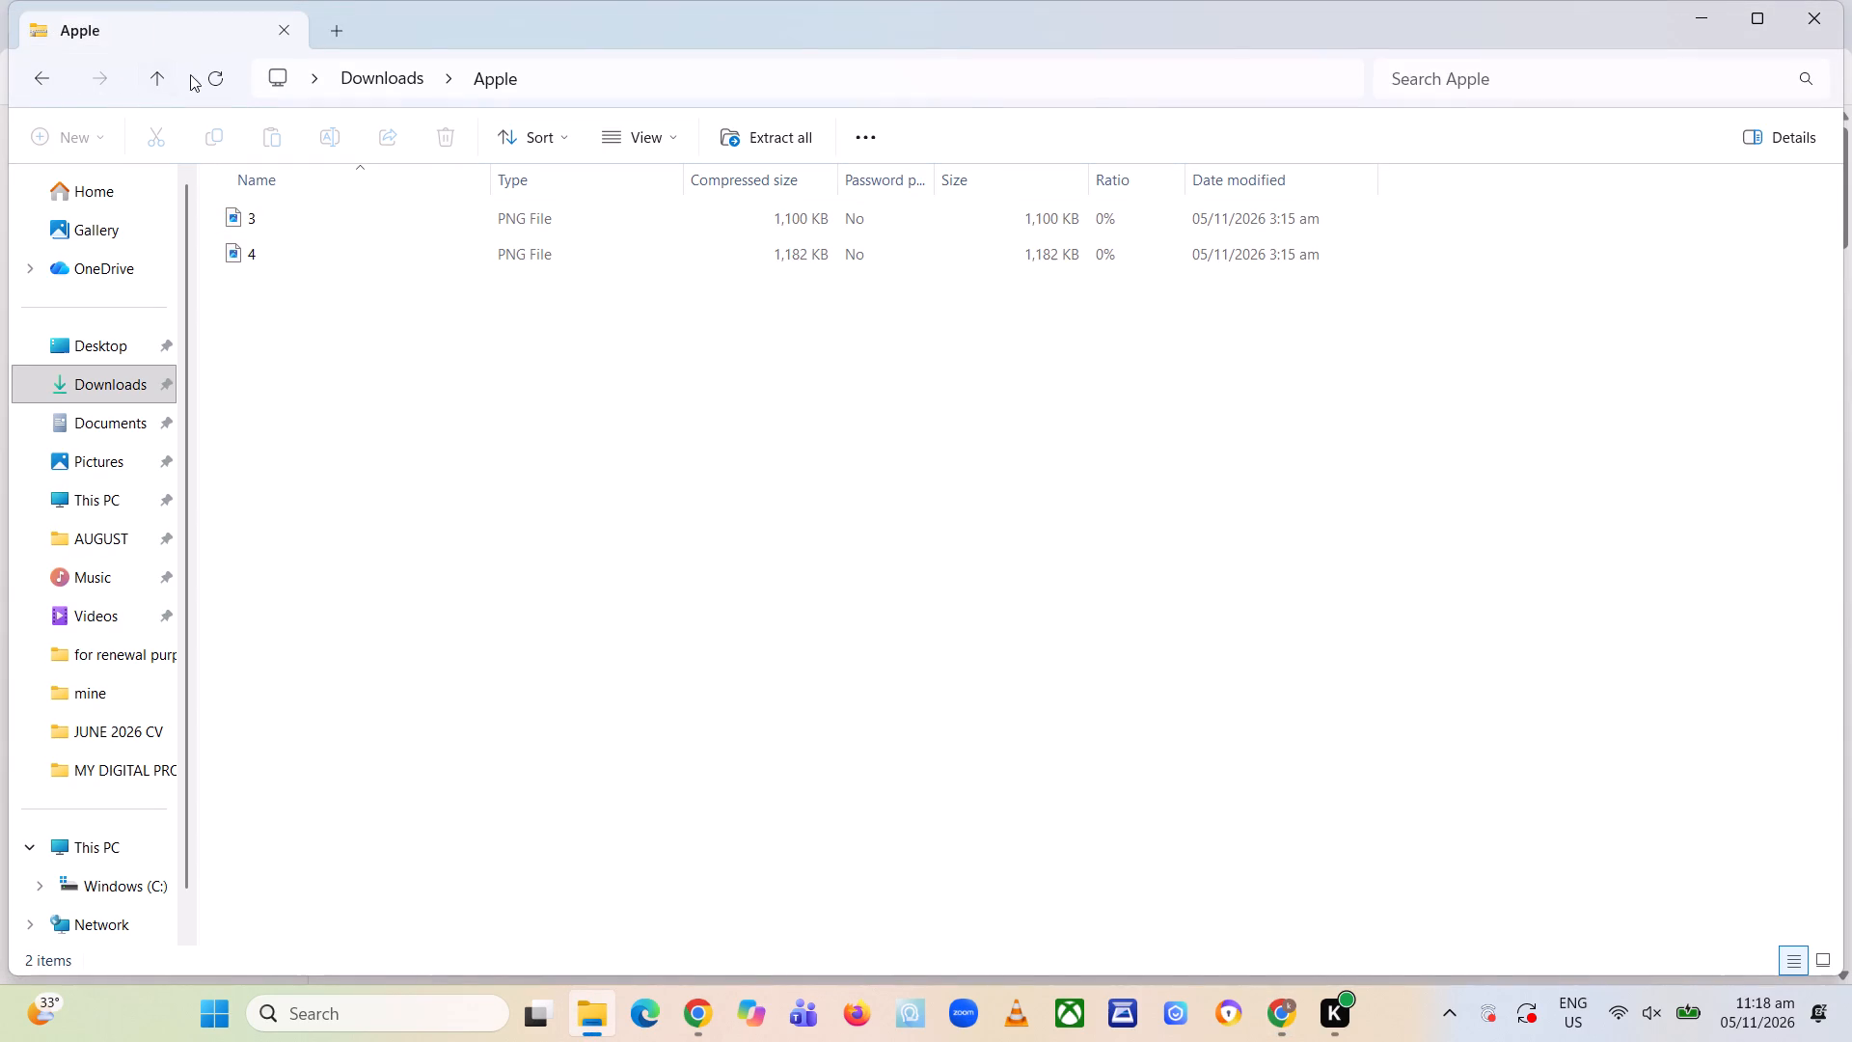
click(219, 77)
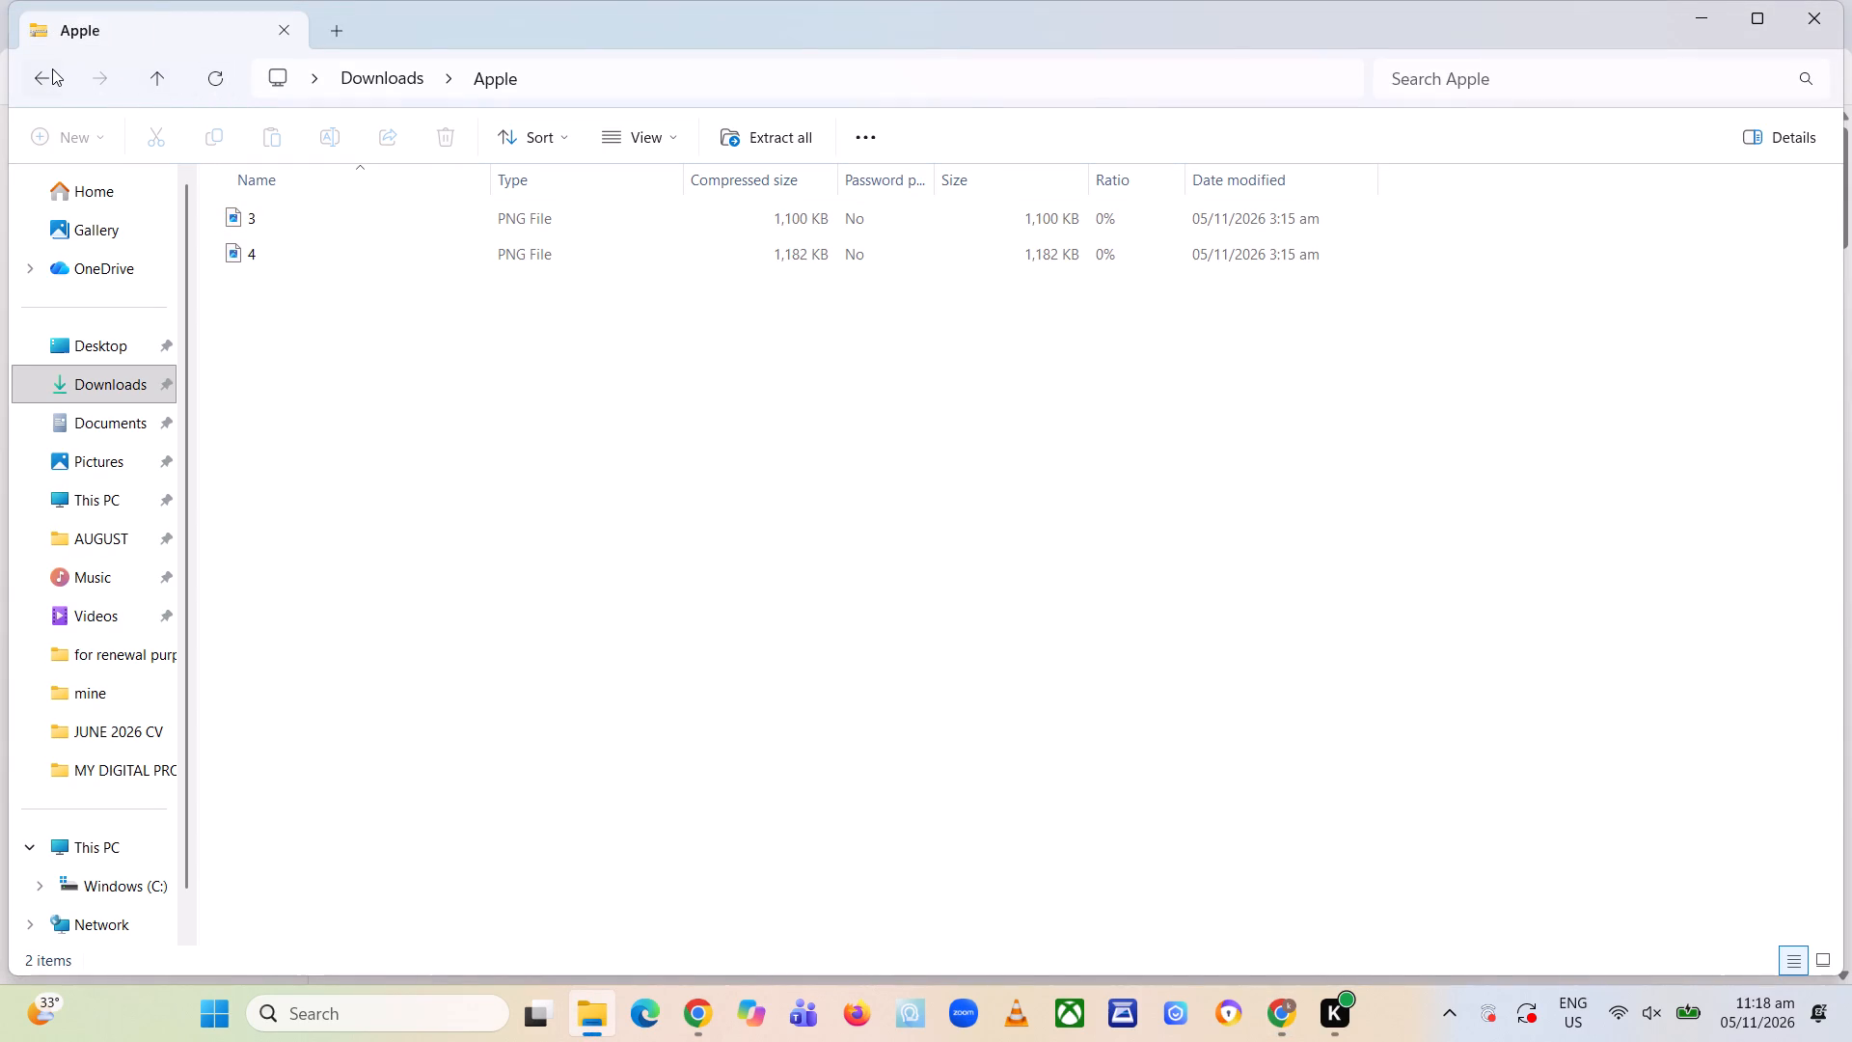
Move the images 1, 2, 5 and 28 from Downloads into the my little tracer folder.
click(52, 69)
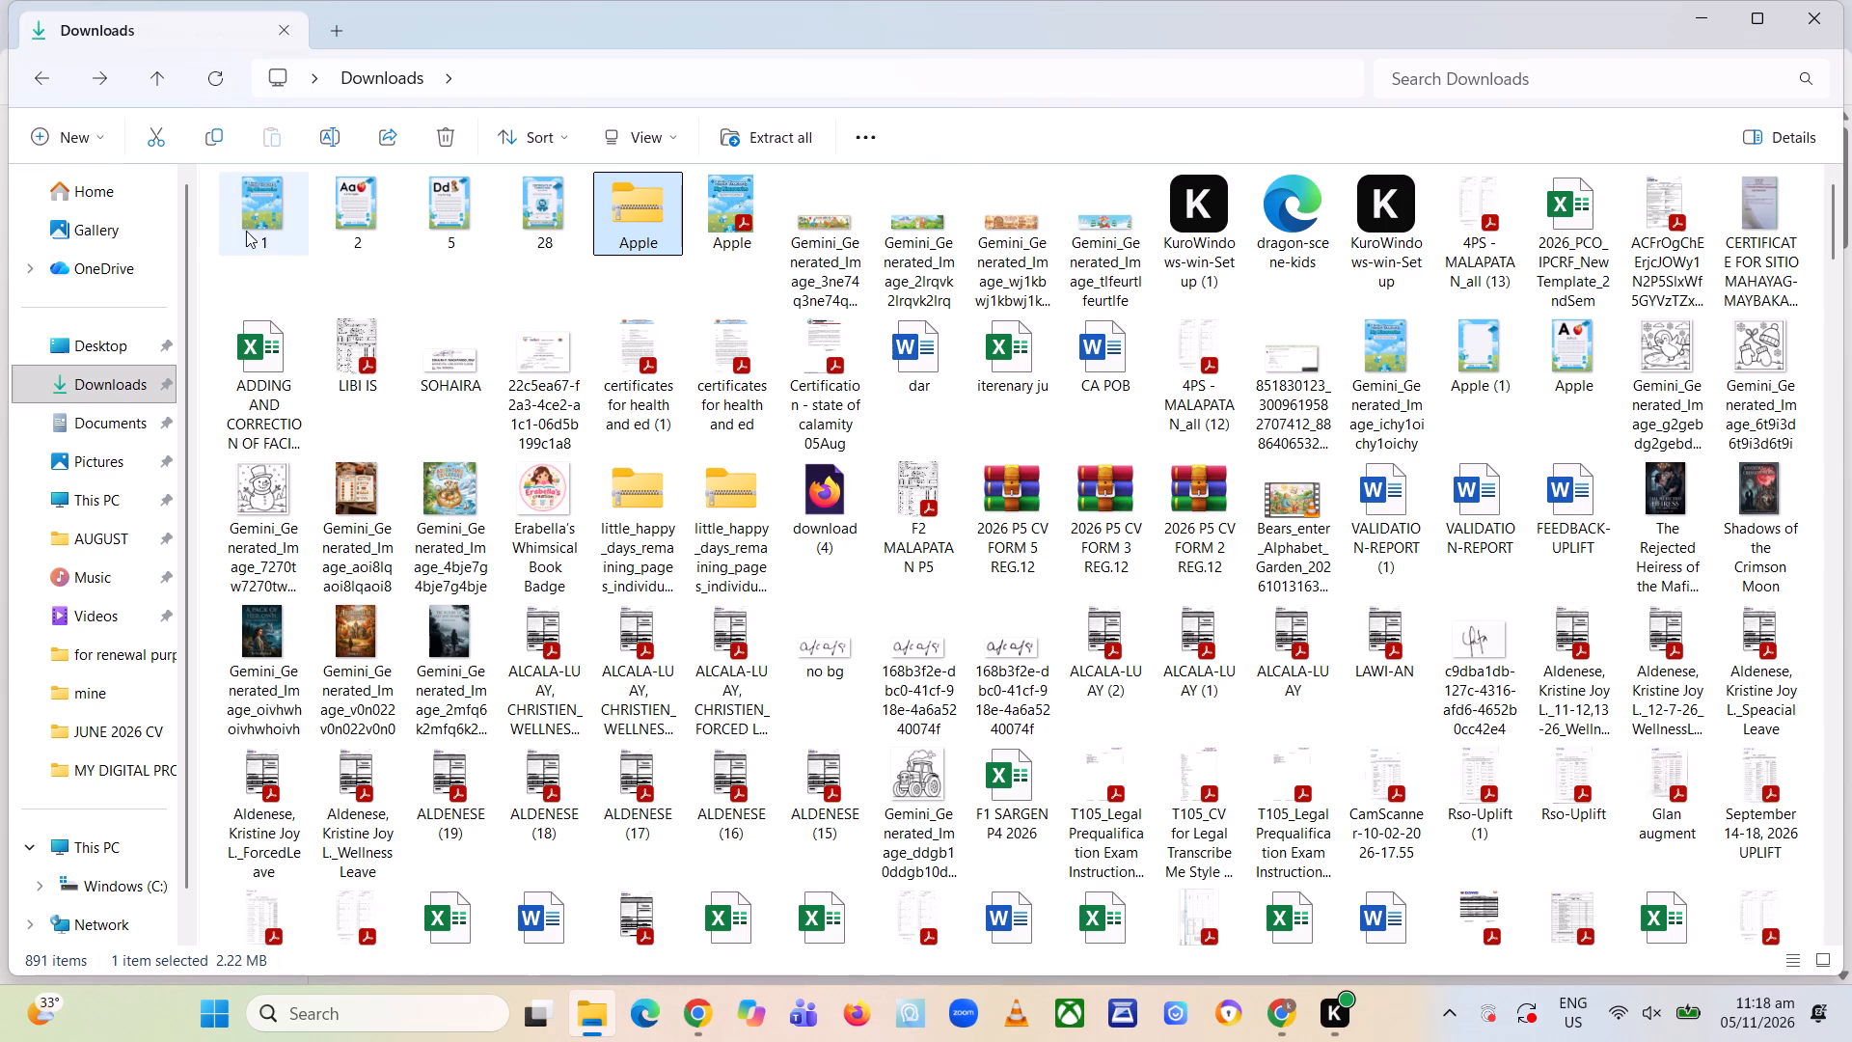
click(281, 219)
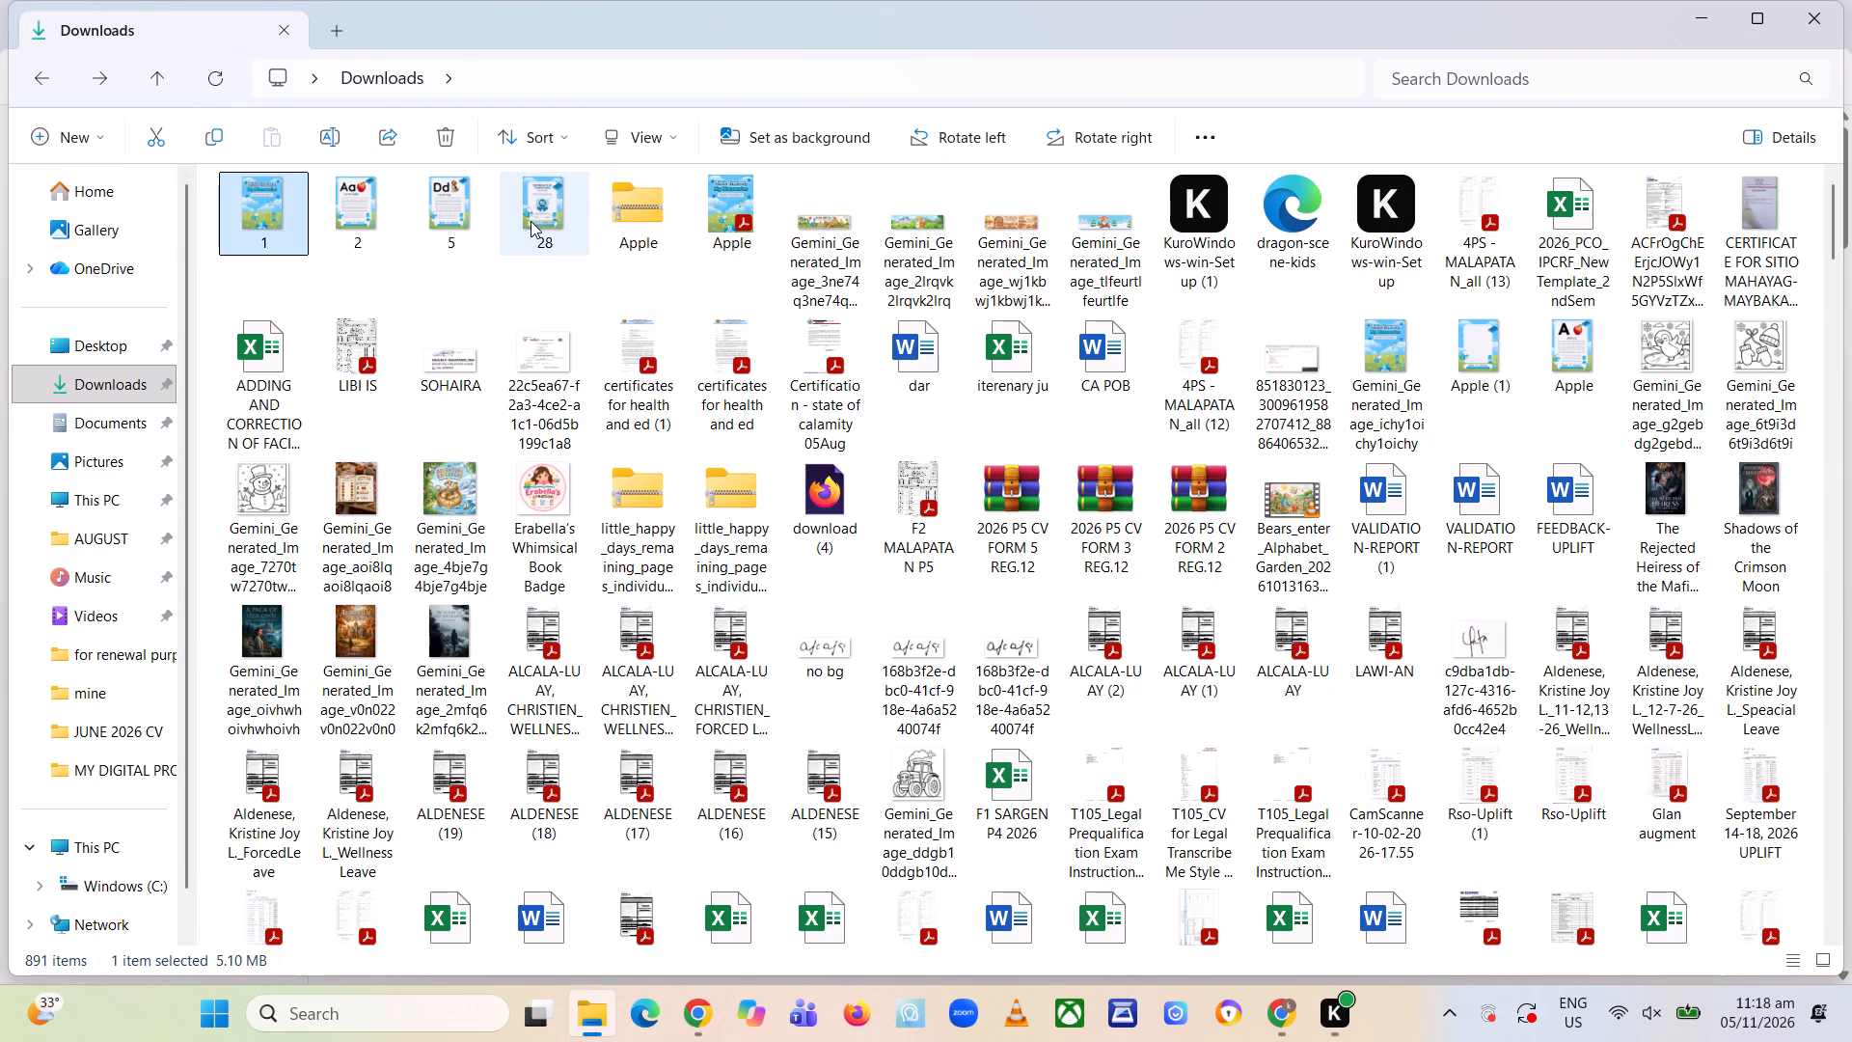
shift+click(550, 227)
key(ctrl+x)
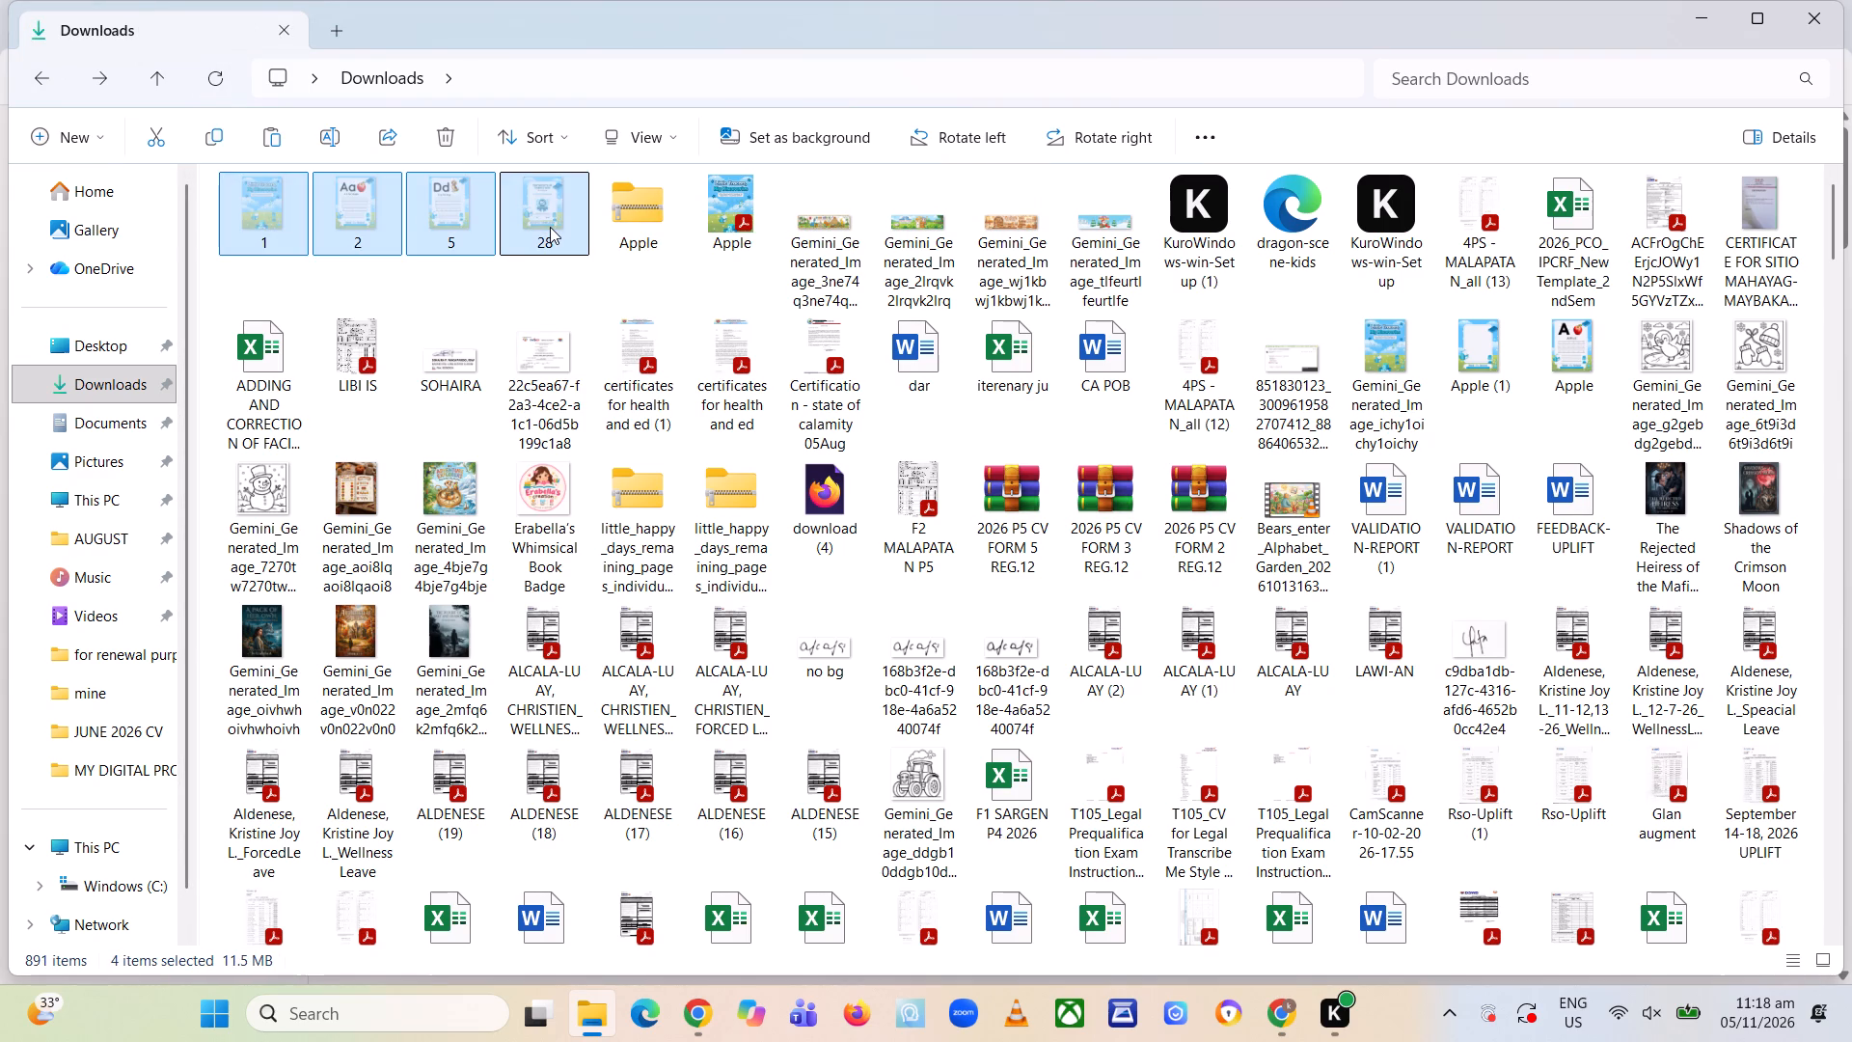
click(31, 80)
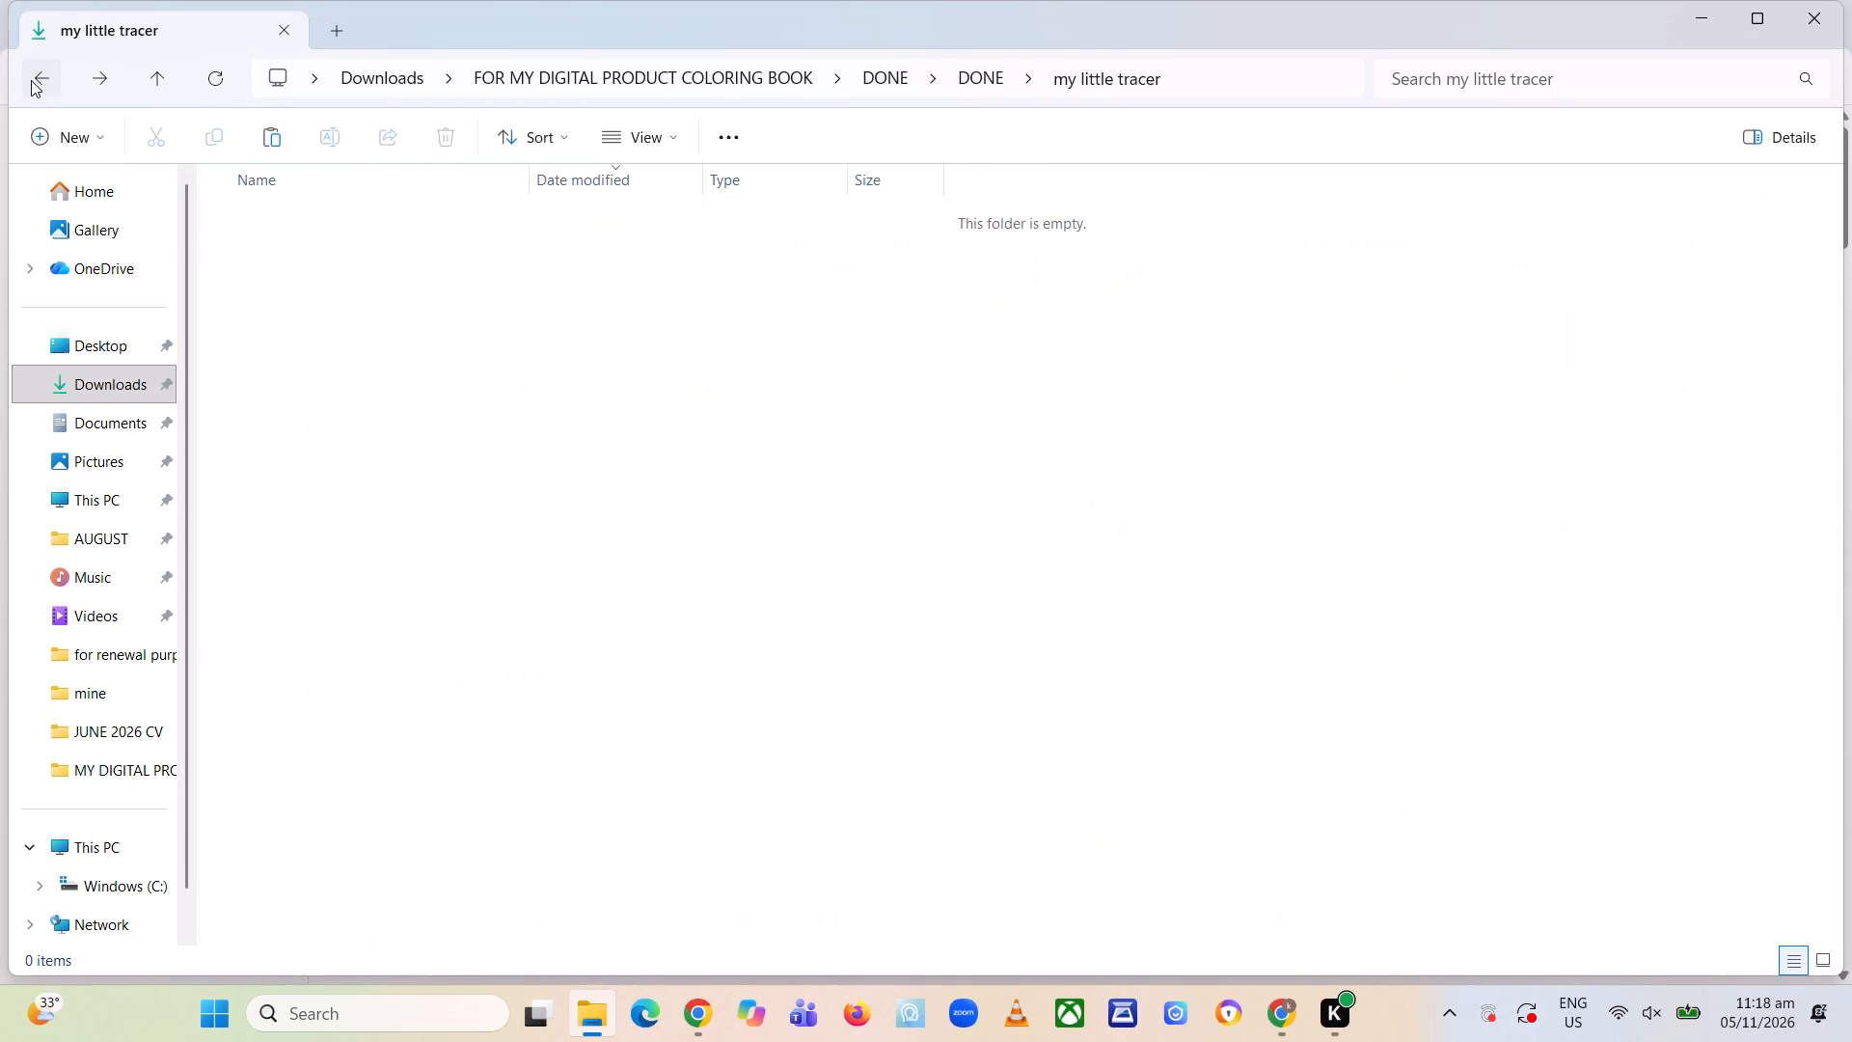
click(582, 326)
key(ctrl+v)
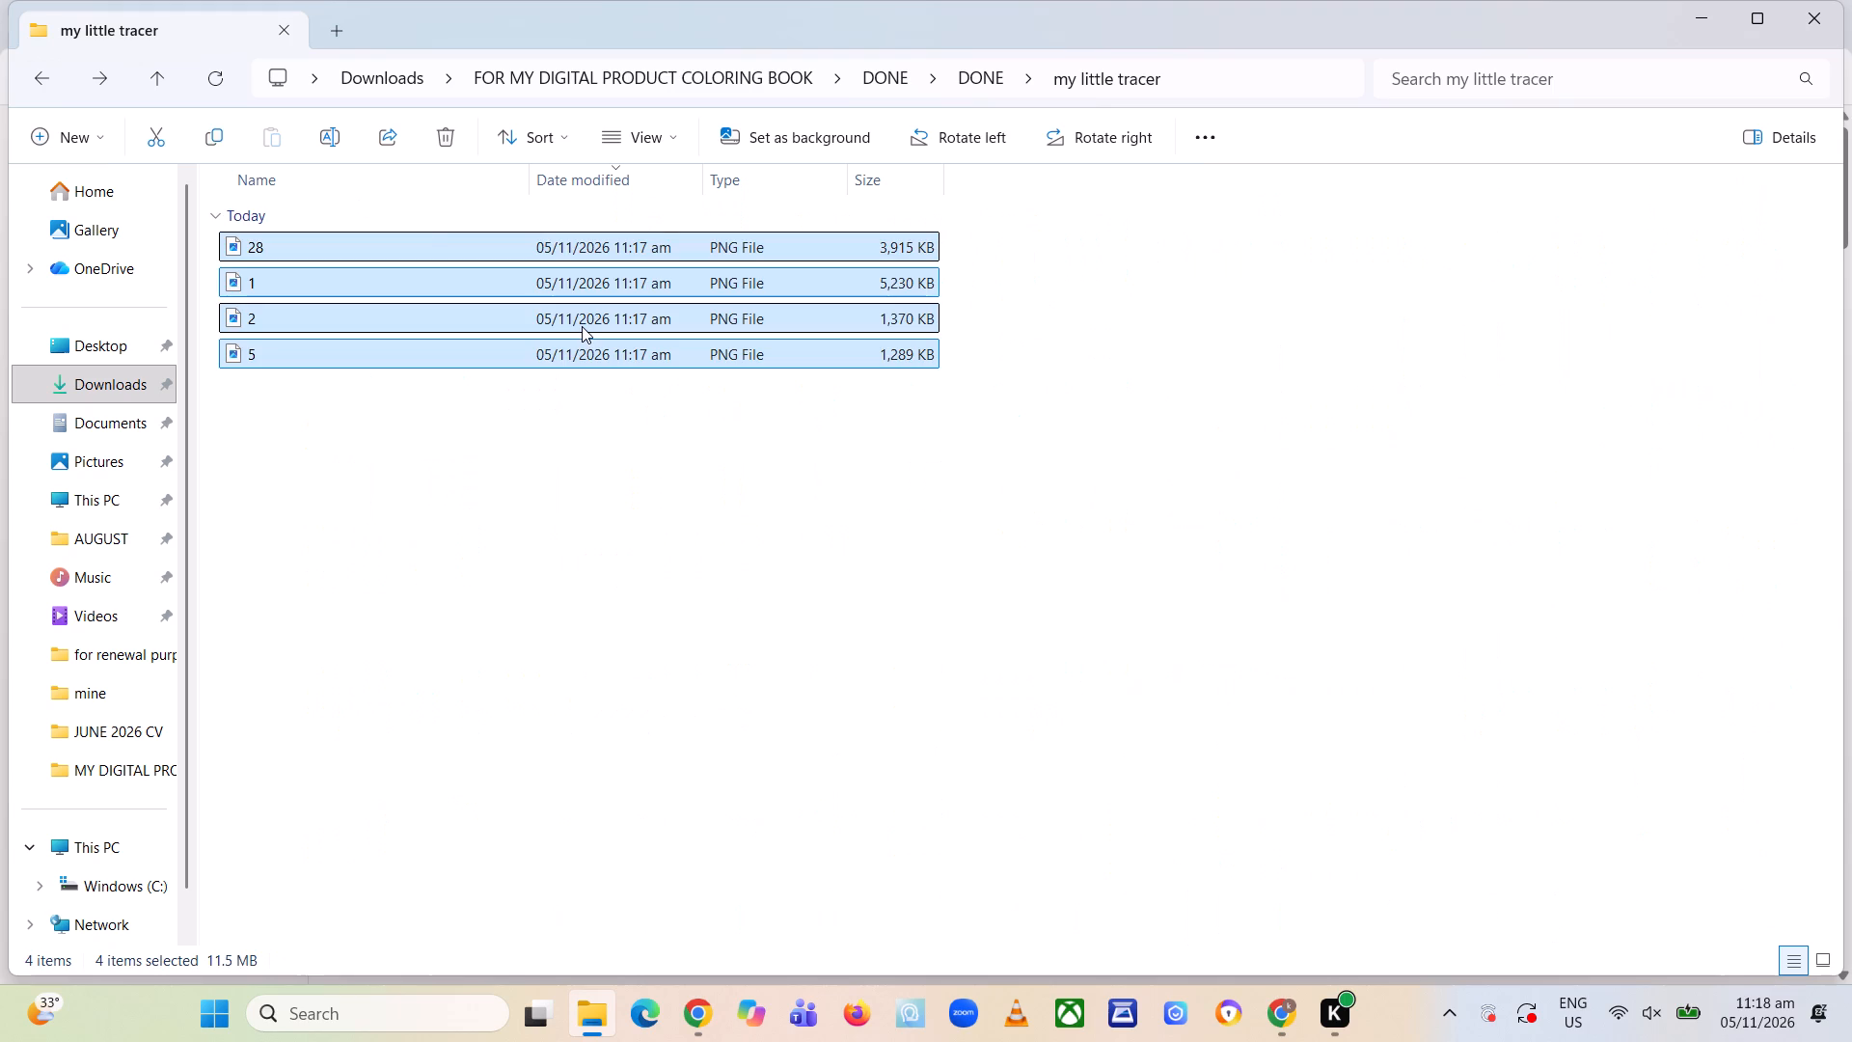
Move the images 3 and 4 out of the zipped Apple folder in Downloads into the my little tracer folder.
click(100, 77)
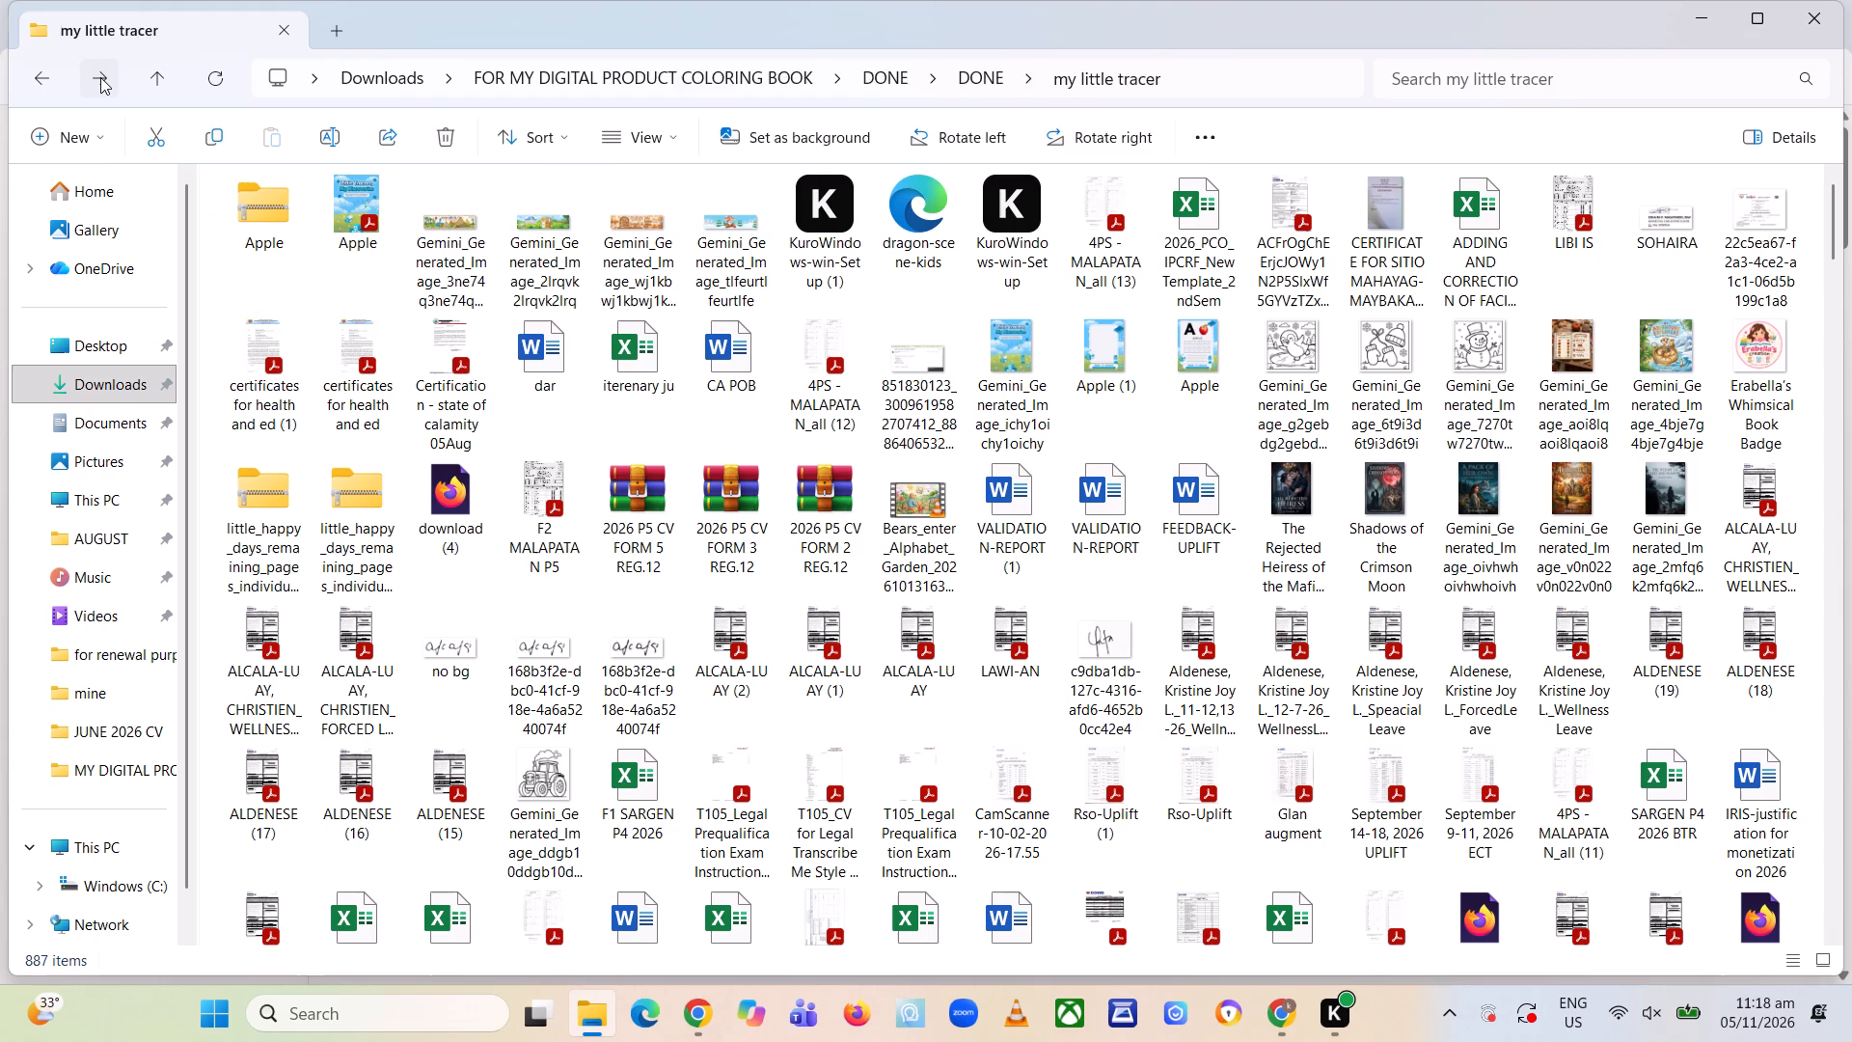
double_click(280, 226)
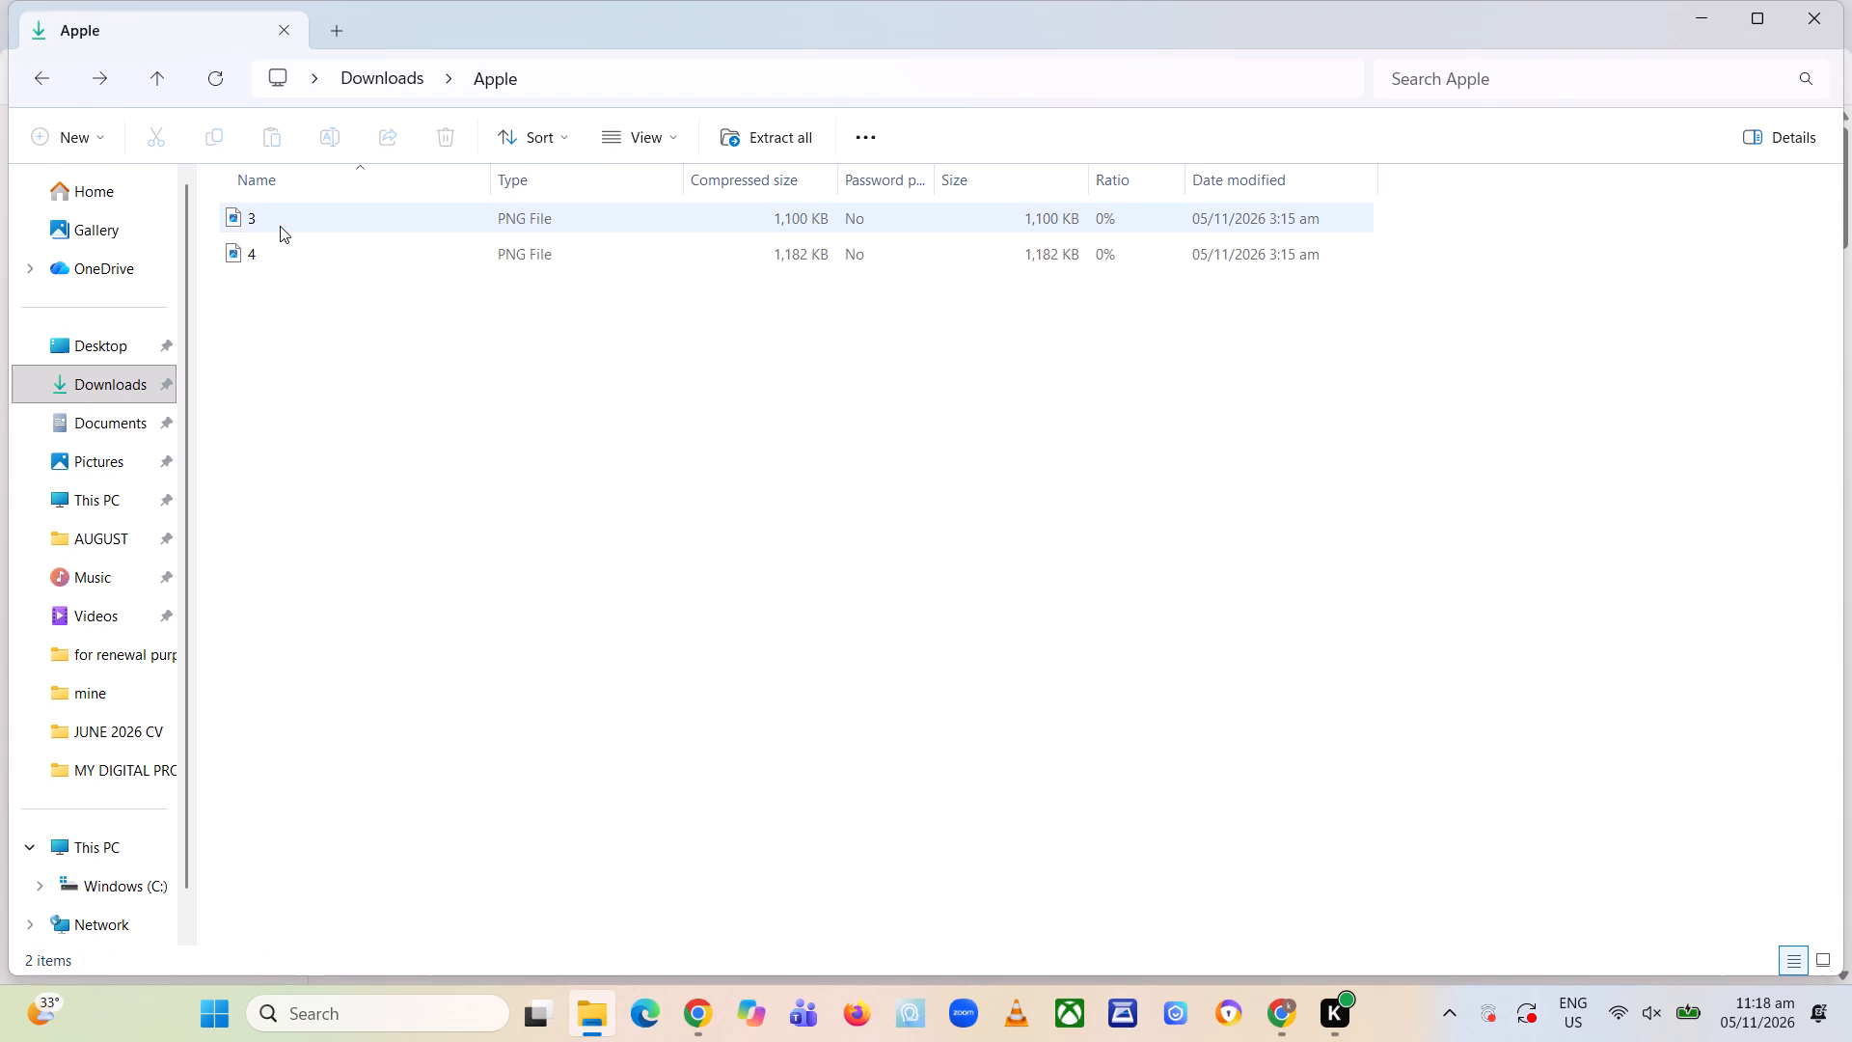
key(ctrl+a)
key(ctrl+x)
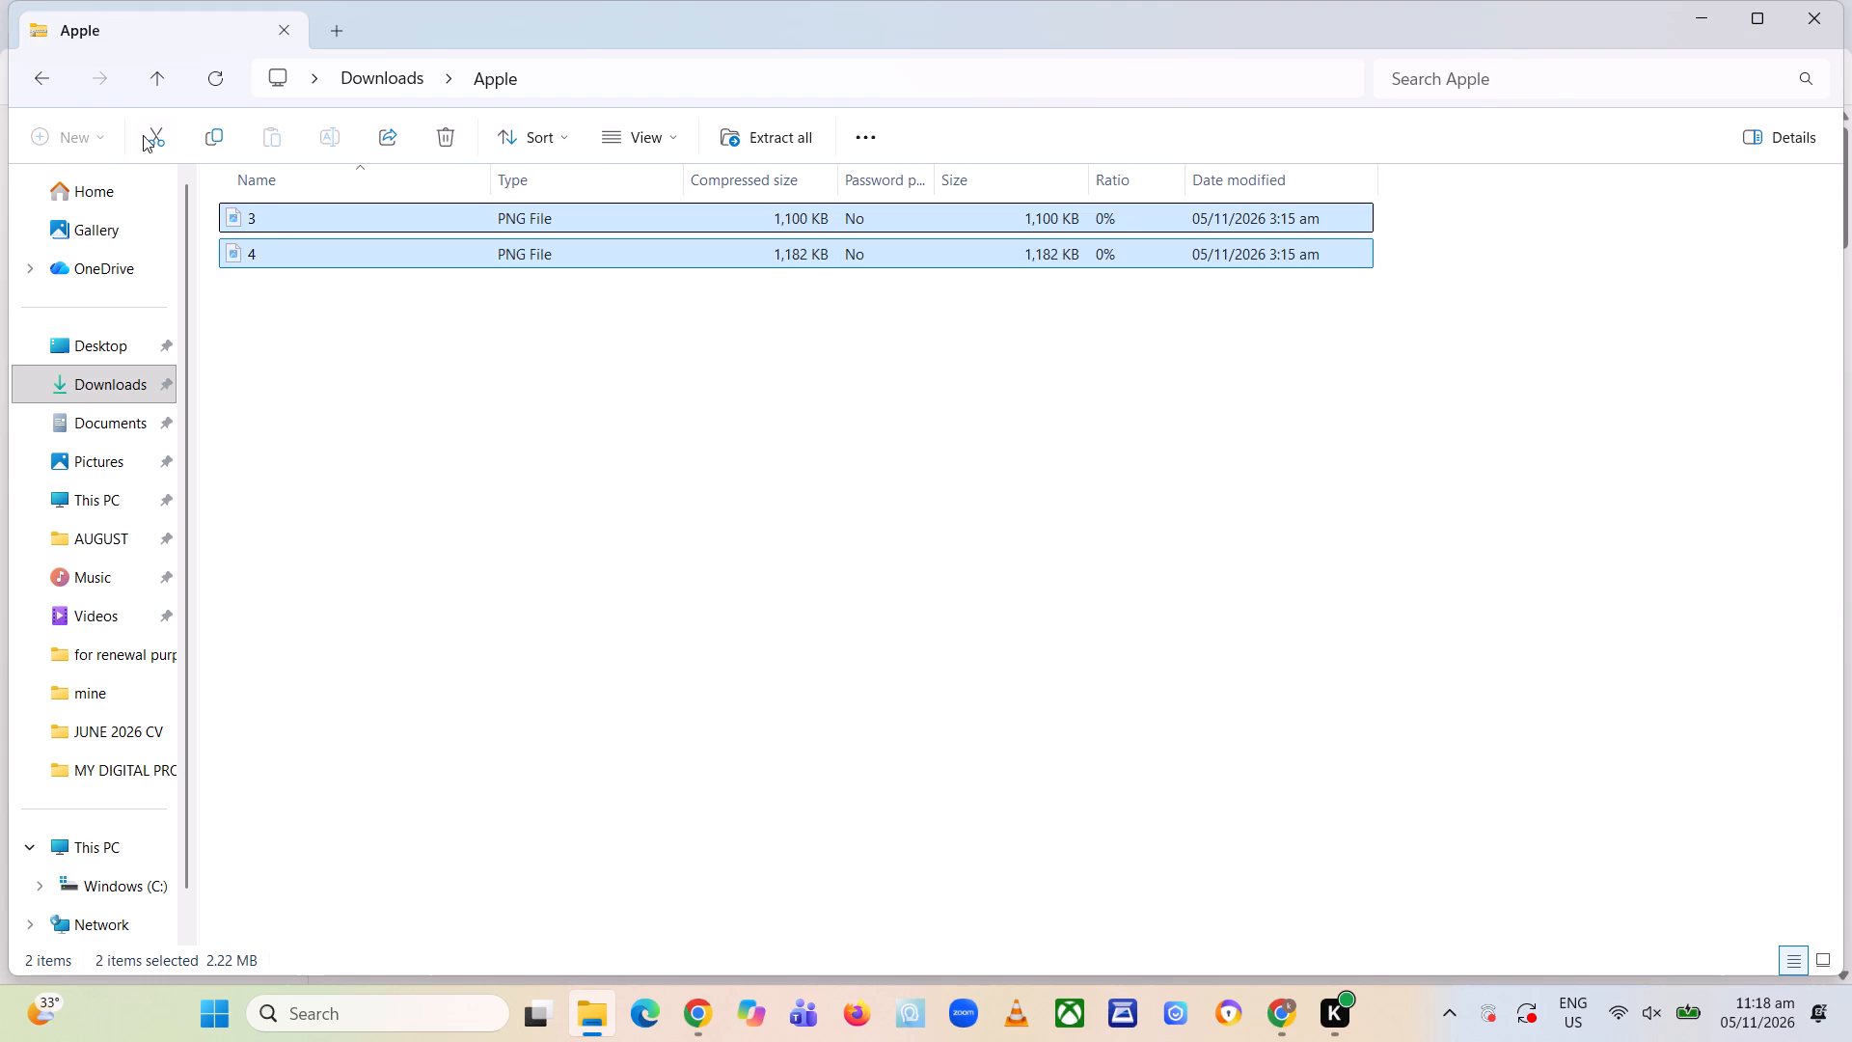
click(34, 80)
click(34, 80)
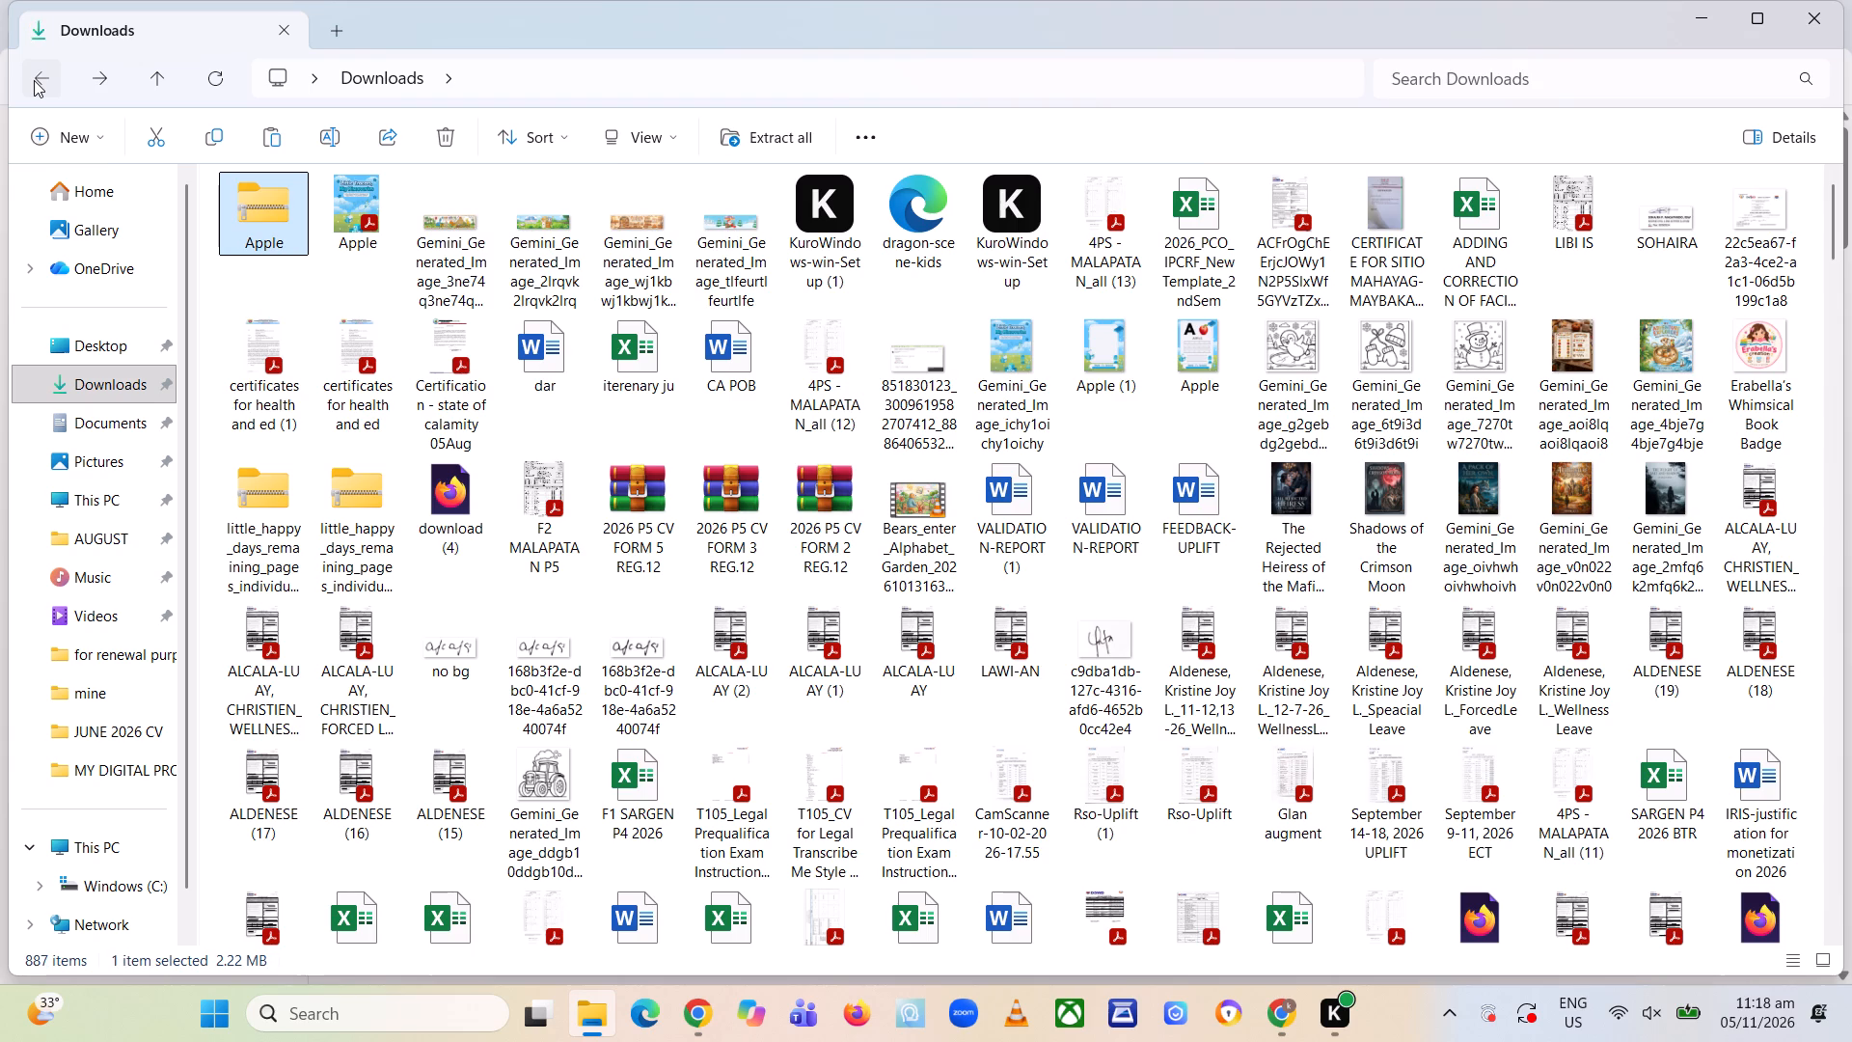
click(638, 564)
key(ctrl+v)
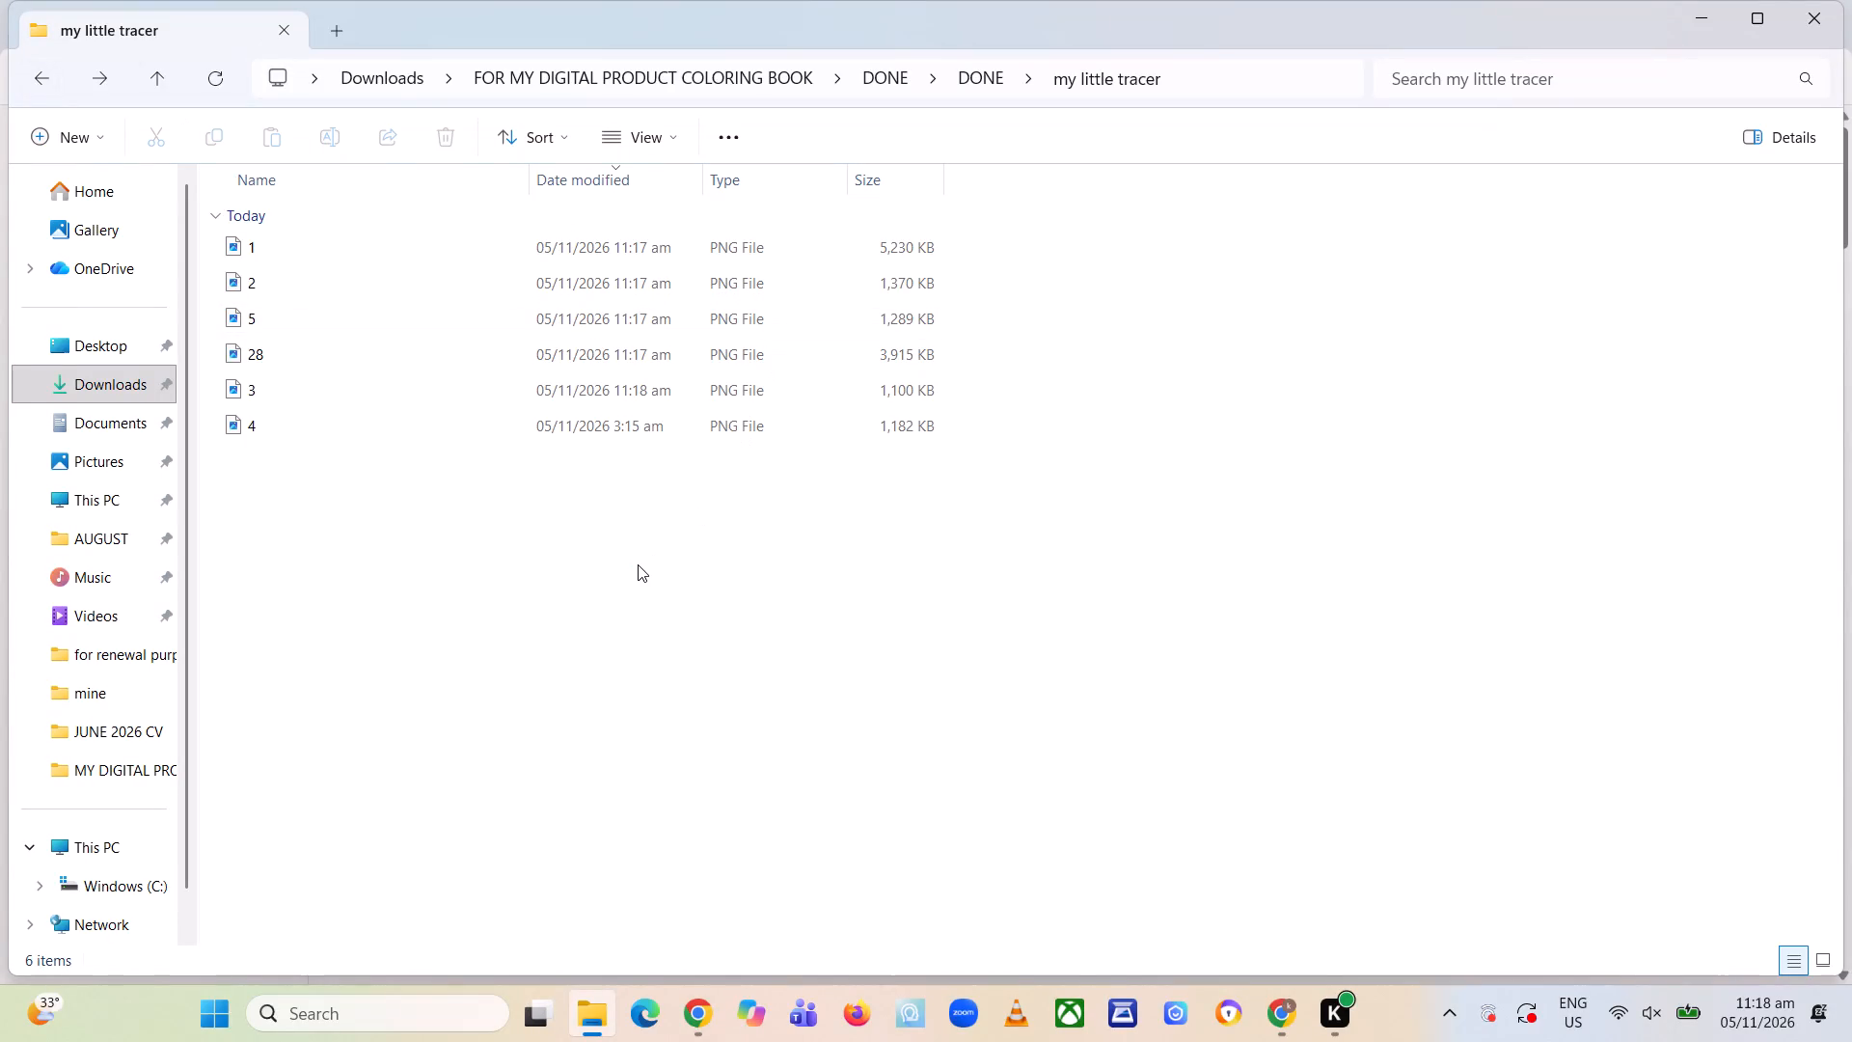
Permanently delete the emptied zipped Apple folder from Downloads.
click(102, 76)
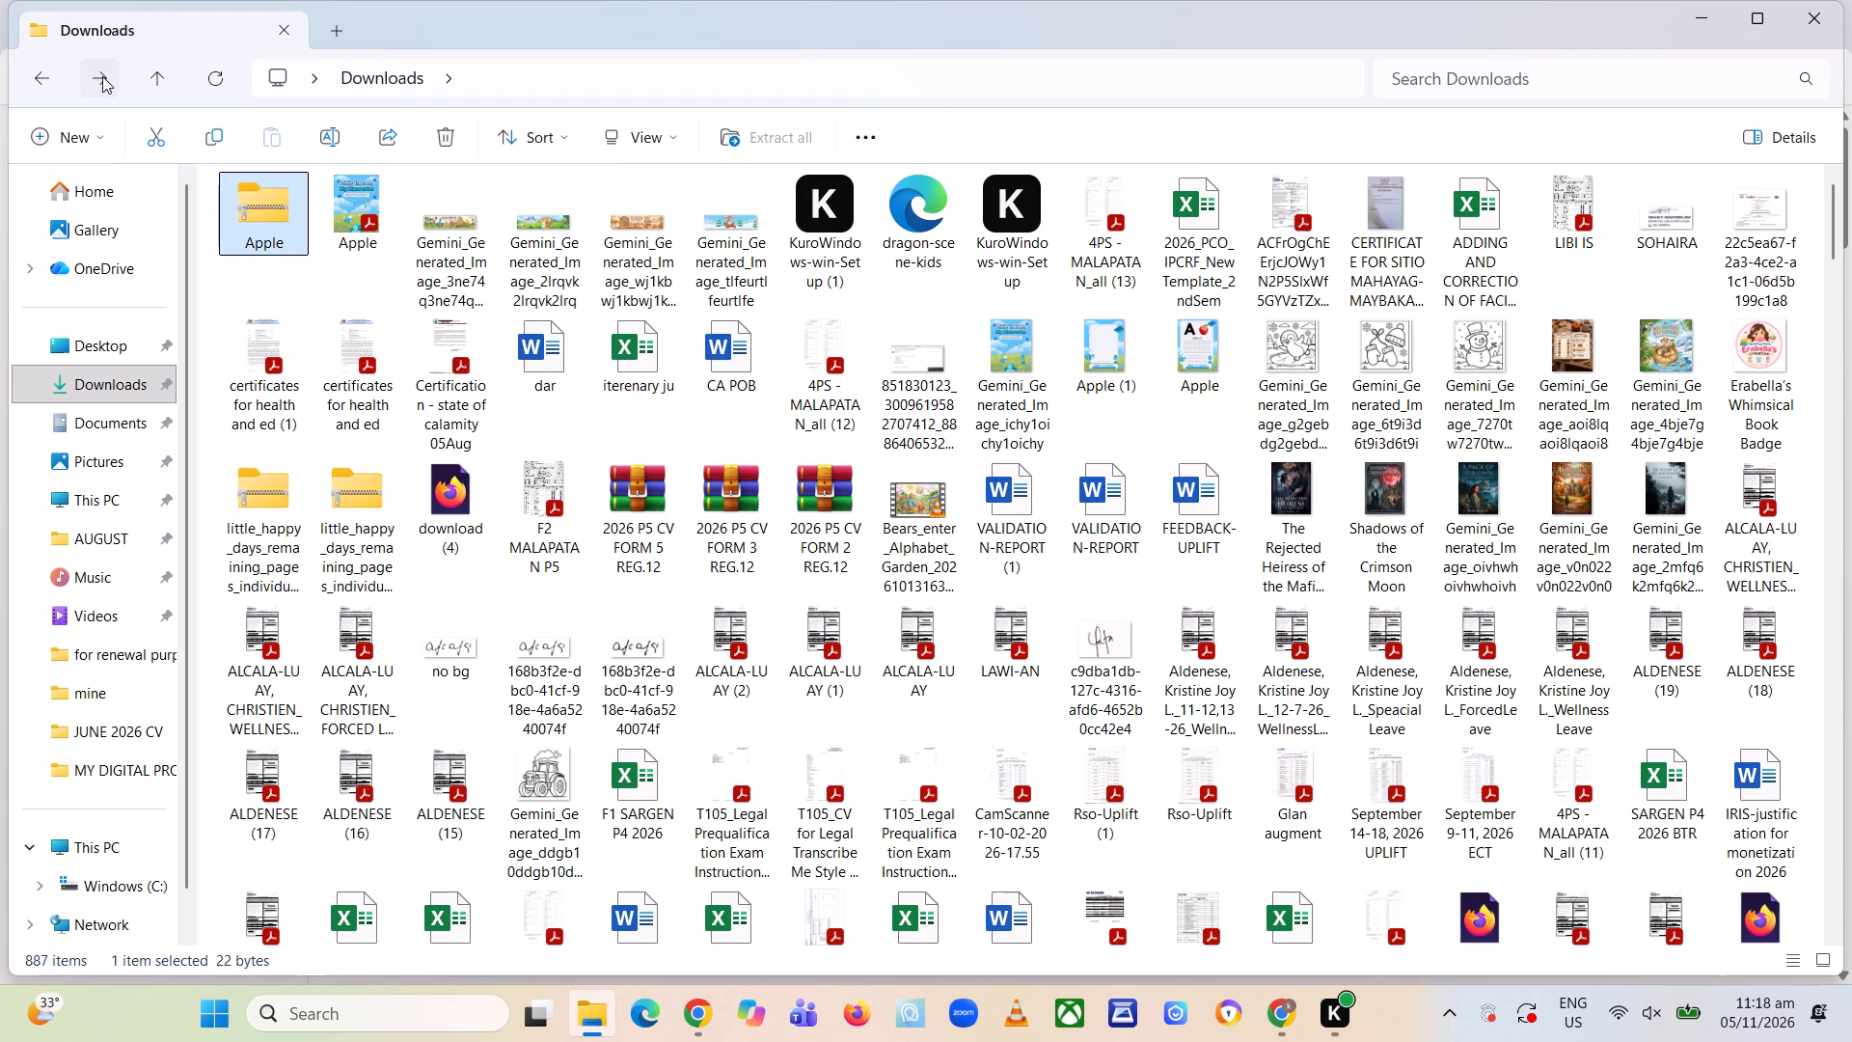
key(shift+Delete)
key(Return)
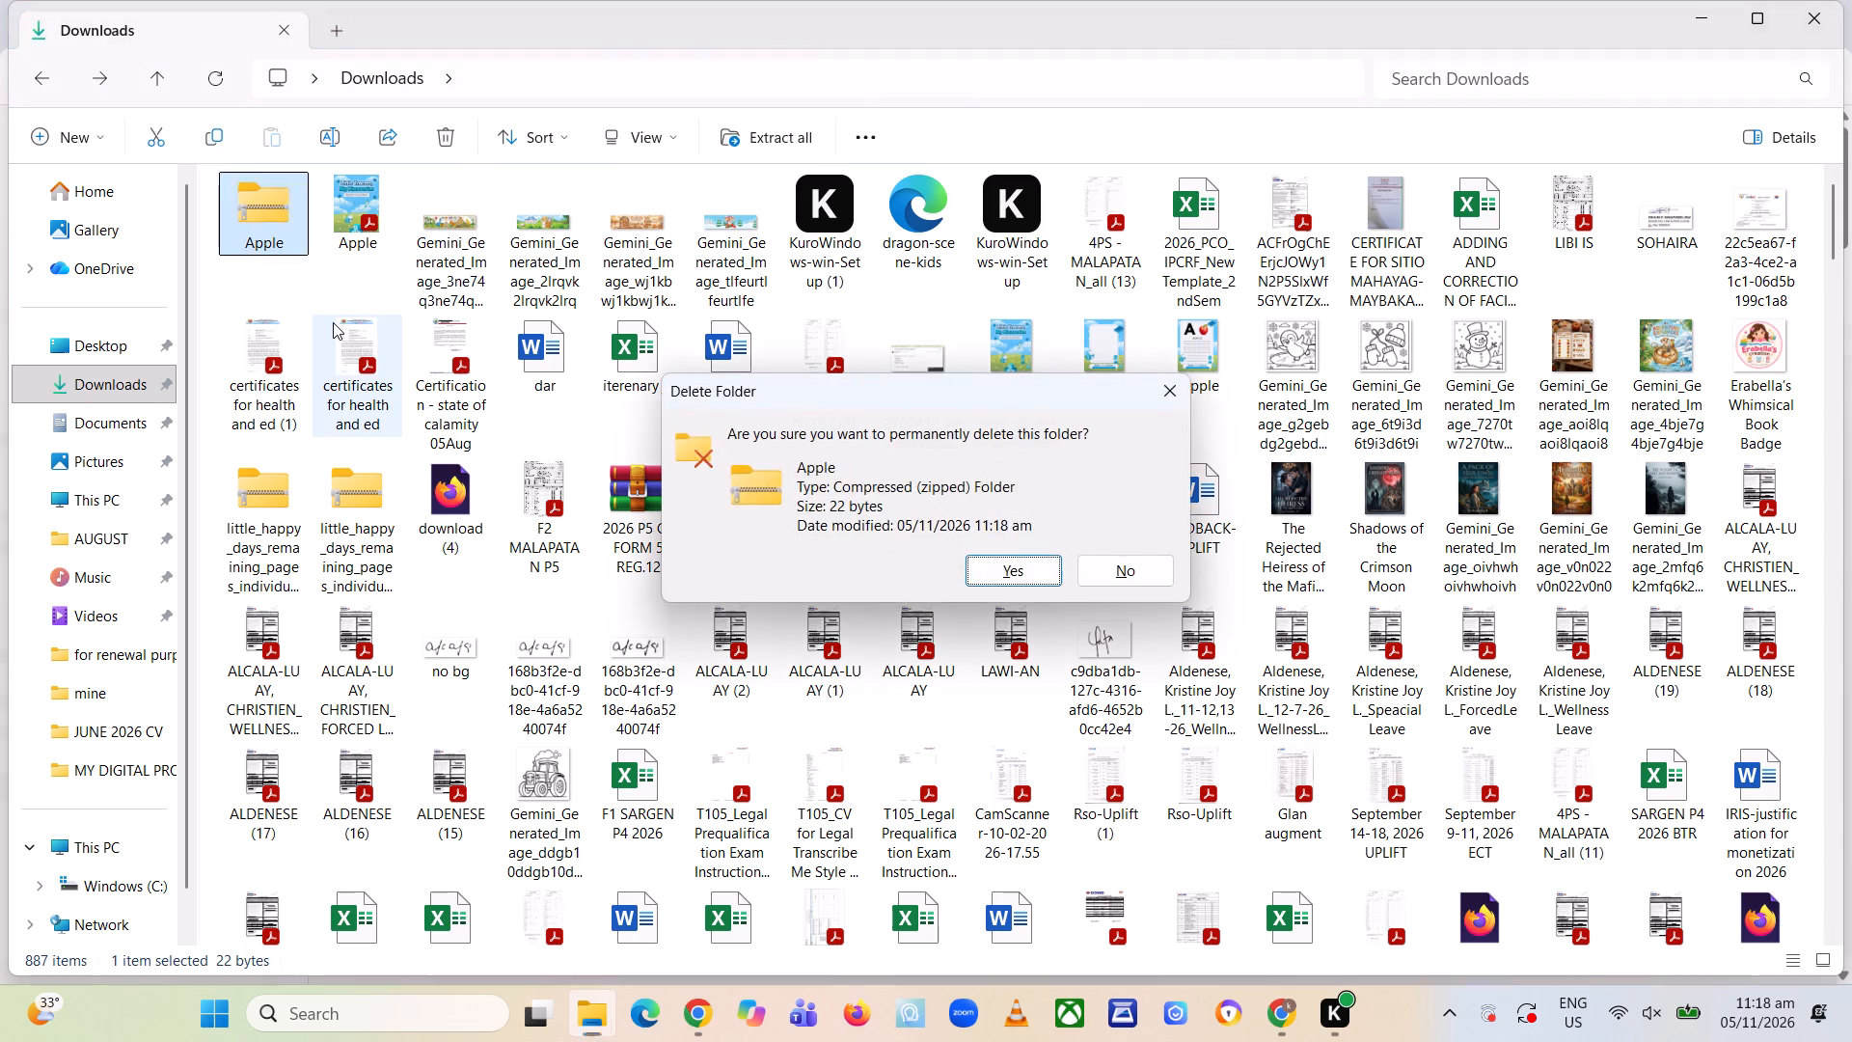
Move the Apple PDF from Downloads into the MY DIGITAL PRODUCT 10-2-26 folder.
key(ctrl+x)
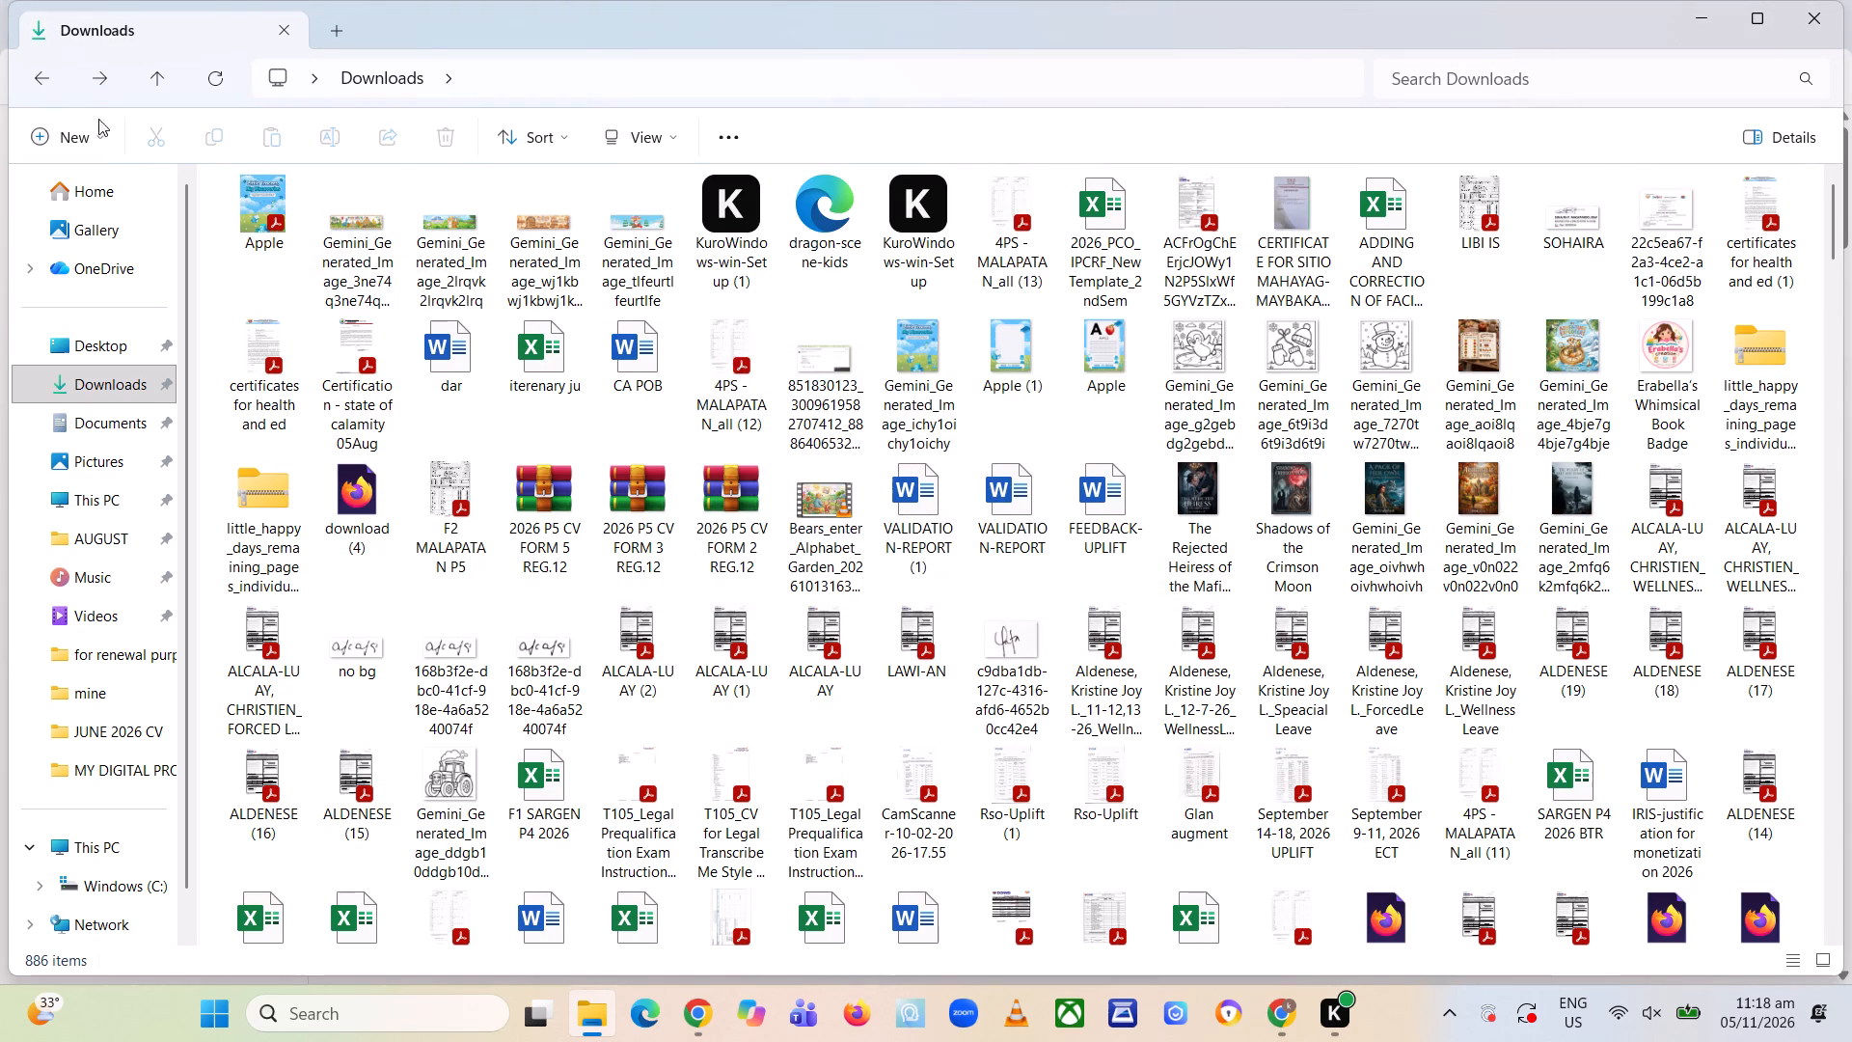
click(46, 76)
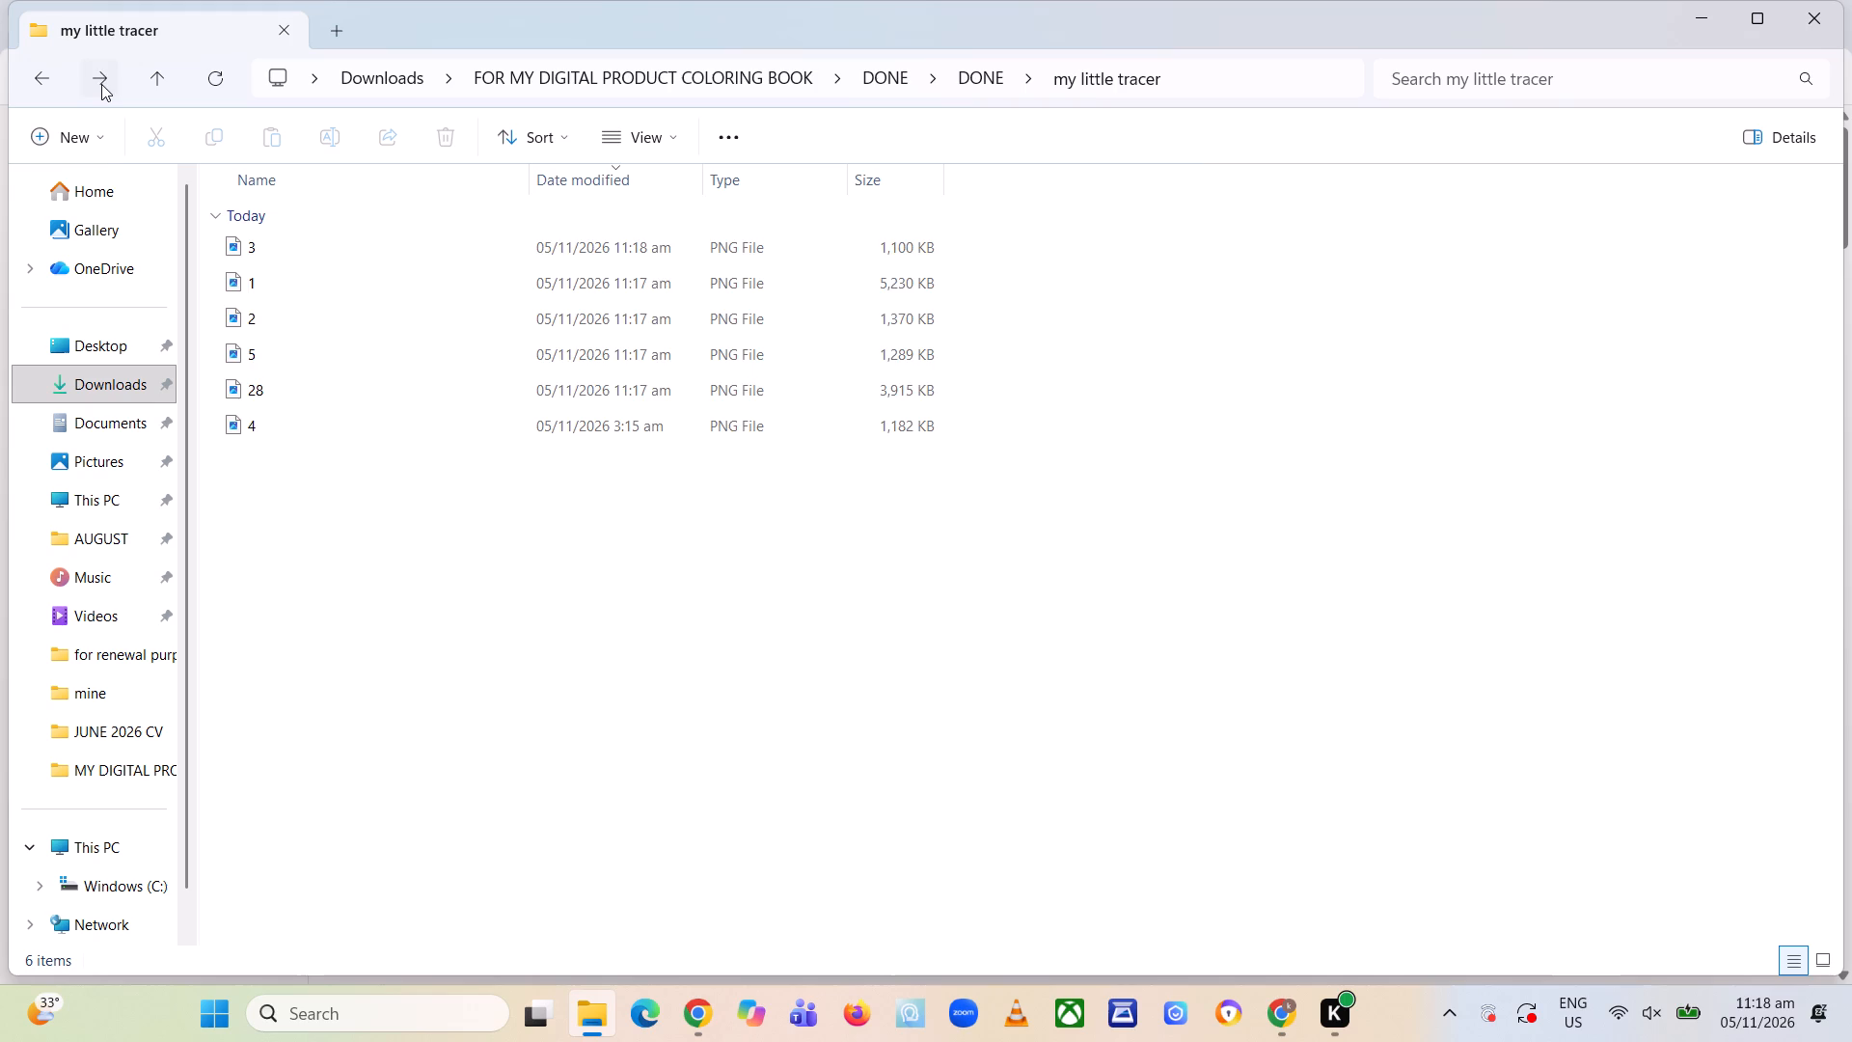
click(101, 84)
click(287, 226)
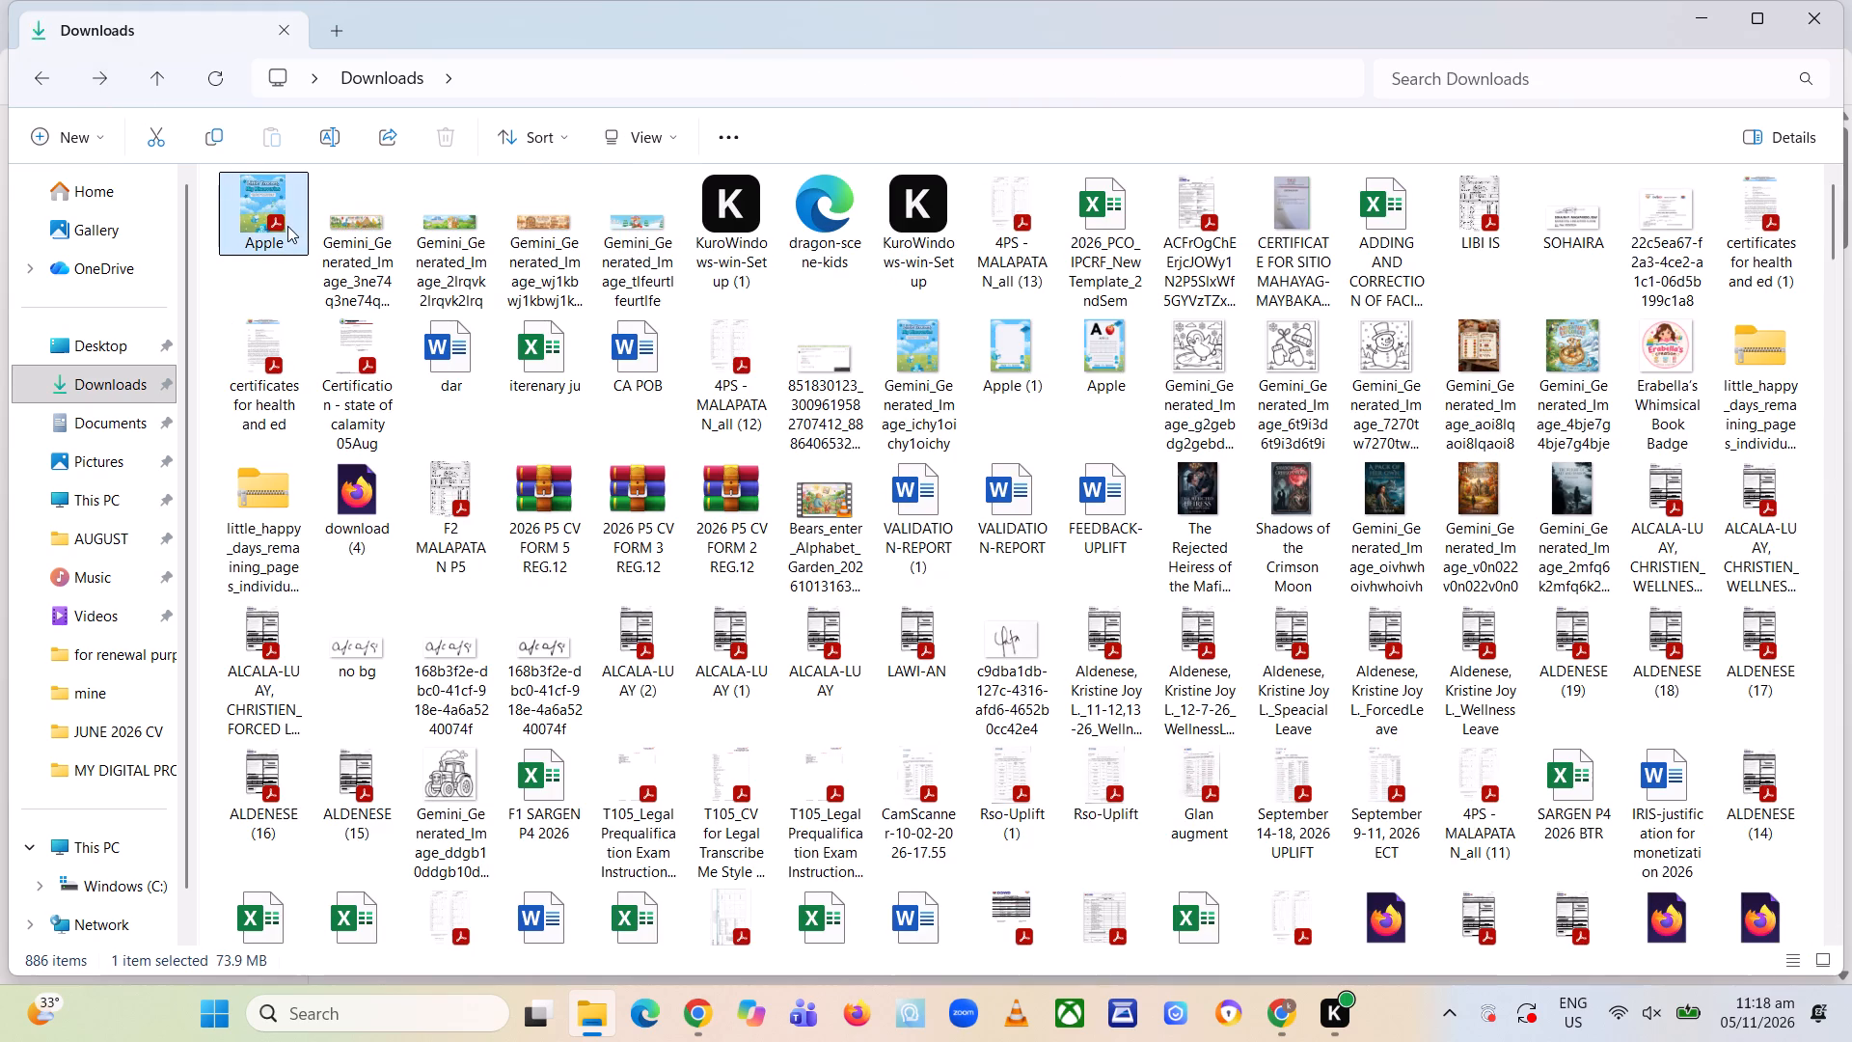
key(ctrl+x)
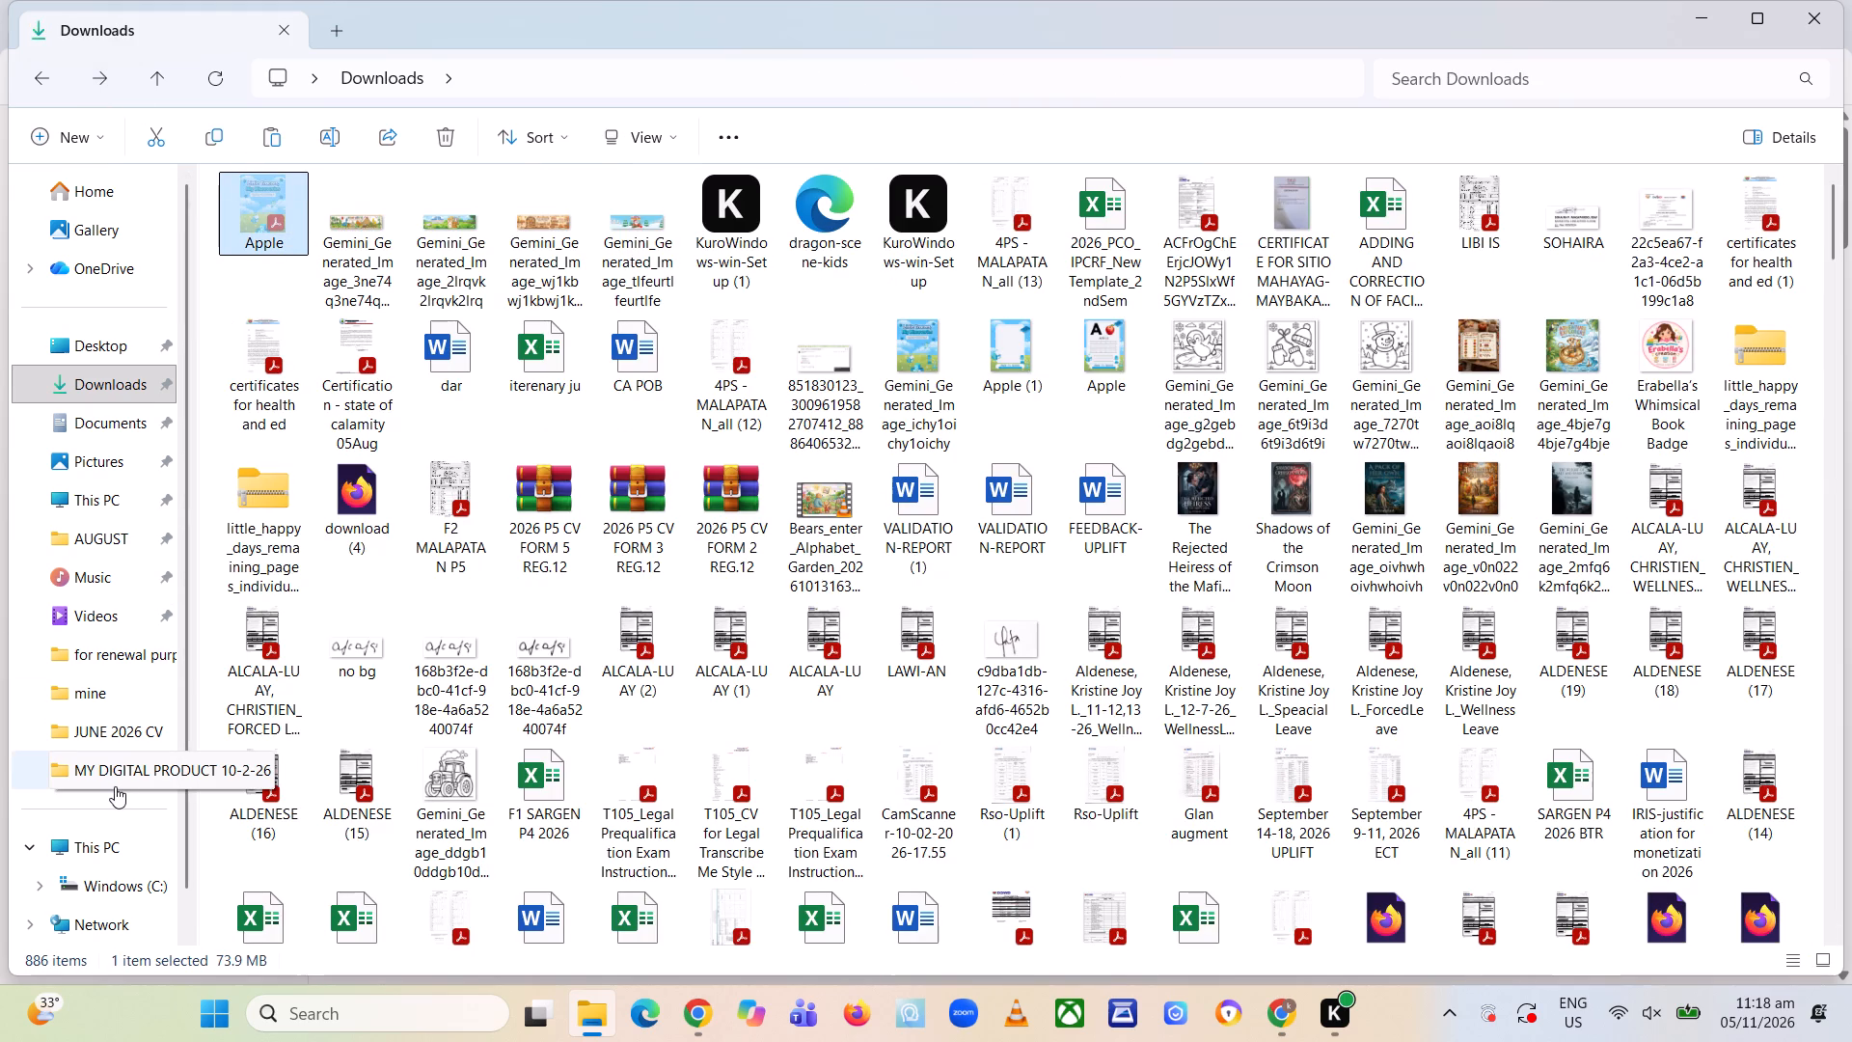
click(115, 786)
click(363, 468)
key(ctrl+v)
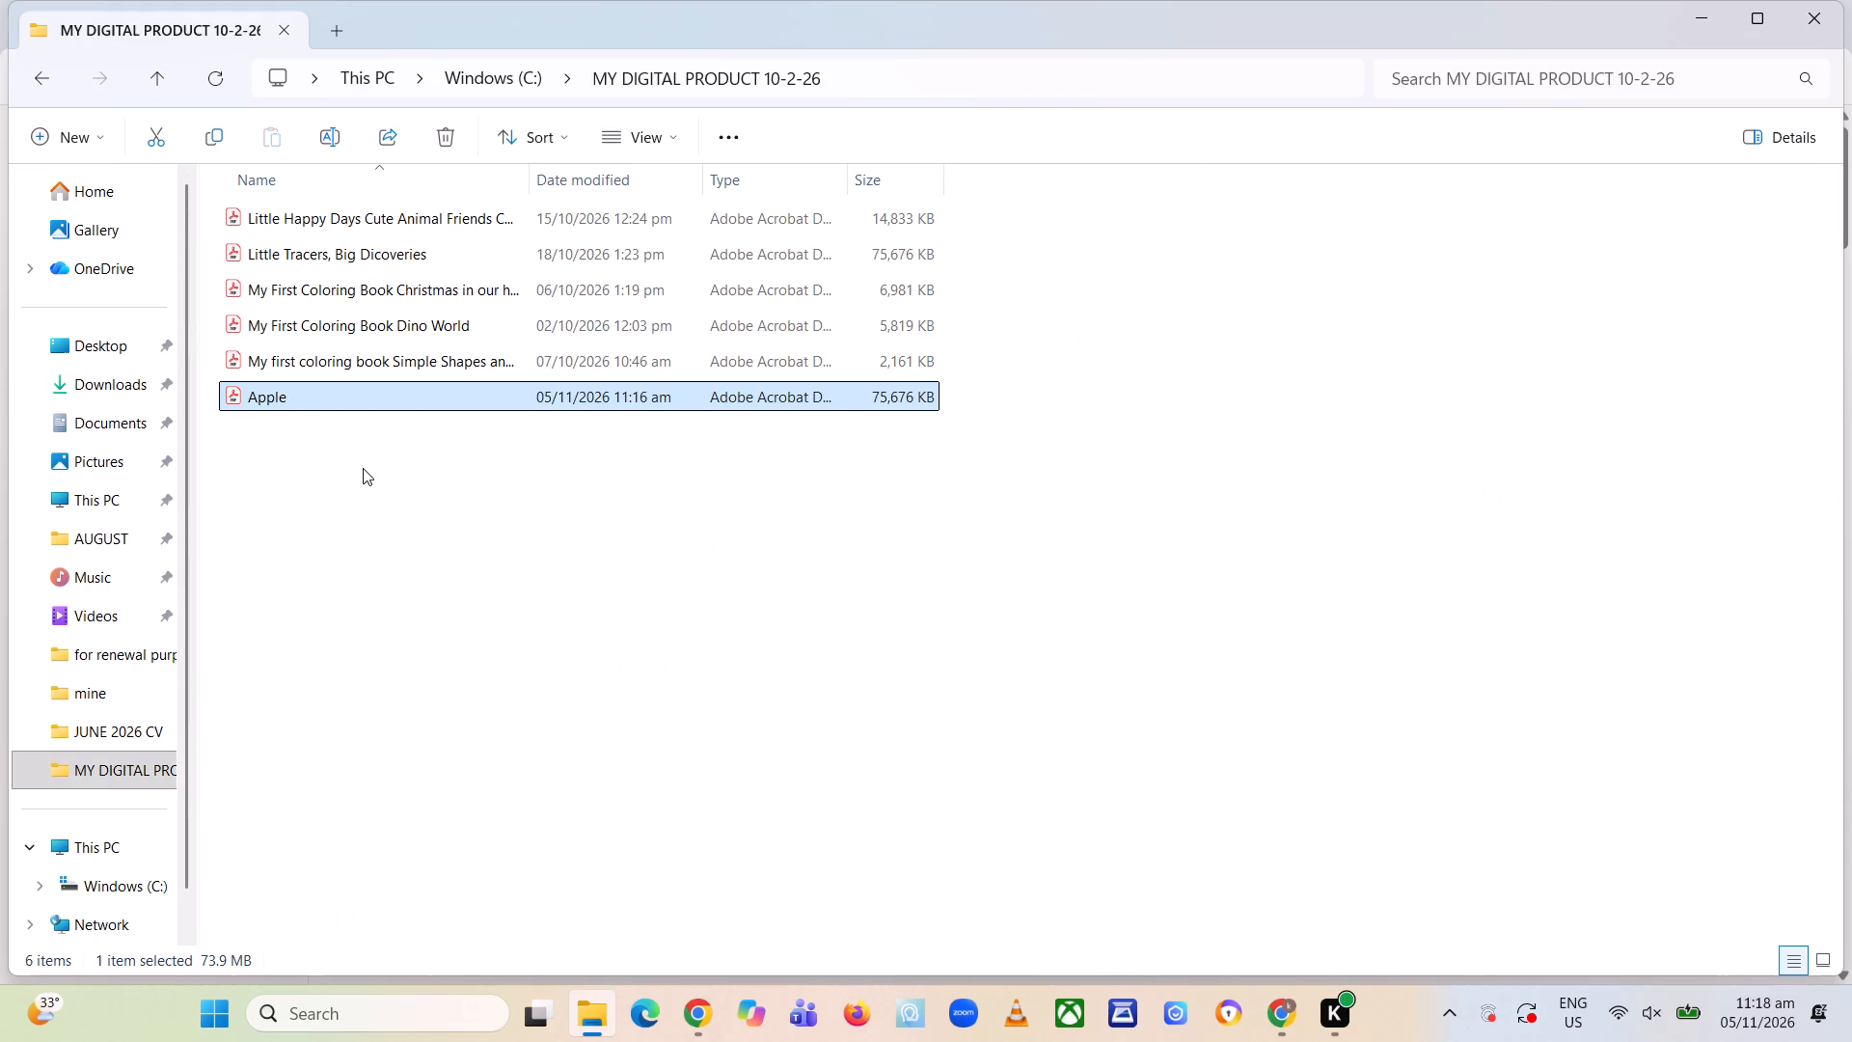
Rename the moved Apple PDF as My Little Tracer.
click(284, 395)
text(My Little Tracer)
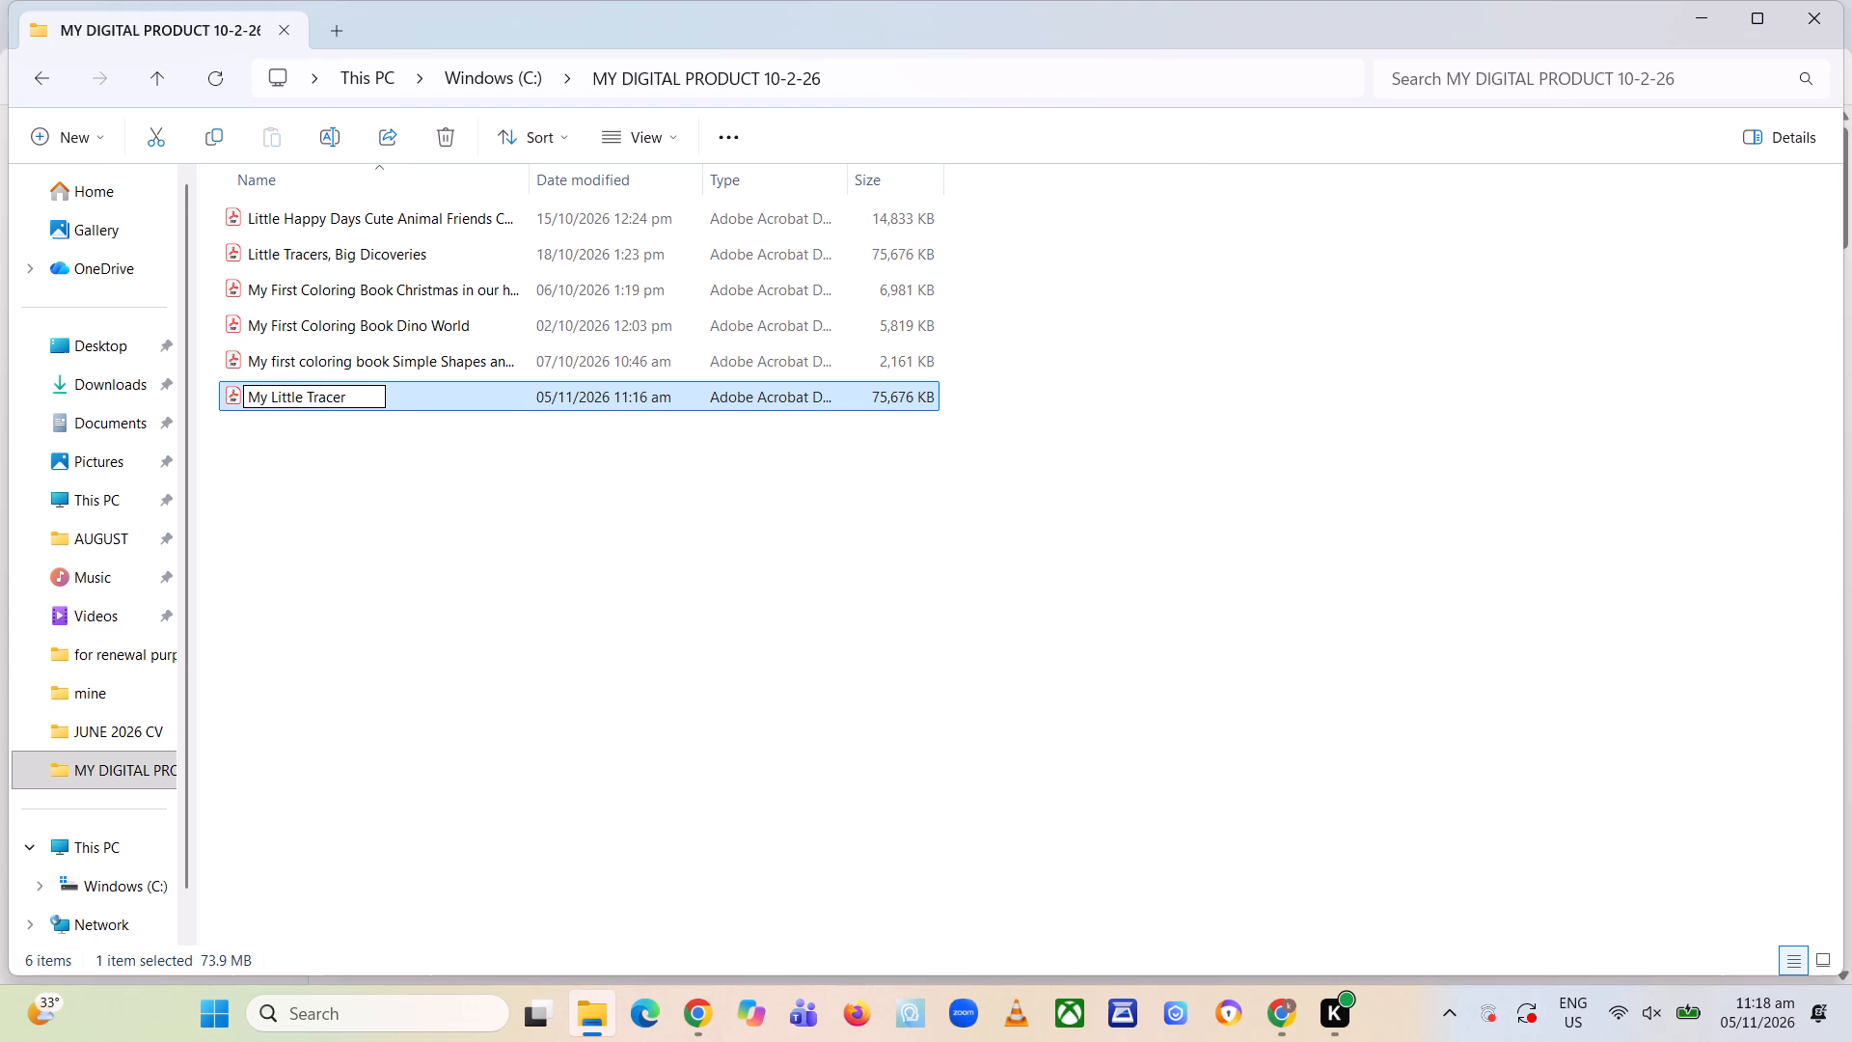
Switch to the Apple design in Canva and check the book's title on the first page.
key(alt+Tab)
key(alt+Right)
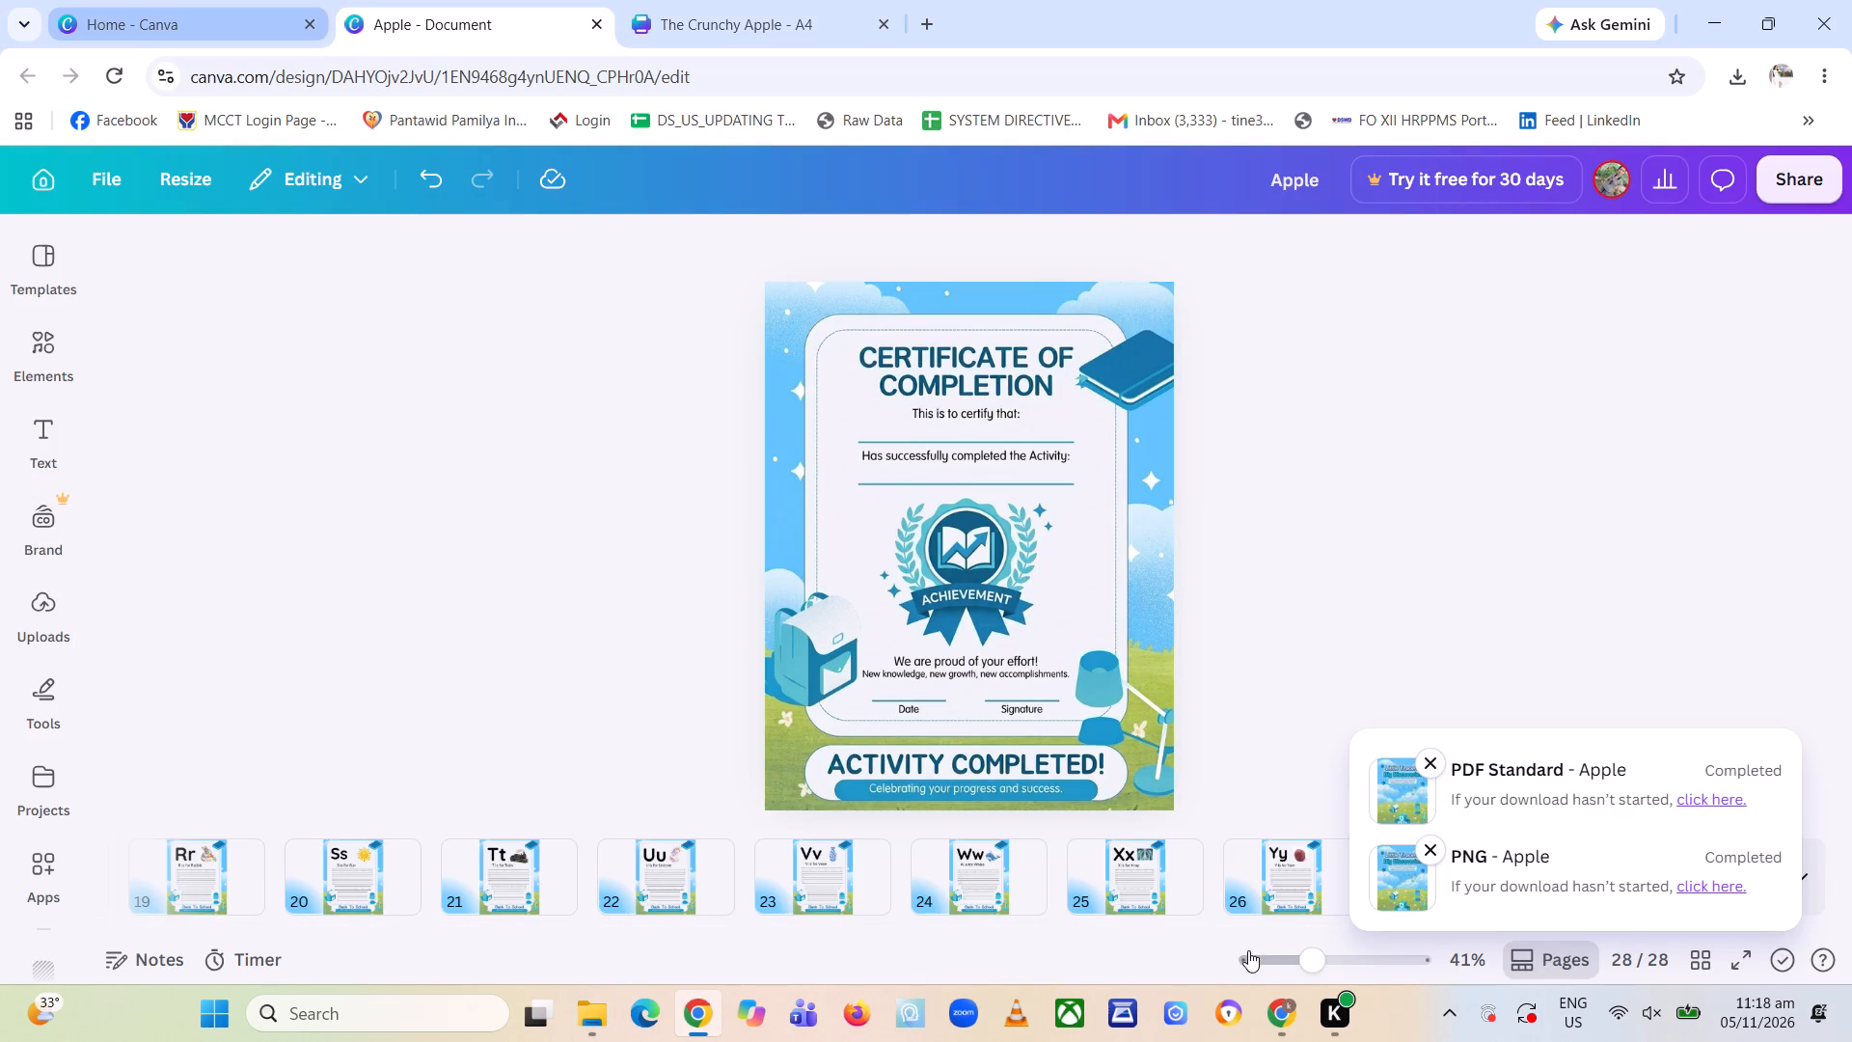
drag(1267, 928, 294, 941)
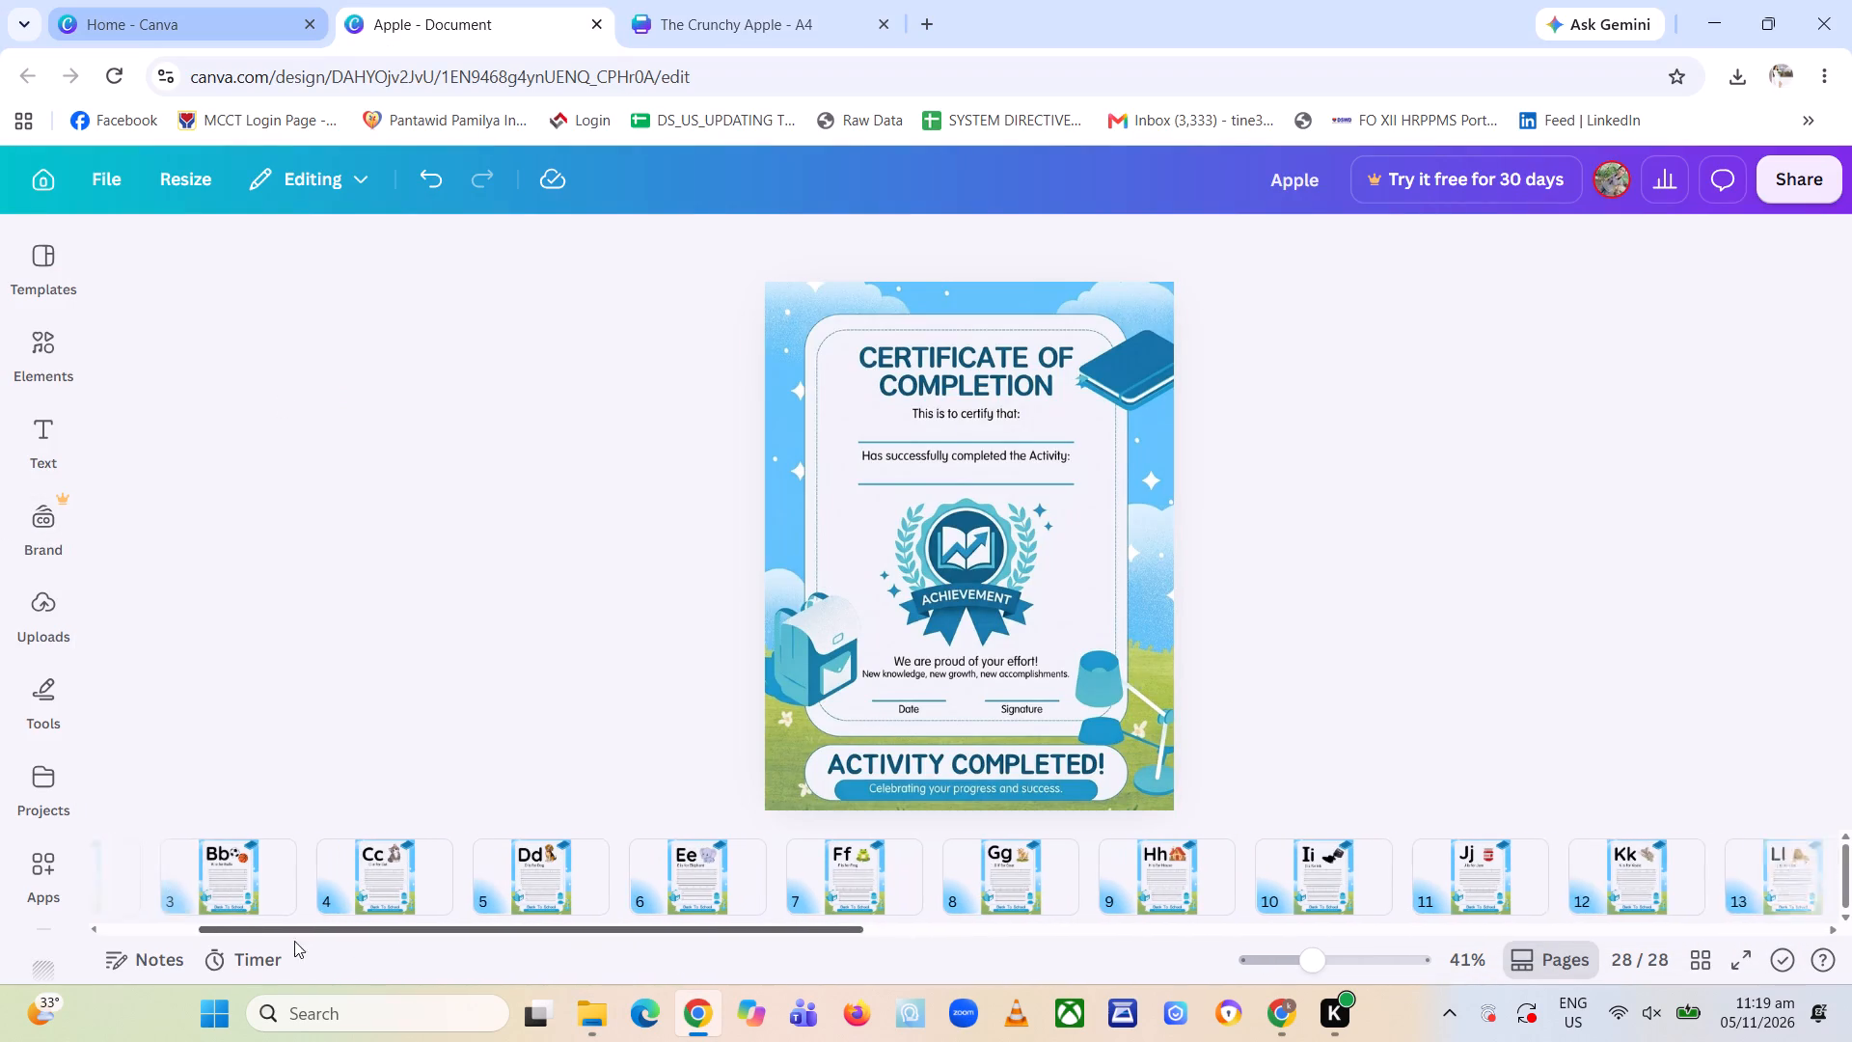
drag(294, 941, 95, 931)
click(168, 889)
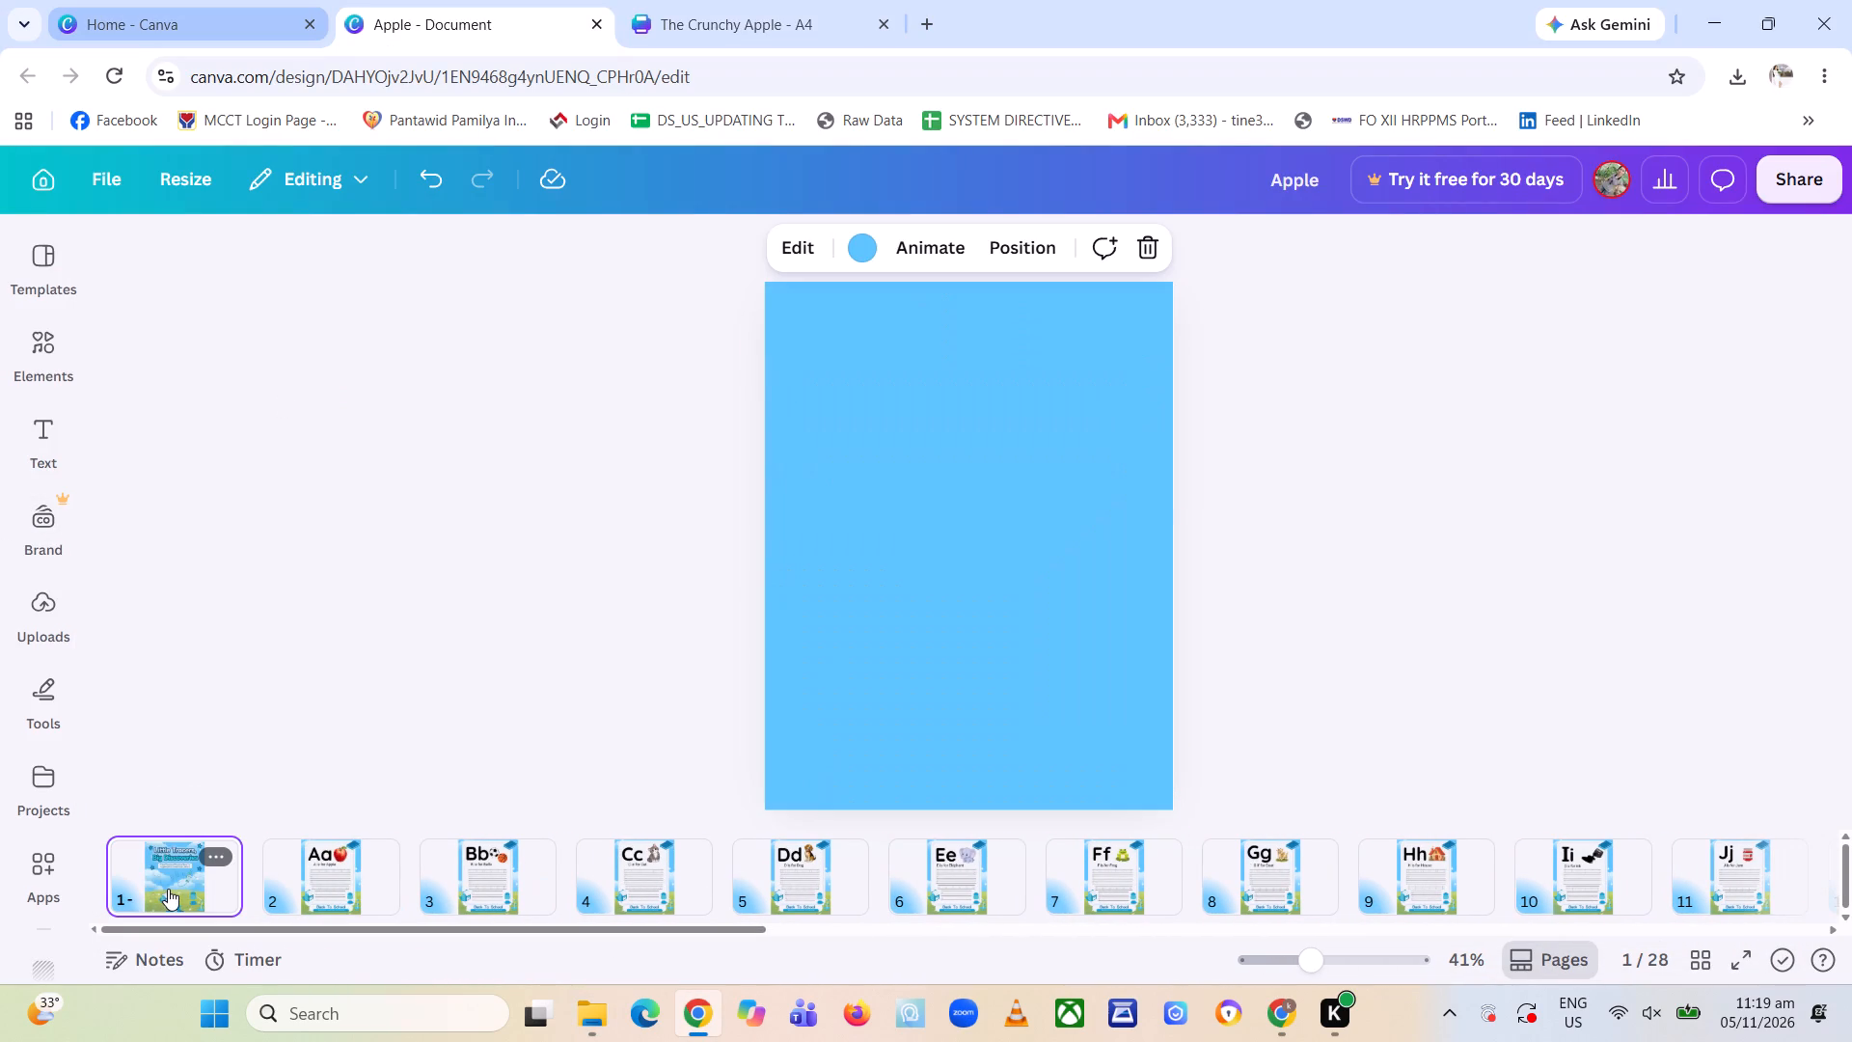
Return to File Explorer and extend the PDF's name to My Little Tracer, Big Discoveries.
key(alt+Tab)
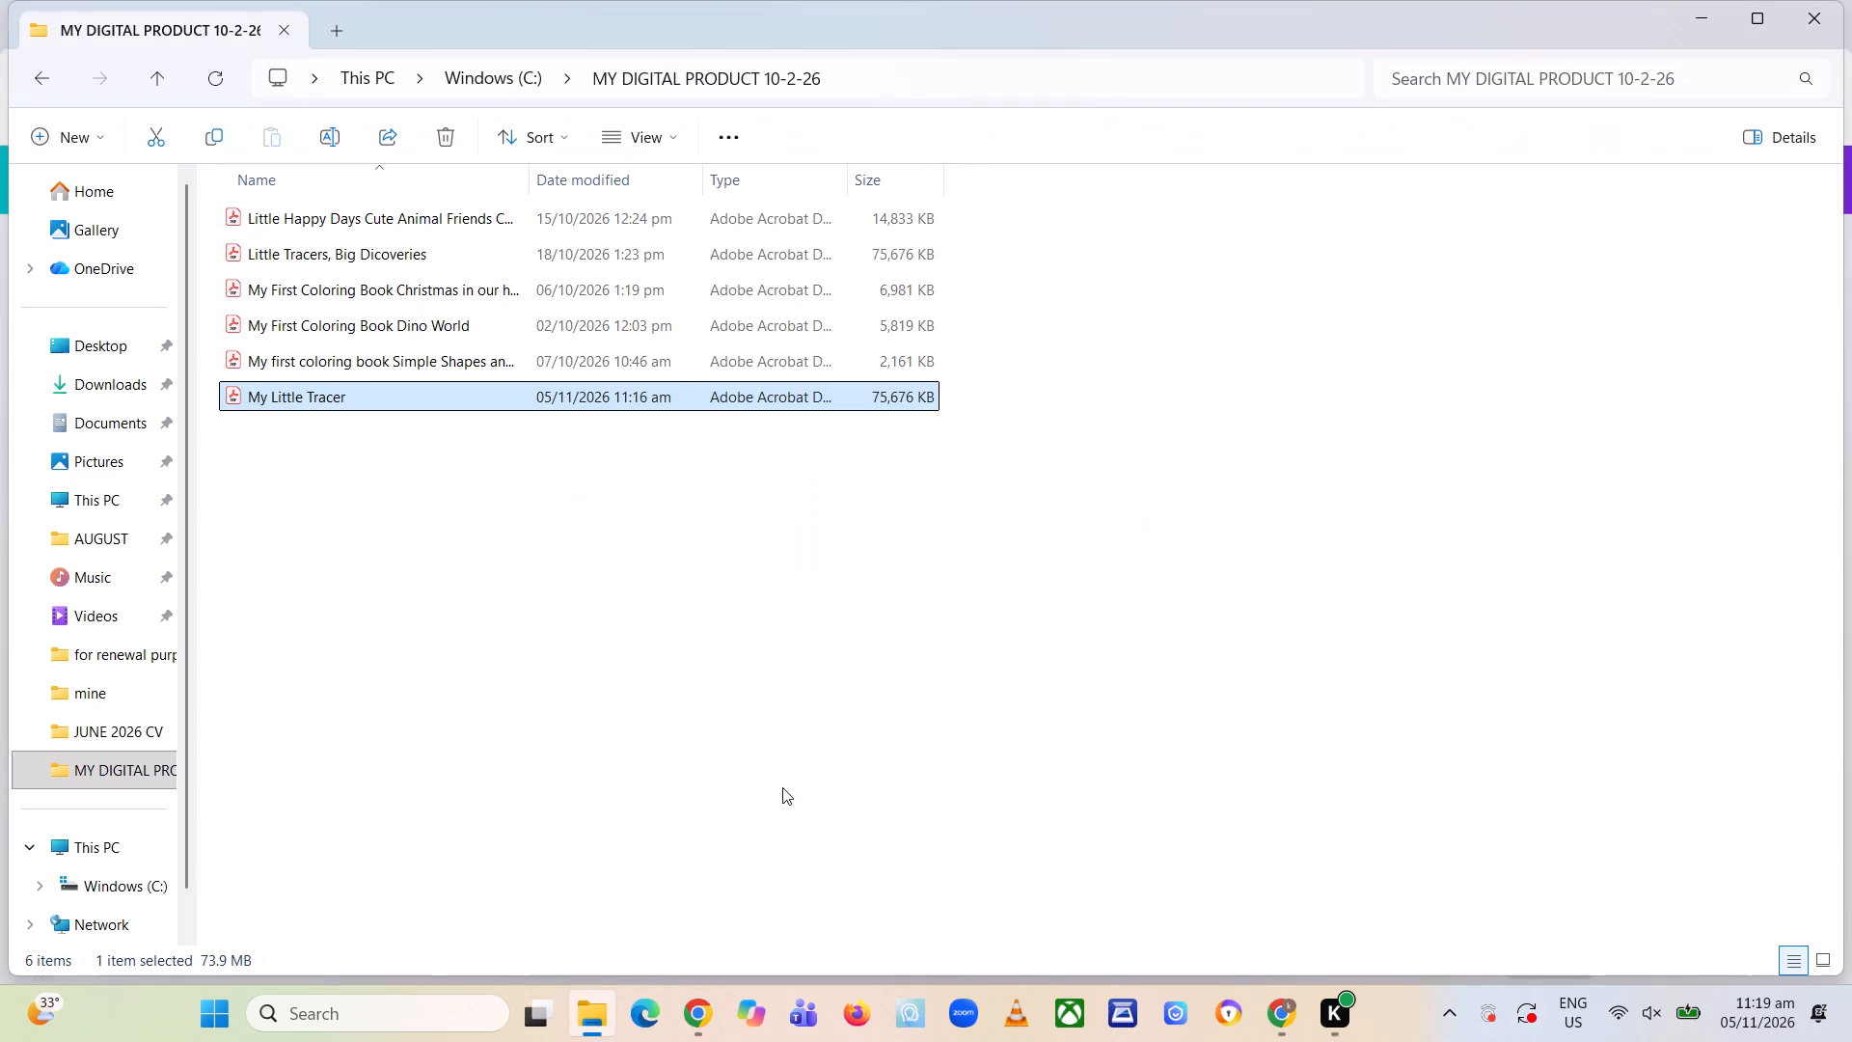
click(455, 393)
key(Right)
text(, Big Discvo)
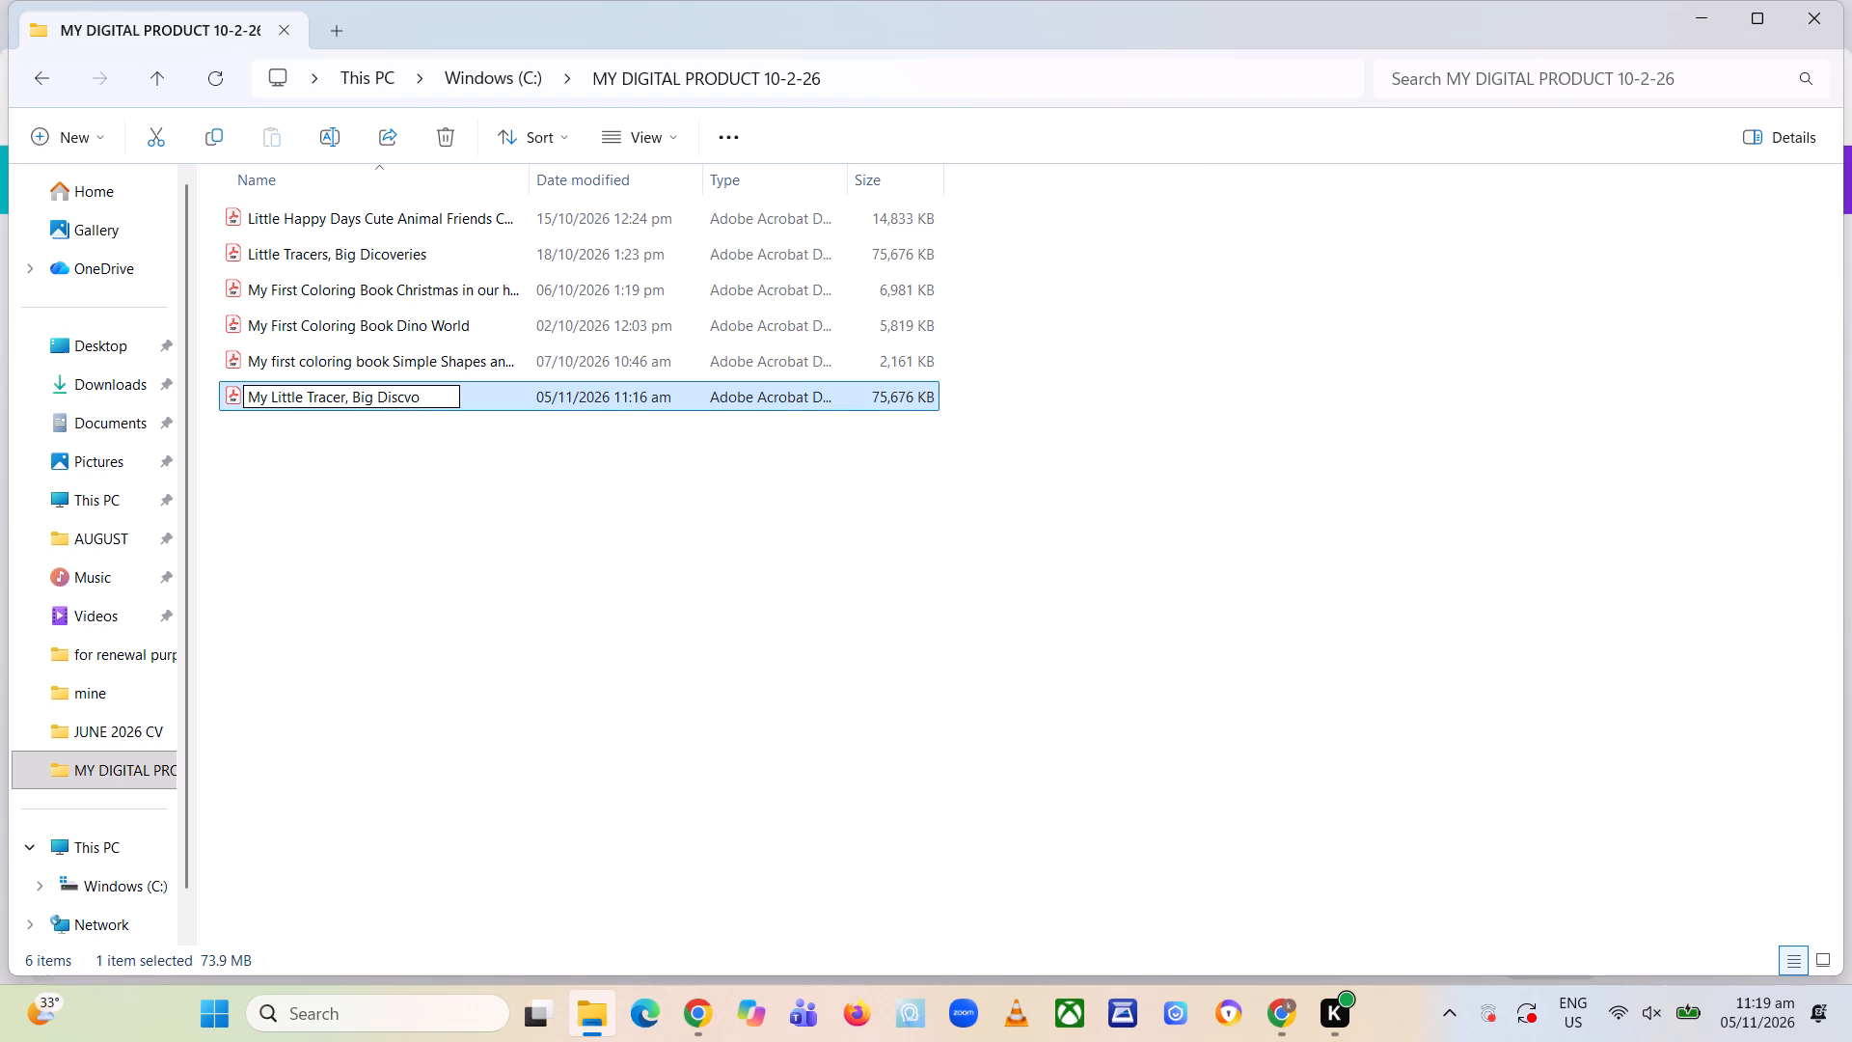
key(BackSpace)
key(BackSpace)
text(overies)
key(Return)
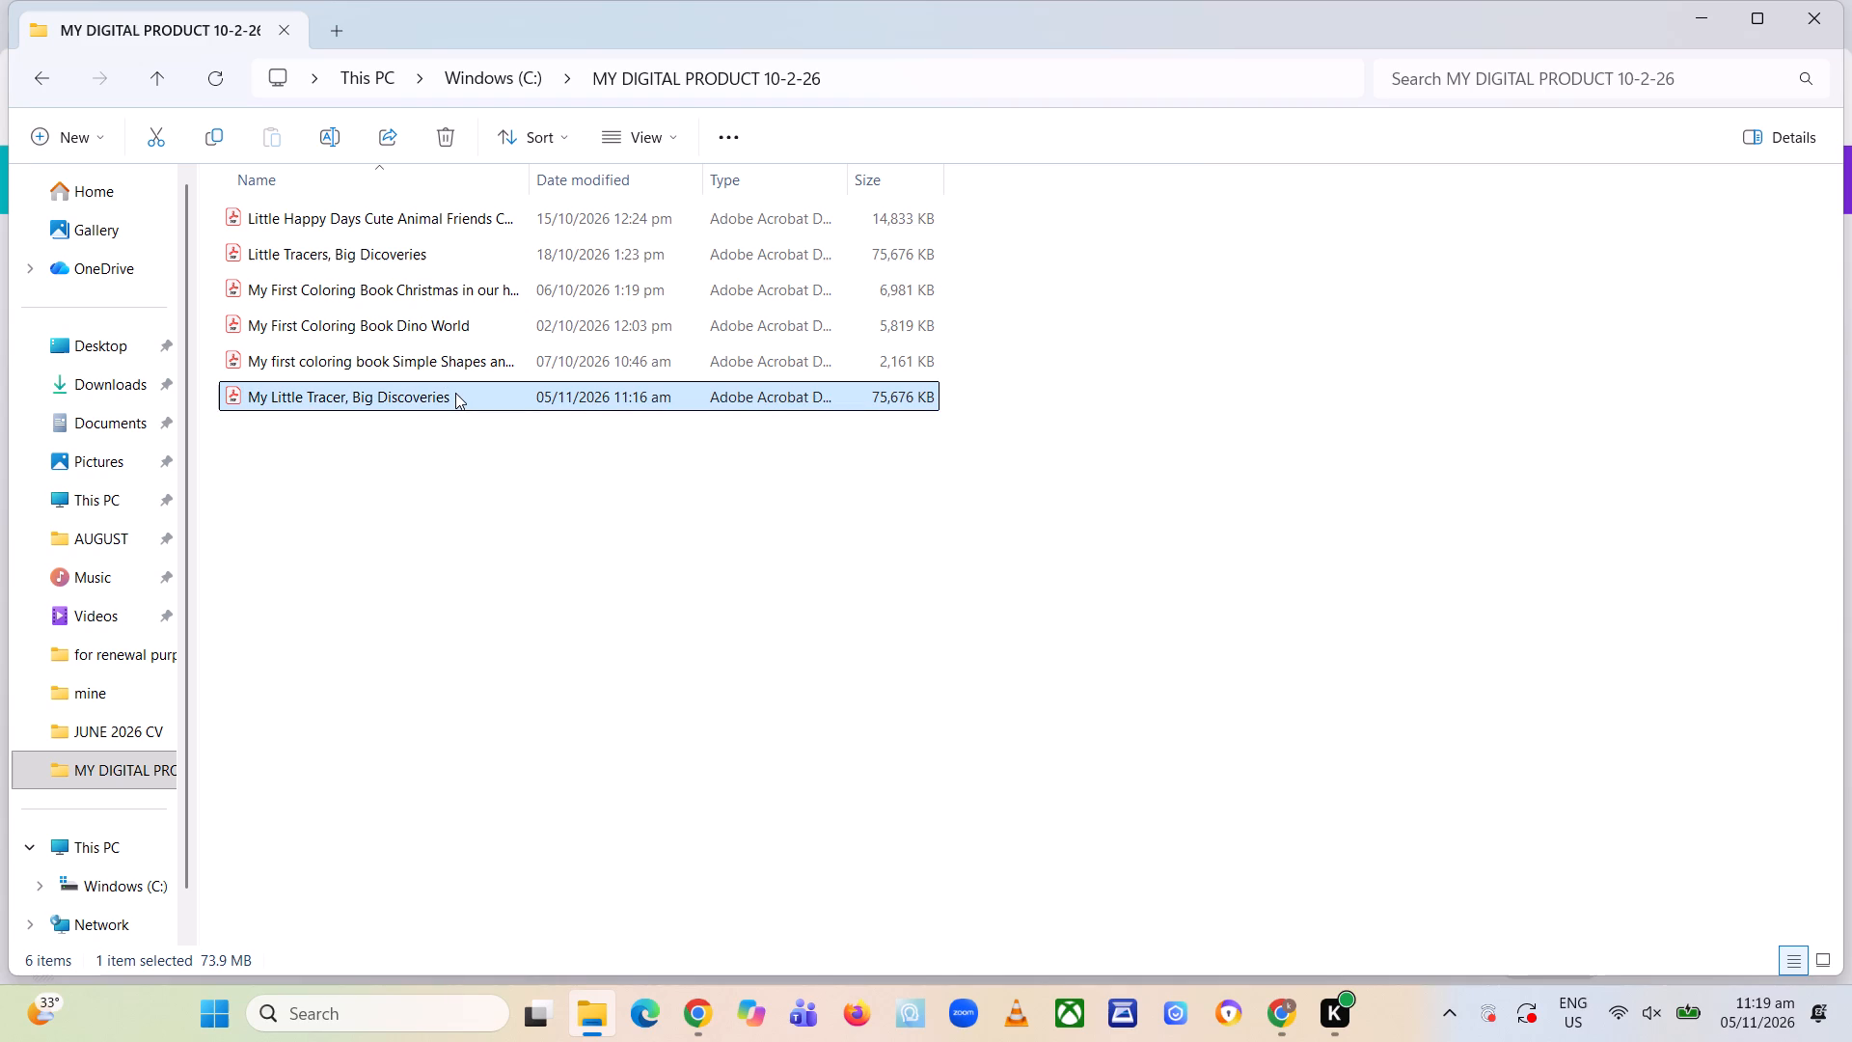
Switch to the new Etsy listing and upload all images from the my little tracer folder, inside the nested DONE folders, as its photos.
key(alt+Tab)
key(alt+Right)
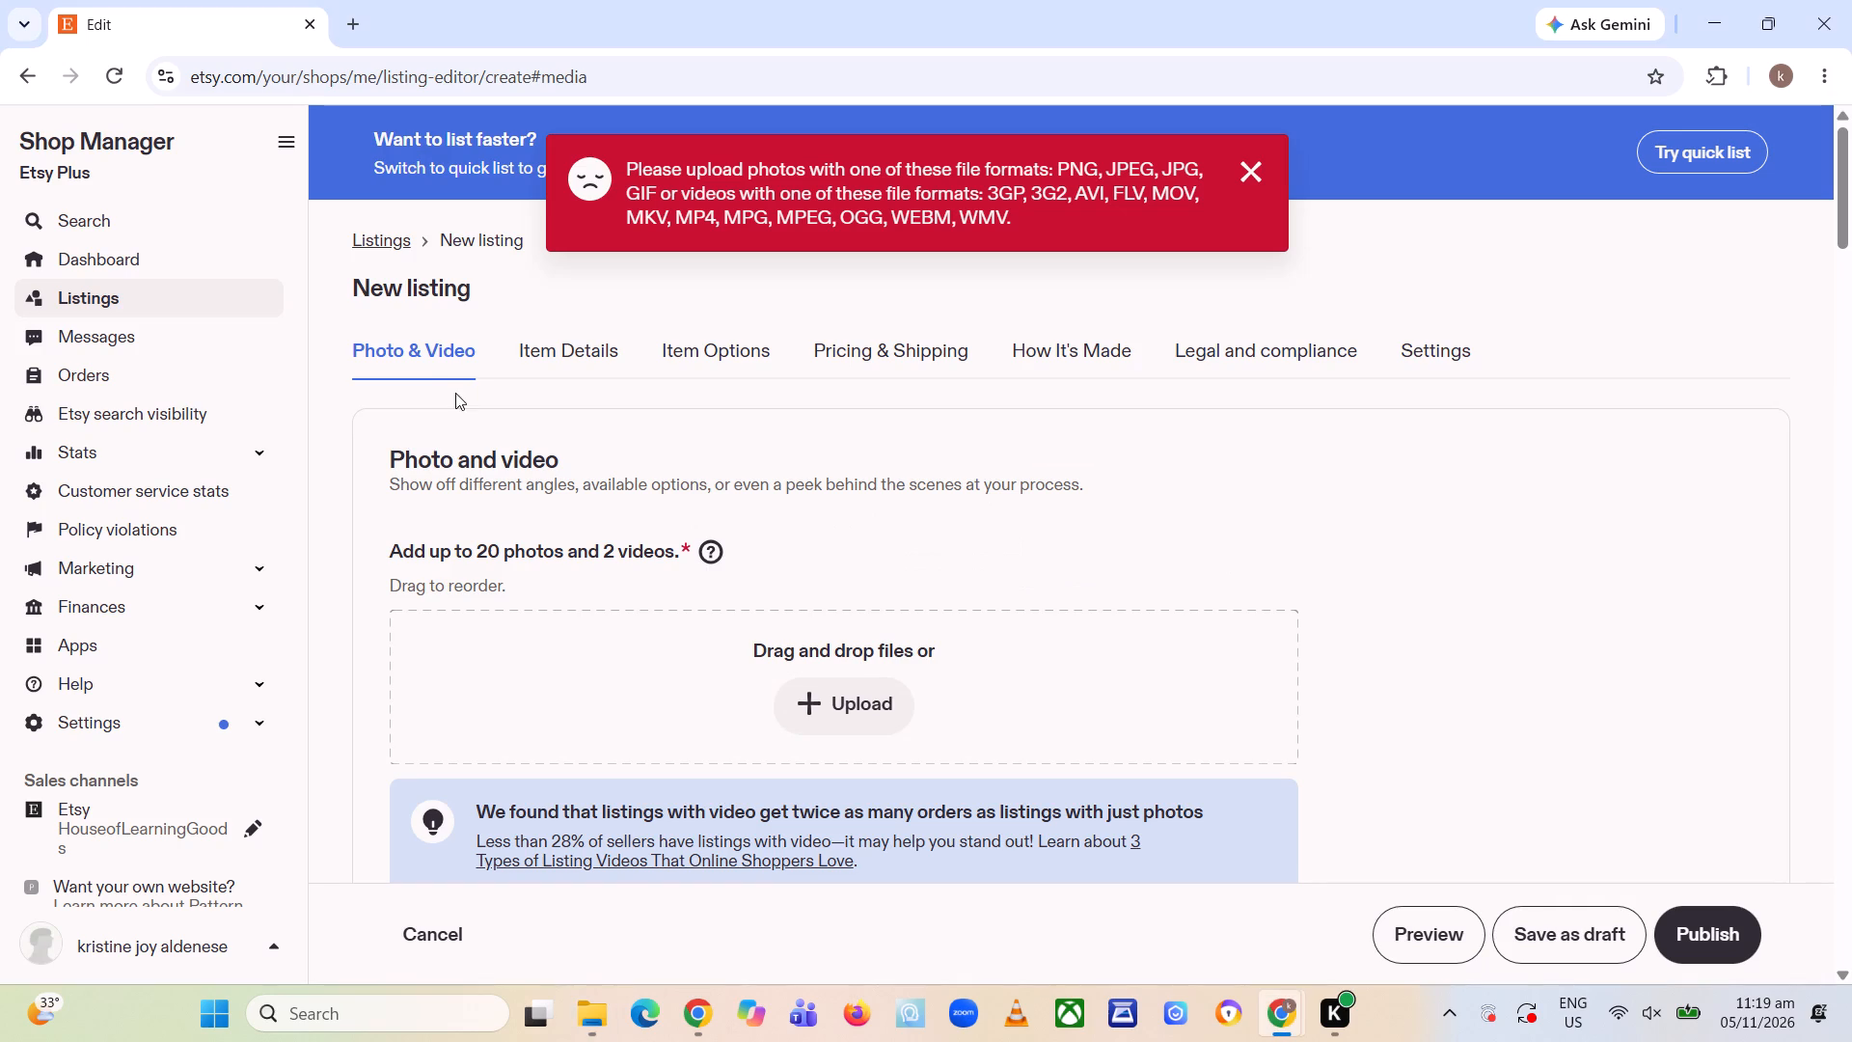
click(865, 717)
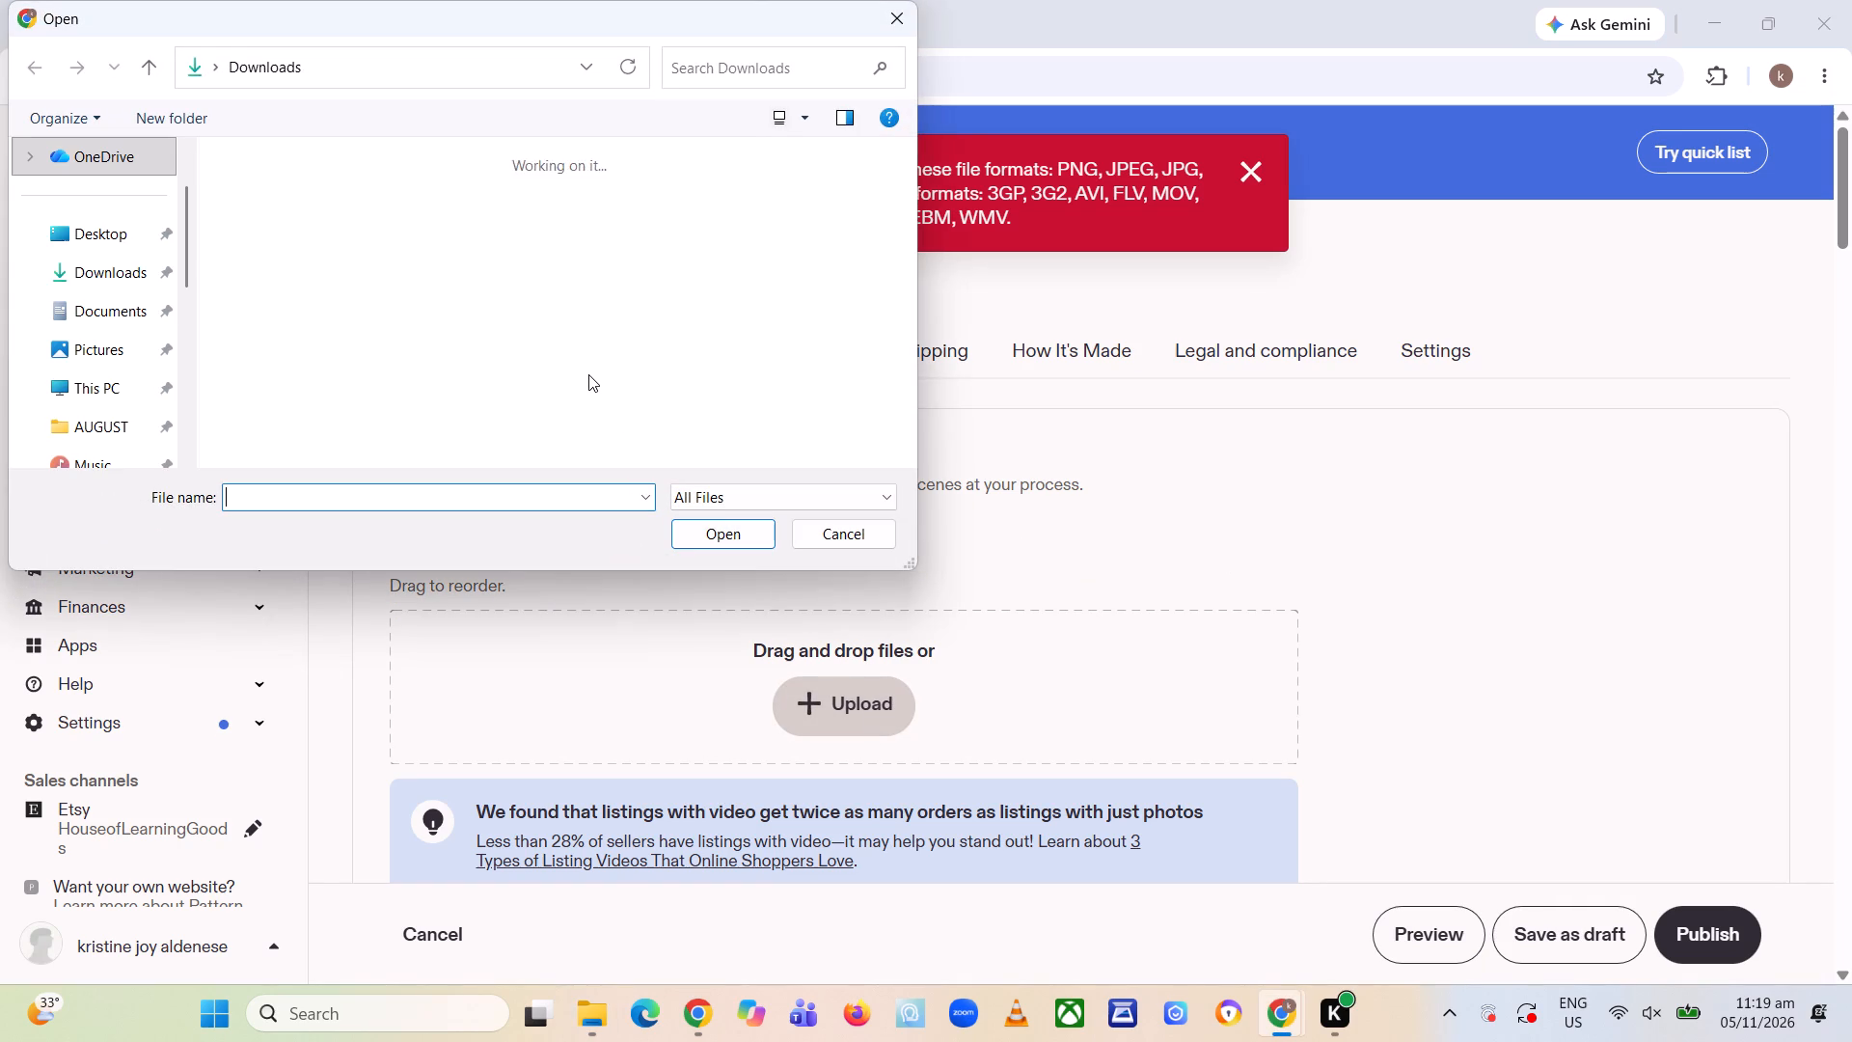
click(209, 367)
text(for)
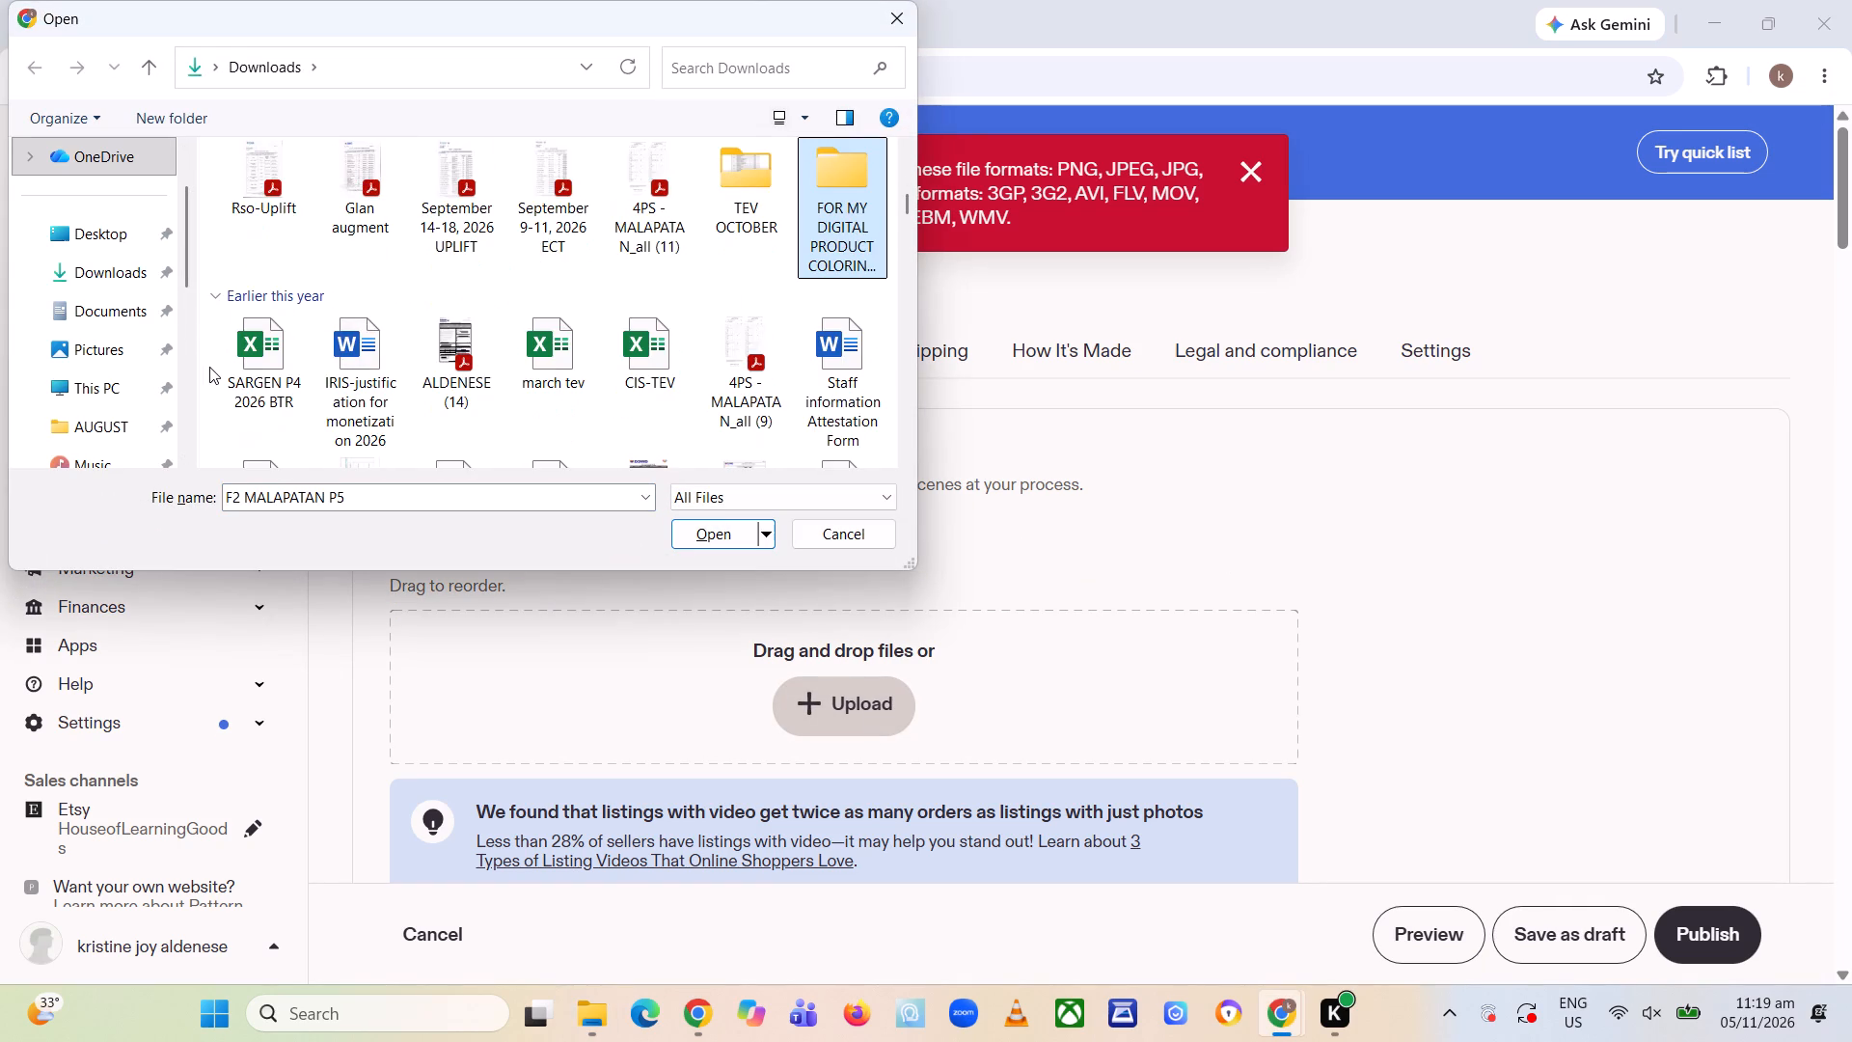
key(Return)
key(Down)
key(Return)
key(Down)
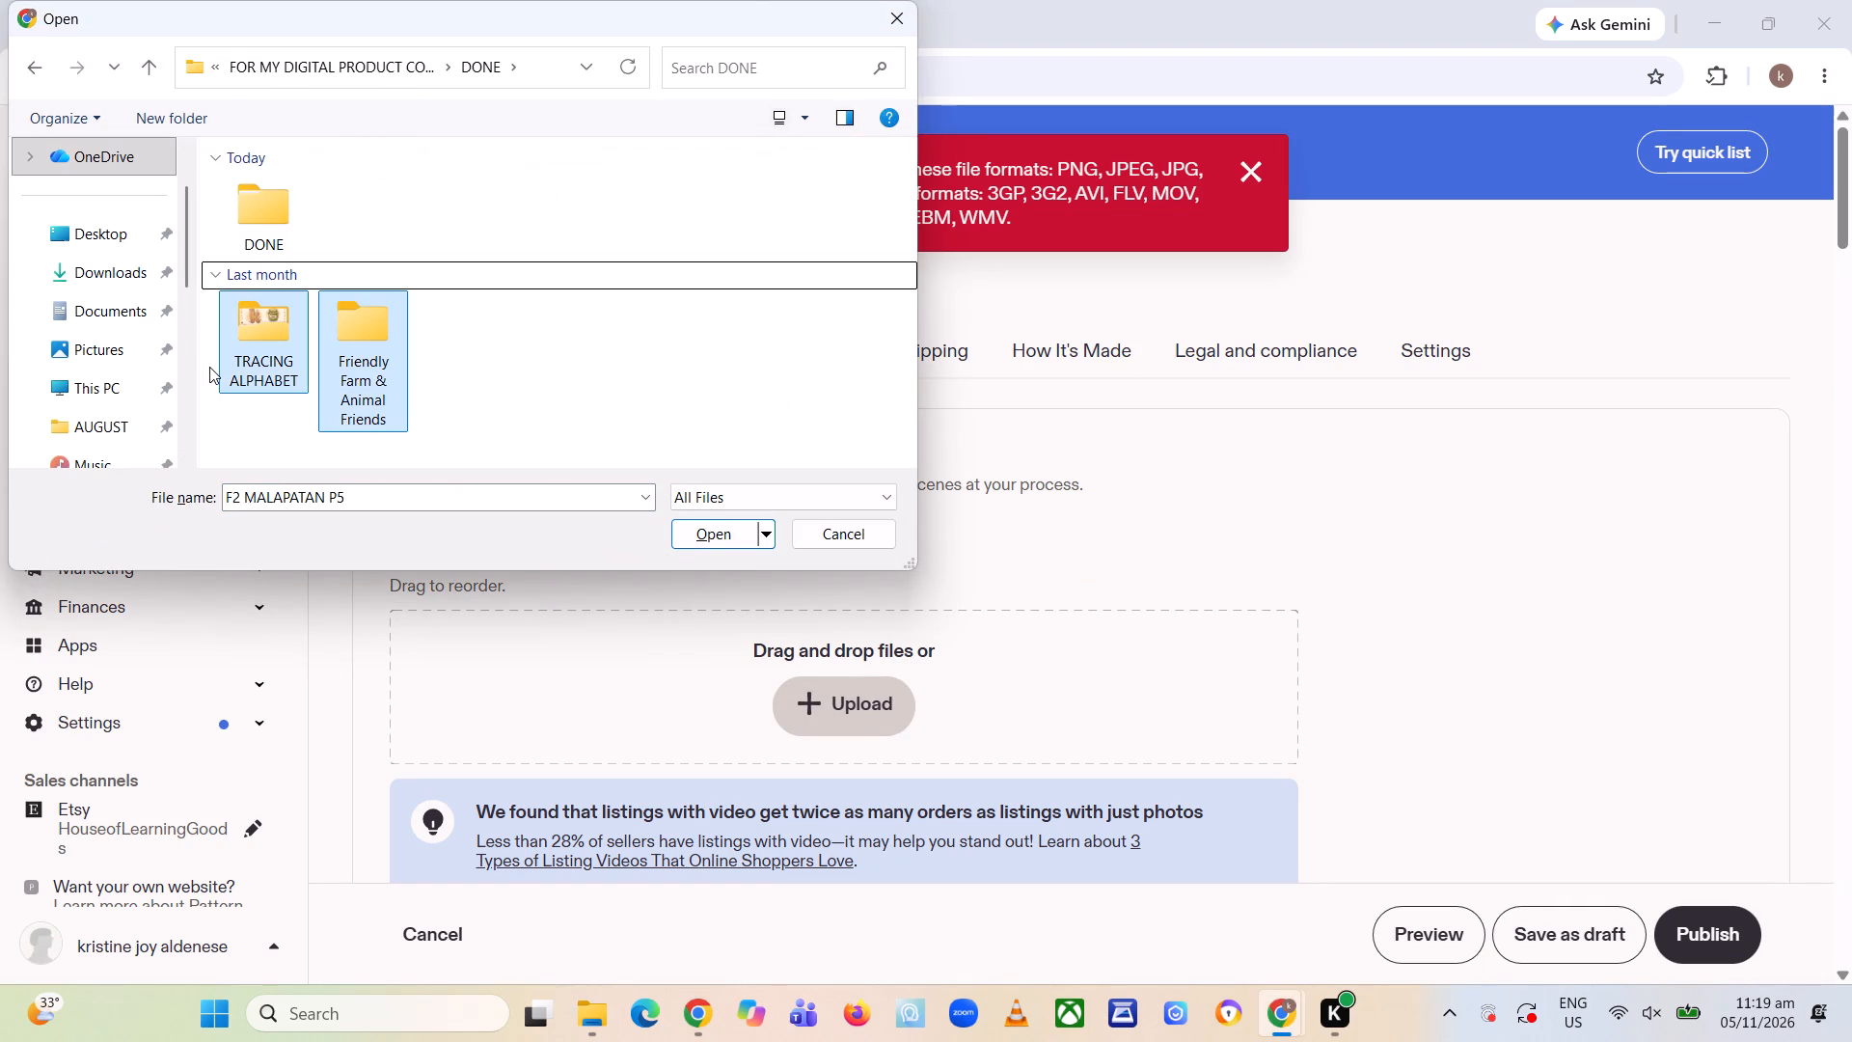
key(Up)
key(Return)
key(Down)
key(Up)
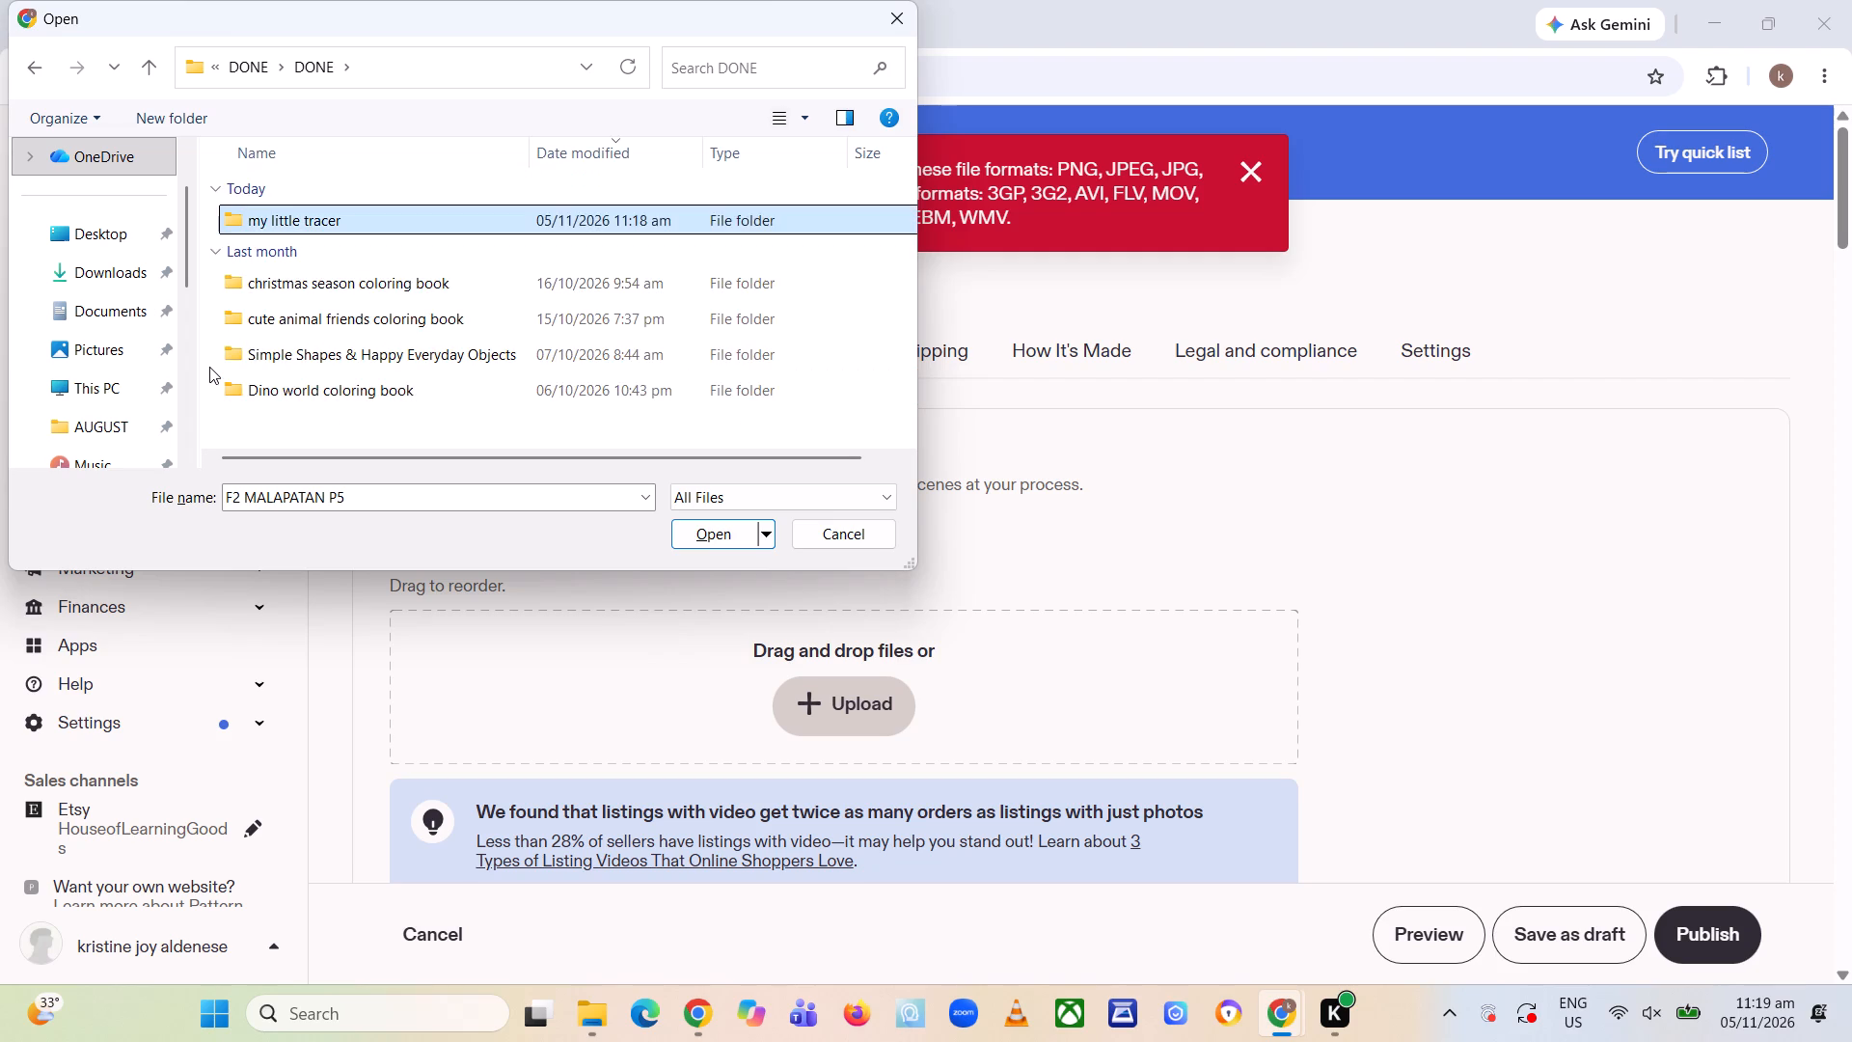
key(Return)
key(ctrl+a)
key(Return)
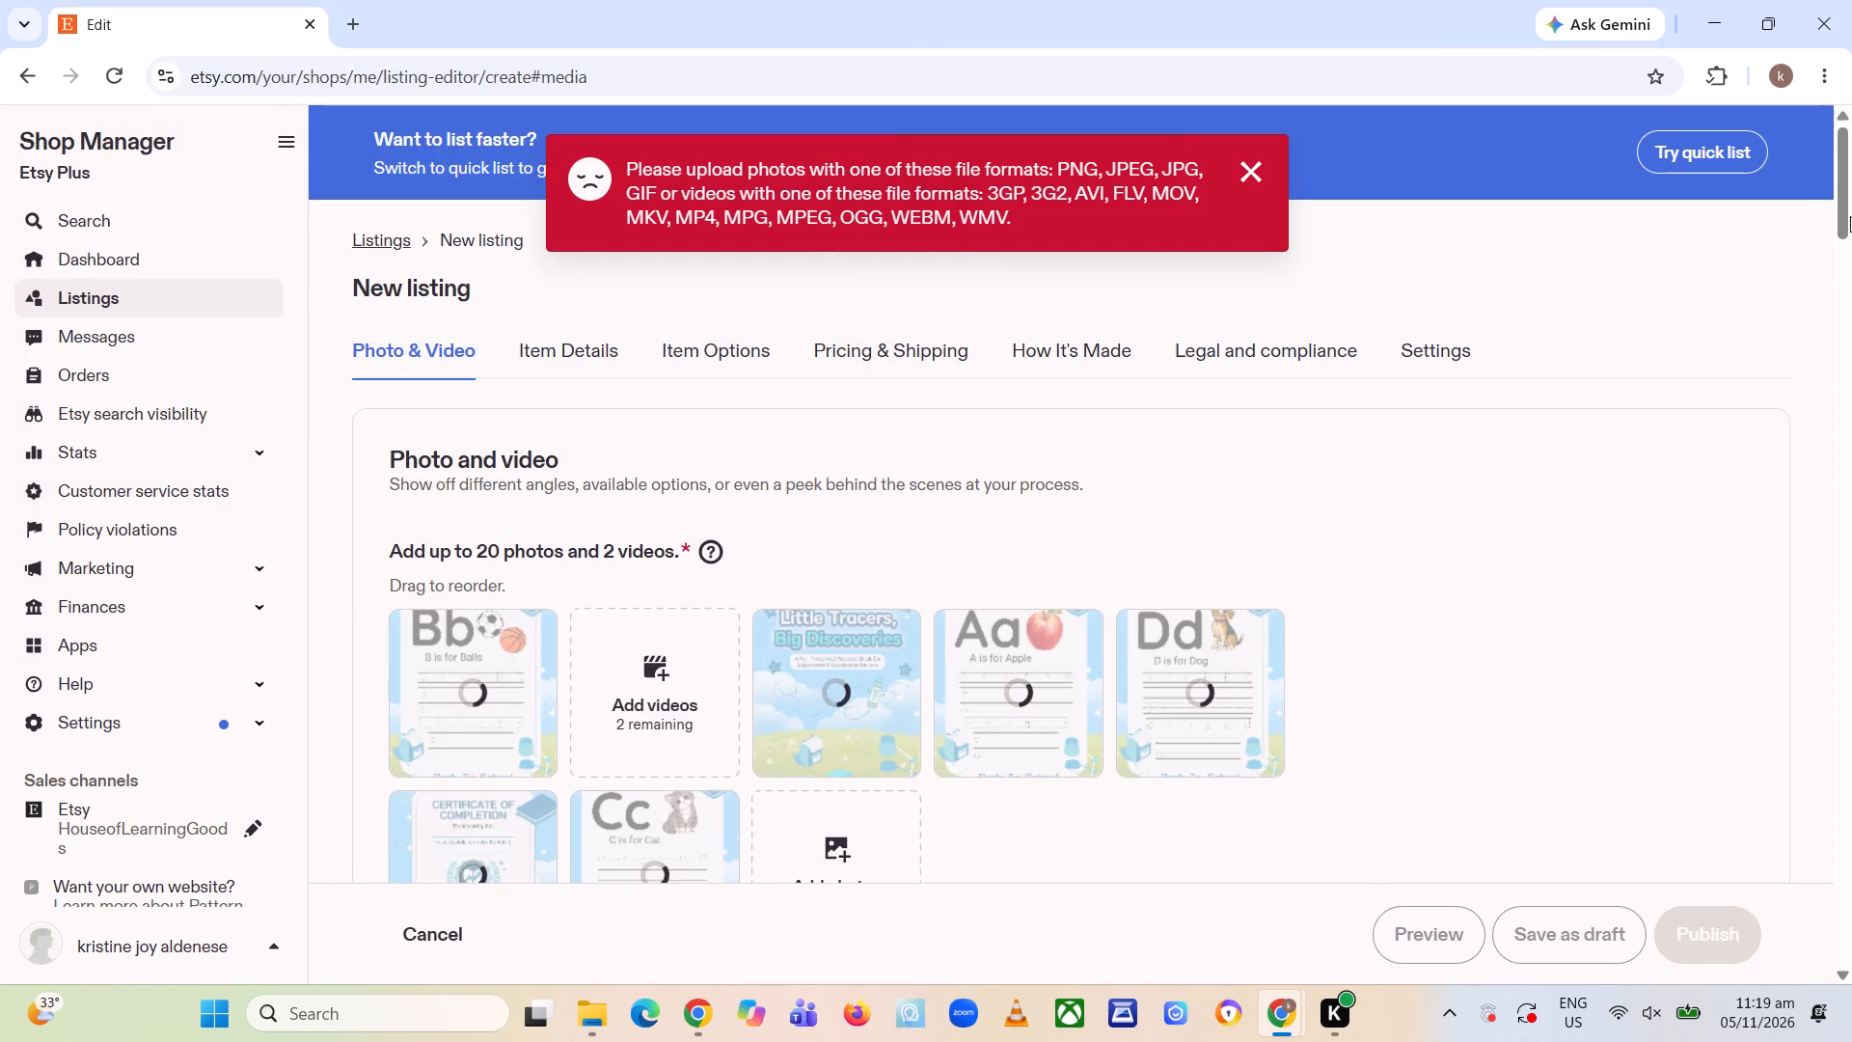
Reorder the listing photos as cover, Aa, Bb, Cc, Dd and certificate, making the cover the featured photo.
drag(1840, 211, 1847, 259)
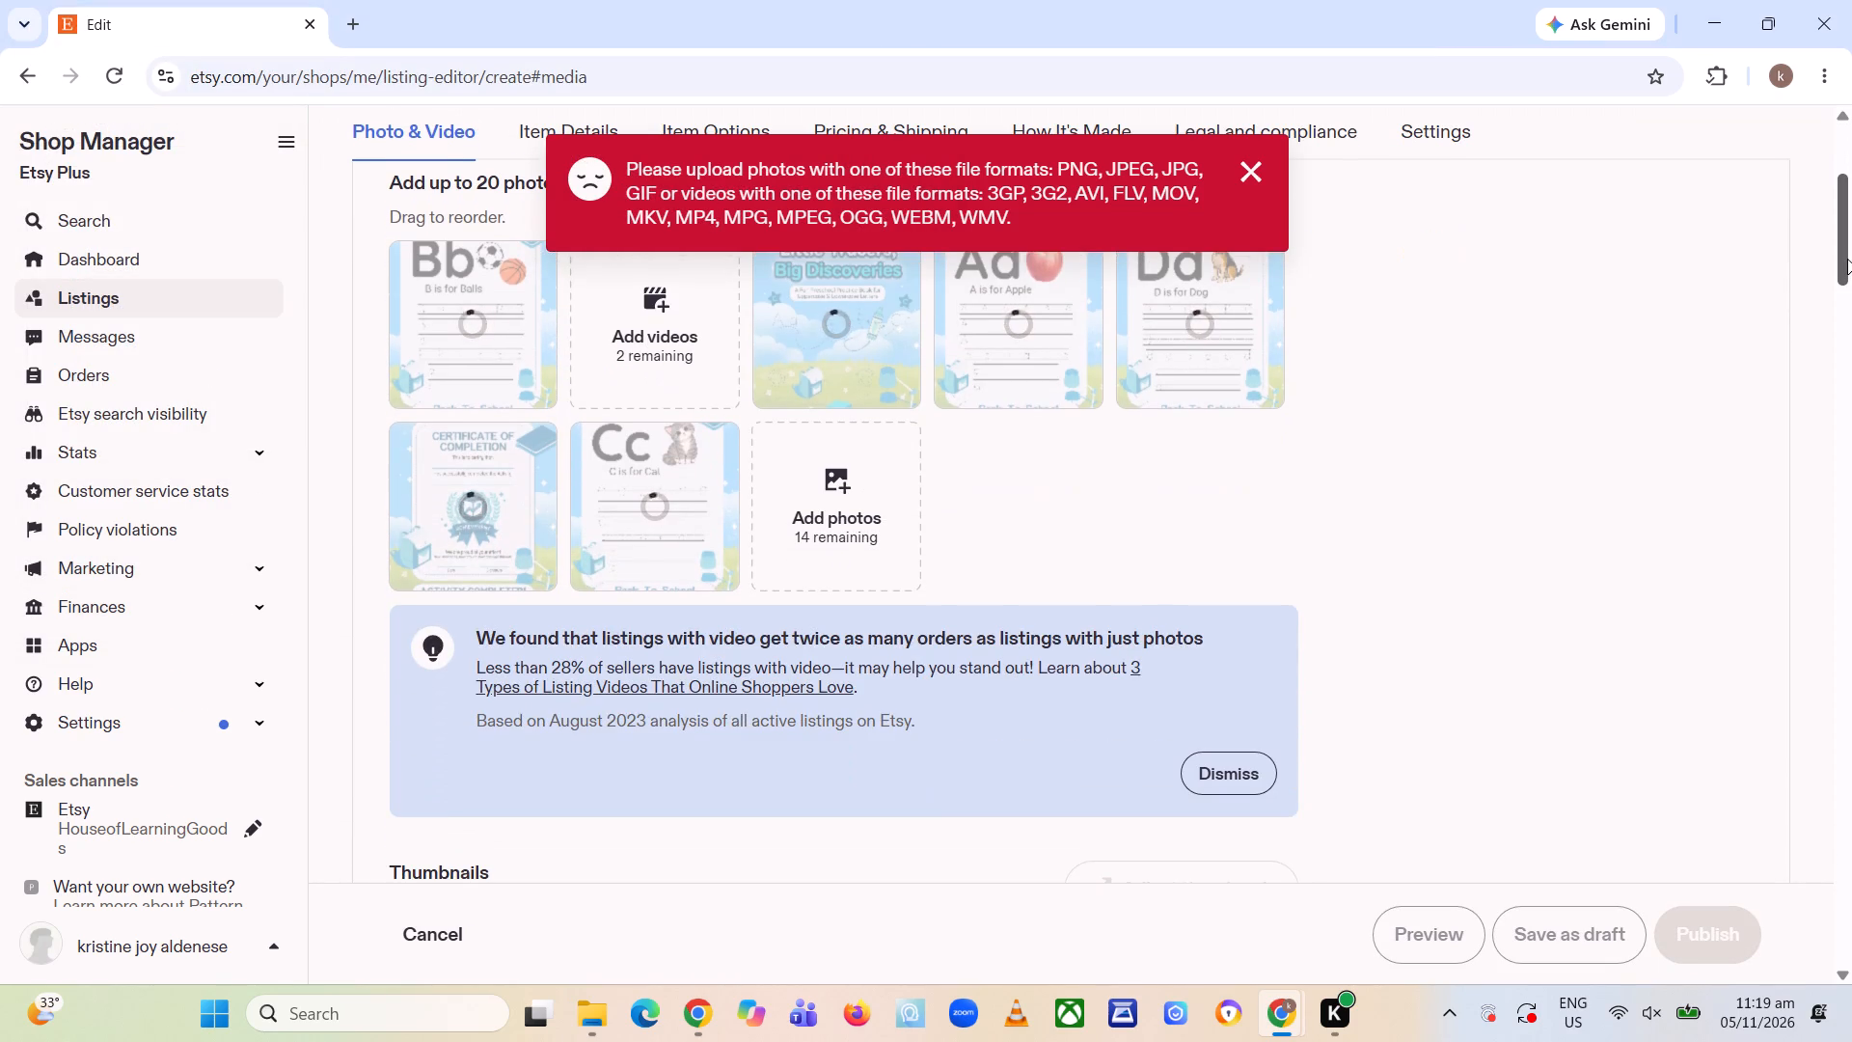
drag(1847, 259, 1850, 243)
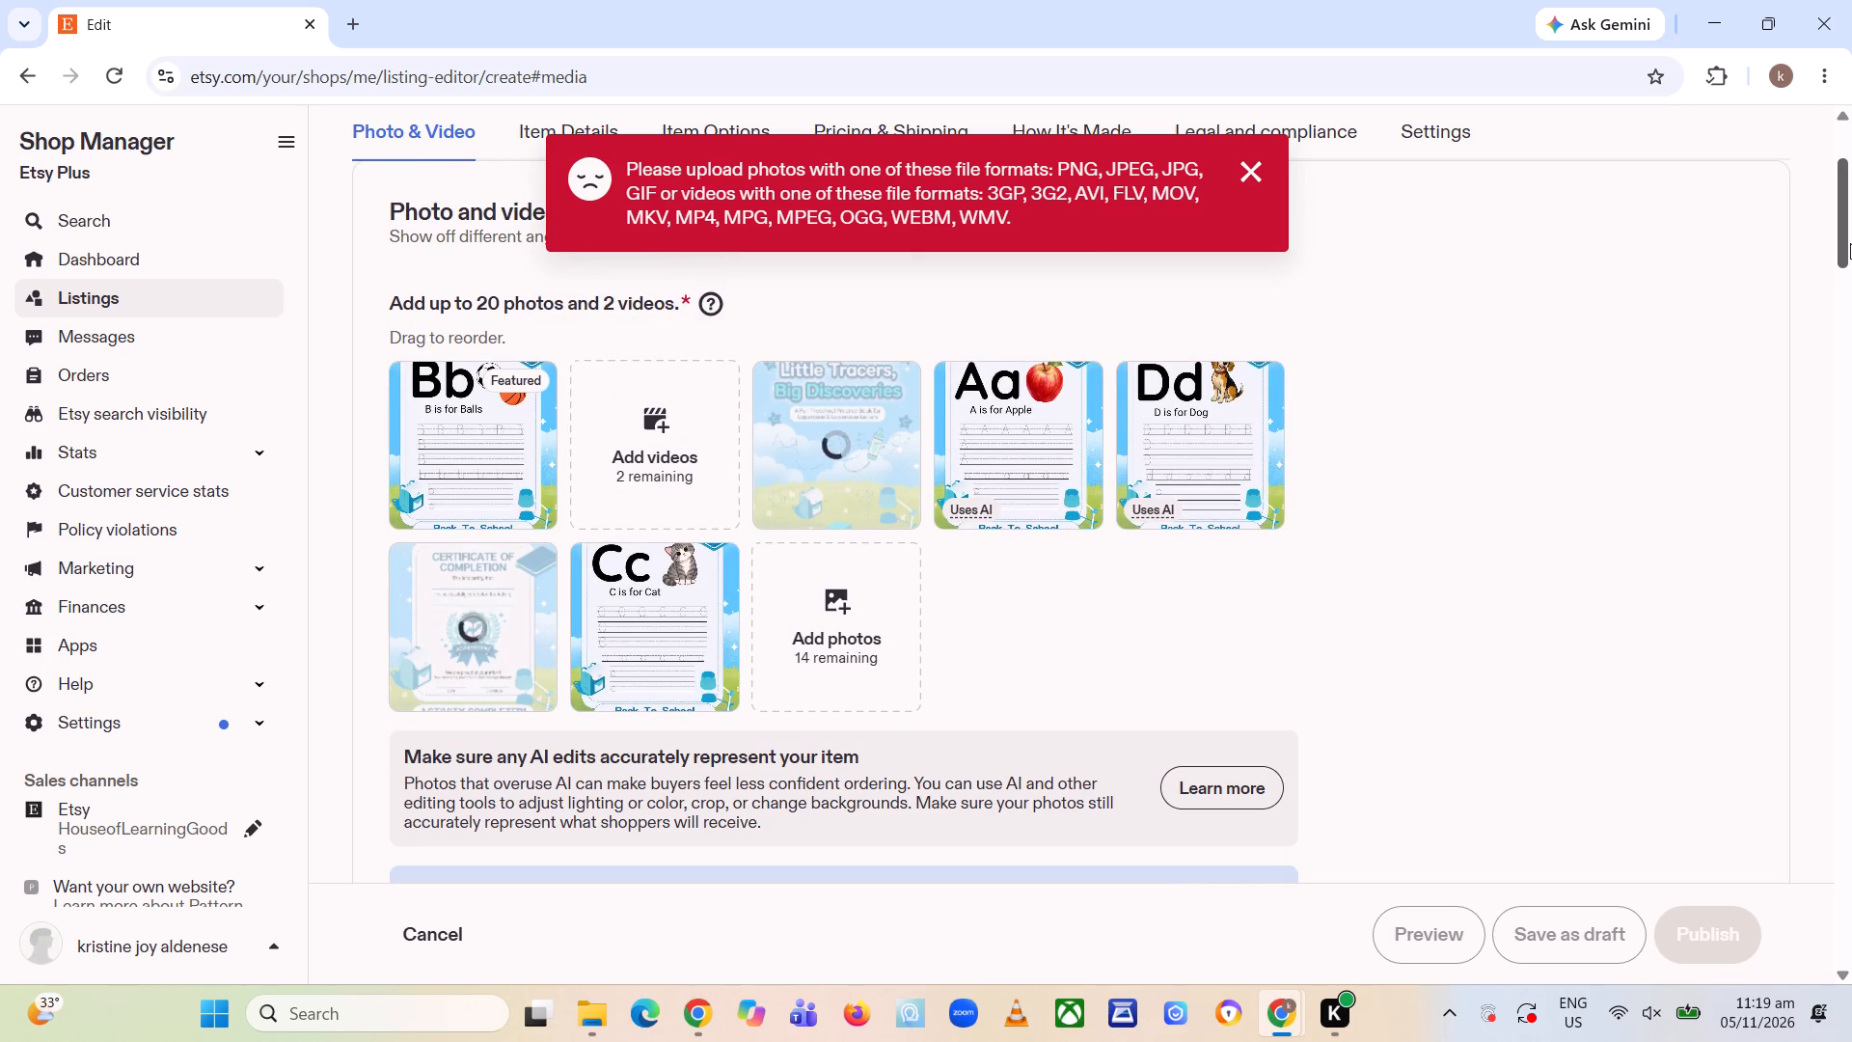
drag(1850, 243, 1850, 248)
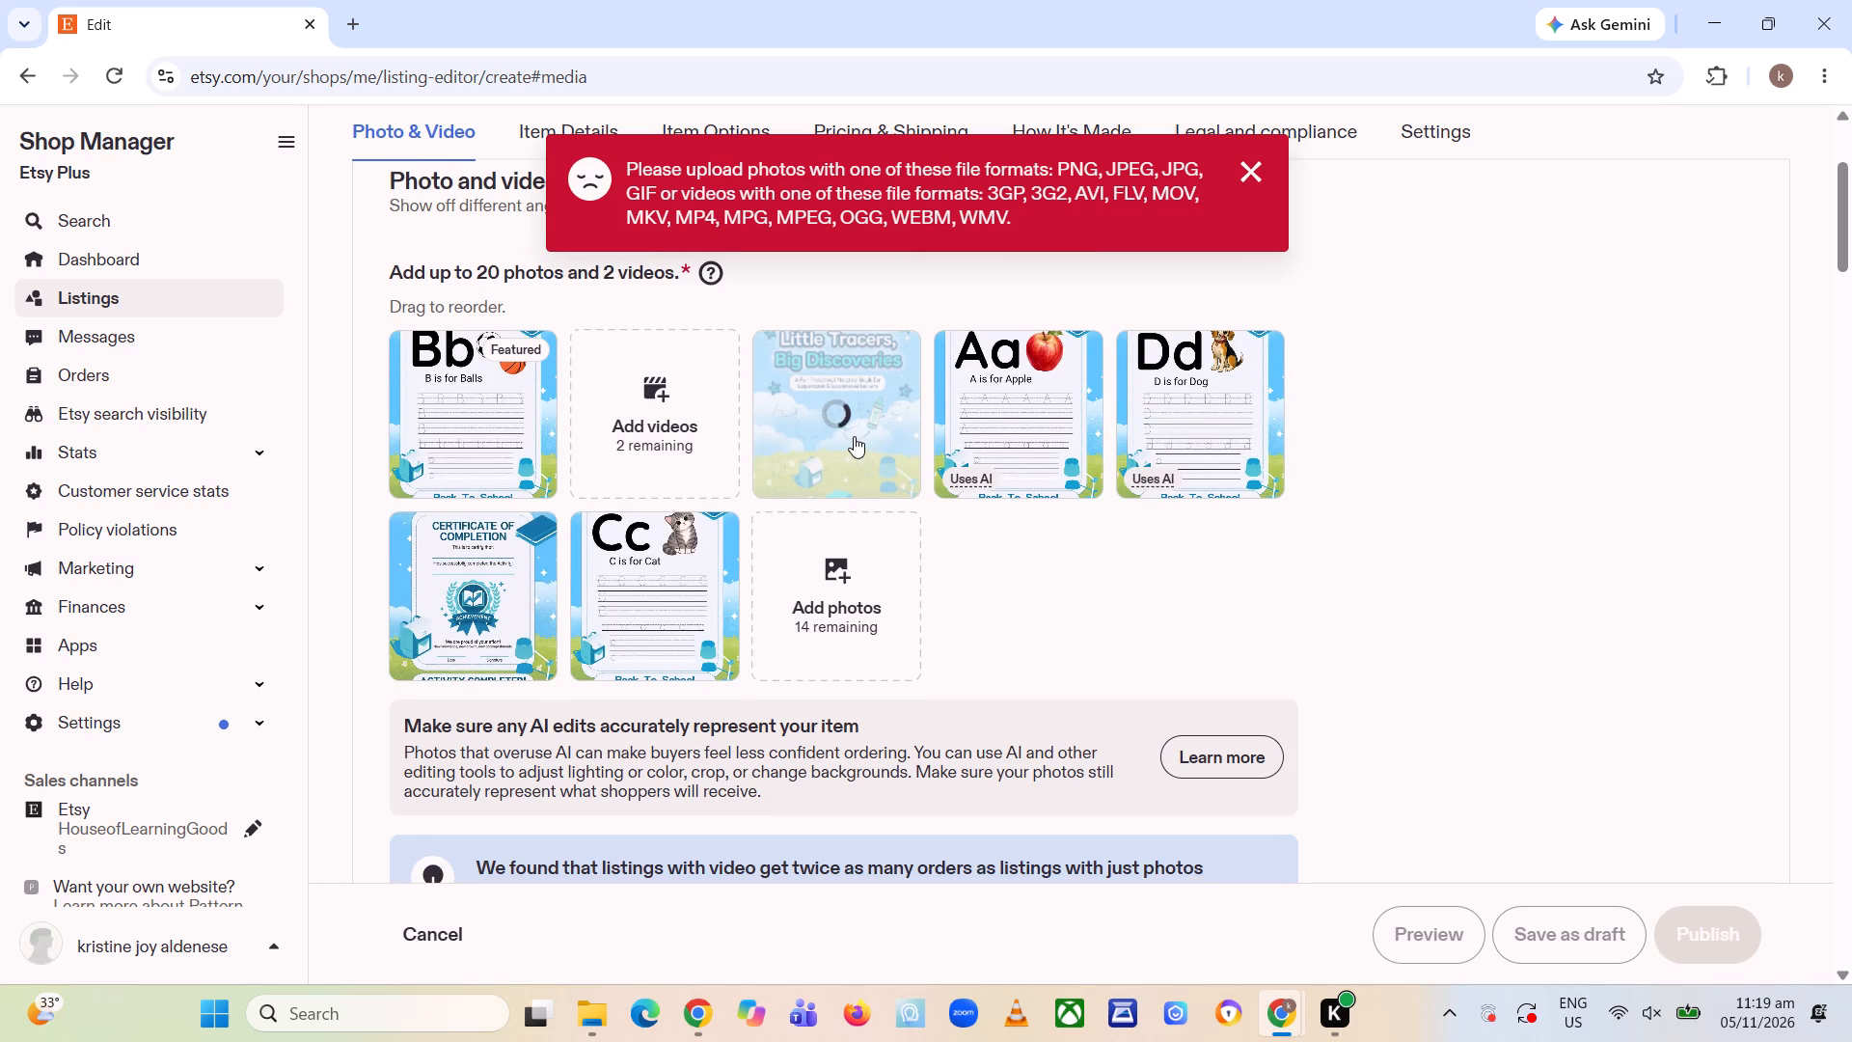
drag(869, 434, 503, 446)
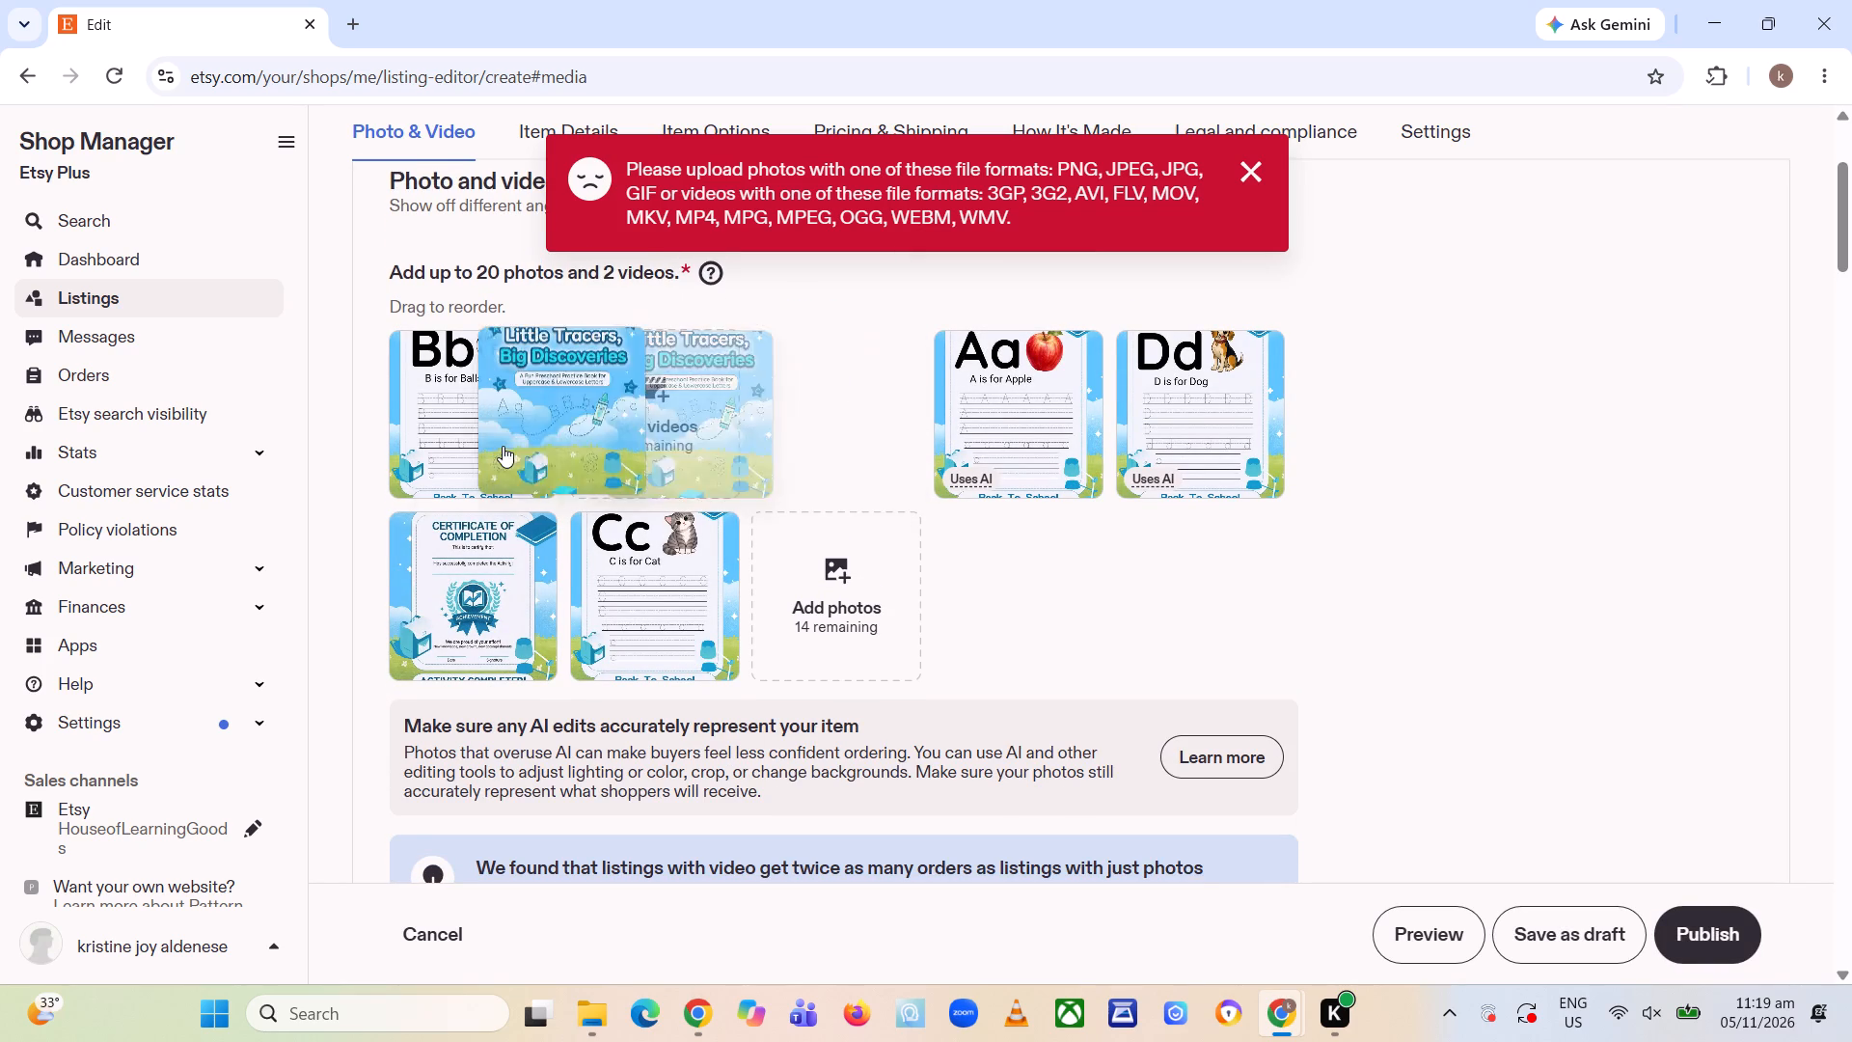
drag(503, 446, 480, 445)
drag(999, 415, 839, 409)
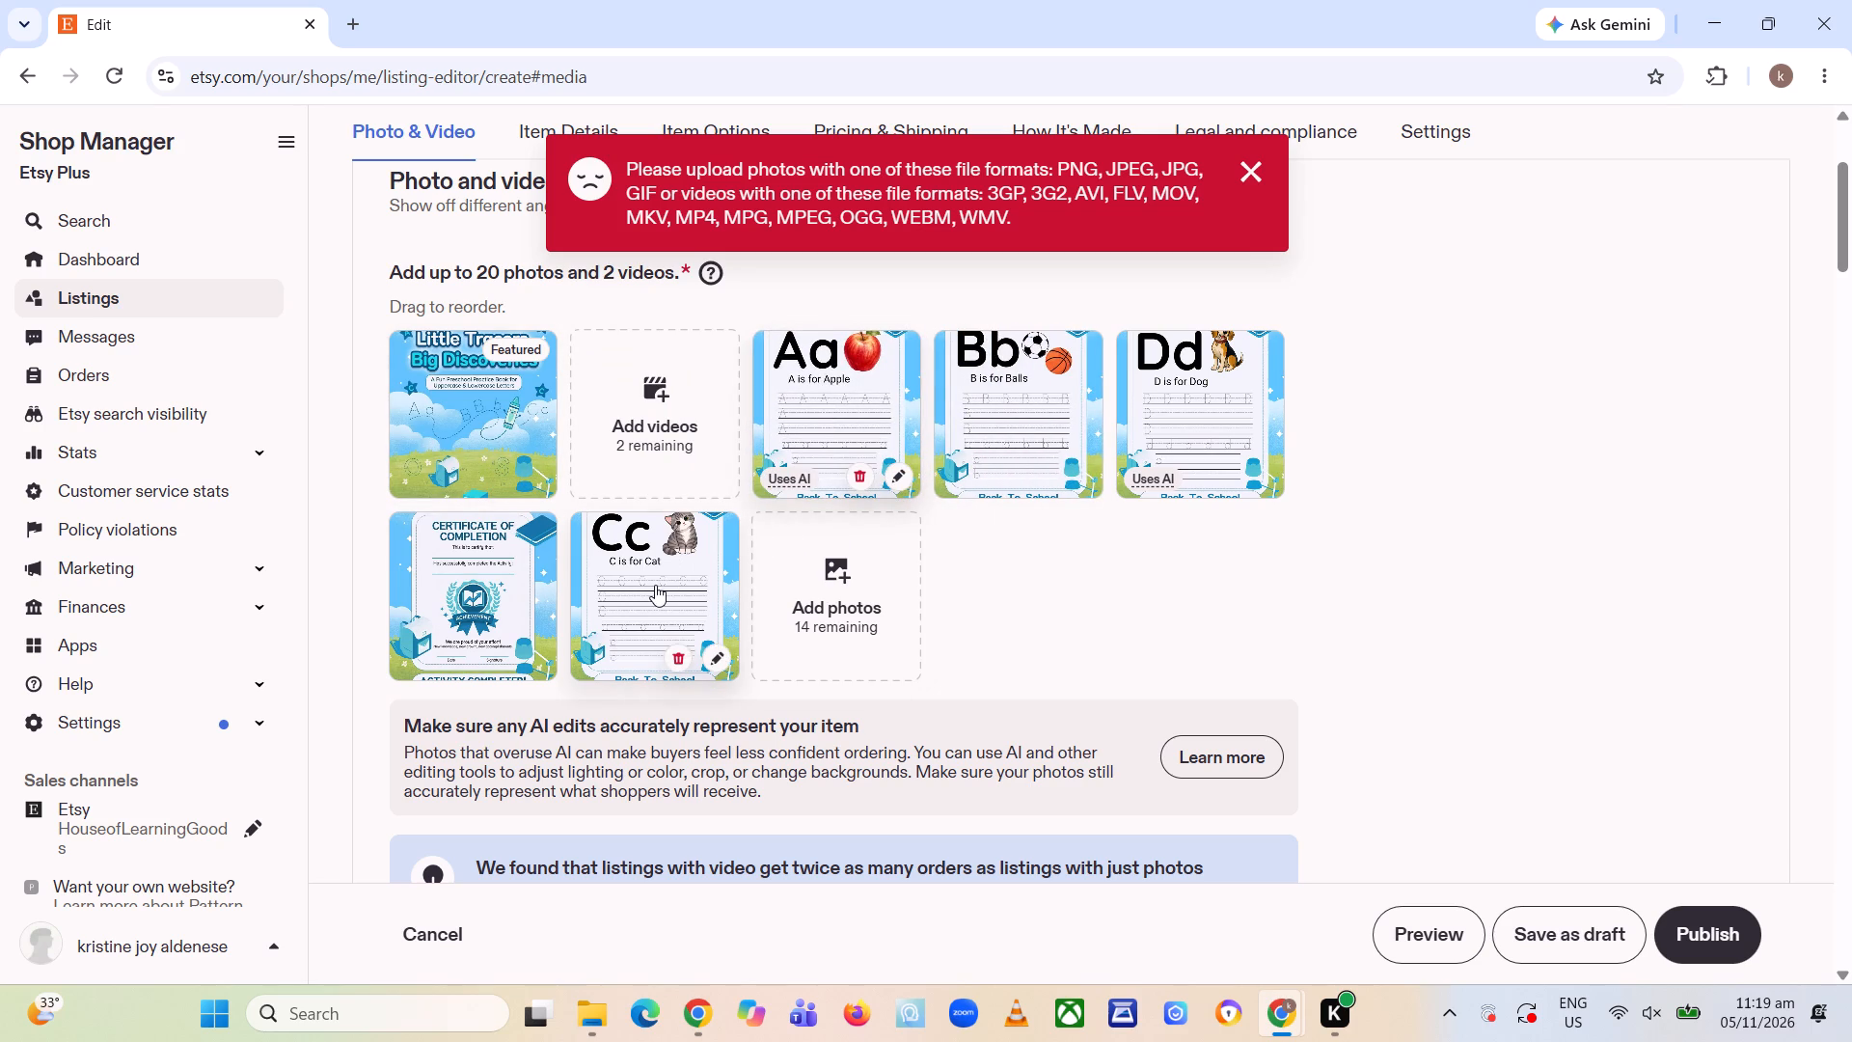
drag(655, 585, 1208, 397)
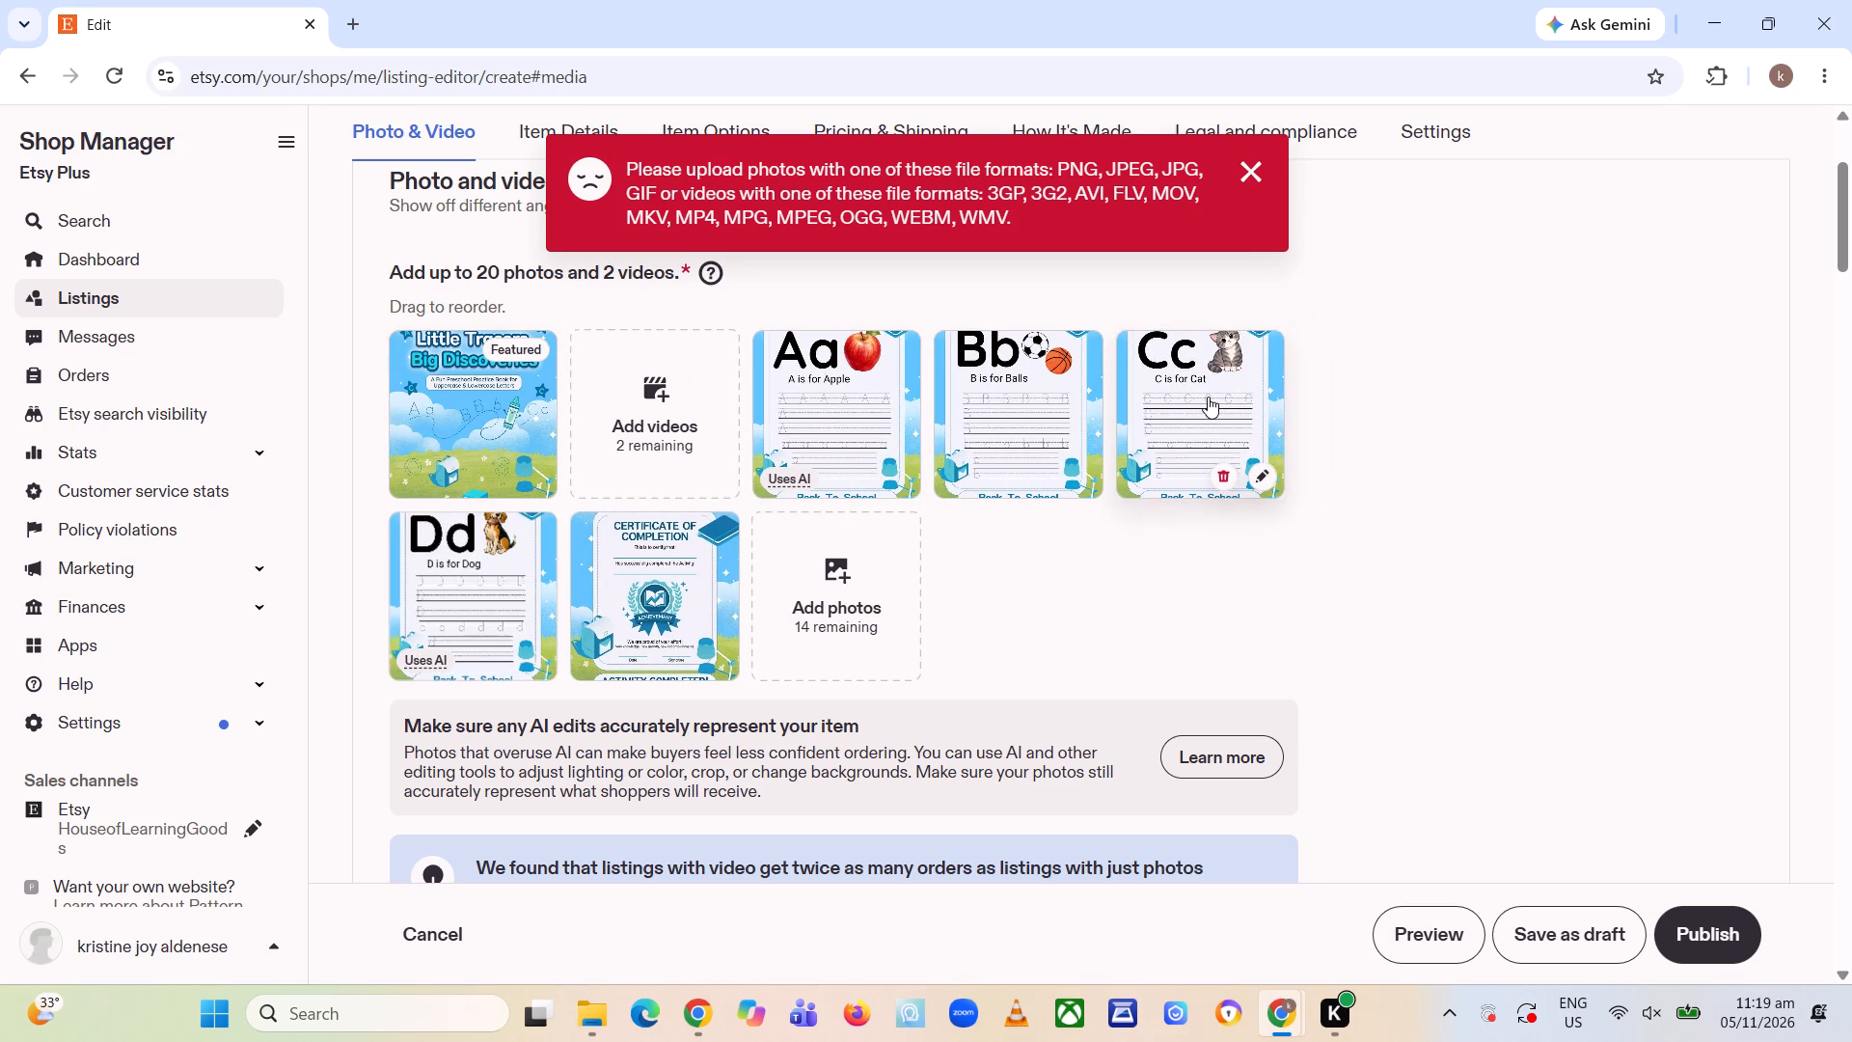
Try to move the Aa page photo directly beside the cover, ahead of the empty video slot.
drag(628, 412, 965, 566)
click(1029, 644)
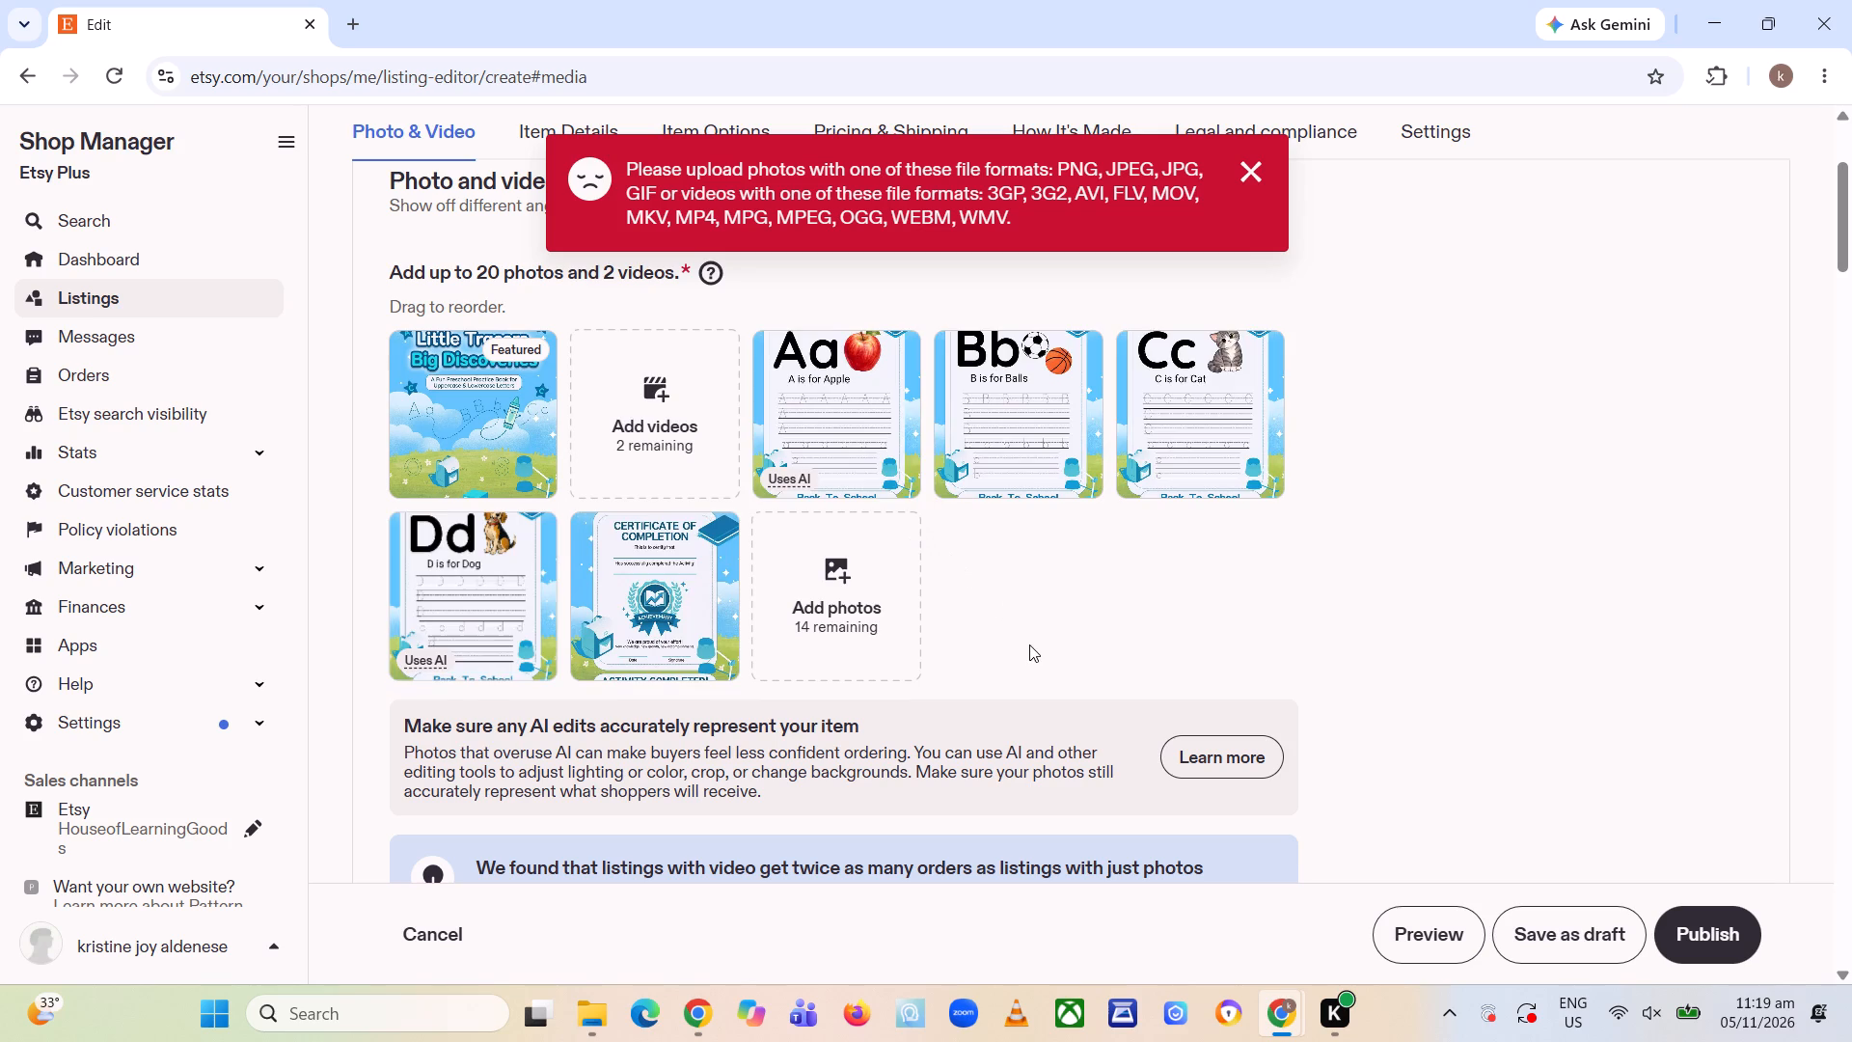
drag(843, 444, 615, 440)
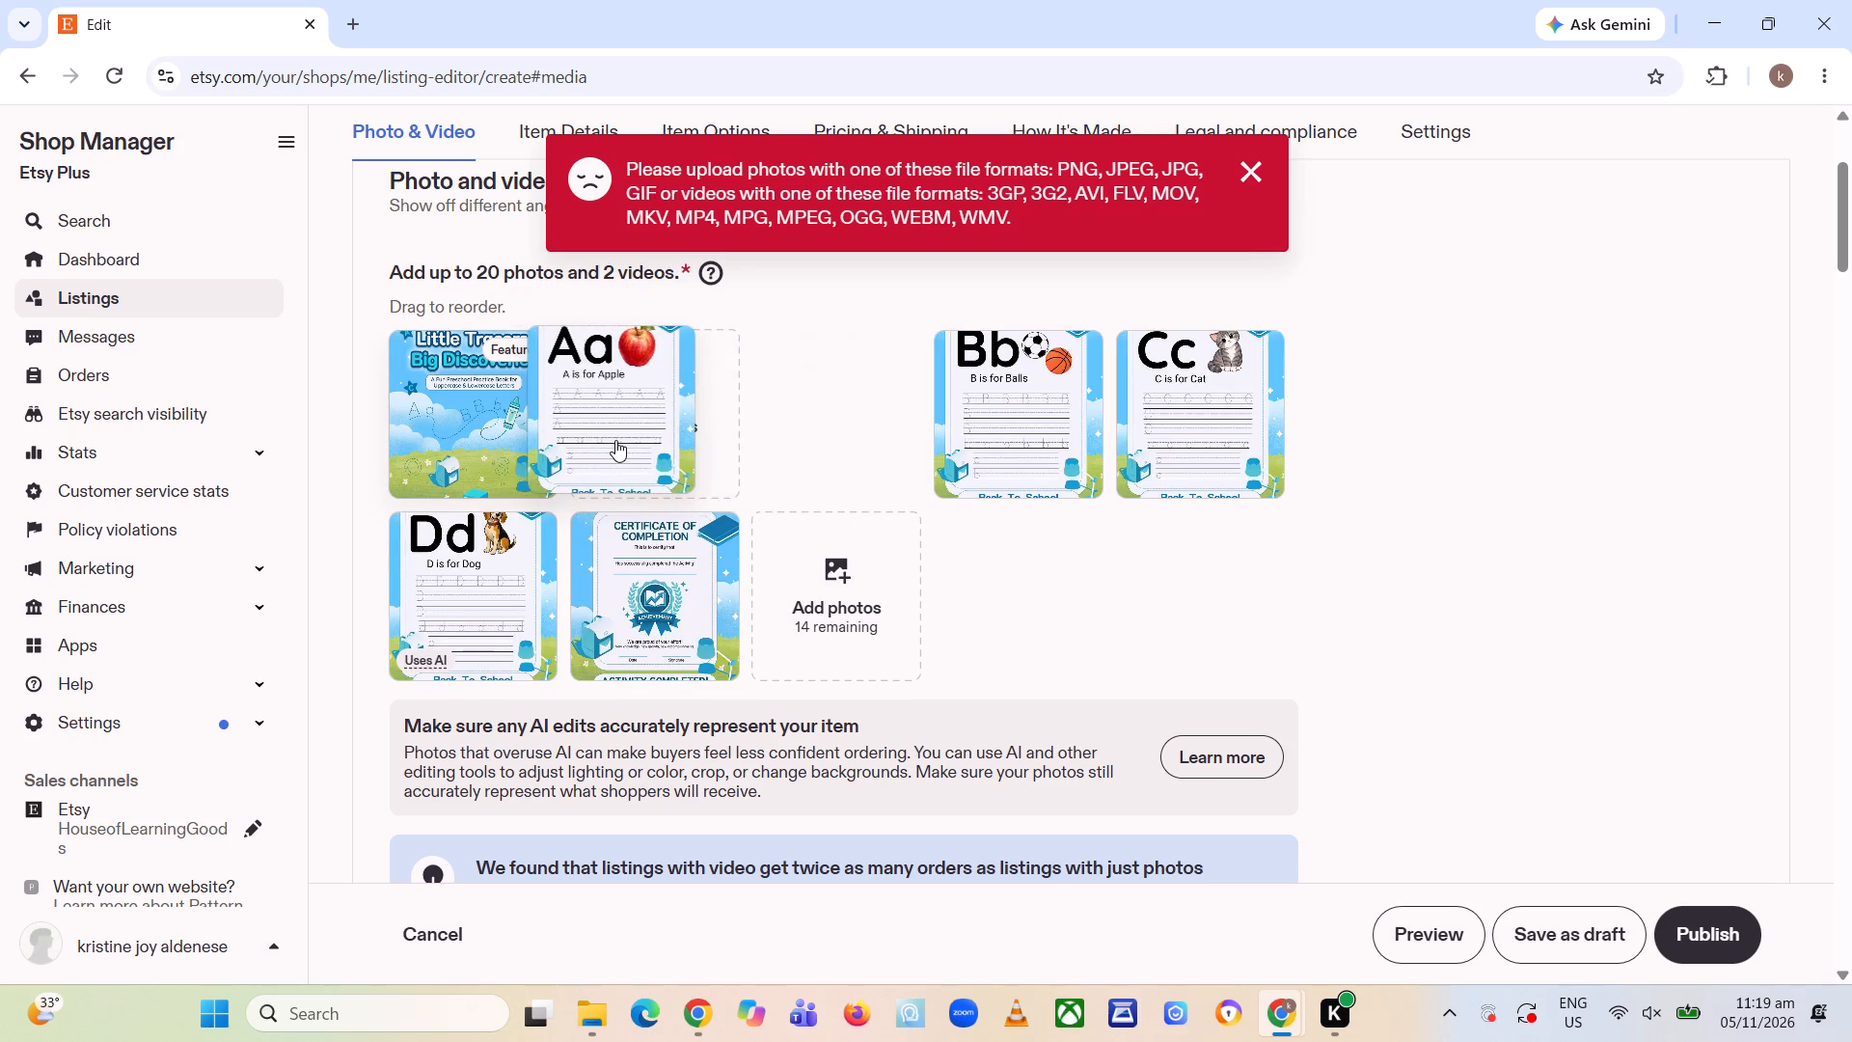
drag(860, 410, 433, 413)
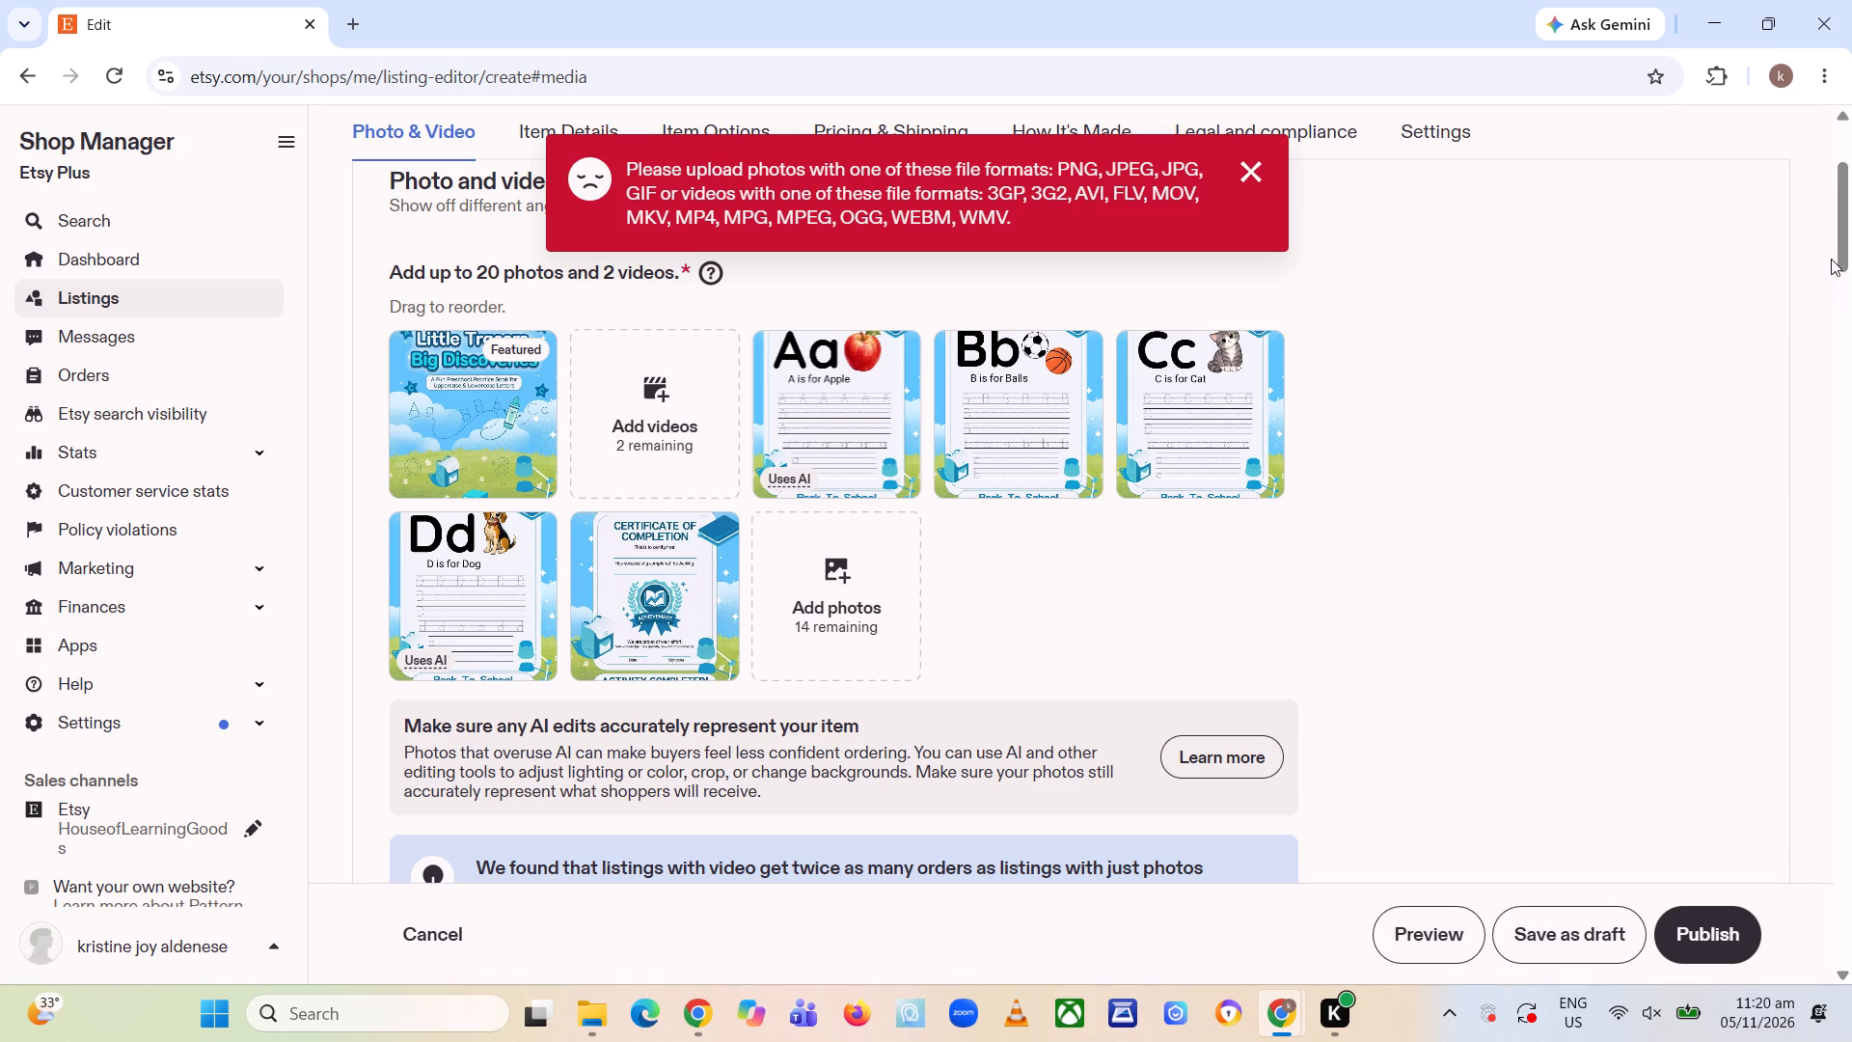
Set the listing's category to Coloring Books and its item type to Digital.
drag(1850, 241, 1851, 369)
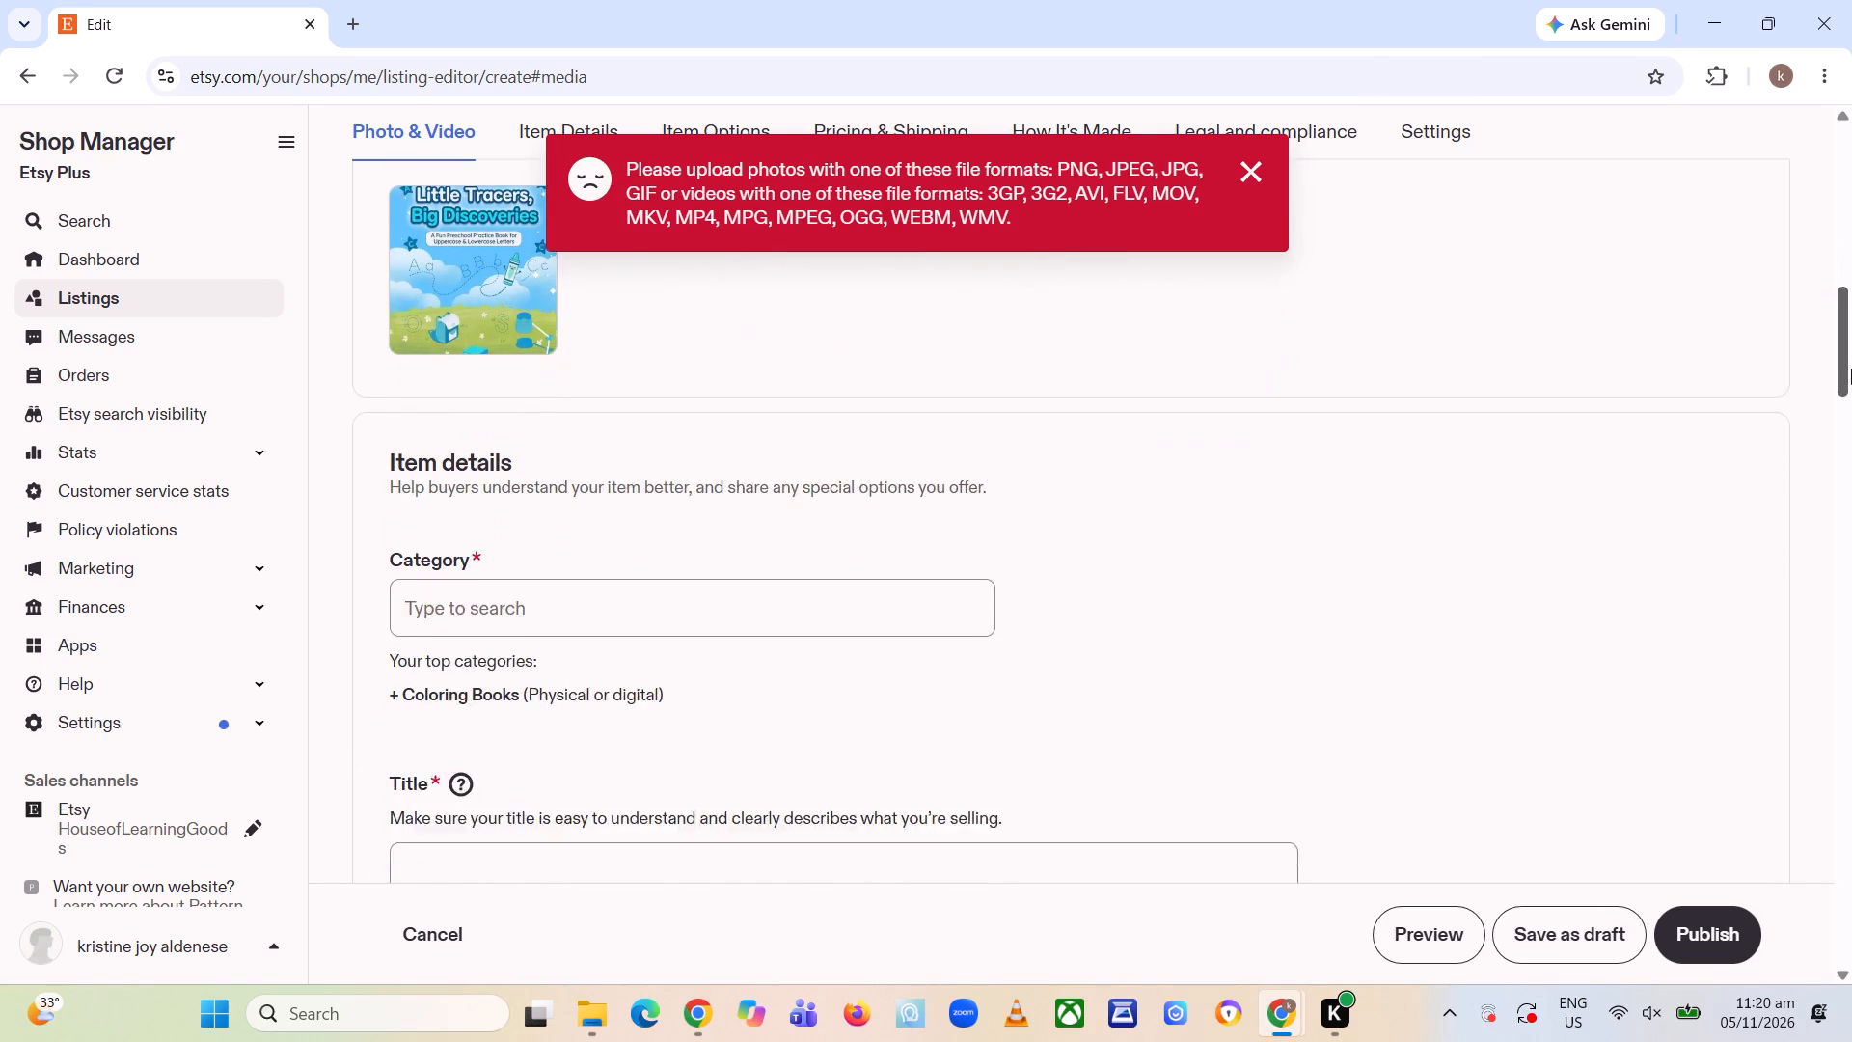
drag(1851, 369, 1851, 388)
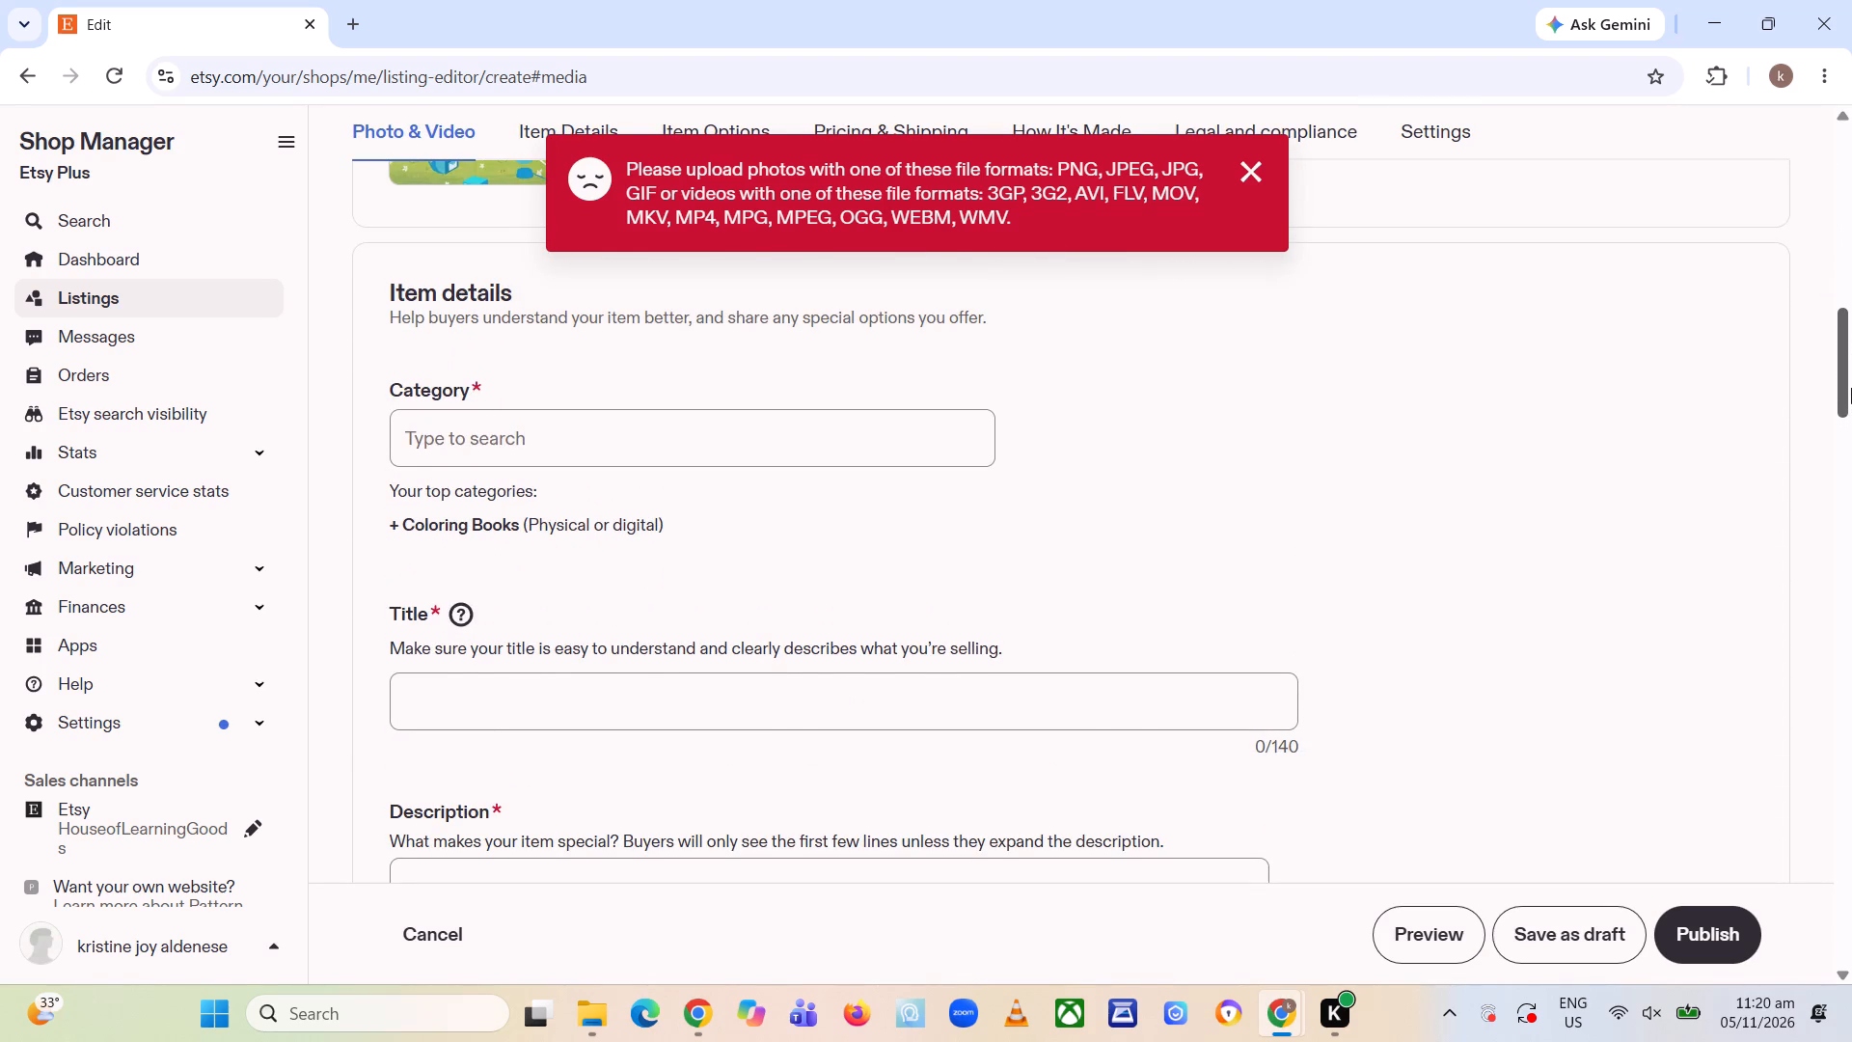
click(539, 517)
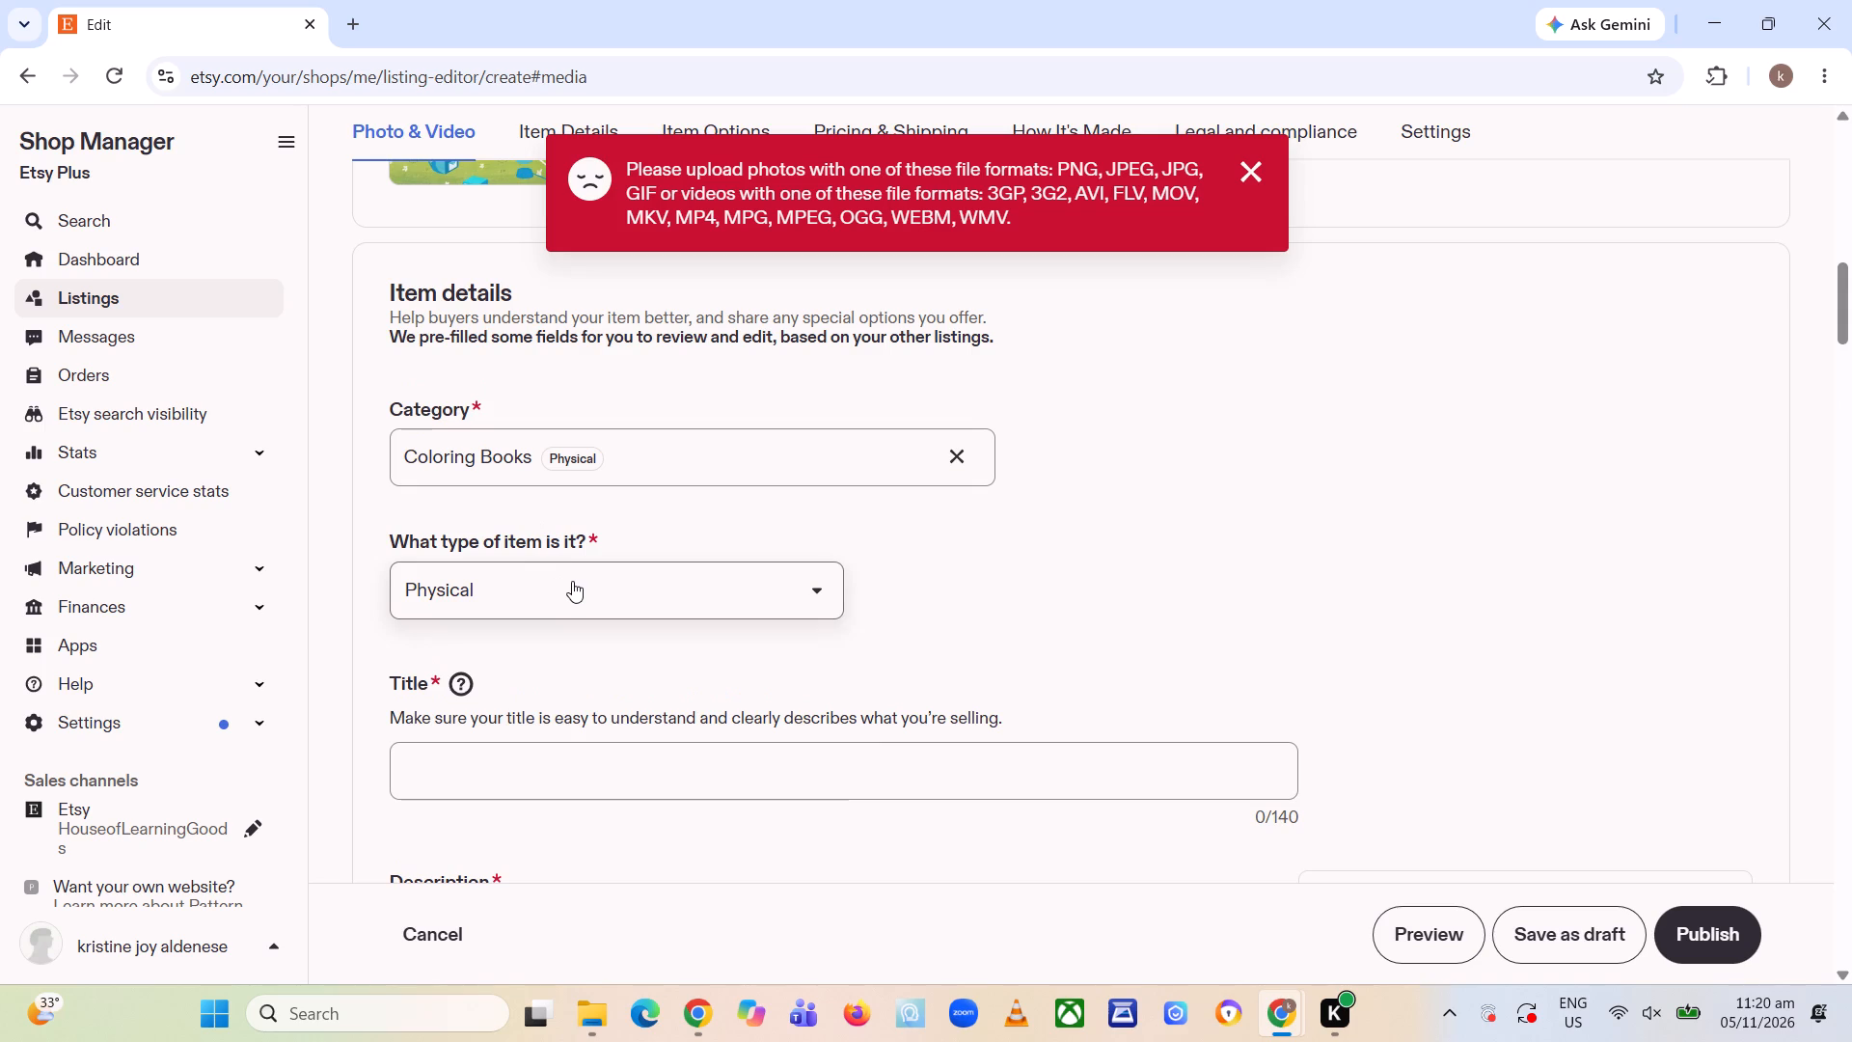
click(572, 581)
click(565, 749)
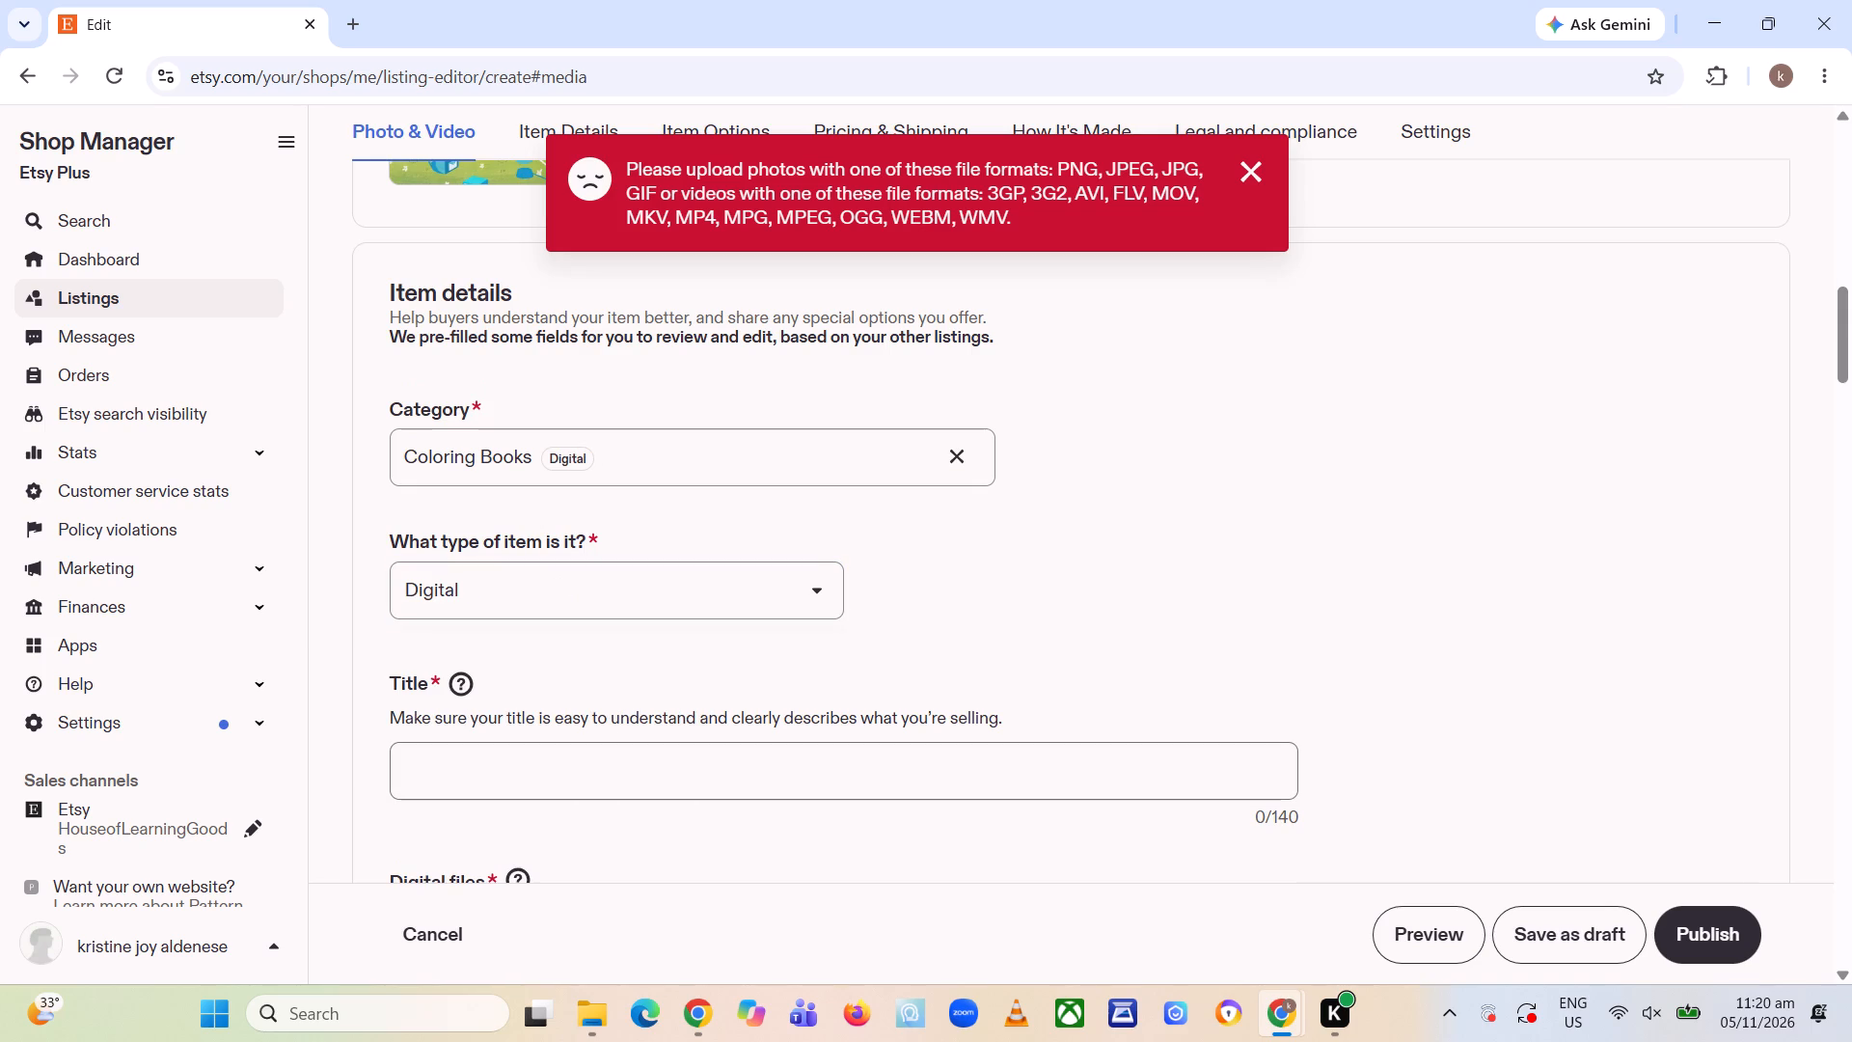
Enter the listing title My Little Tracers, Big Discoveries, checking the wording against the Apple design in Canva.
click(583, 782)
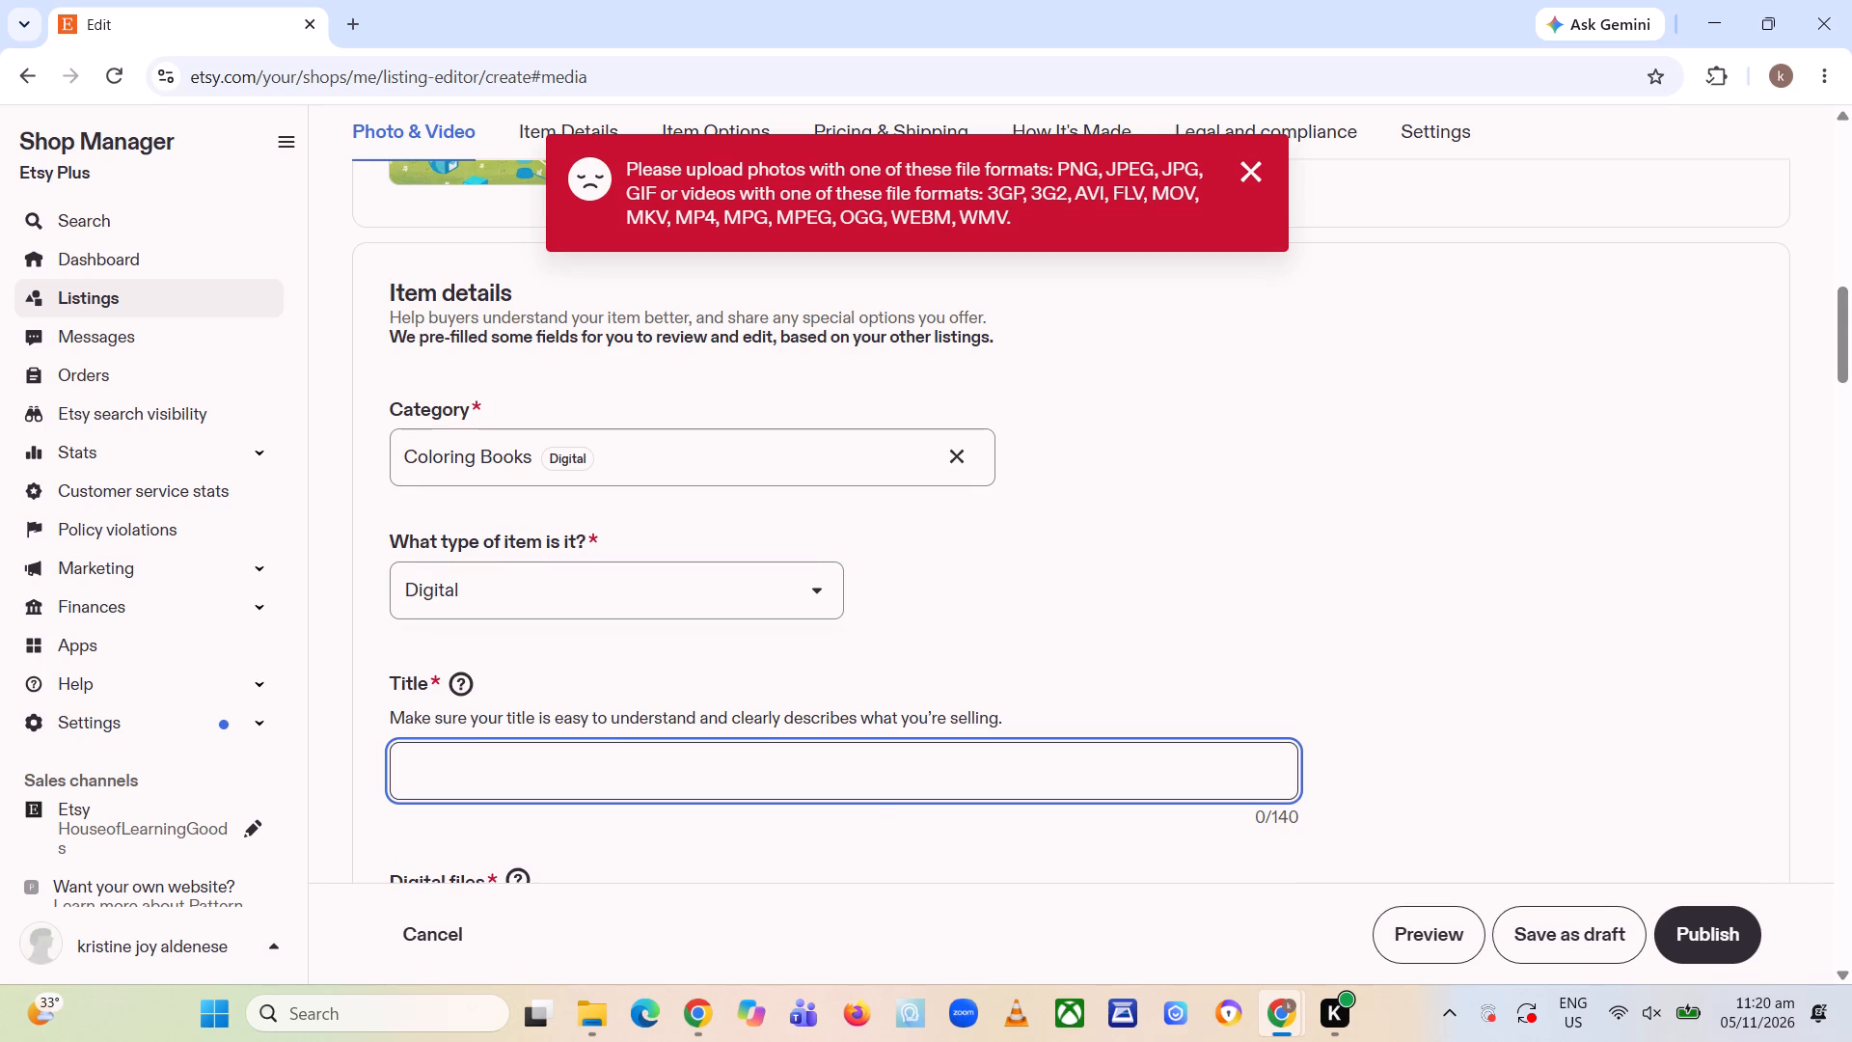
text(My)
key(space)
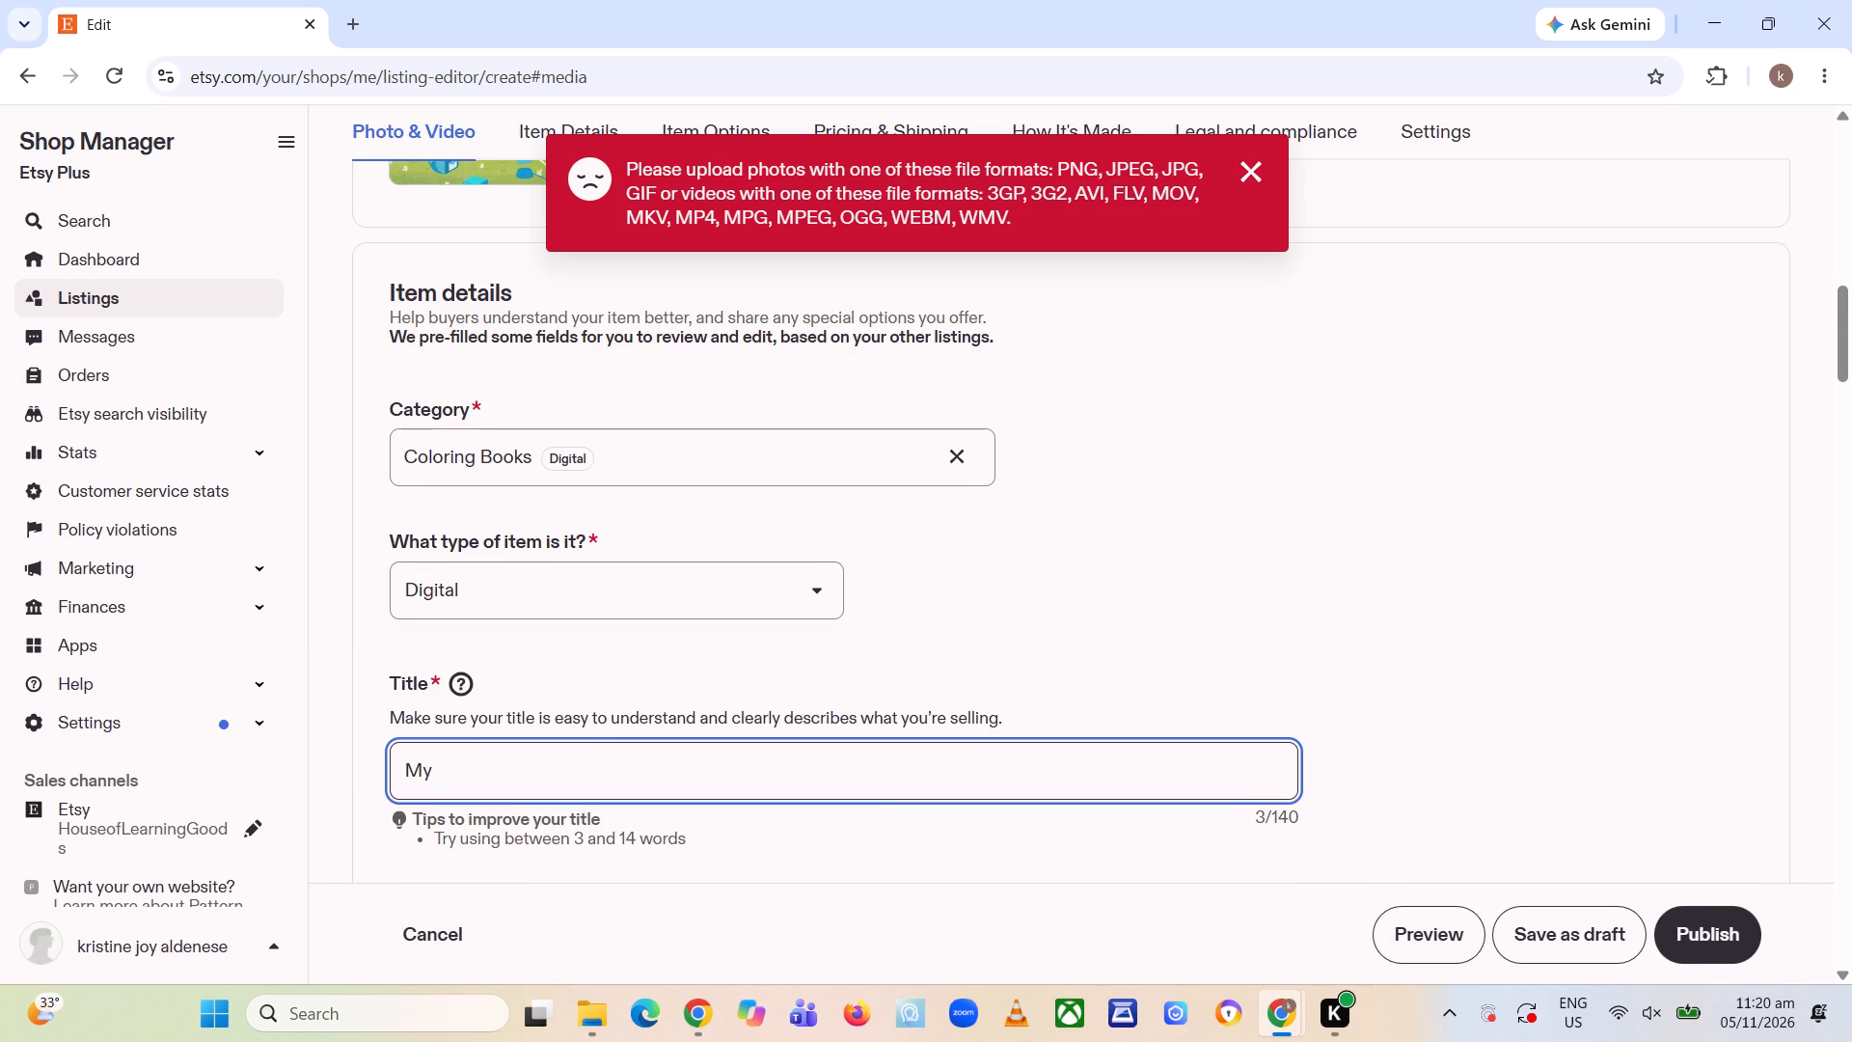
text(Little)
key(space)
text(Tracers)
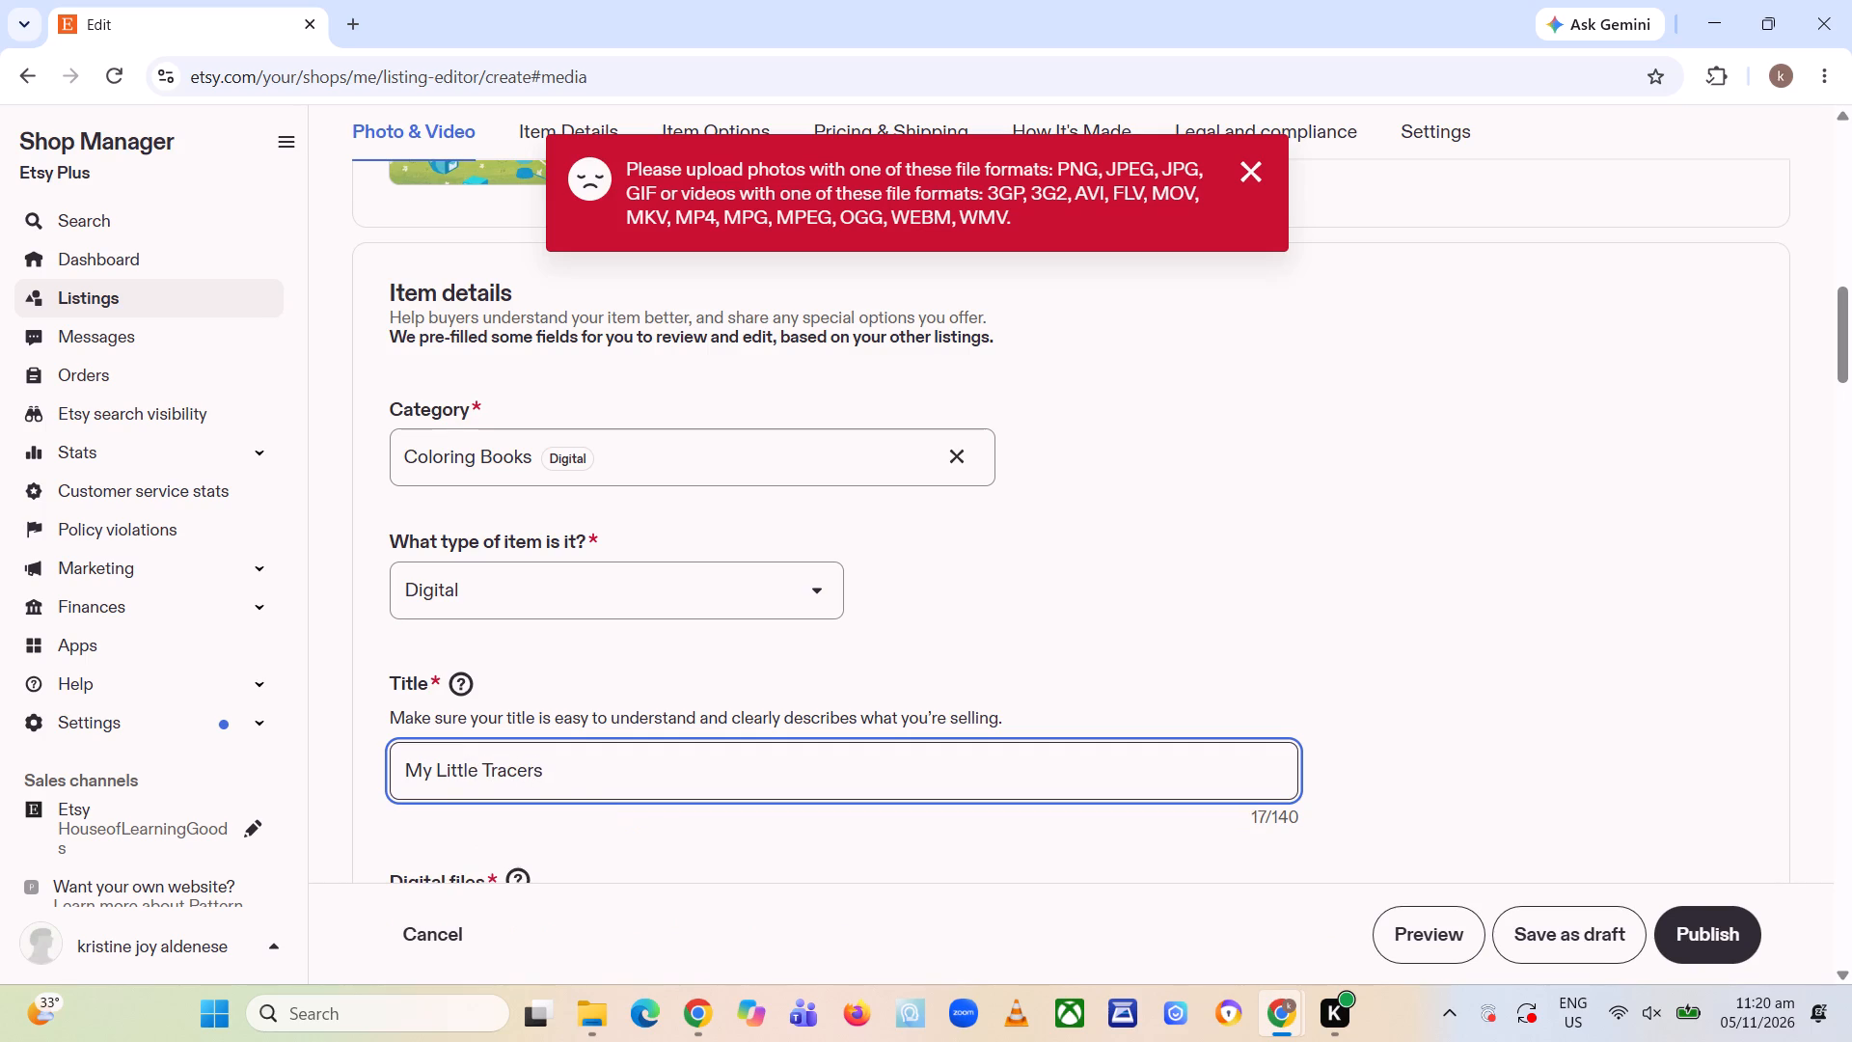
key(alt+Tab)
key(alt+Tab)
key(alt+Tab)
key(alt+Right)
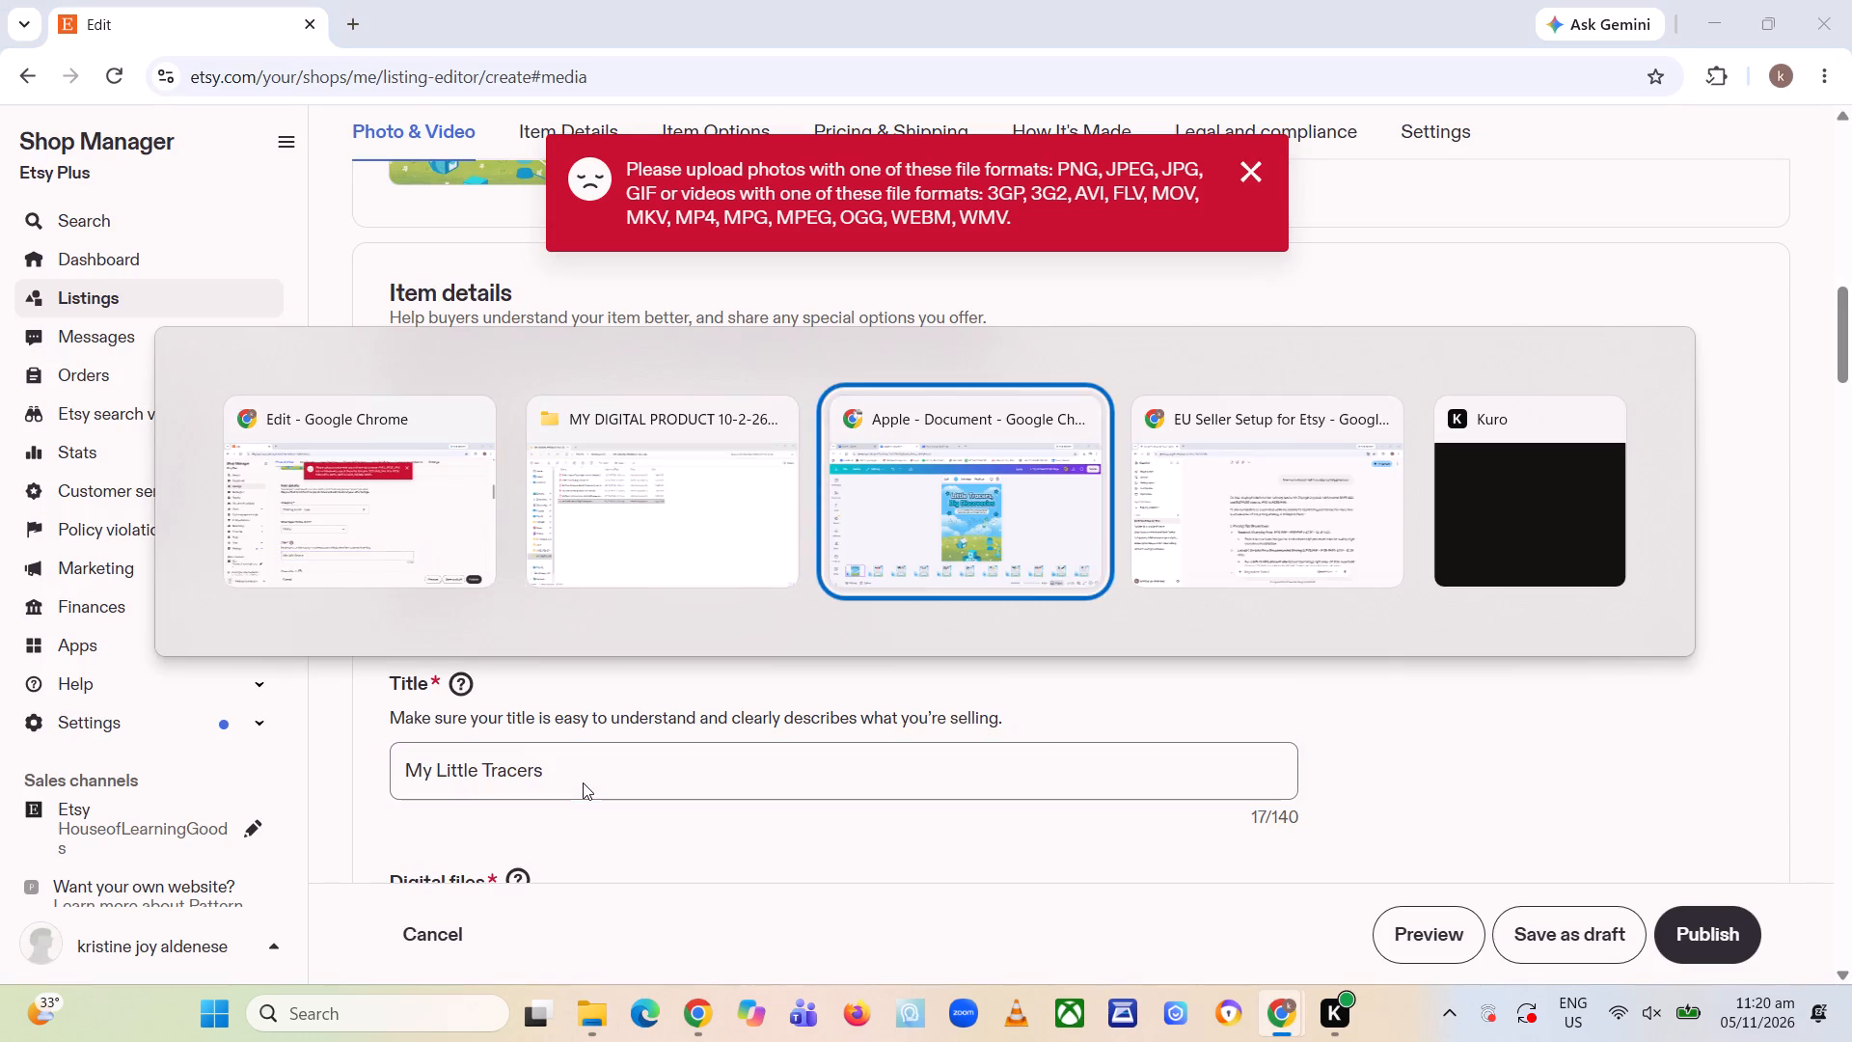
key(alt+Tab)
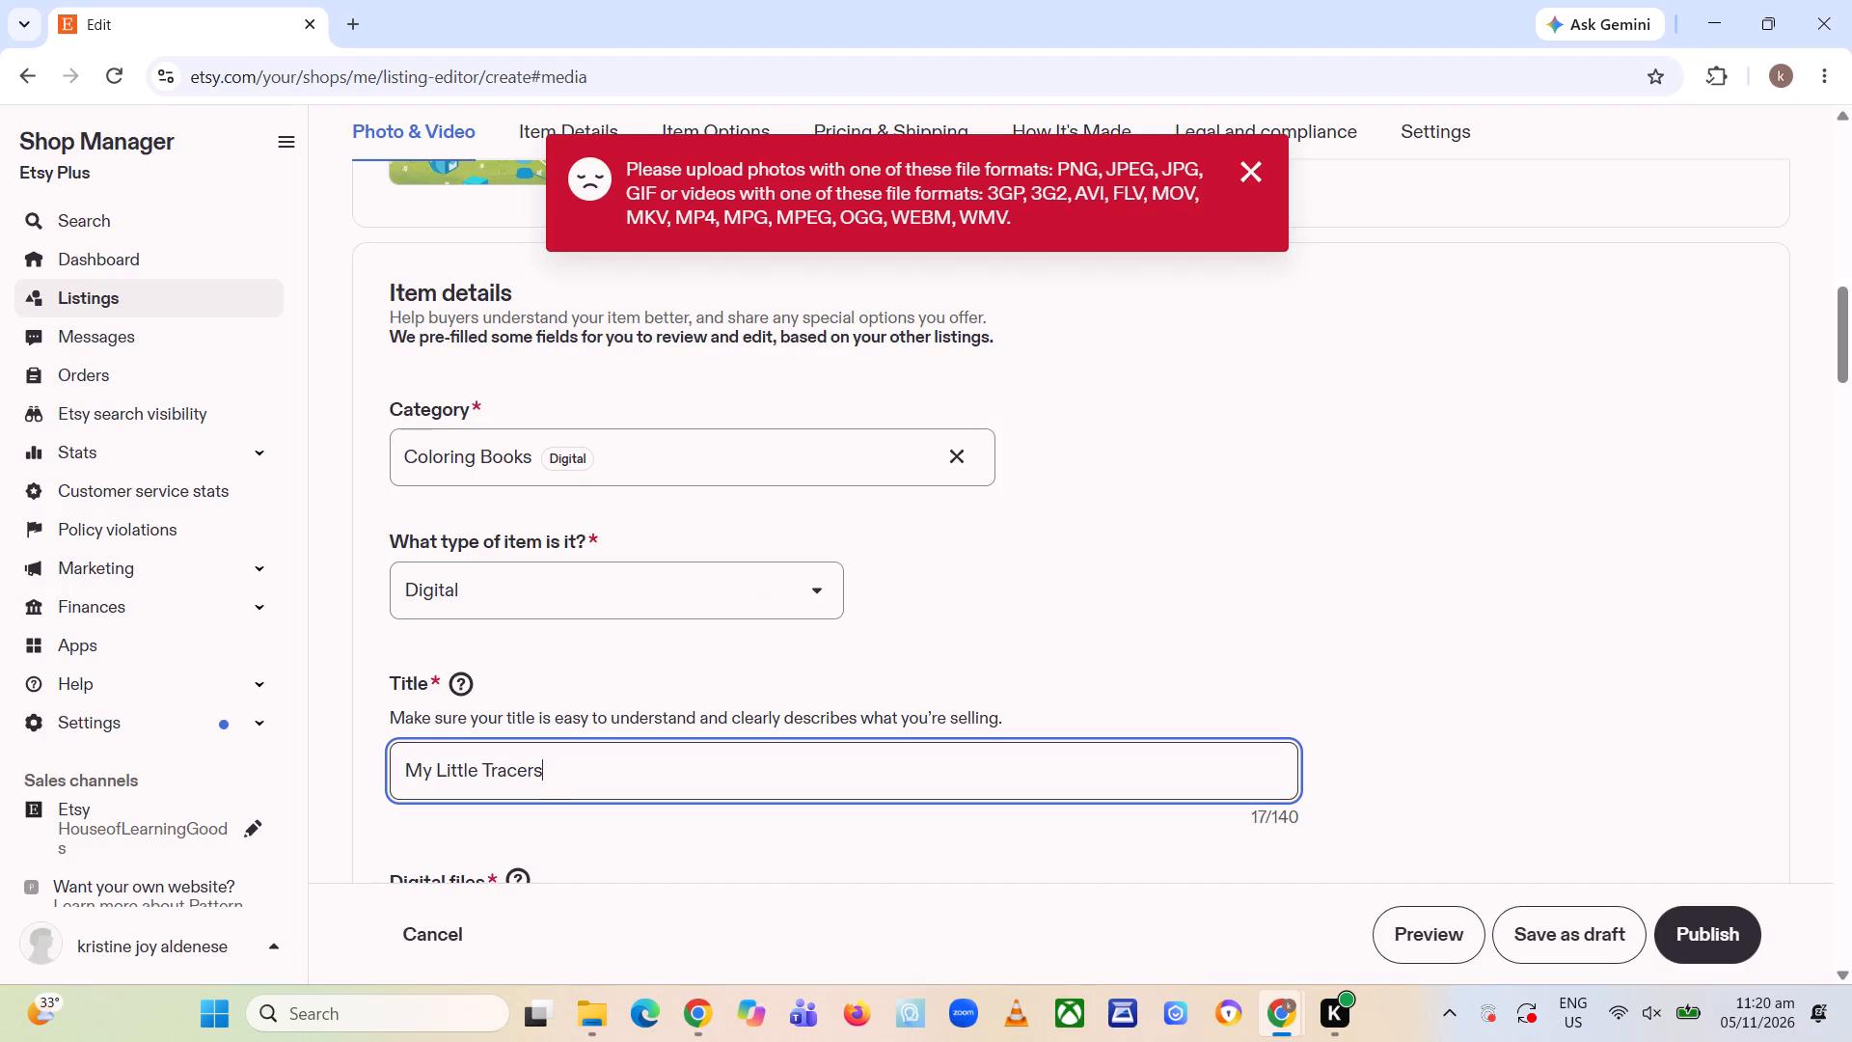
text(, Big Discov)
key(BackSpace)
key(BackSpace)
text(overies)
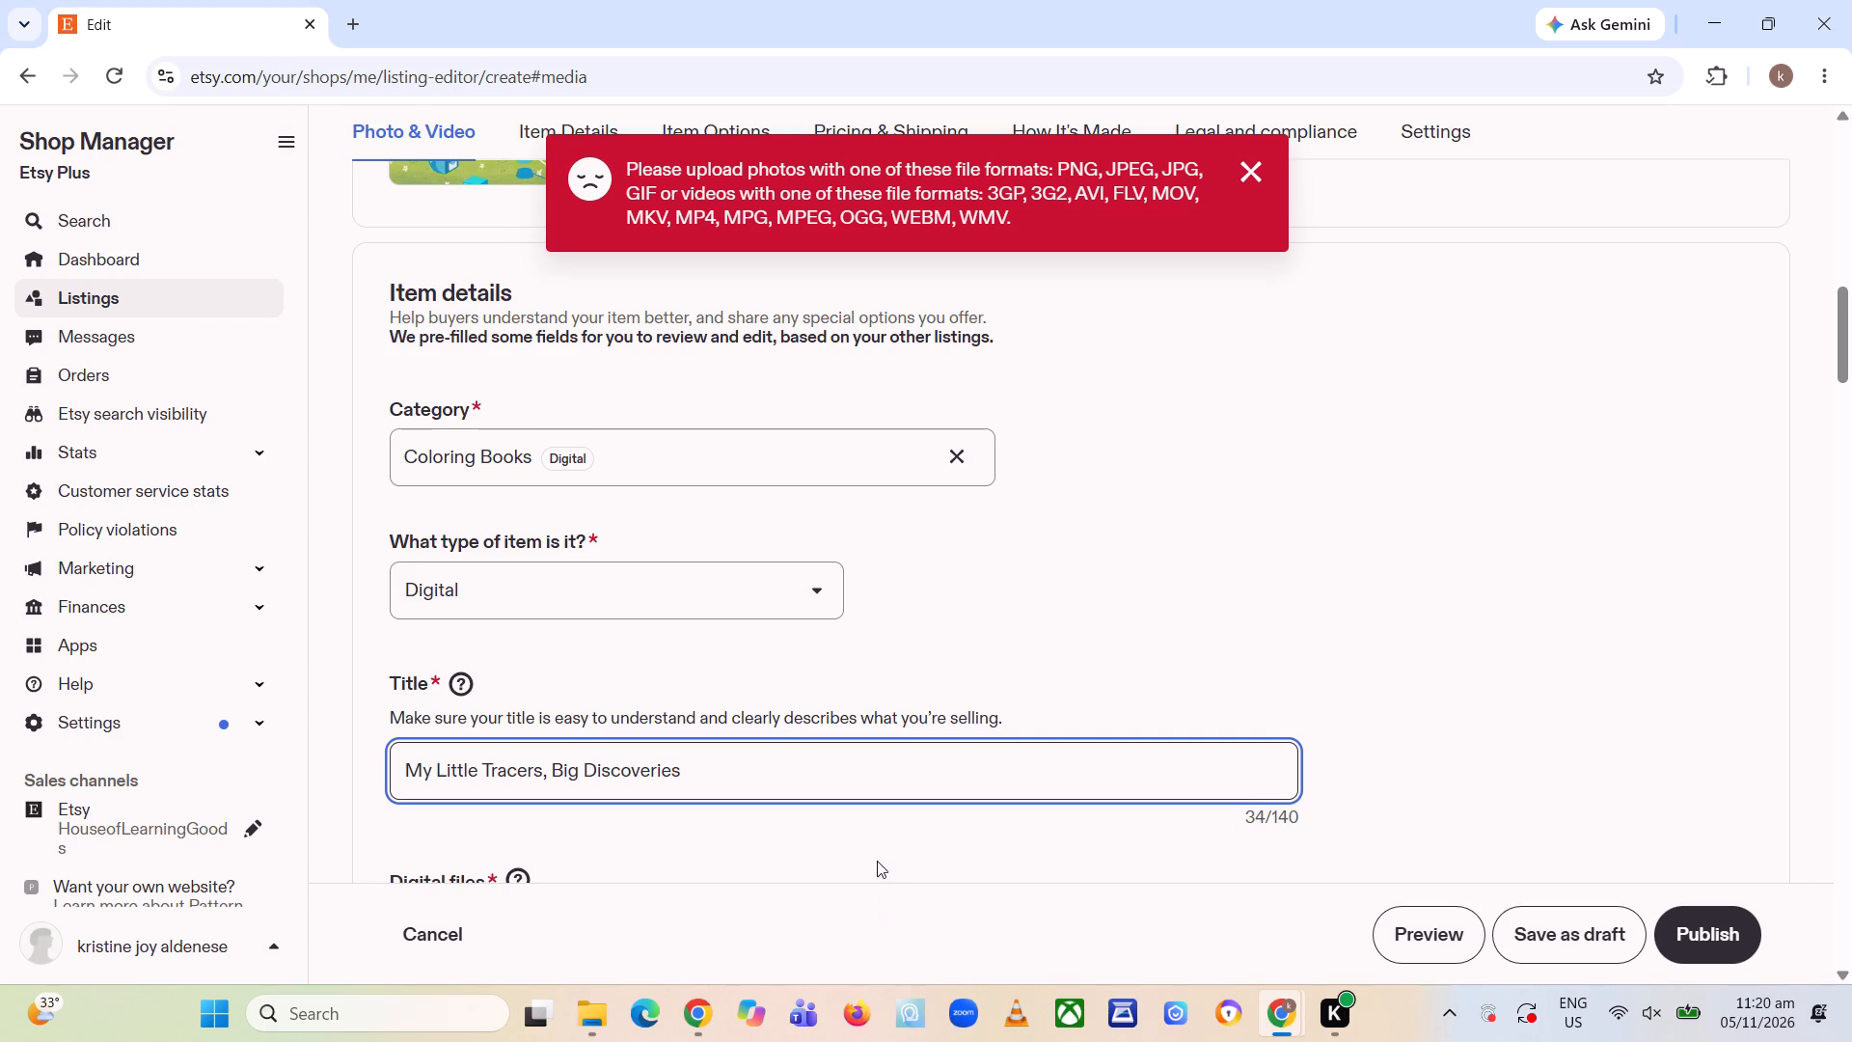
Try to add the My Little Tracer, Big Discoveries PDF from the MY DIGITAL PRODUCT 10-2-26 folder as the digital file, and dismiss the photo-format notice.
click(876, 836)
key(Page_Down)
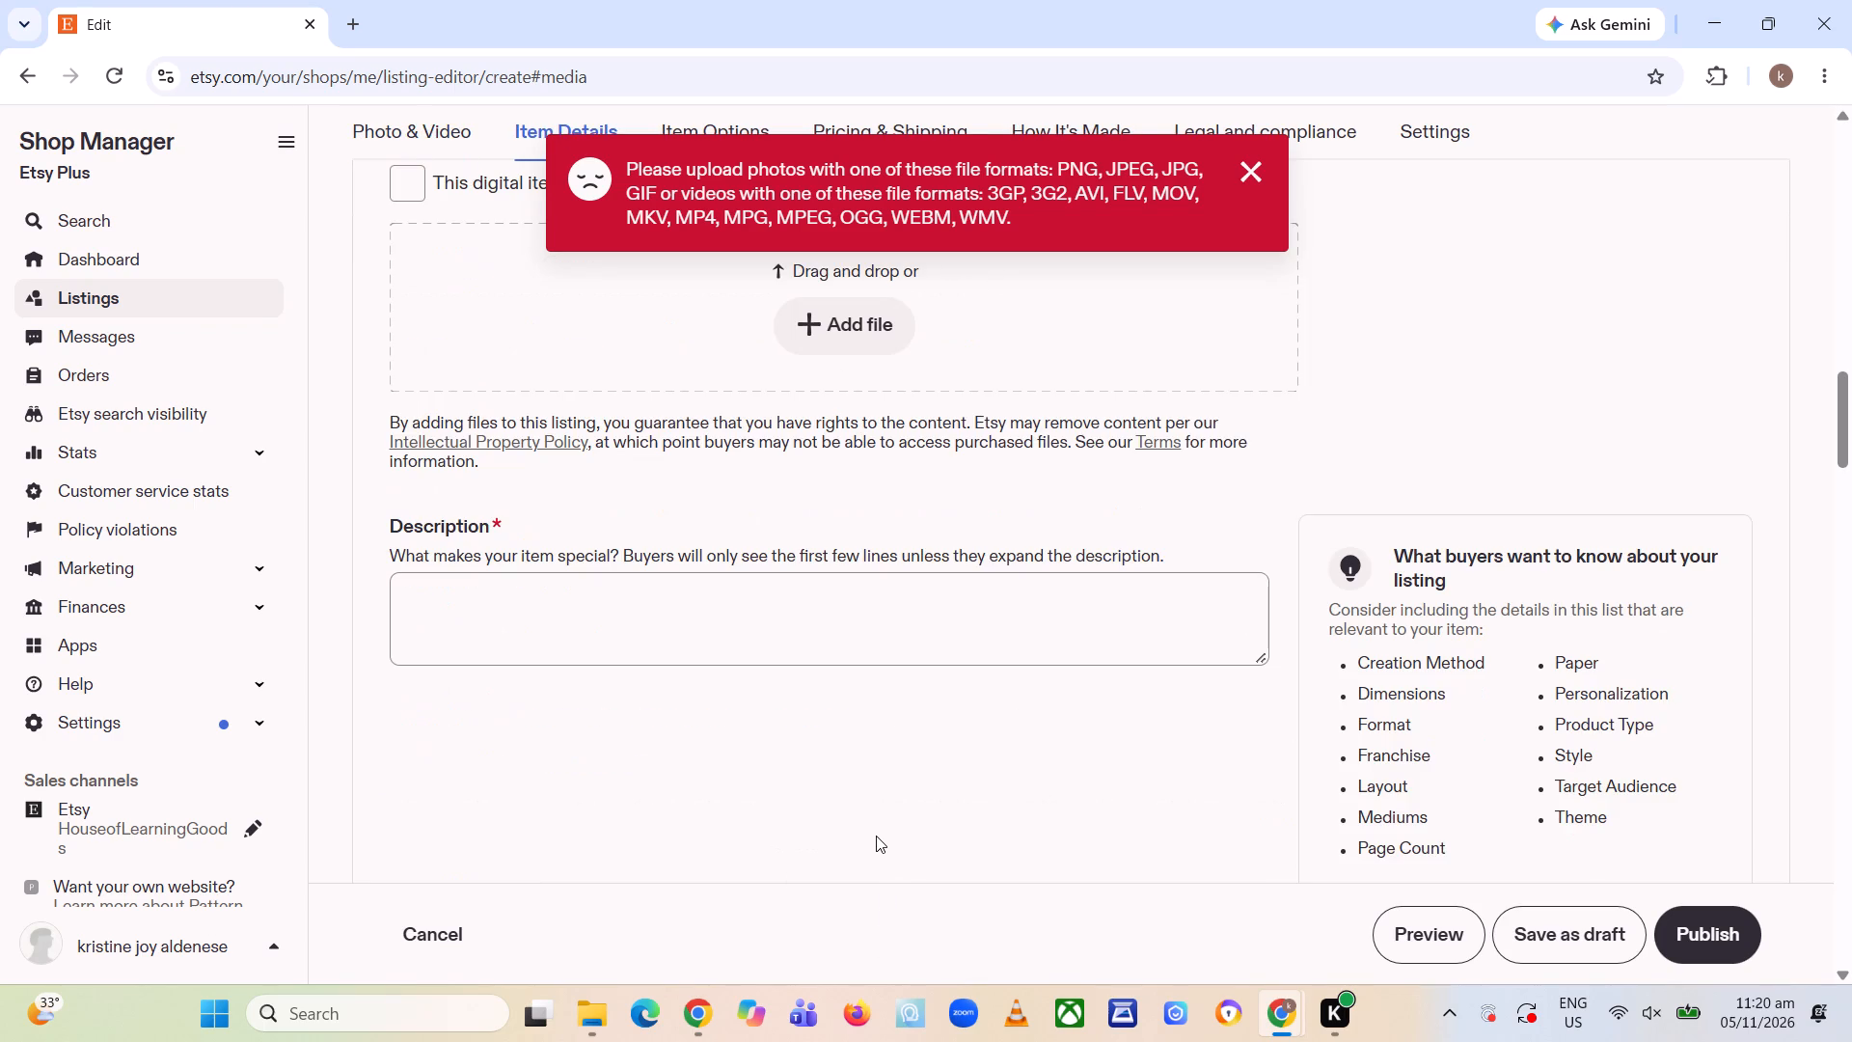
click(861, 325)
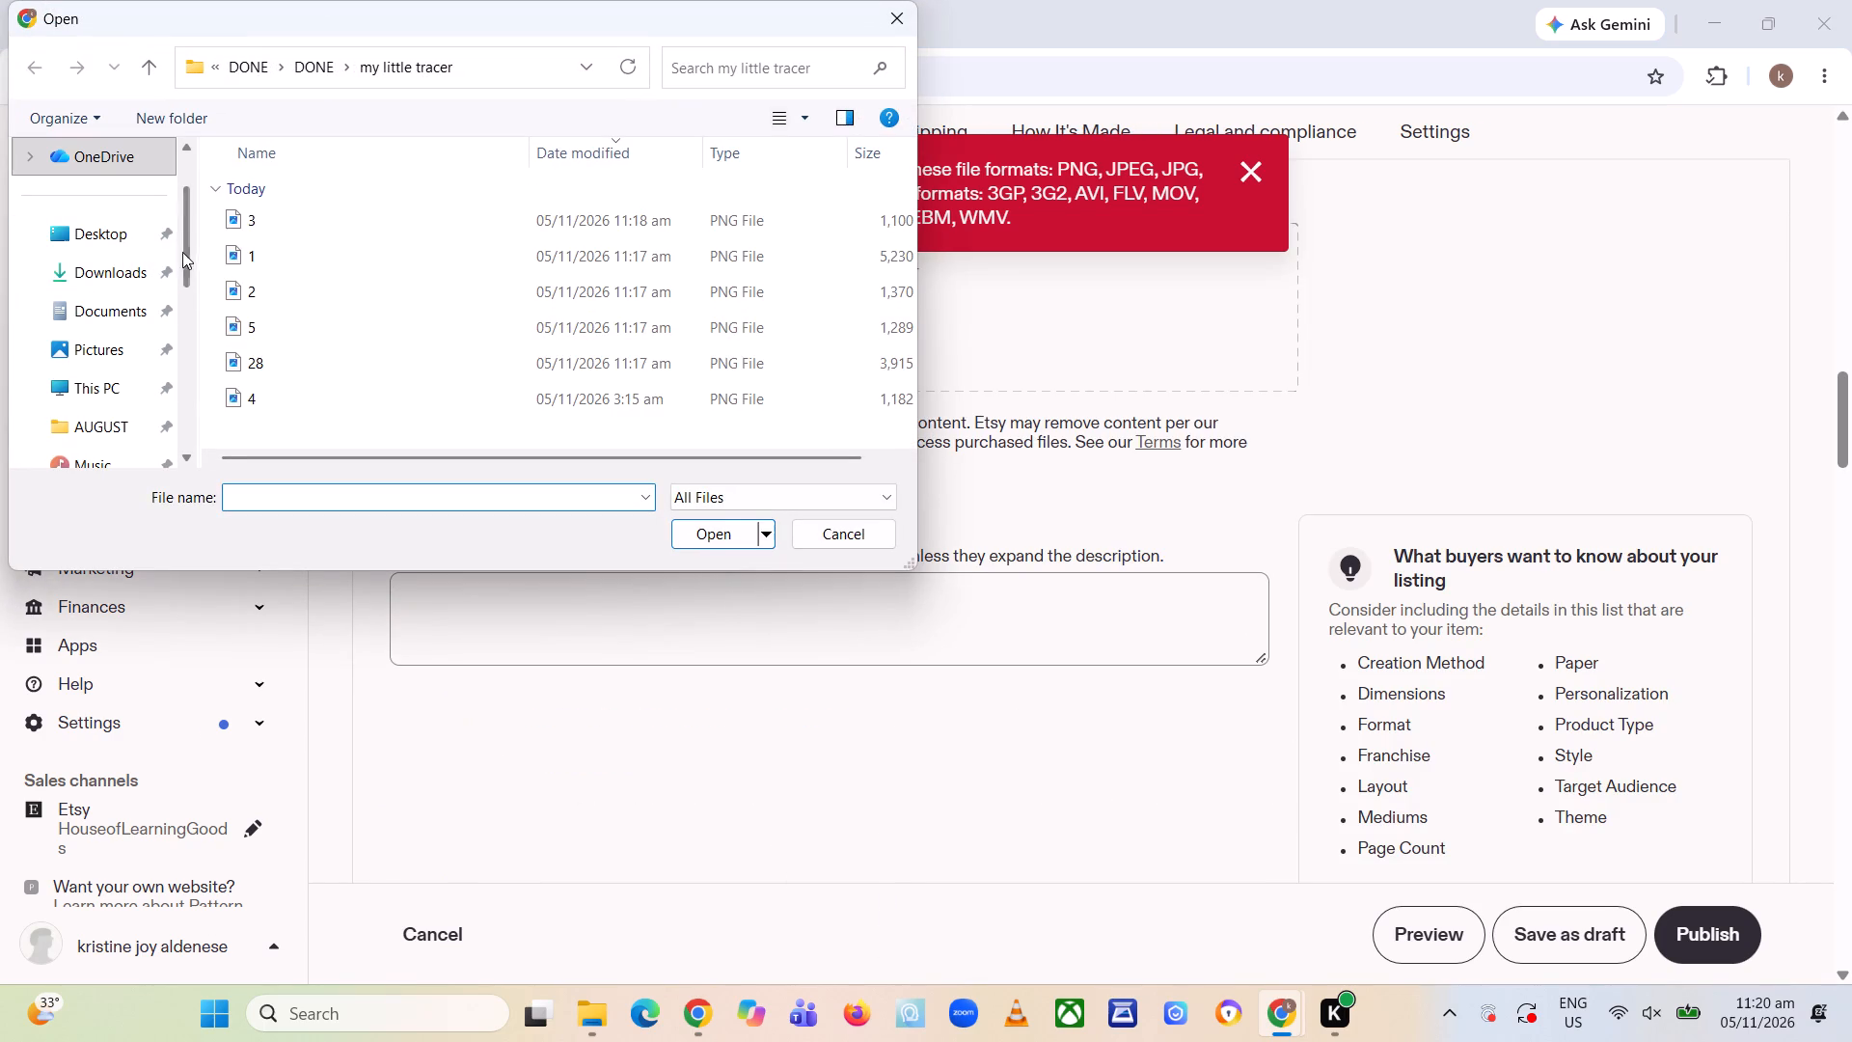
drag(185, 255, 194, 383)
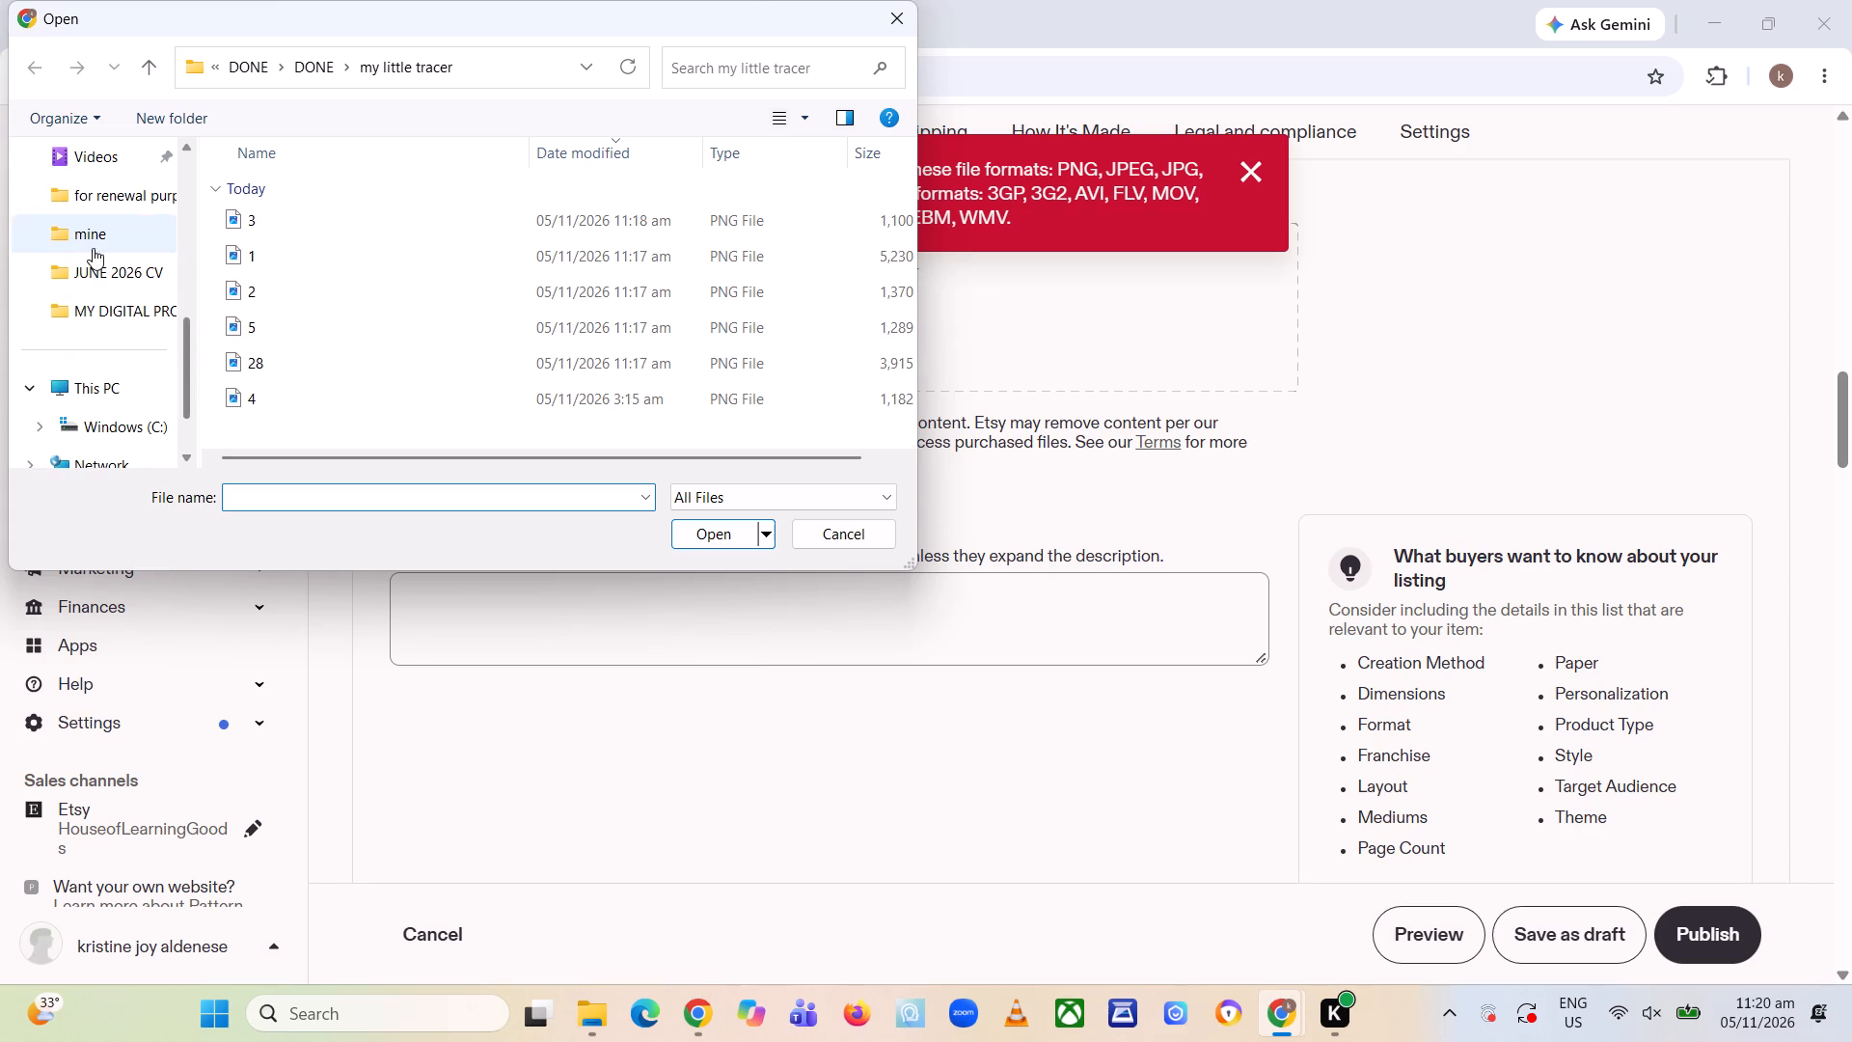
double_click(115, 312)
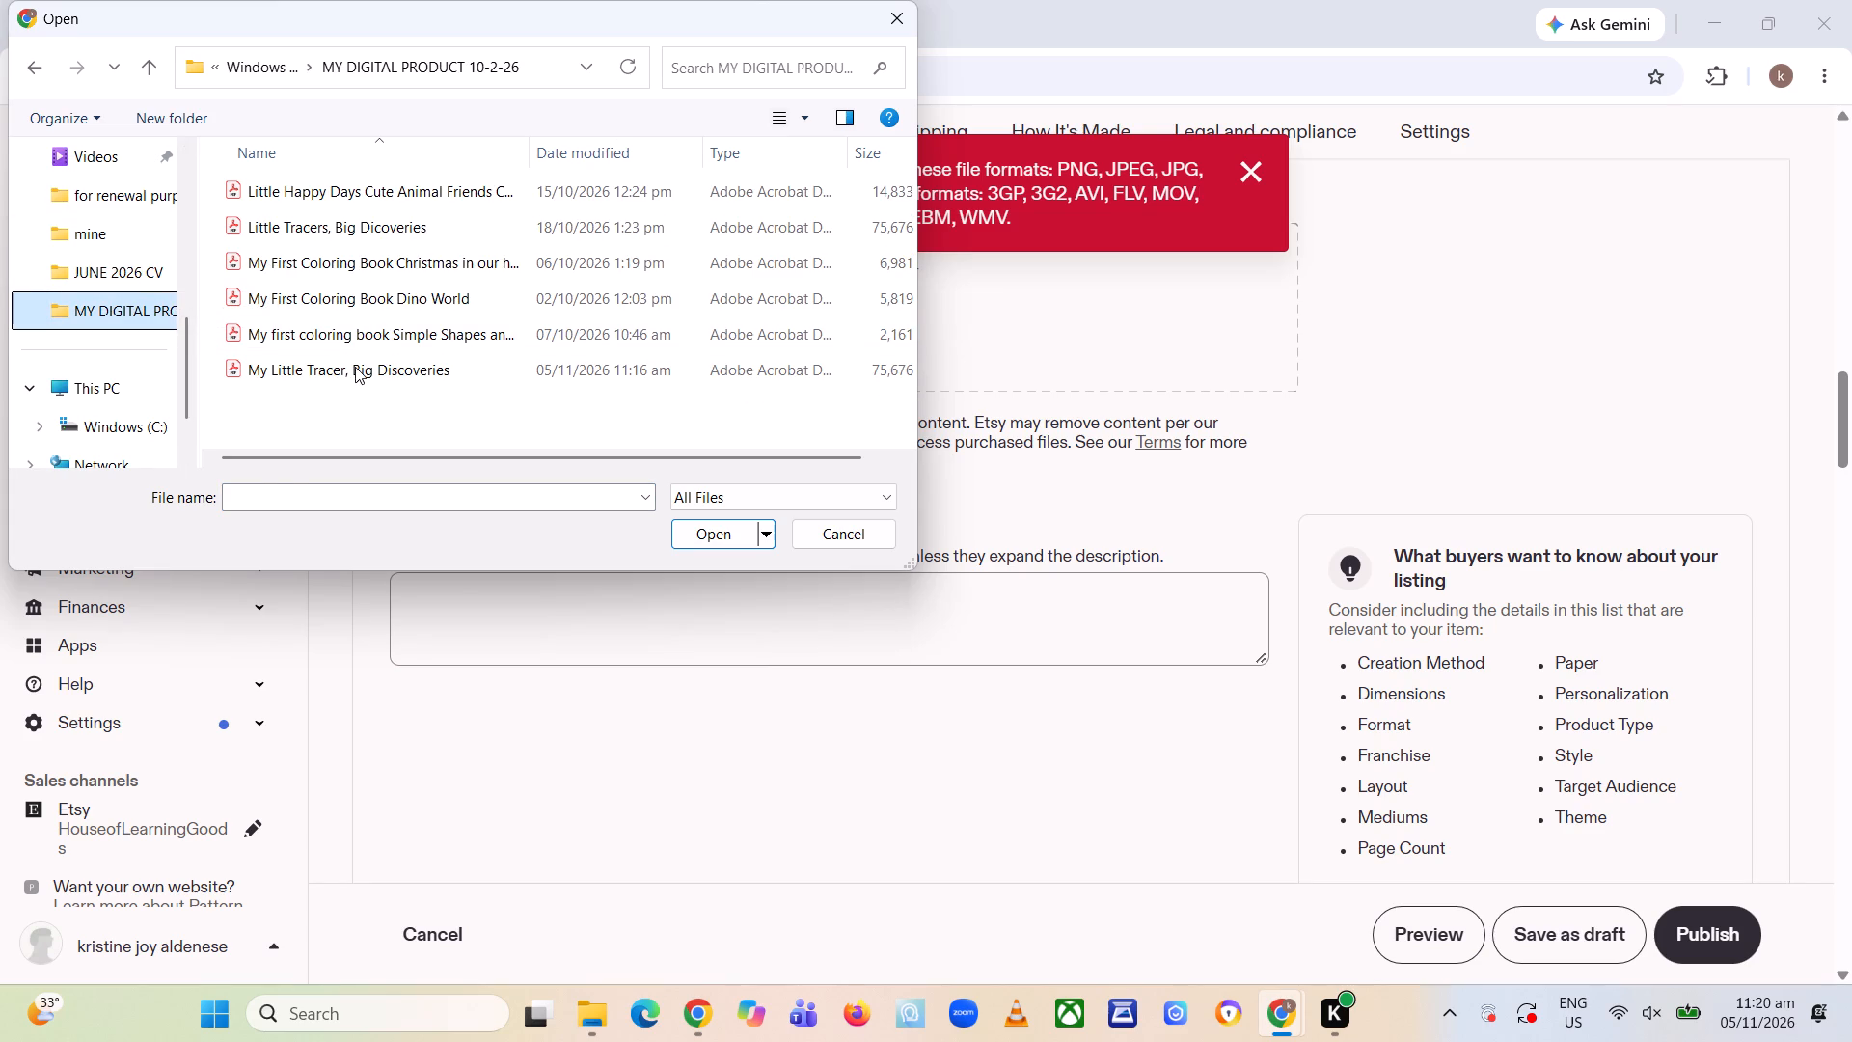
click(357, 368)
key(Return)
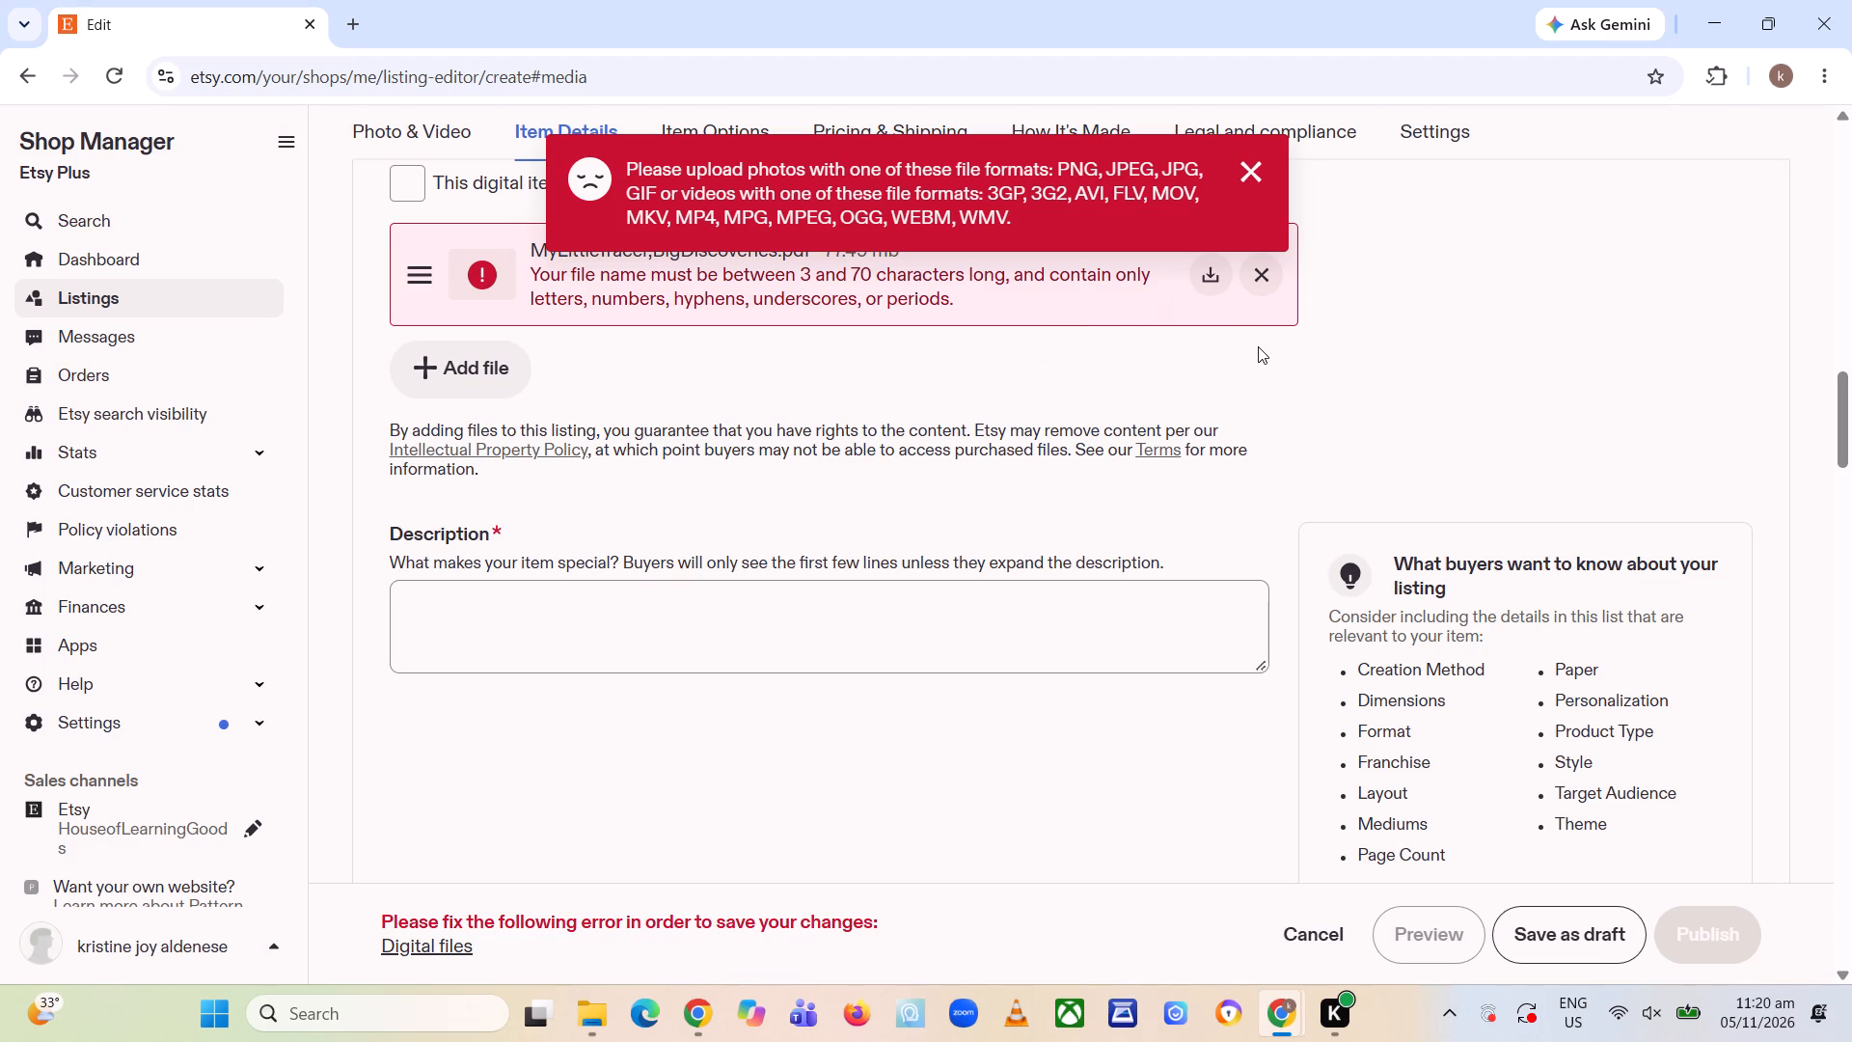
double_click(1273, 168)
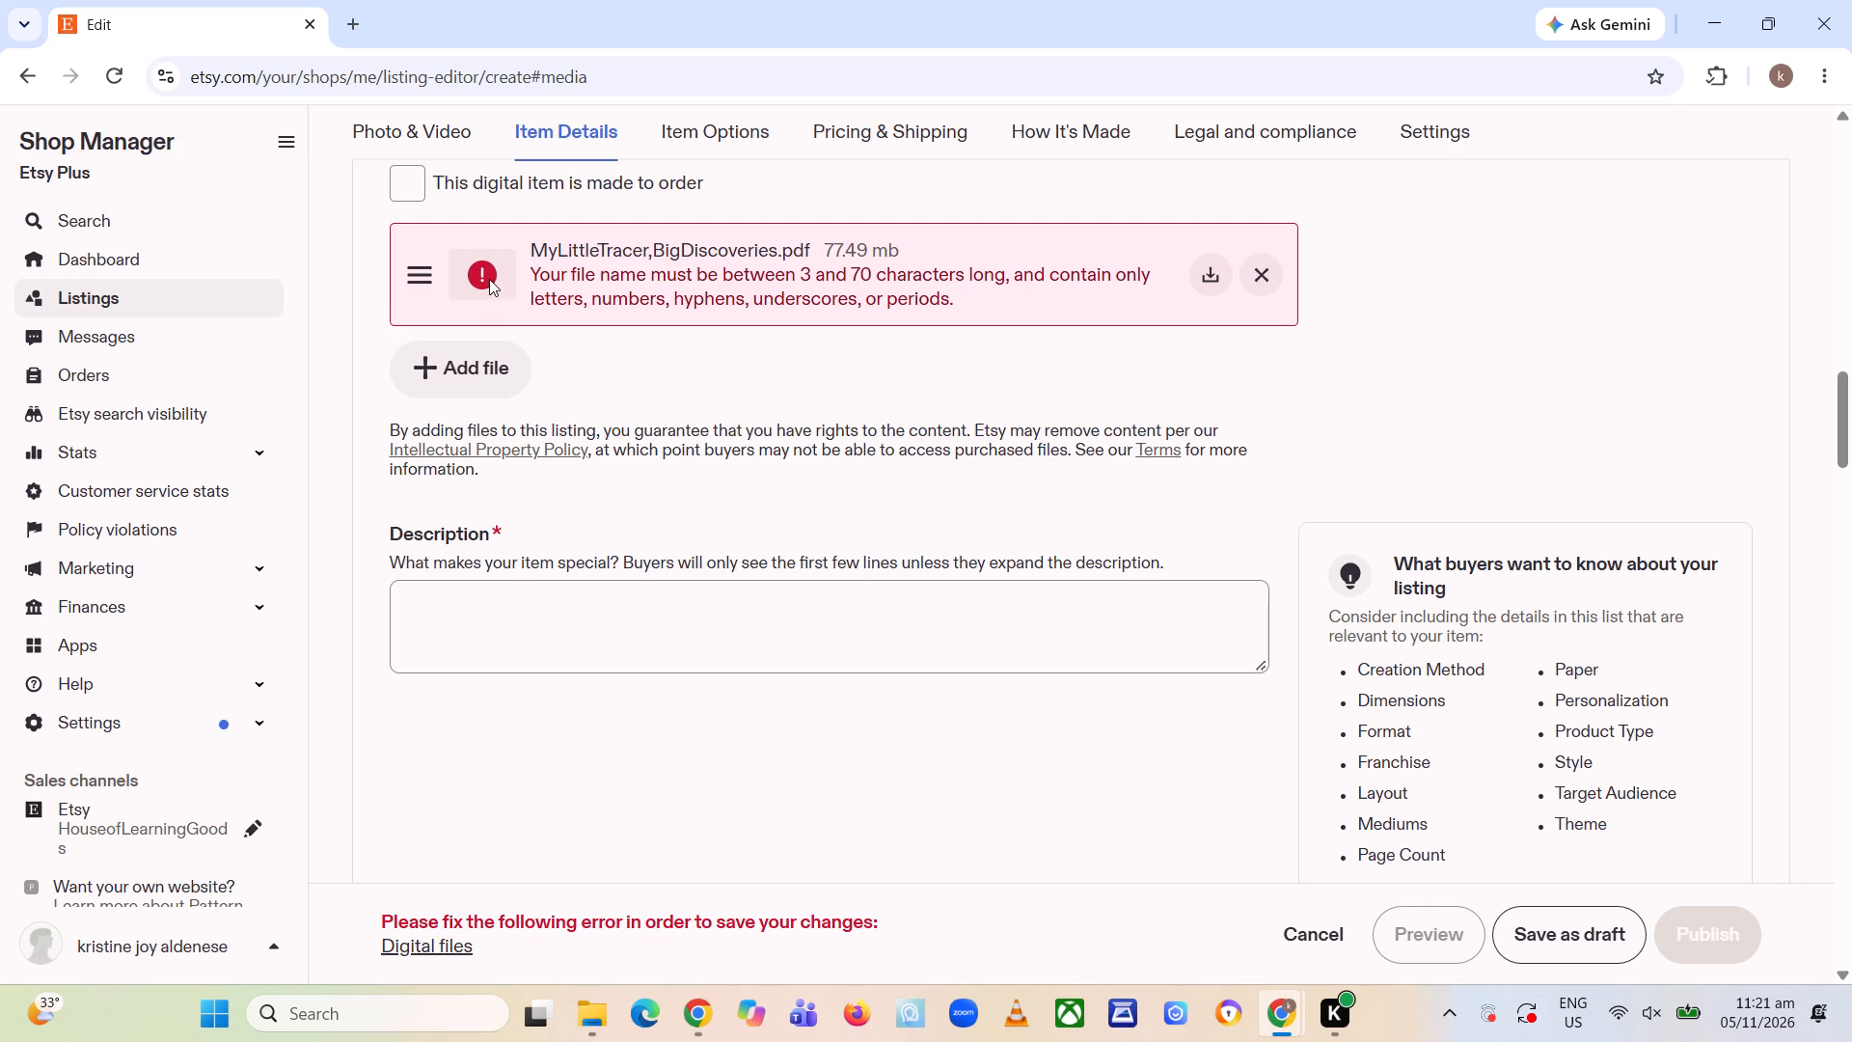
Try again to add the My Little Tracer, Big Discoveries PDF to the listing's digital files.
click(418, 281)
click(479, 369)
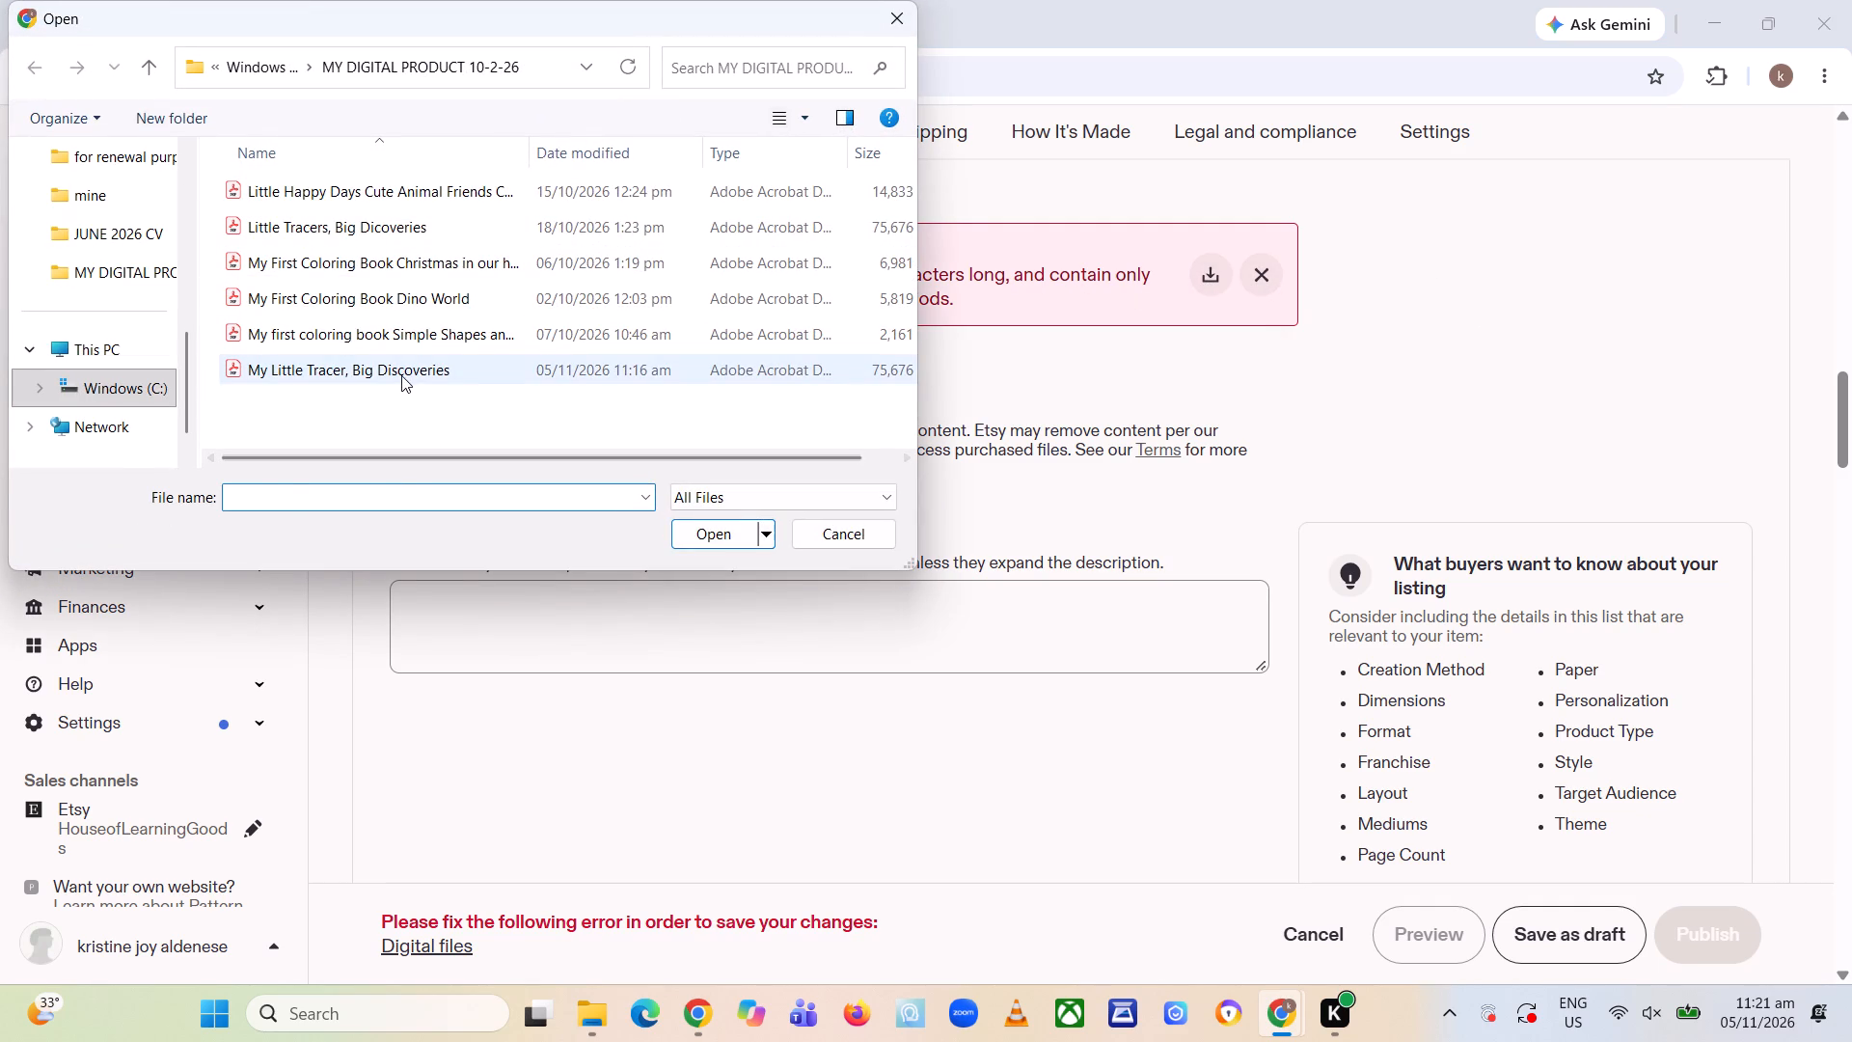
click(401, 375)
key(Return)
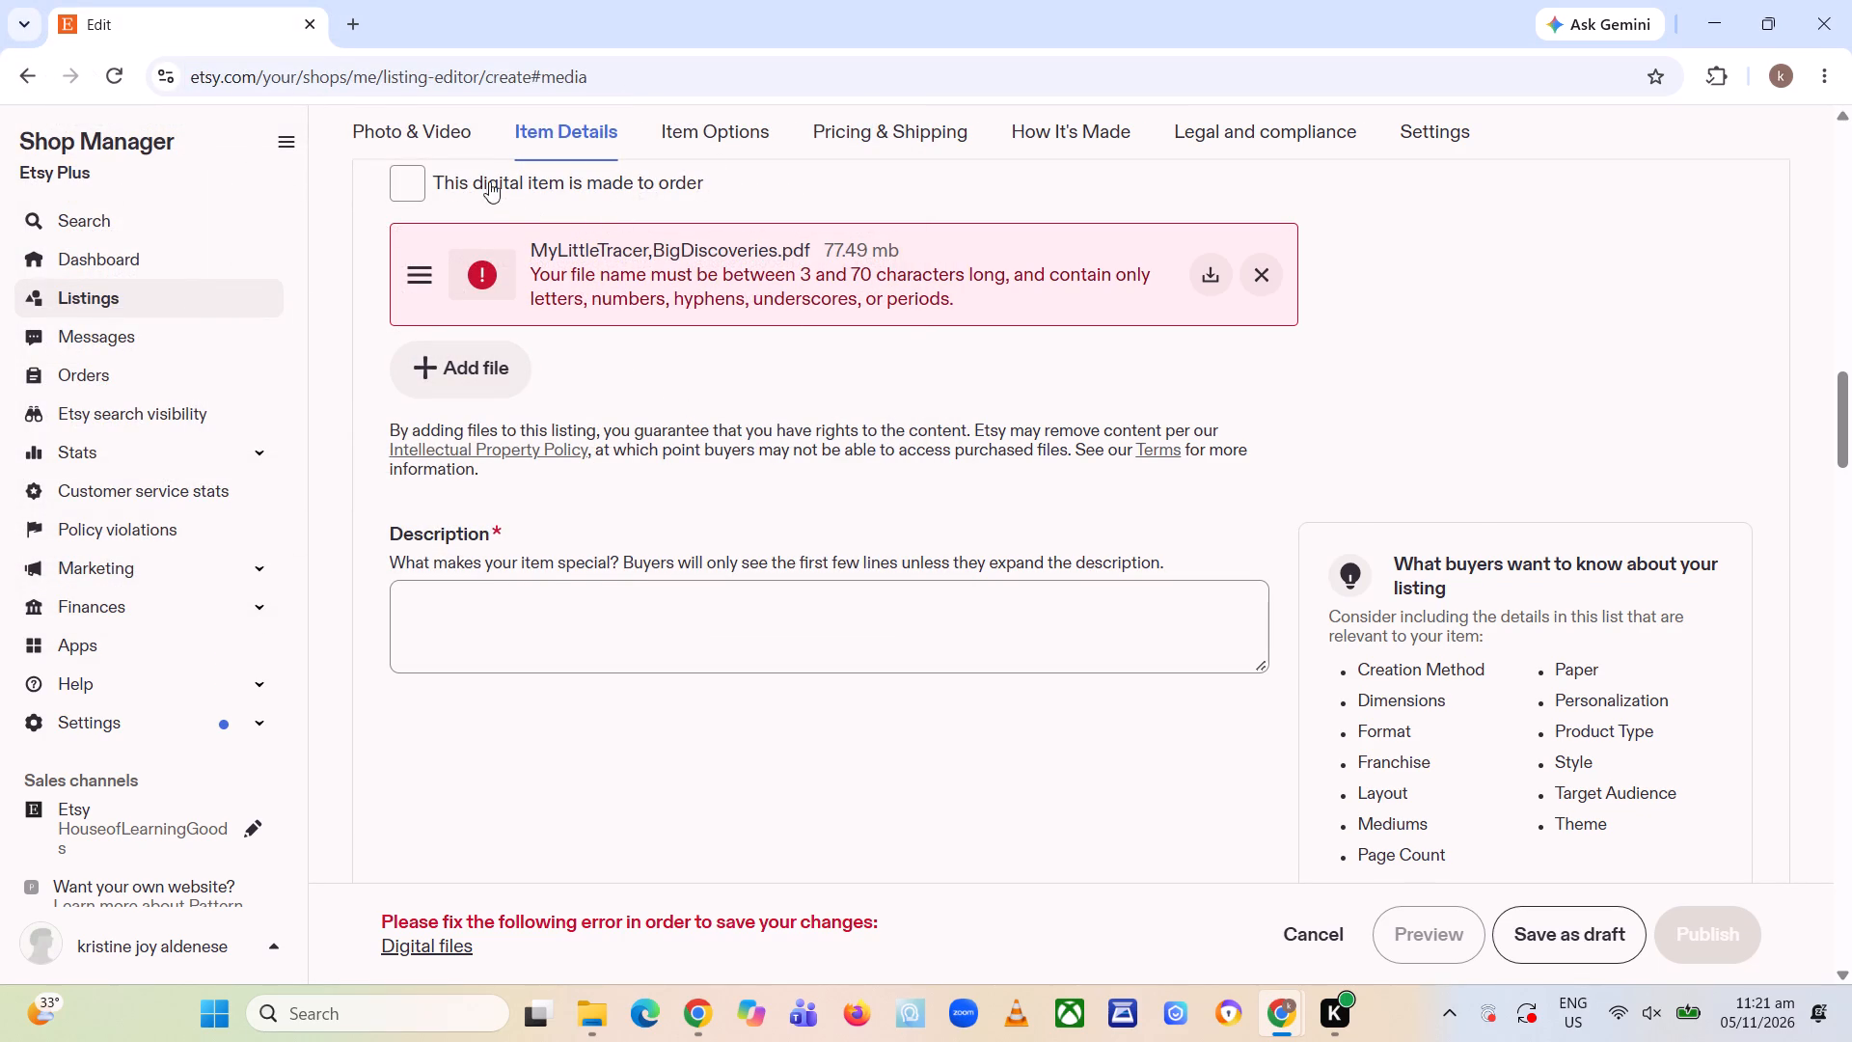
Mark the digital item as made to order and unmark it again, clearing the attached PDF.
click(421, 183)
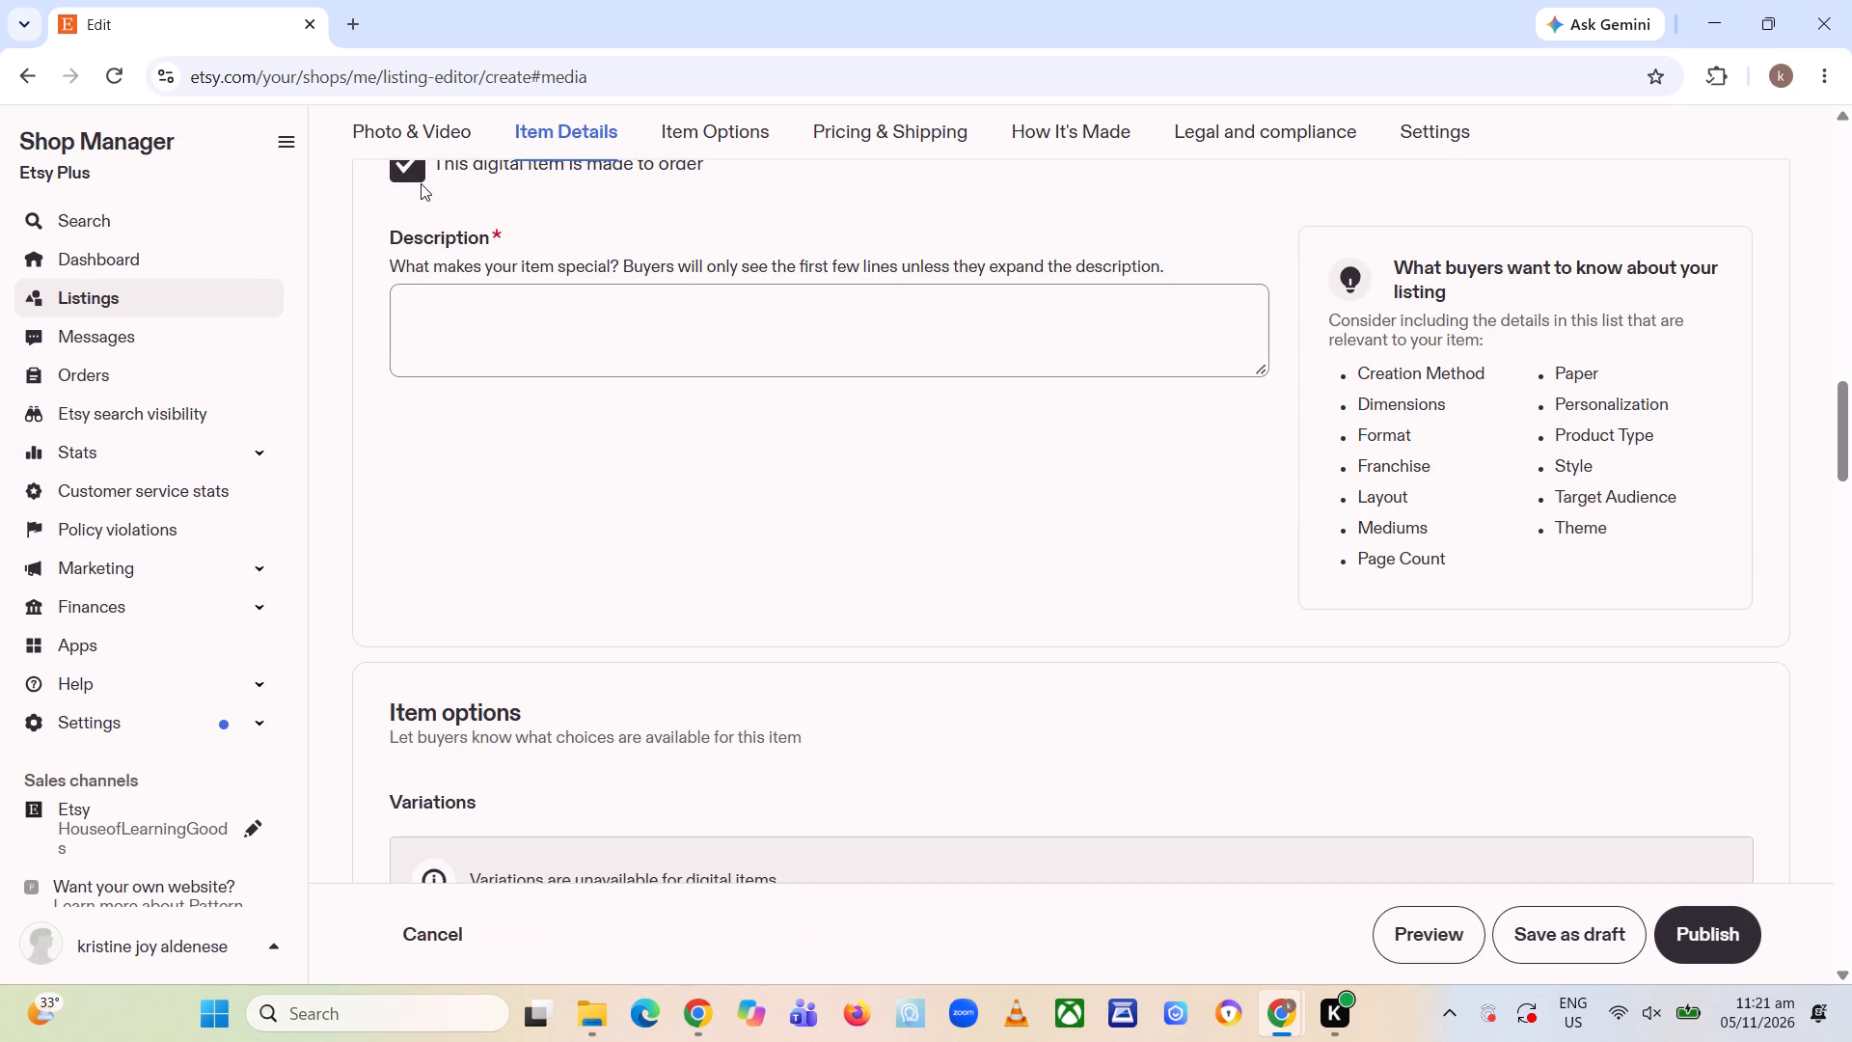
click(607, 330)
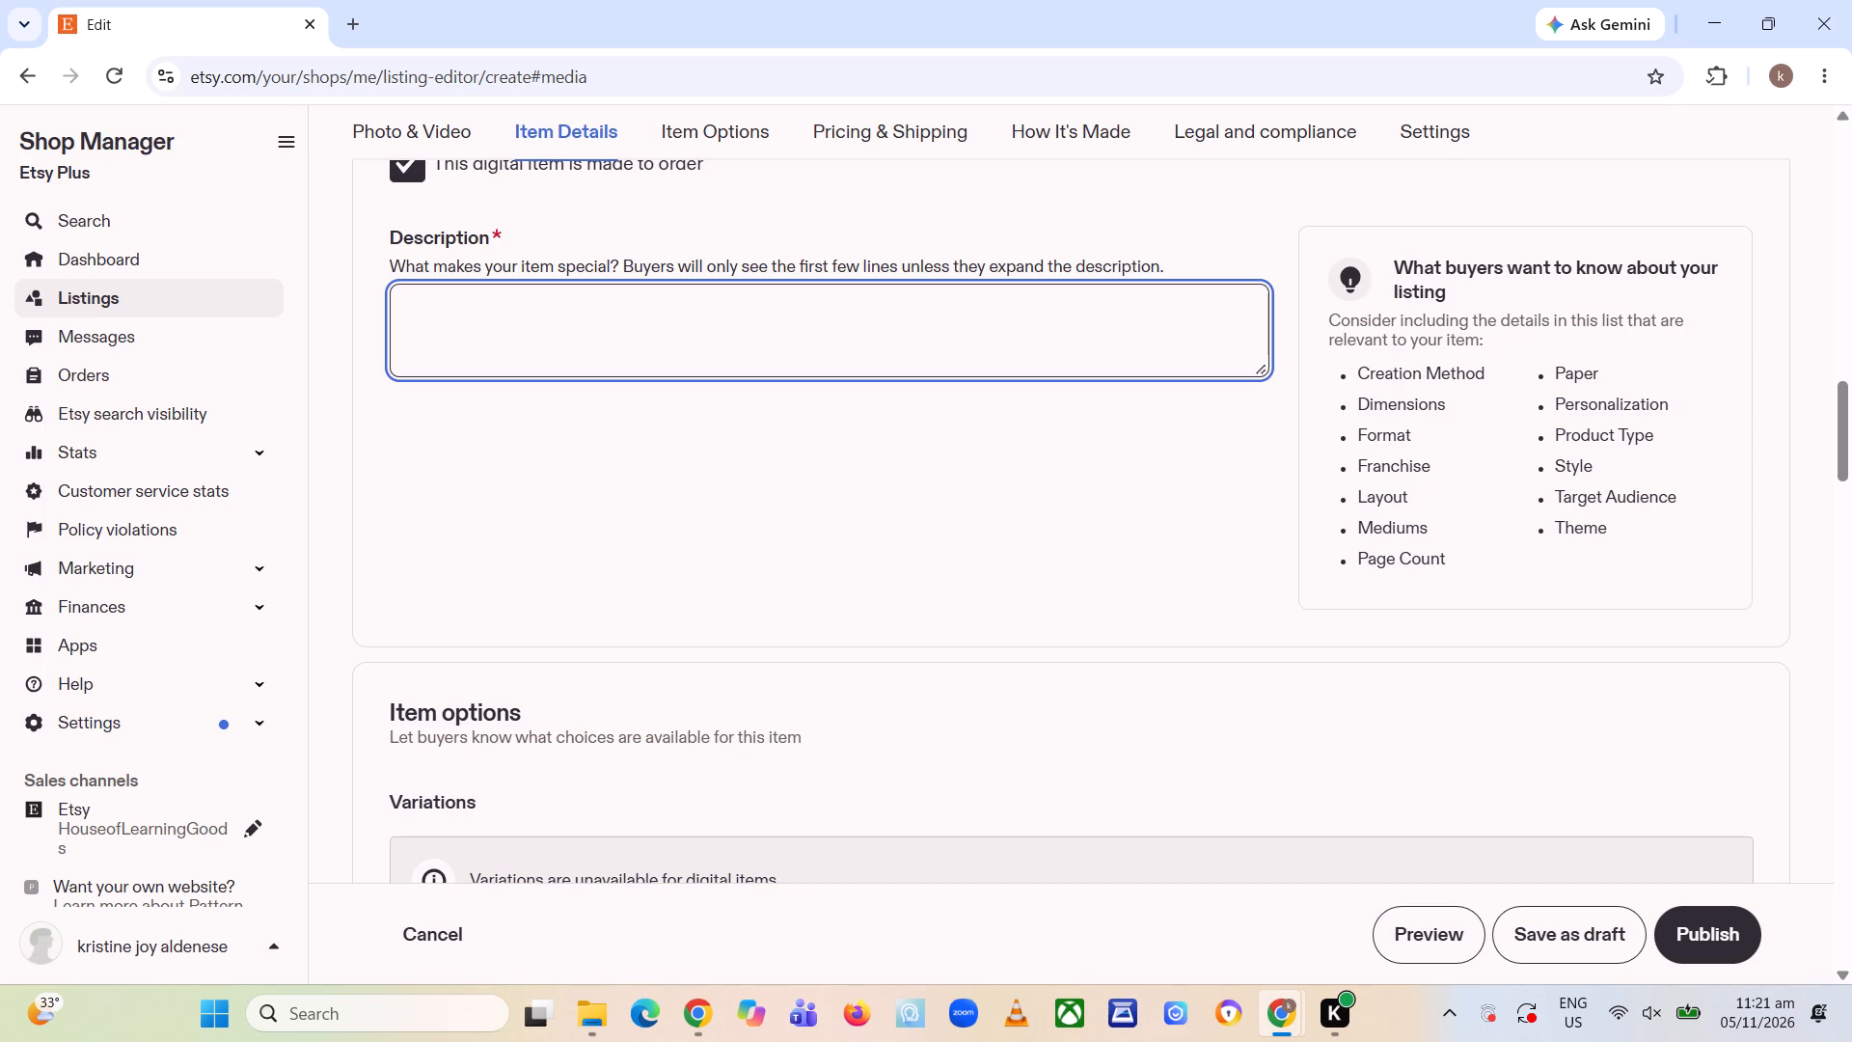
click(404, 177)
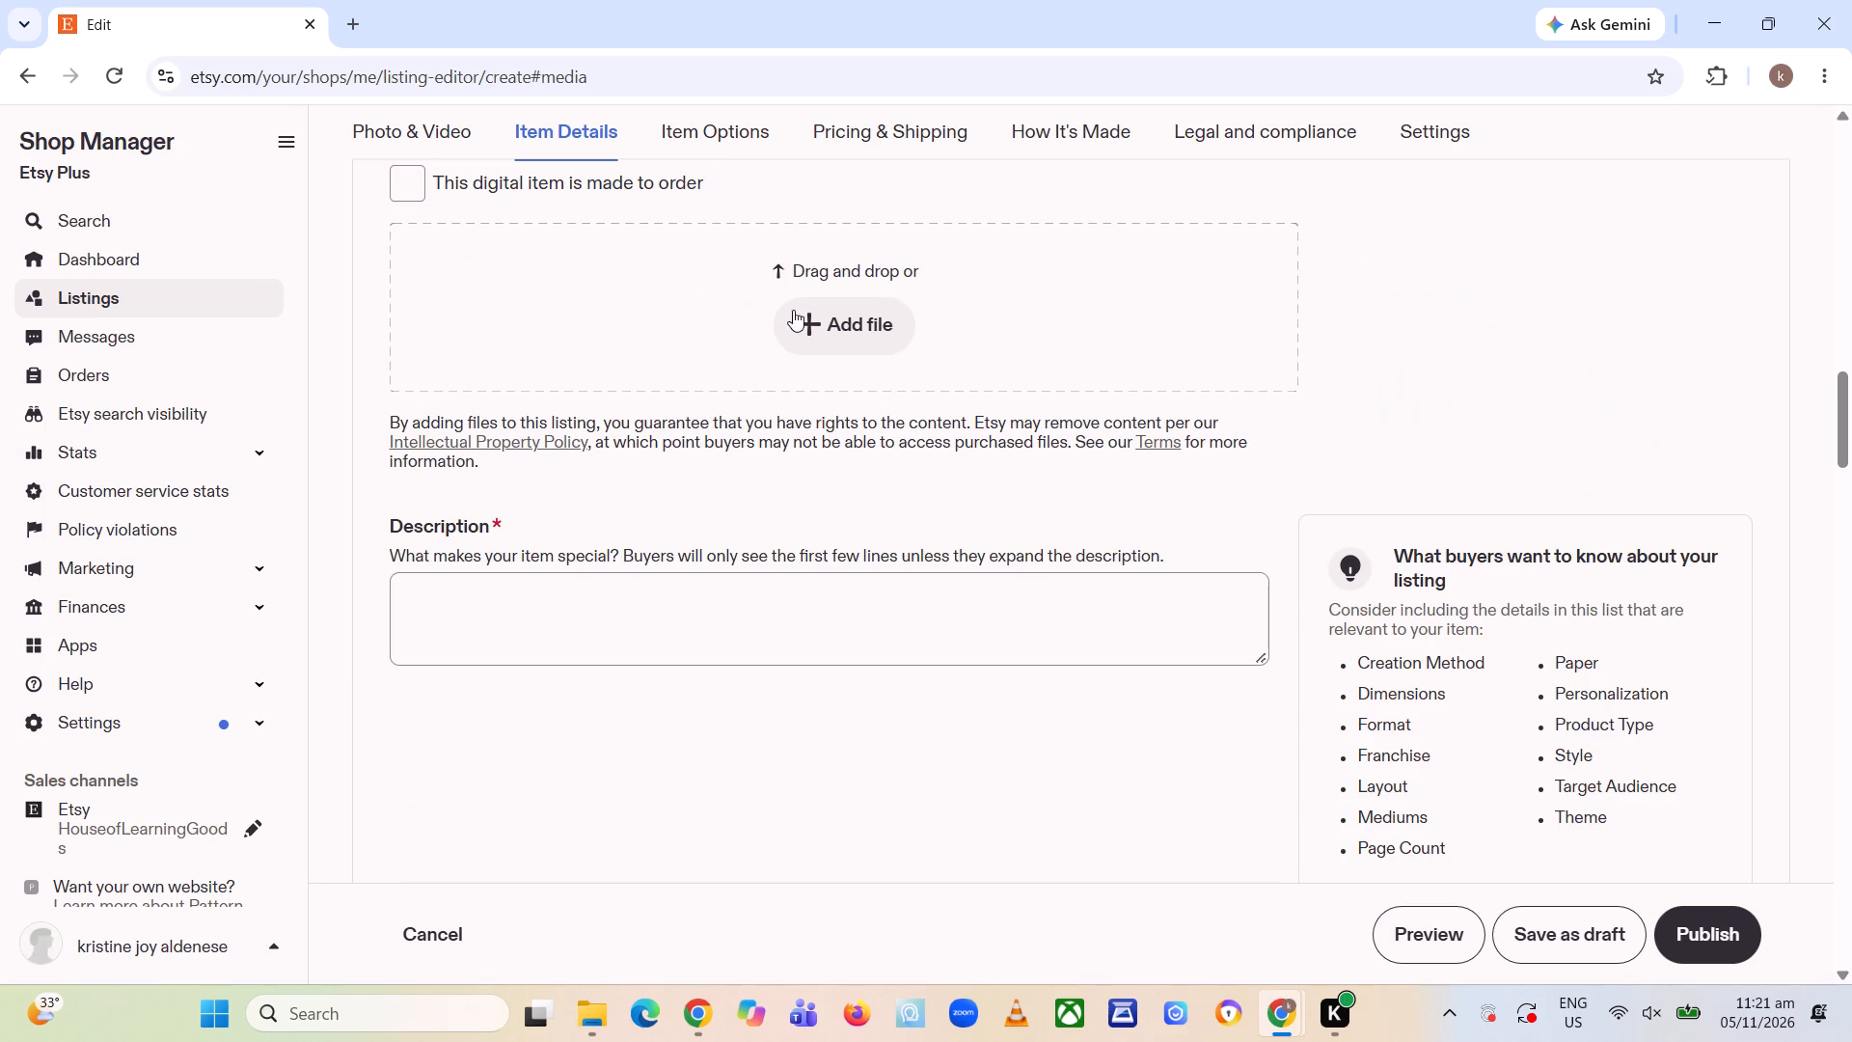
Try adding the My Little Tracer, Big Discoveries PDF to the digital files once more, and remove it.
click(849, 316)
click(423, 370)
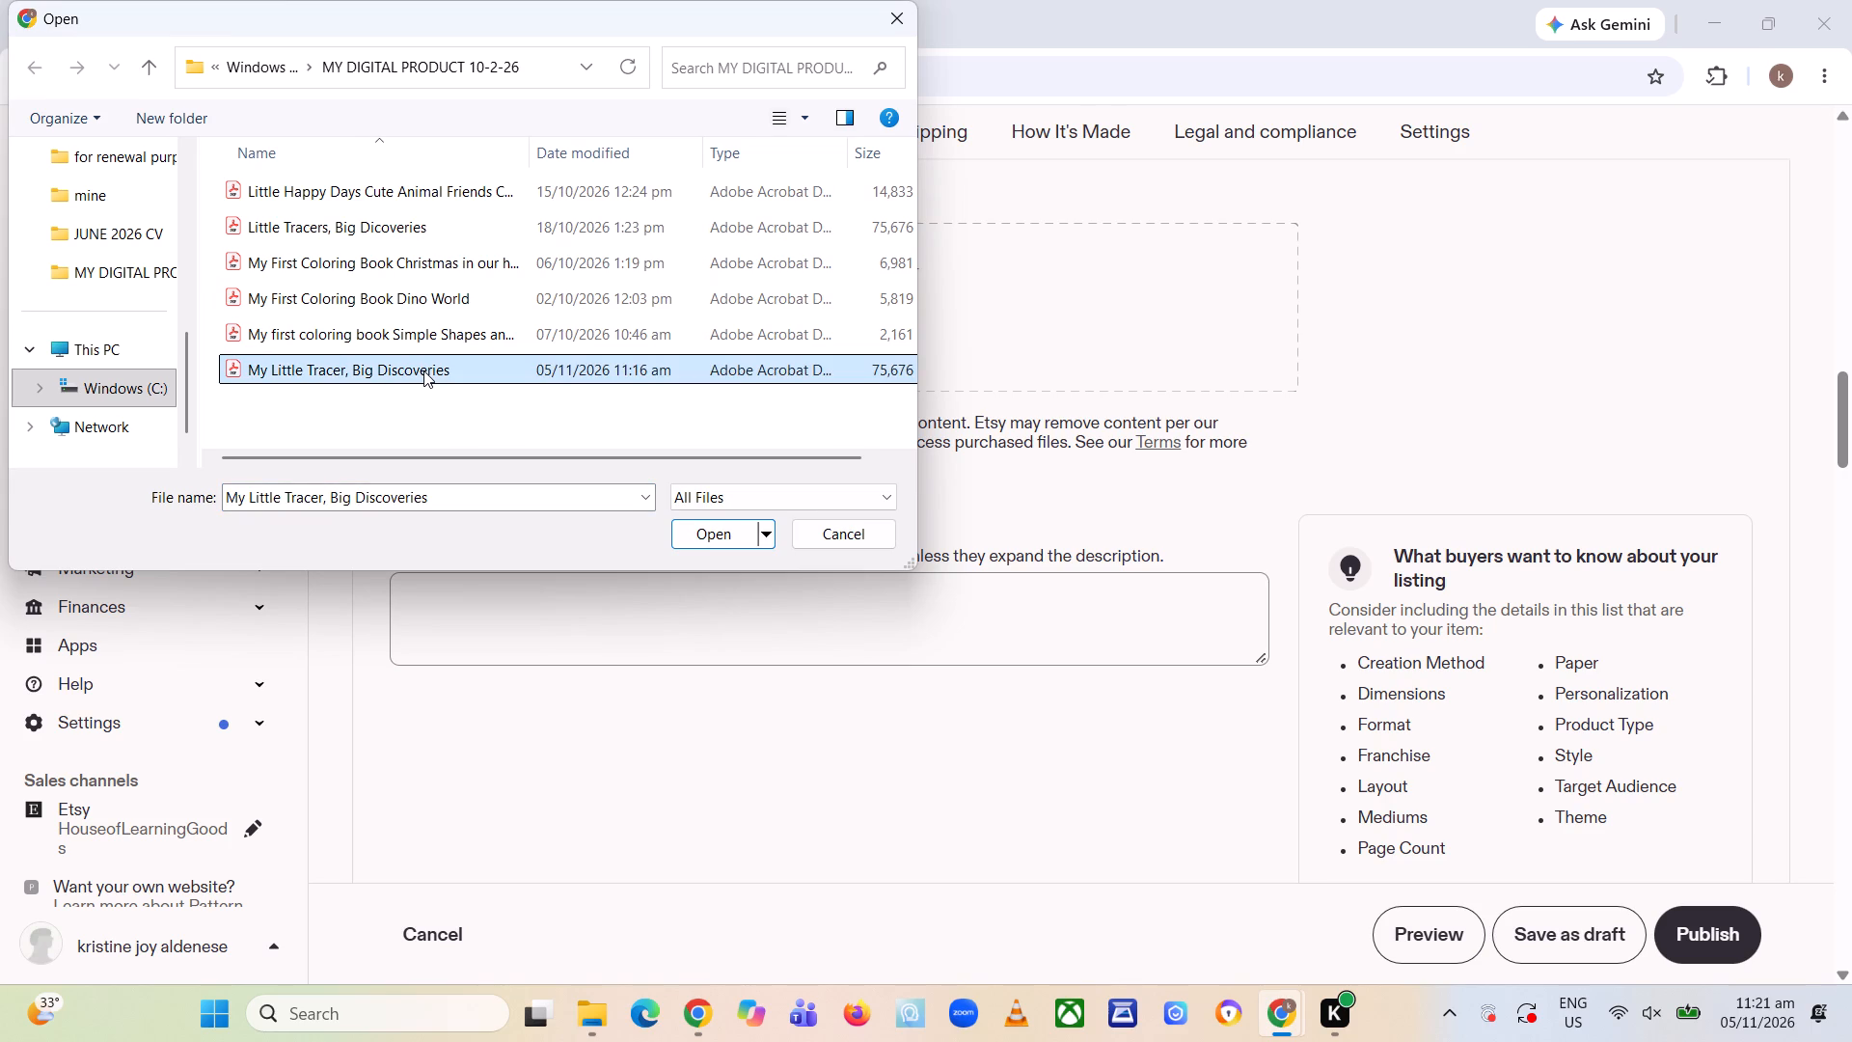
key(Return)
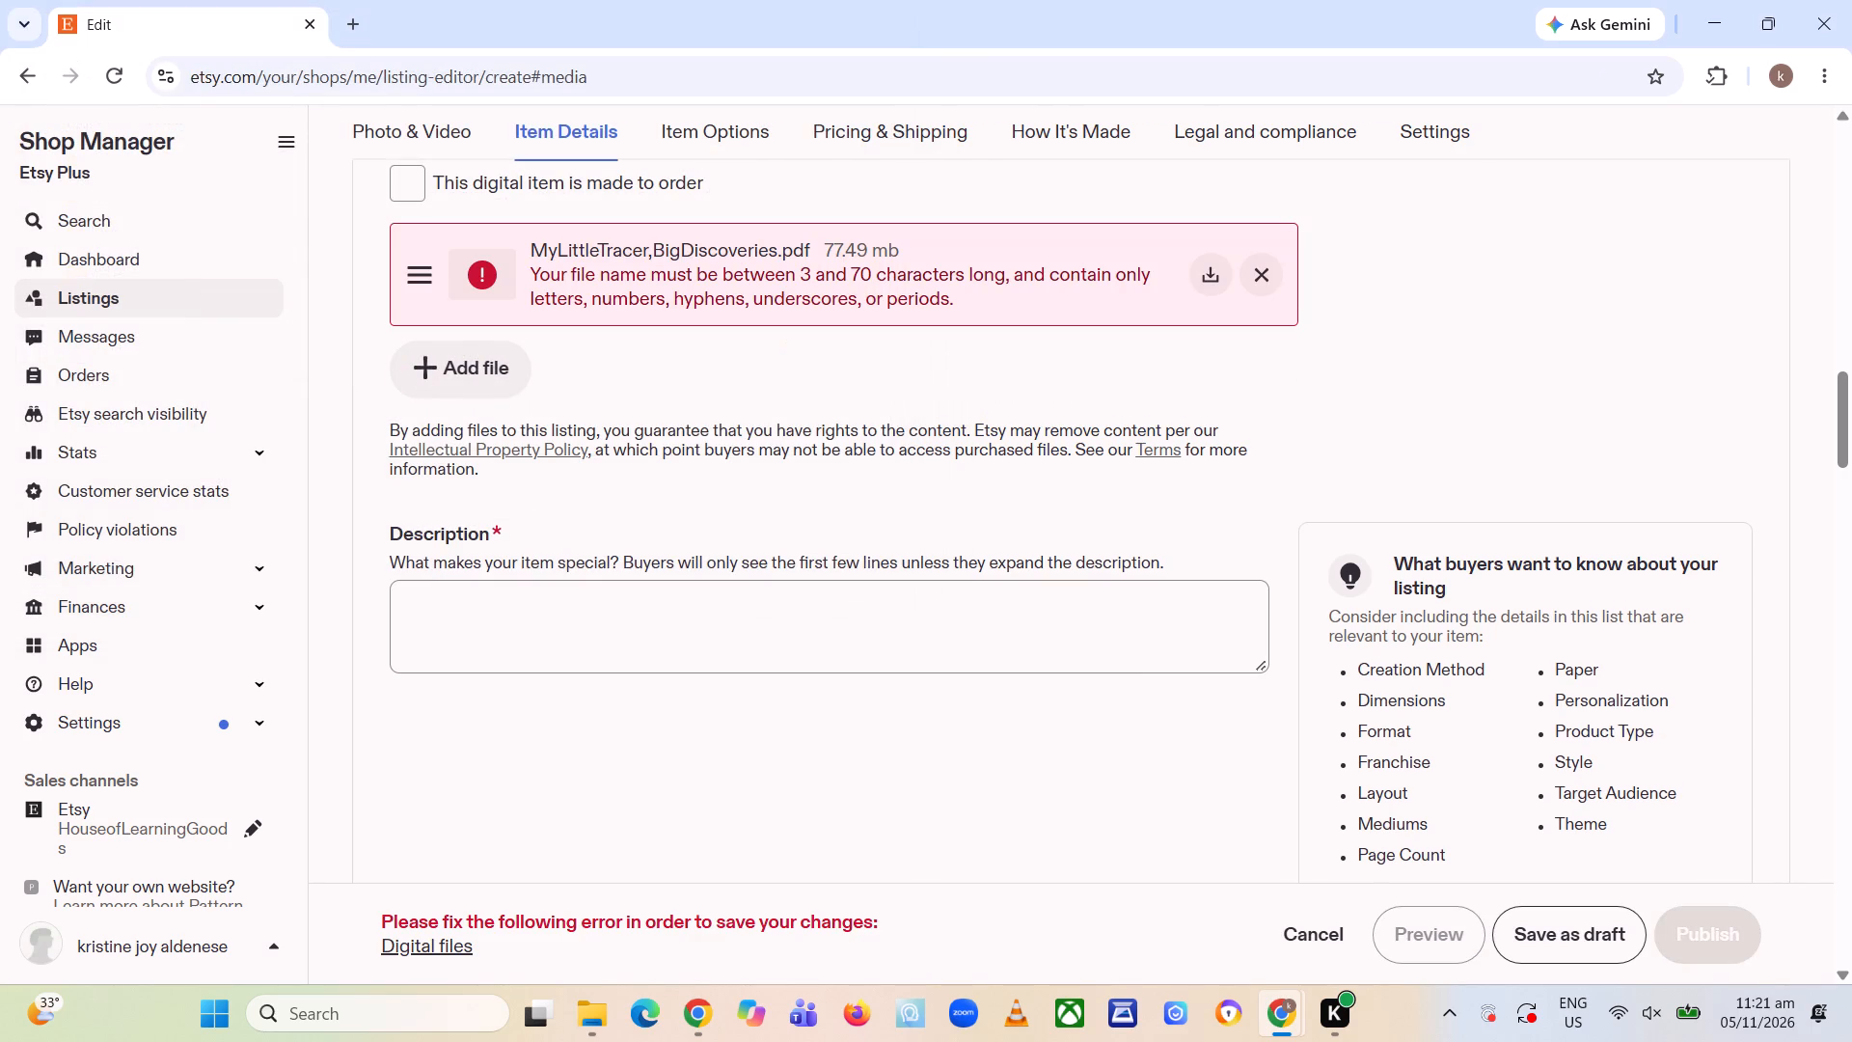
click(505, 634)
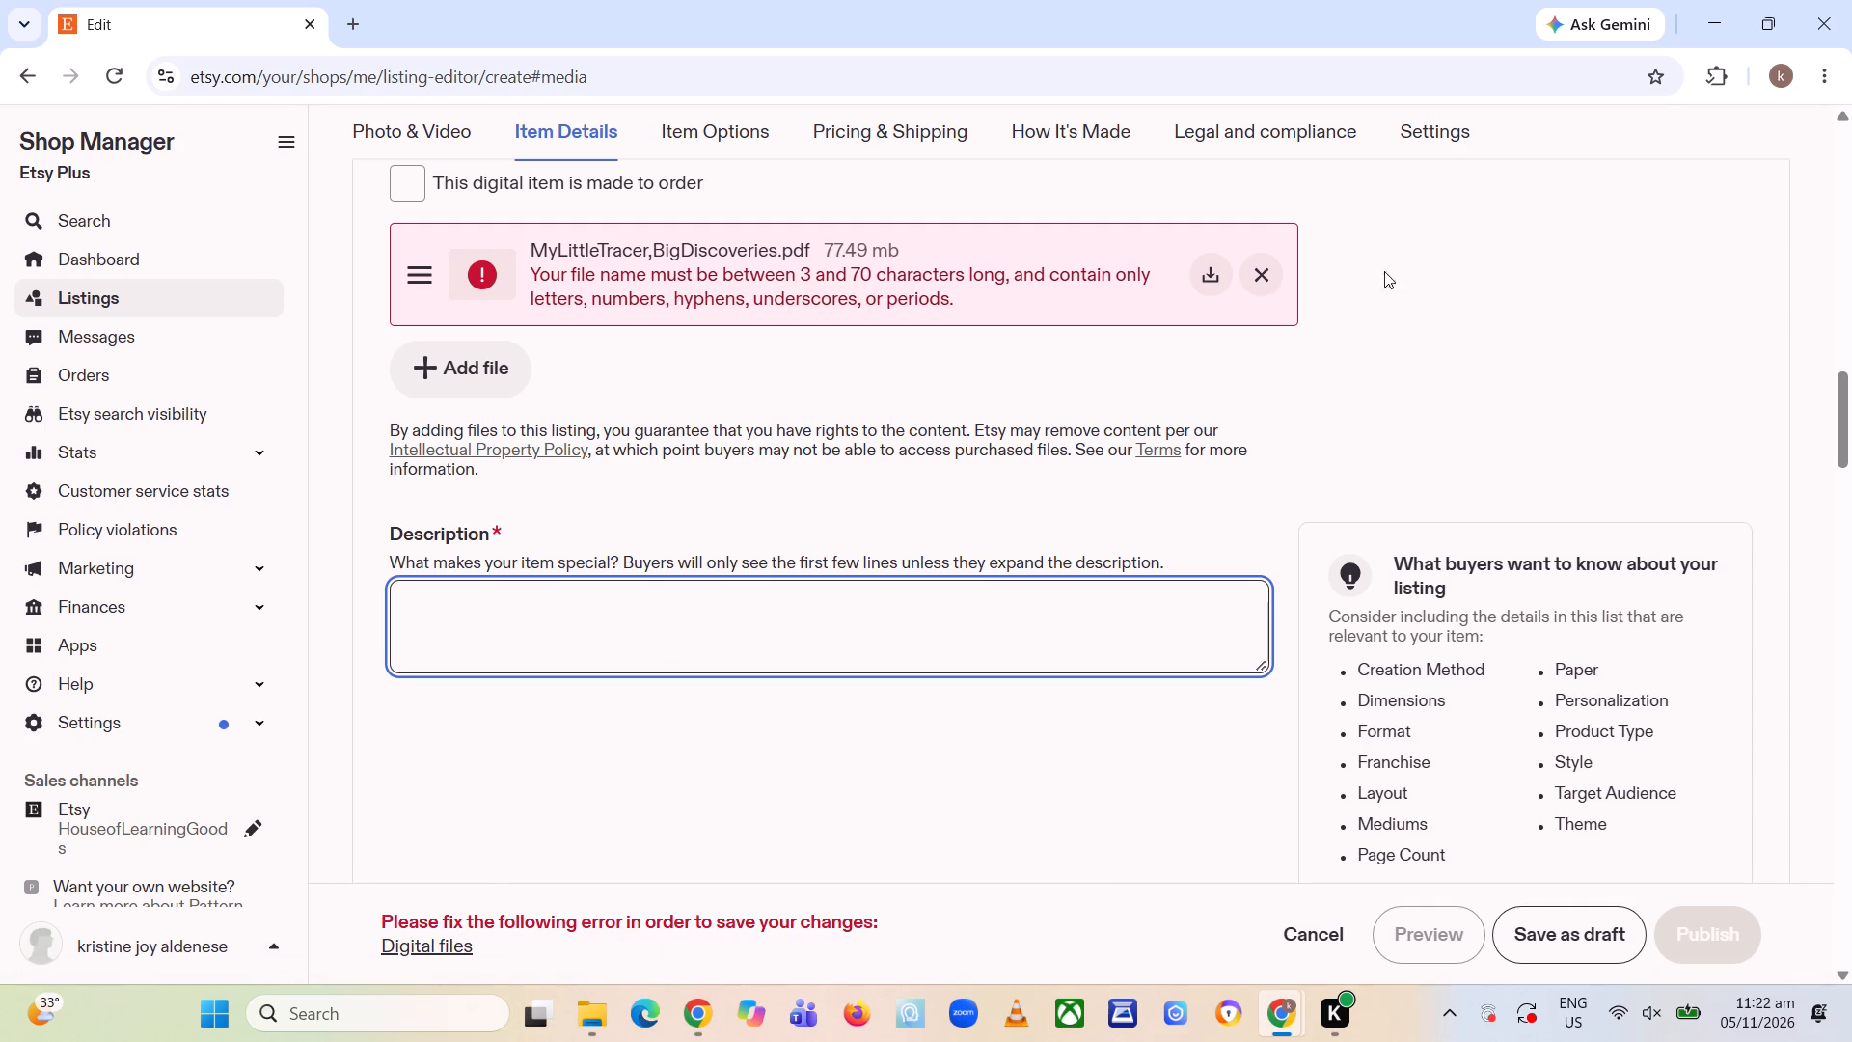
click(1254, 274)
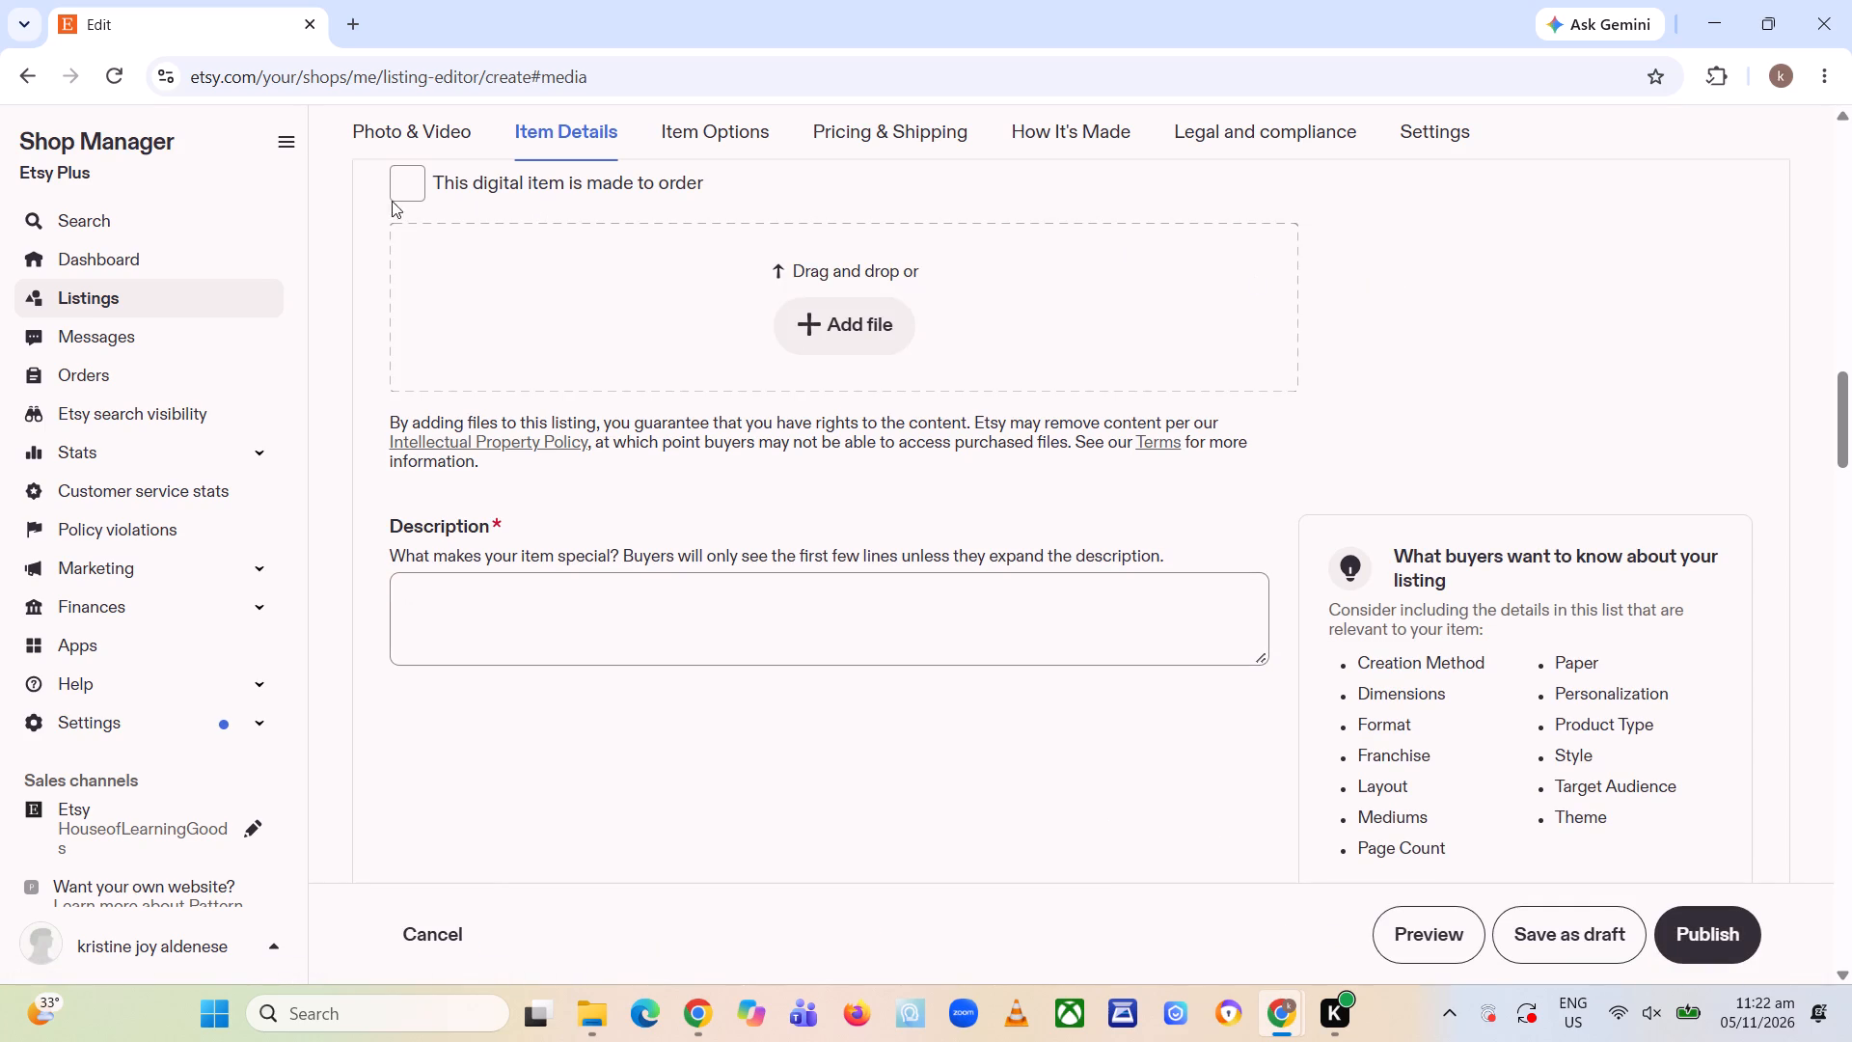
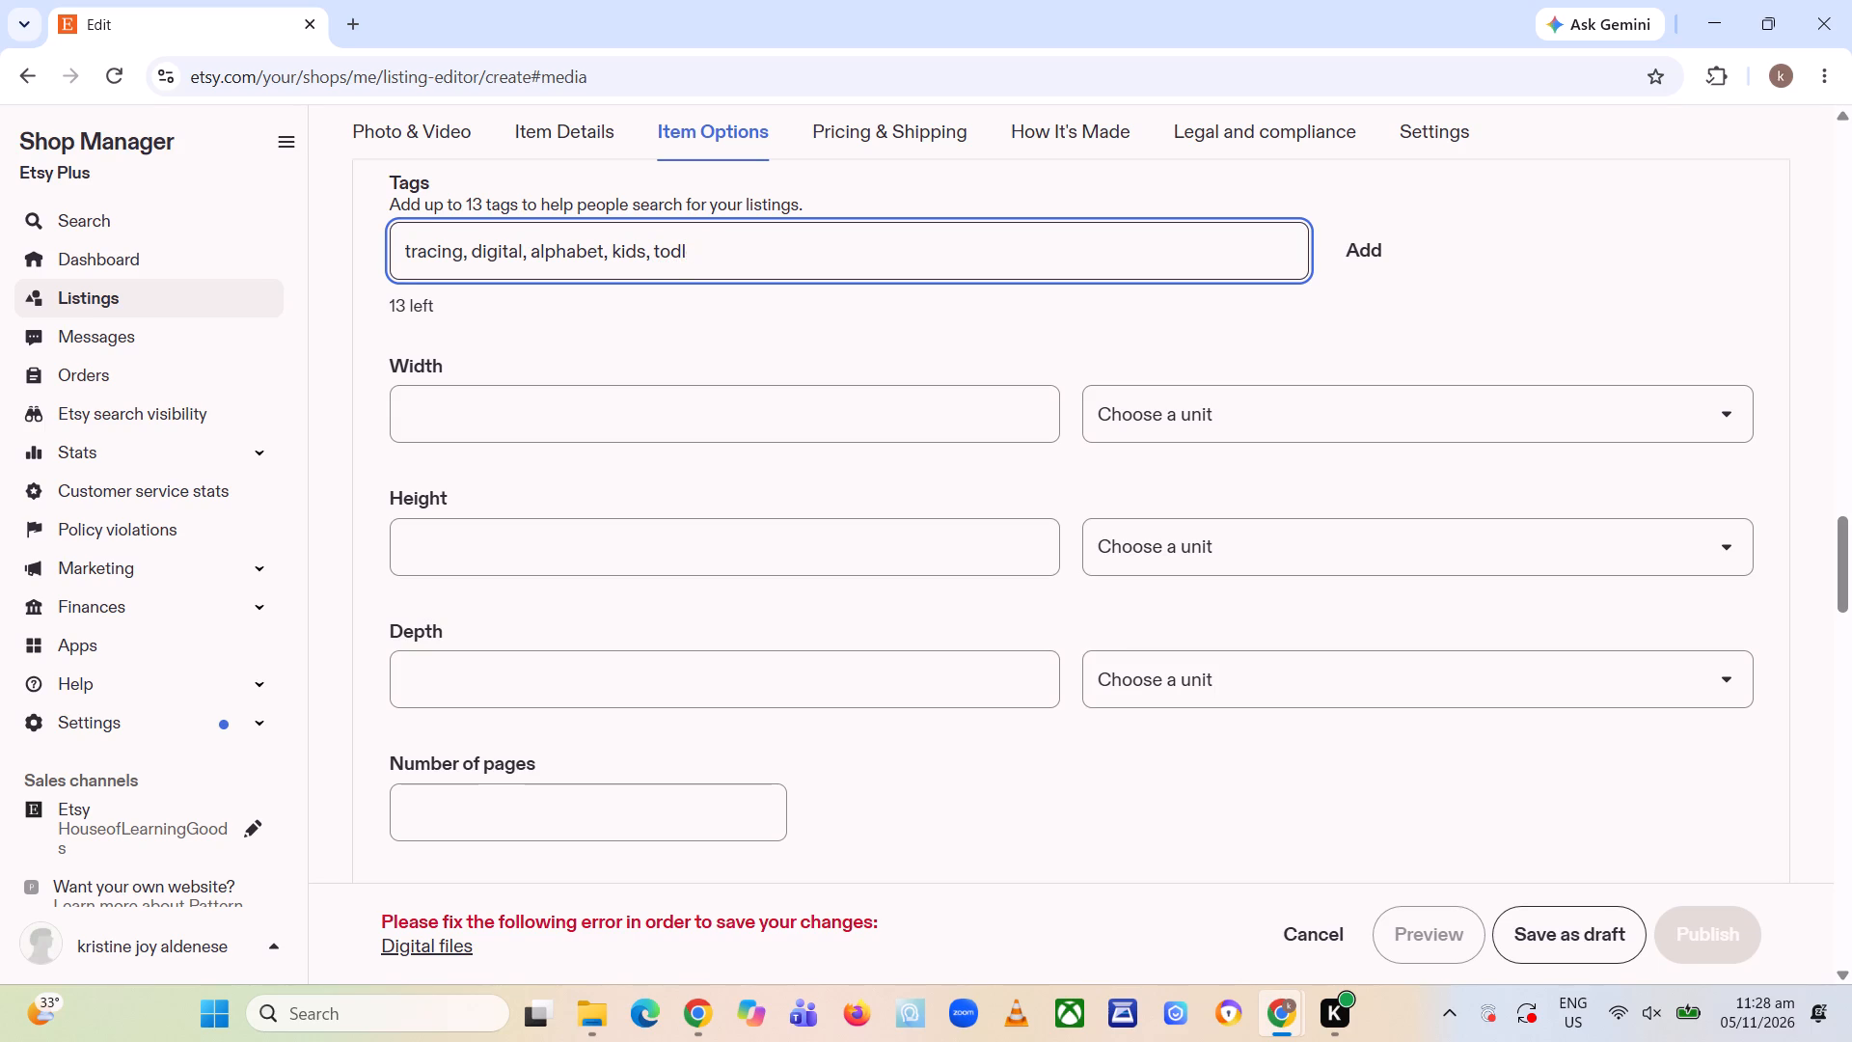
key(BackSpace)
text(dler,)
key(space)
In Canva, reopen the Little Tracers, Big Discoveries design and check its custom size dimensions.
key(alt+Tab)
key(alt+Right)
key(alt+Right)
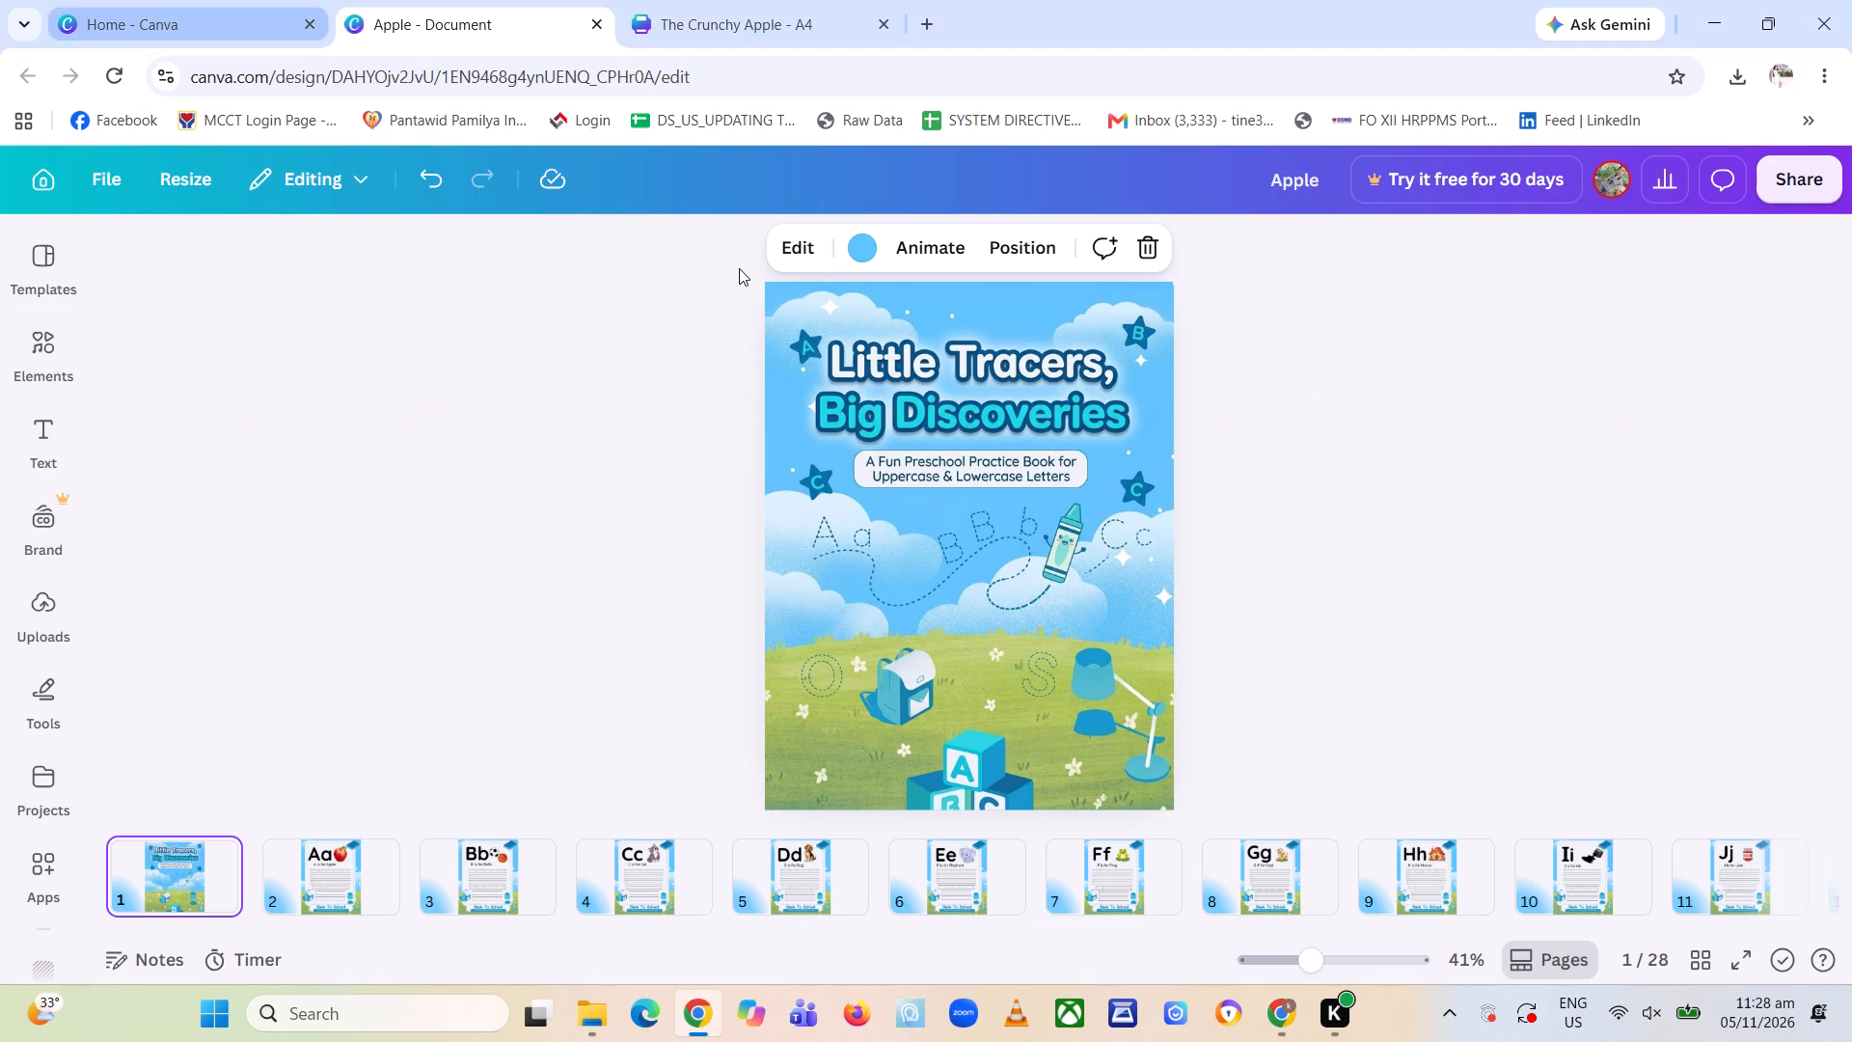
click(602, 21)
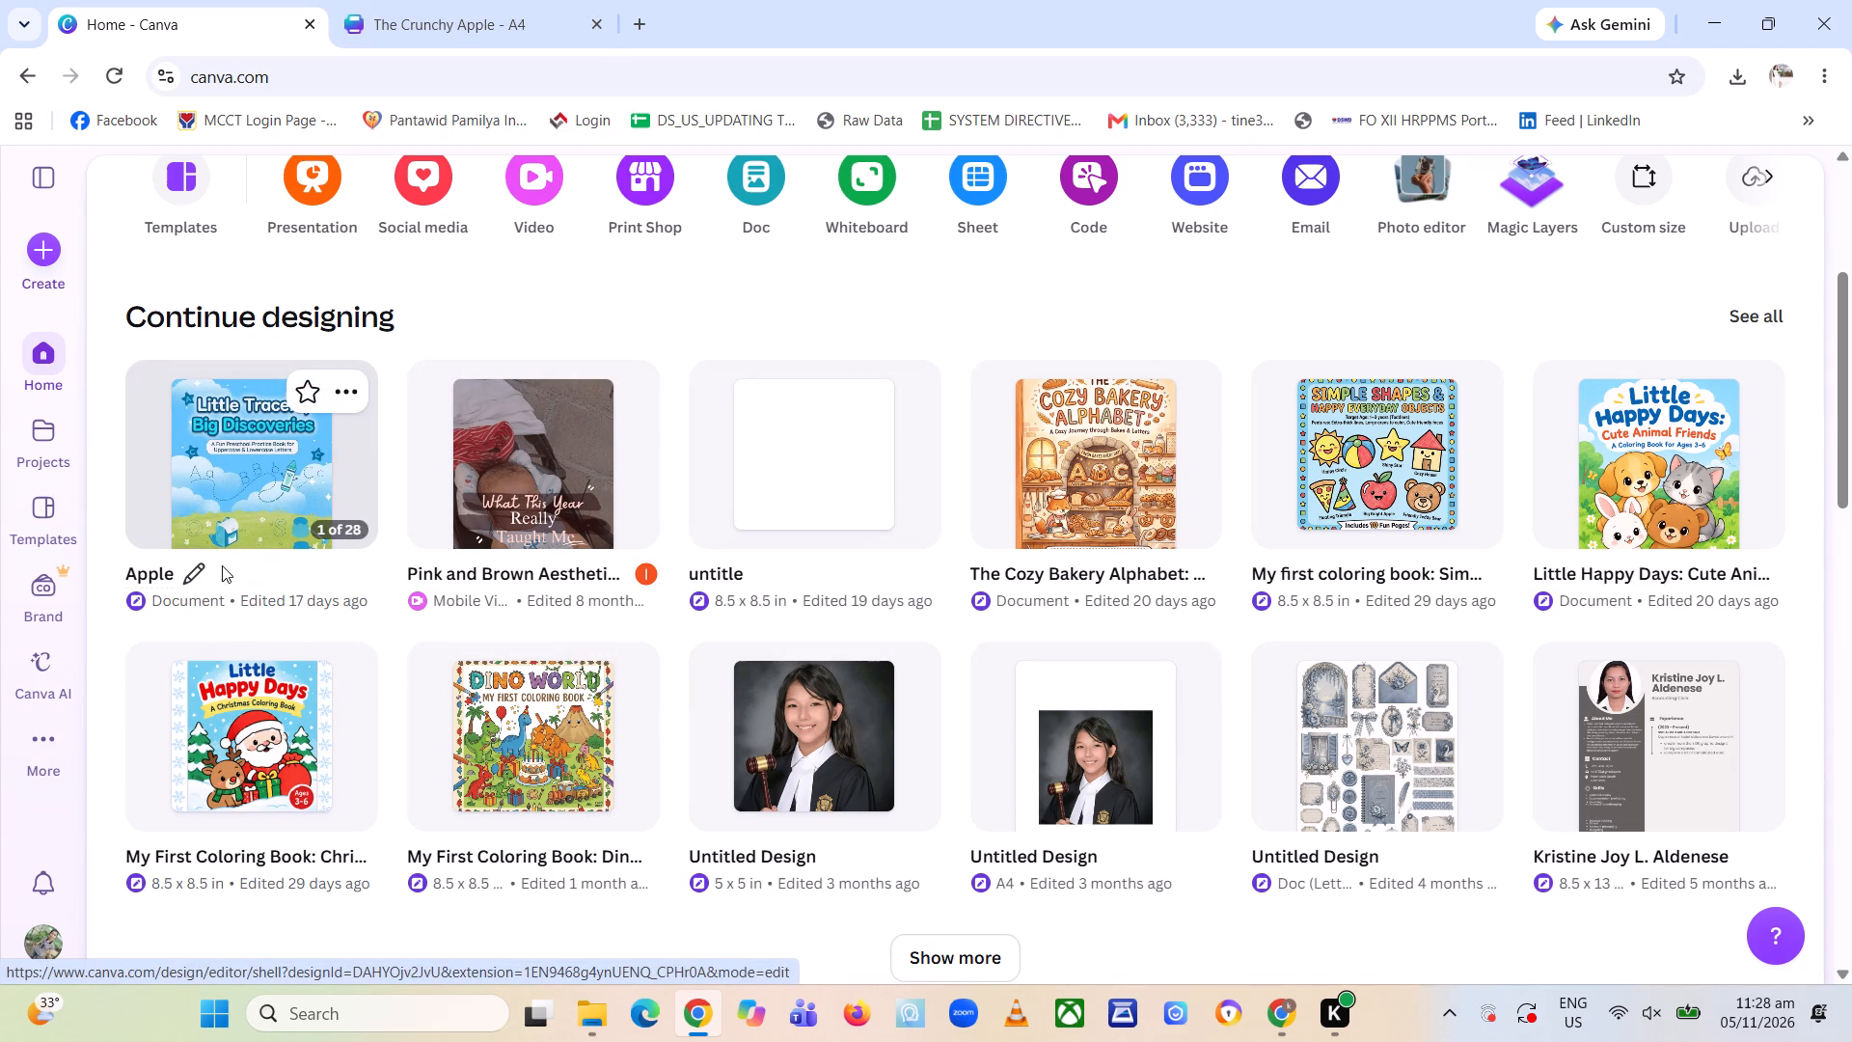
click(237, 508)
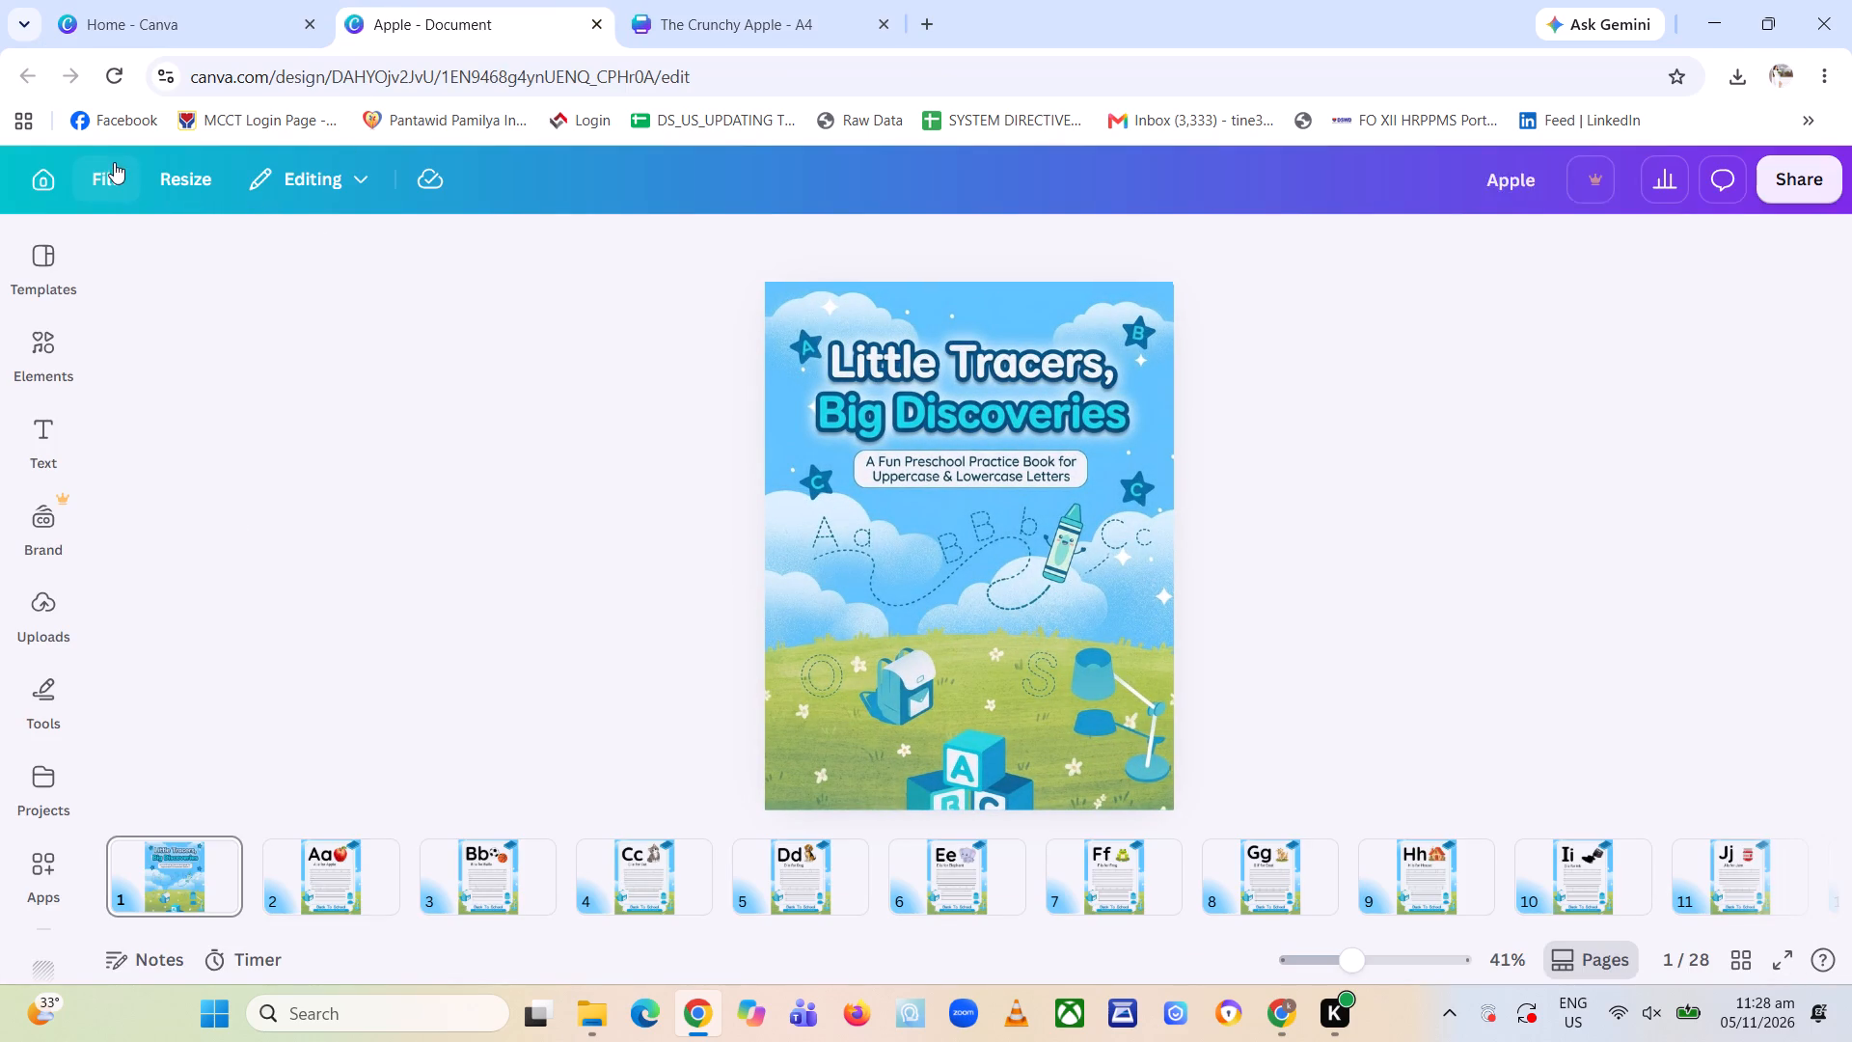
click(177, 181)
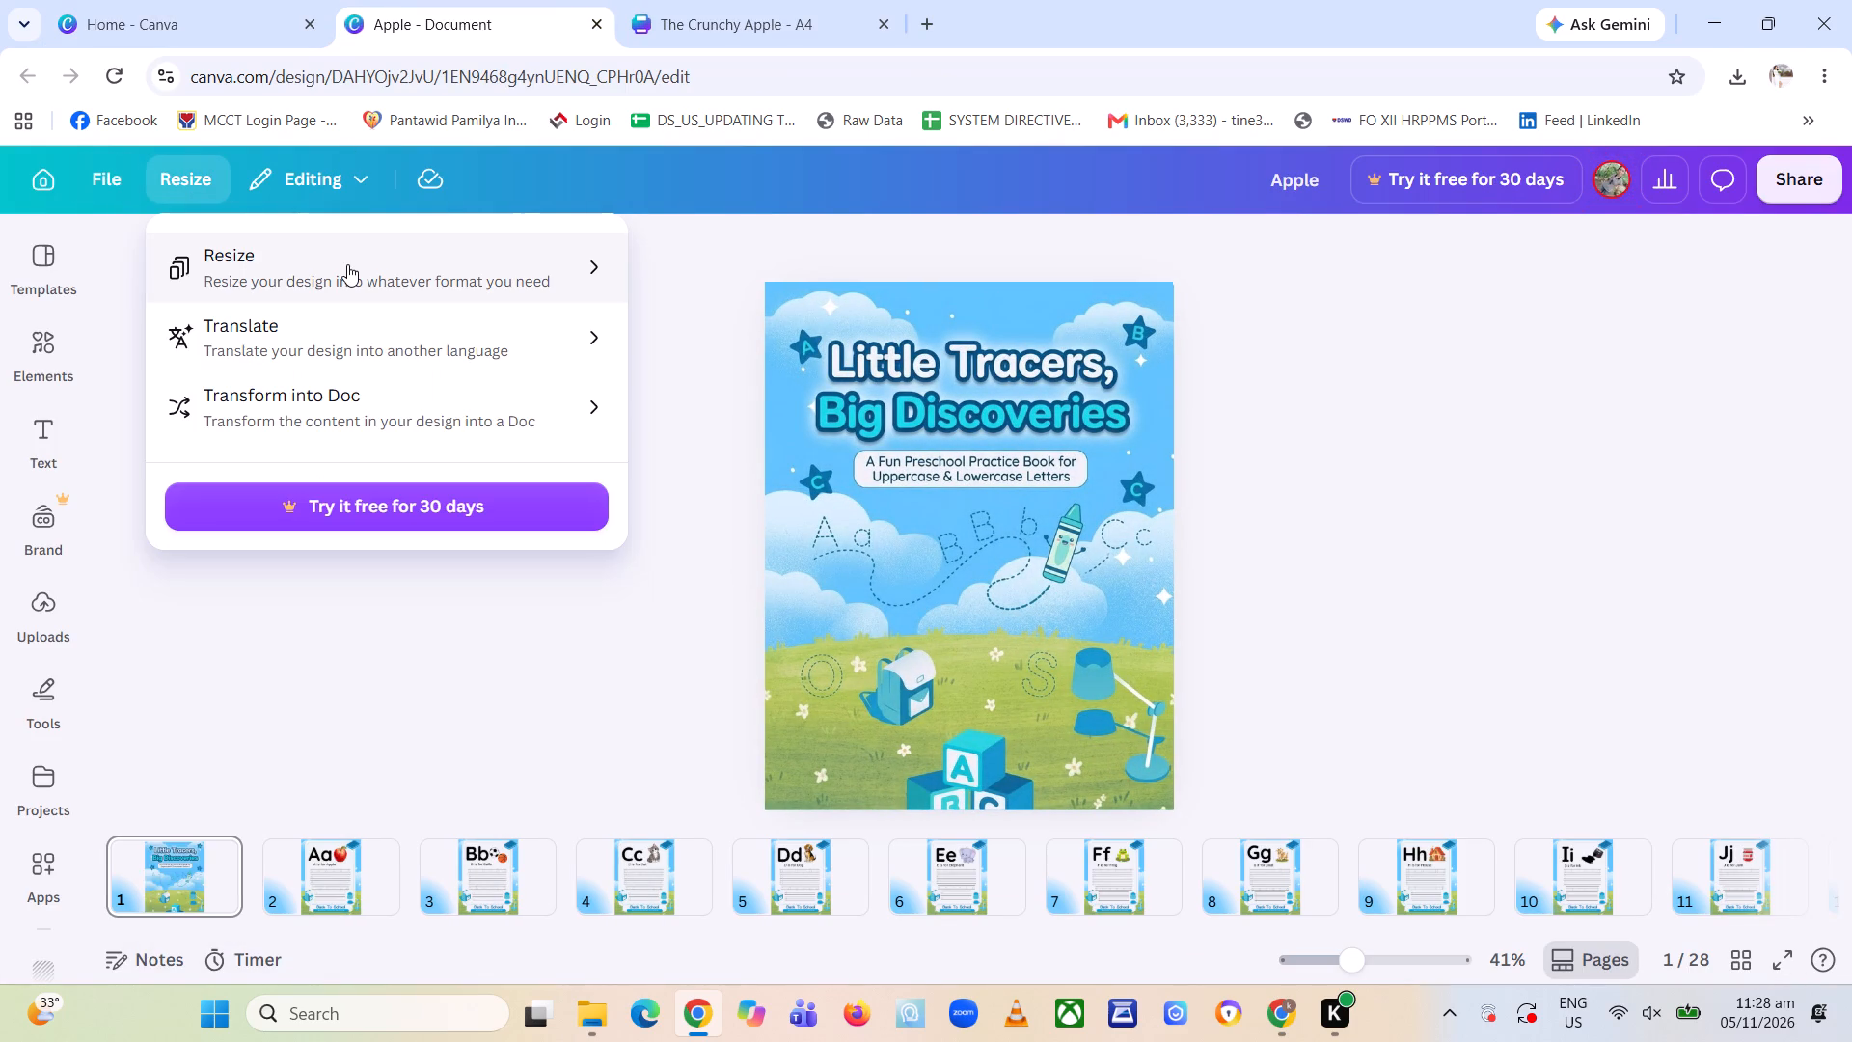
click(347, 264)
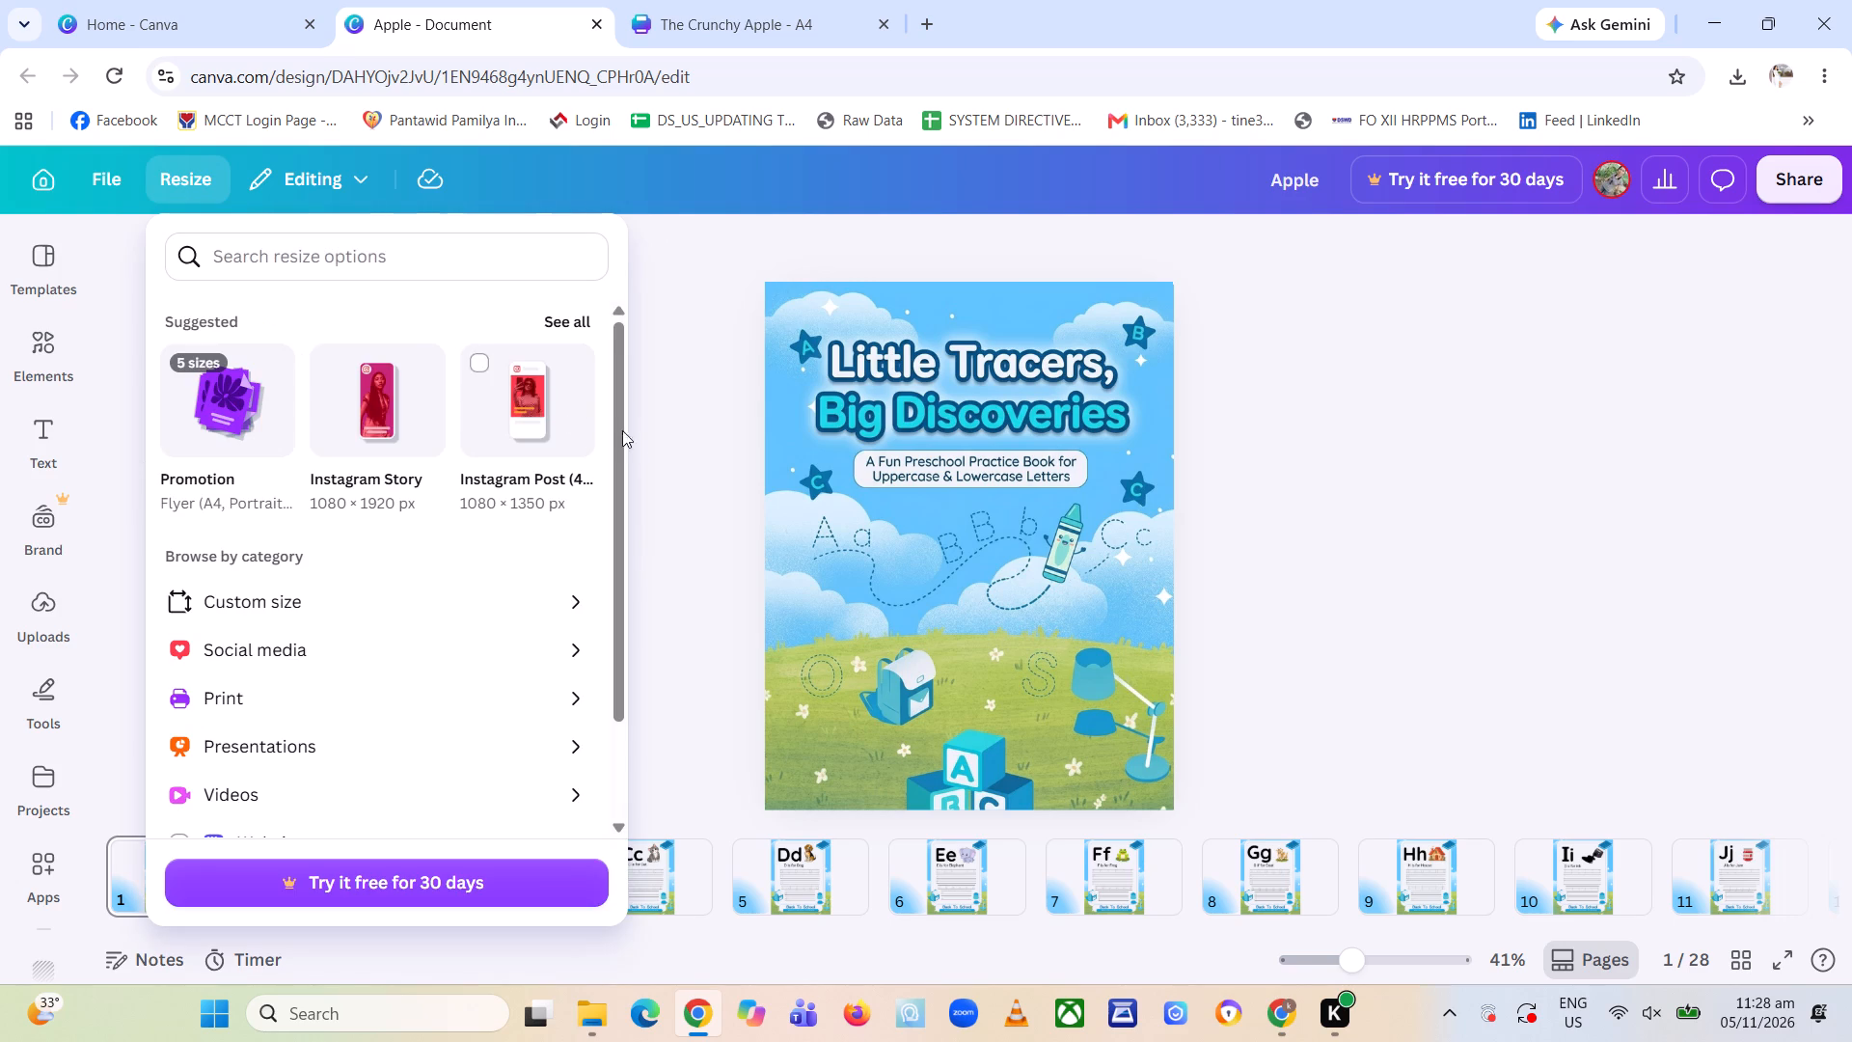
click(556, 588)
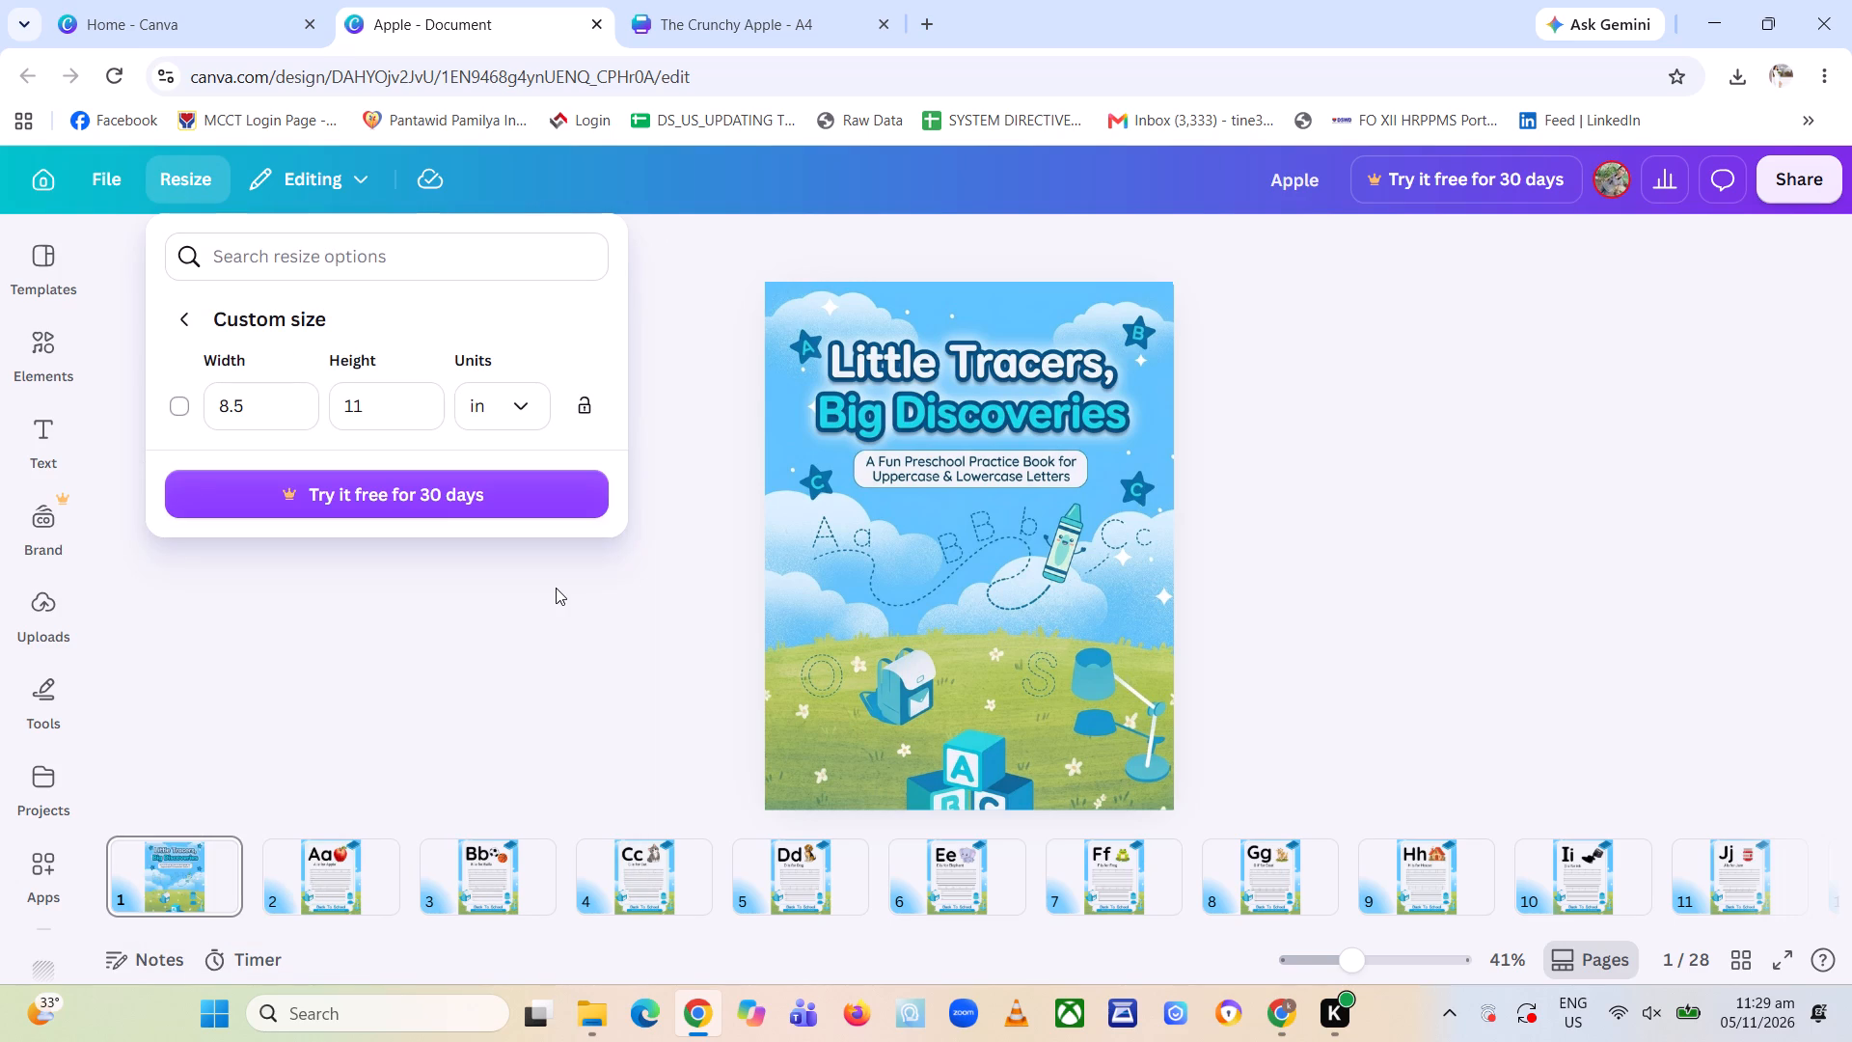
In the Etsy listing, set the width to 8.5 inches, the height to 11 inches and the depth to 0 inches.
key(alt+Tab)
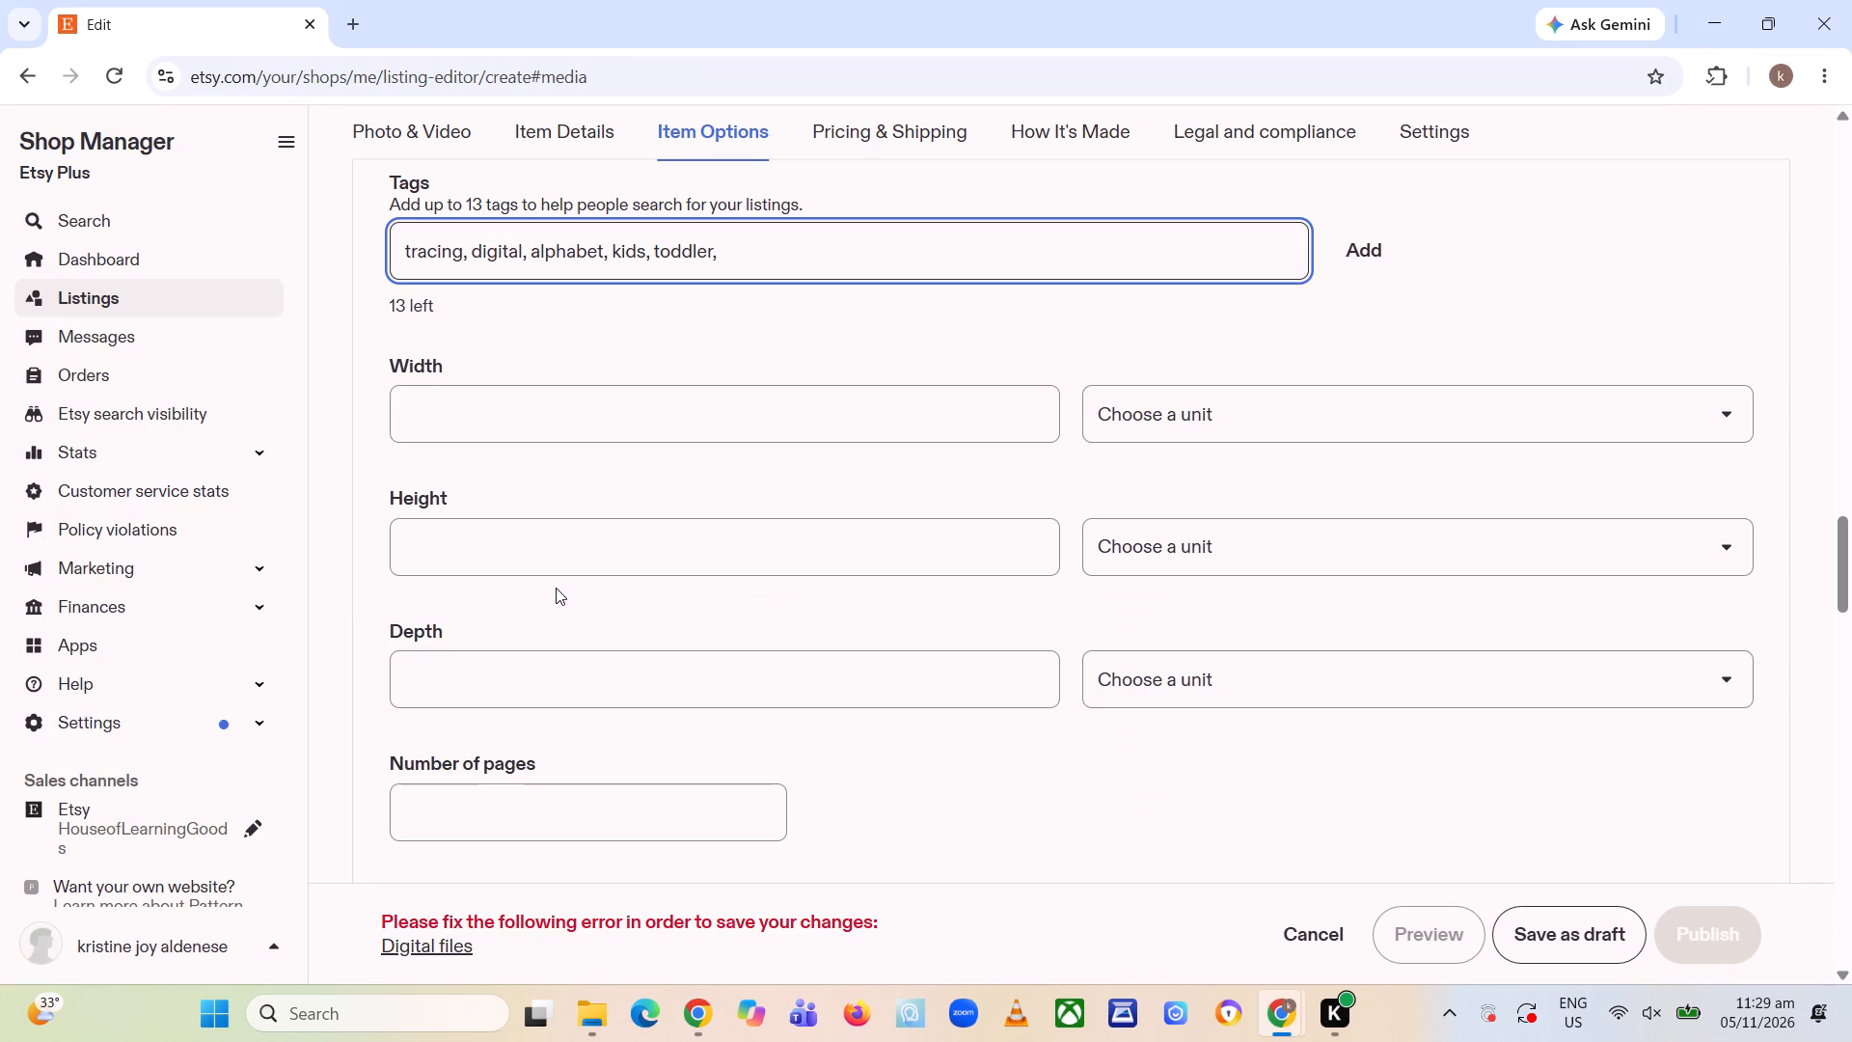
click(700, 415)
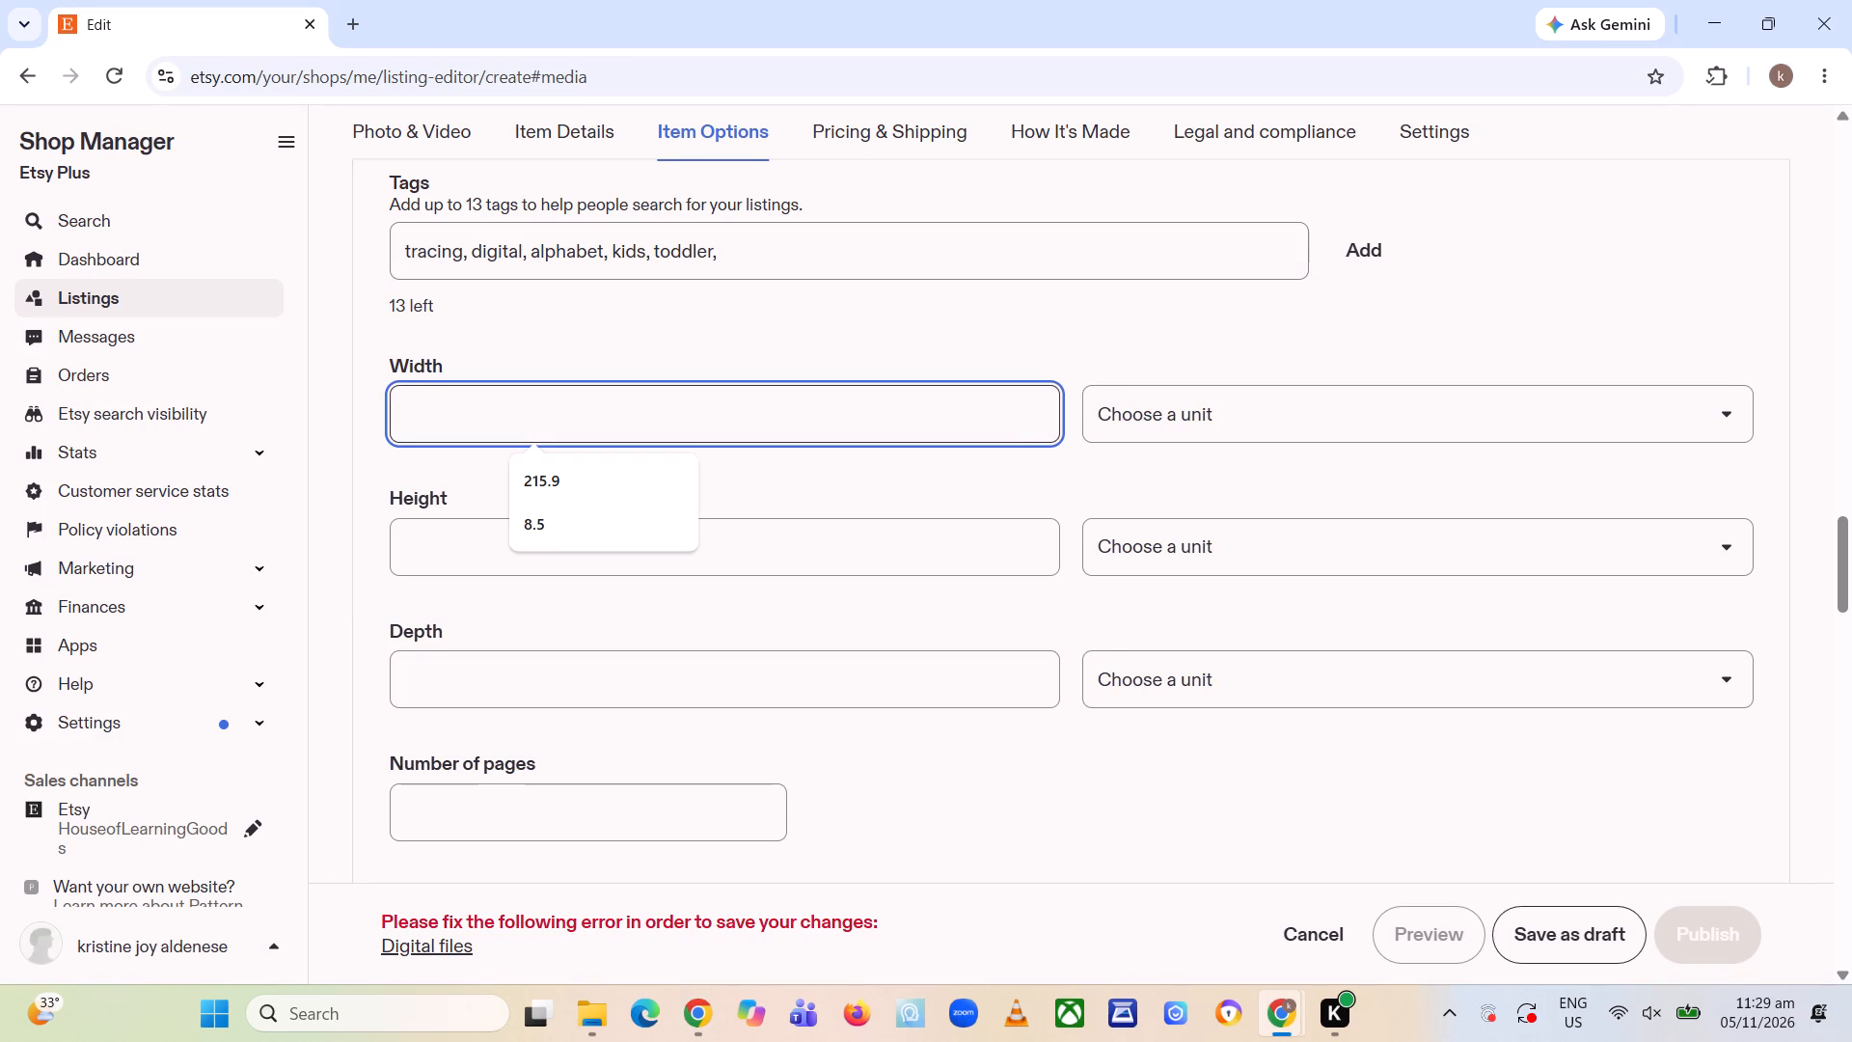
text(8.5)
key(Tab)
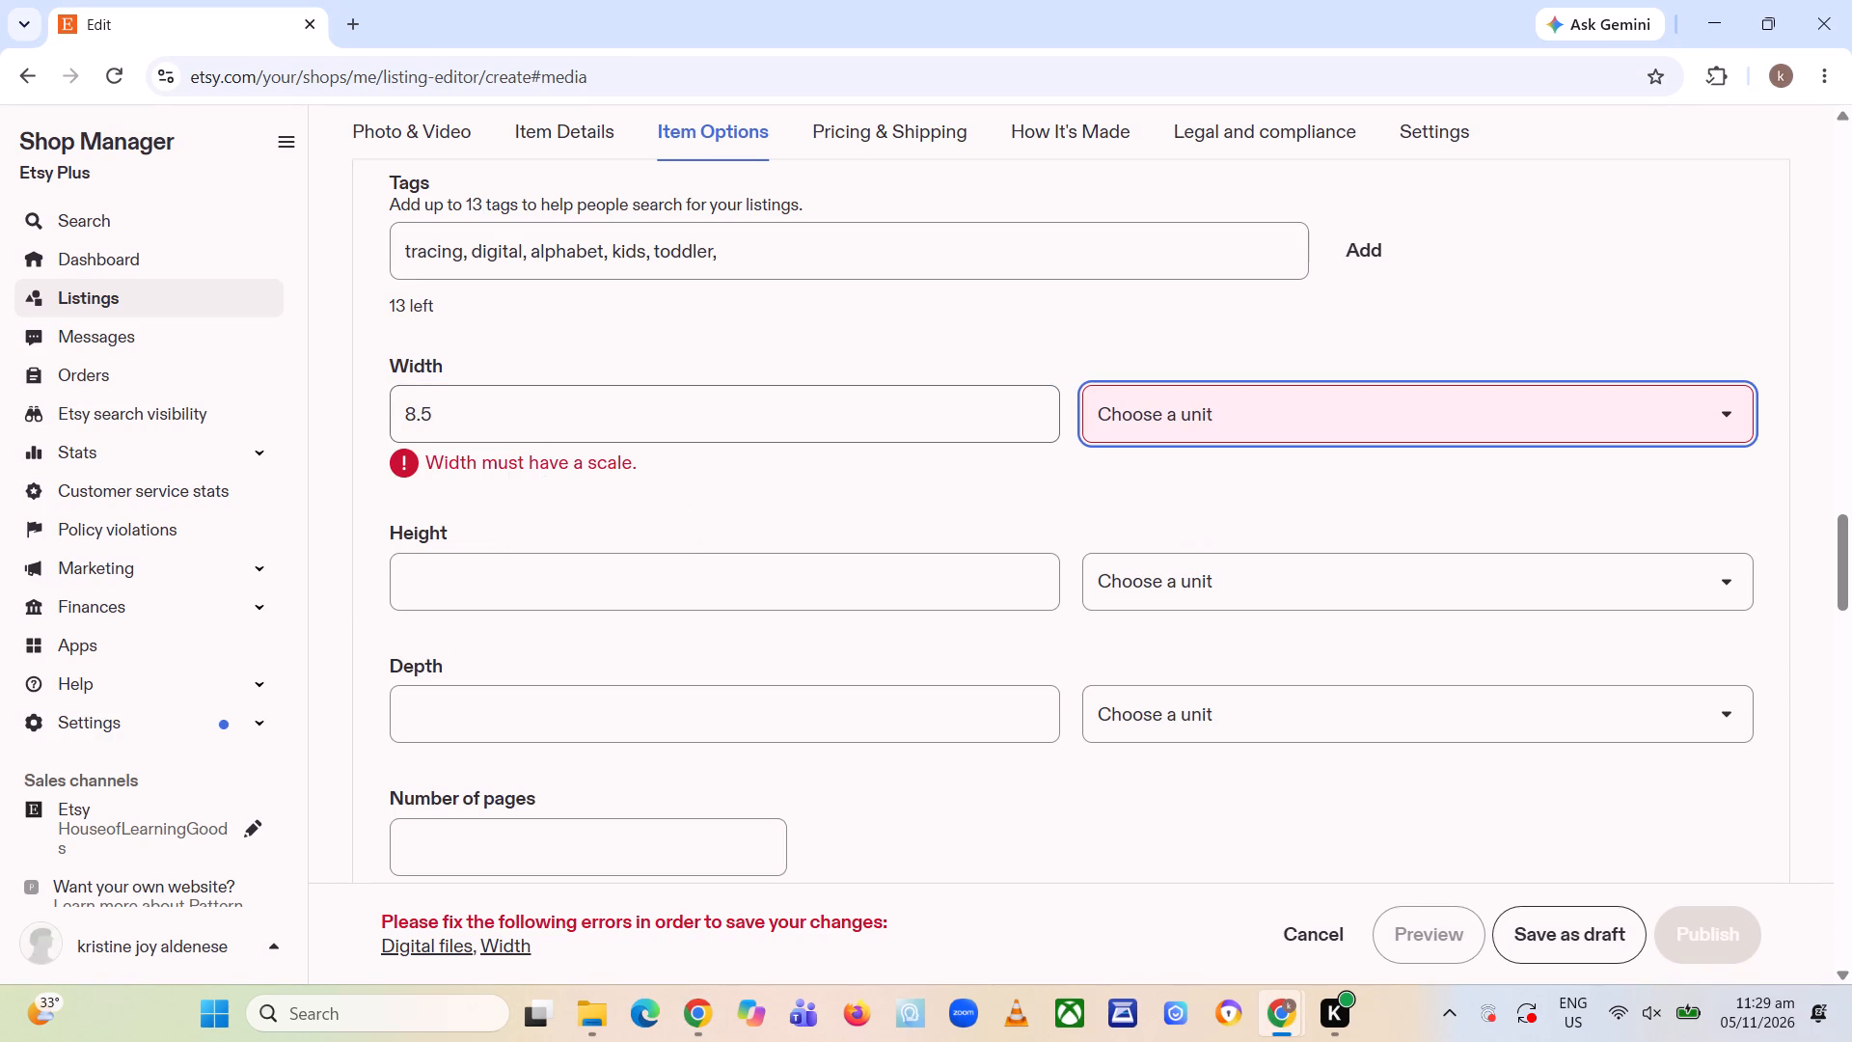
key(i)
key(Tab)
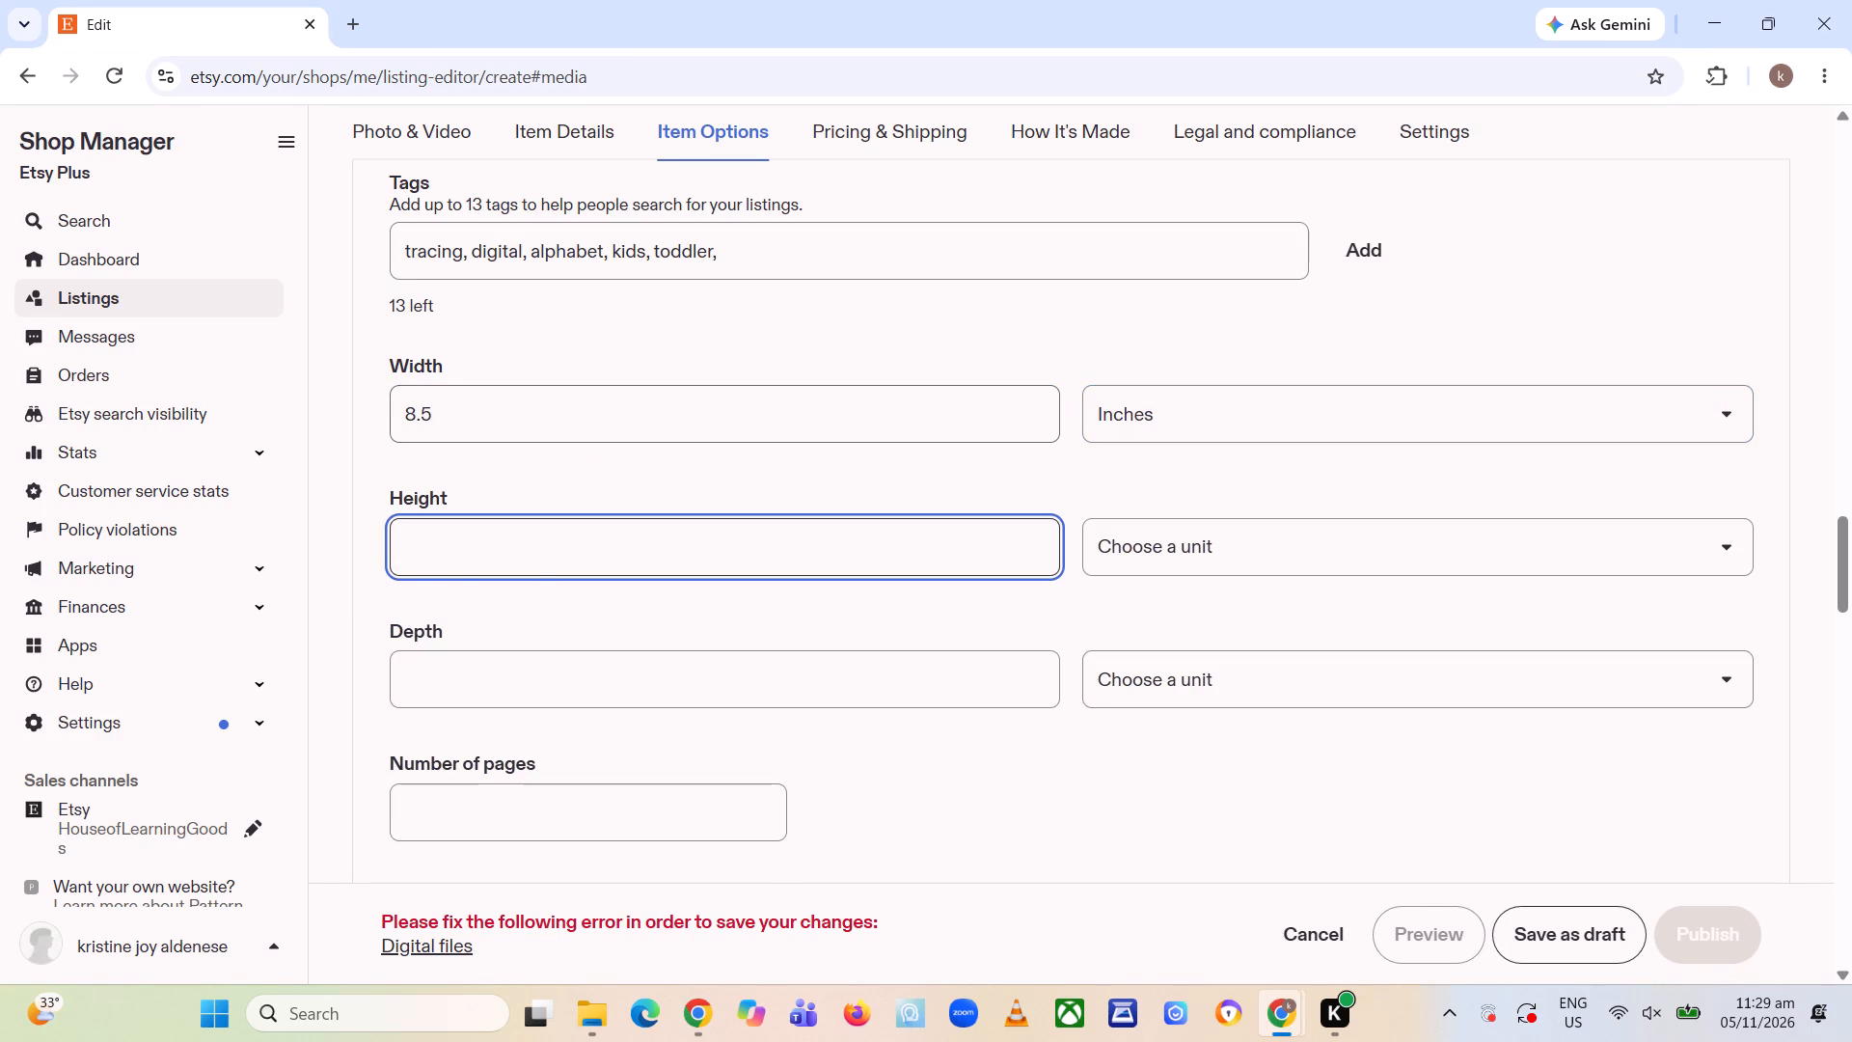
text(11)
key(Tab)
text(in)
key(Tab)
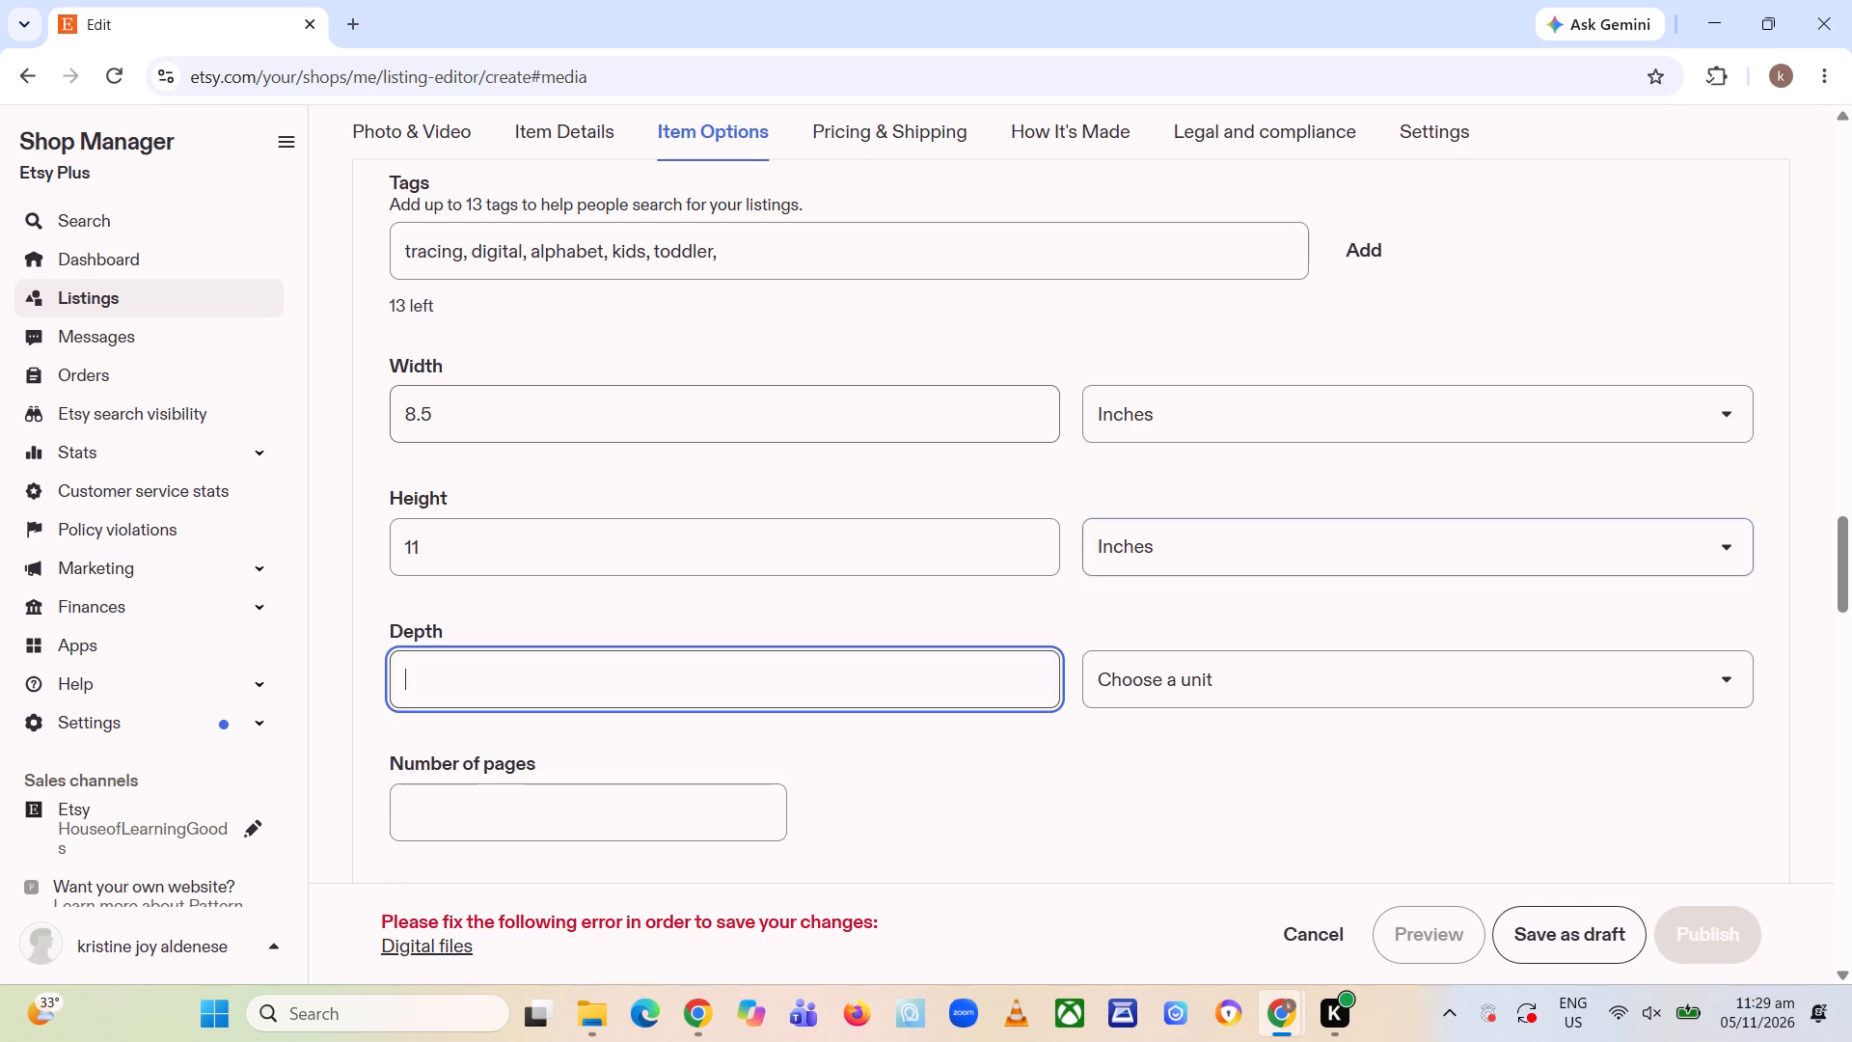
key(0)
key(Tab)
key(i)
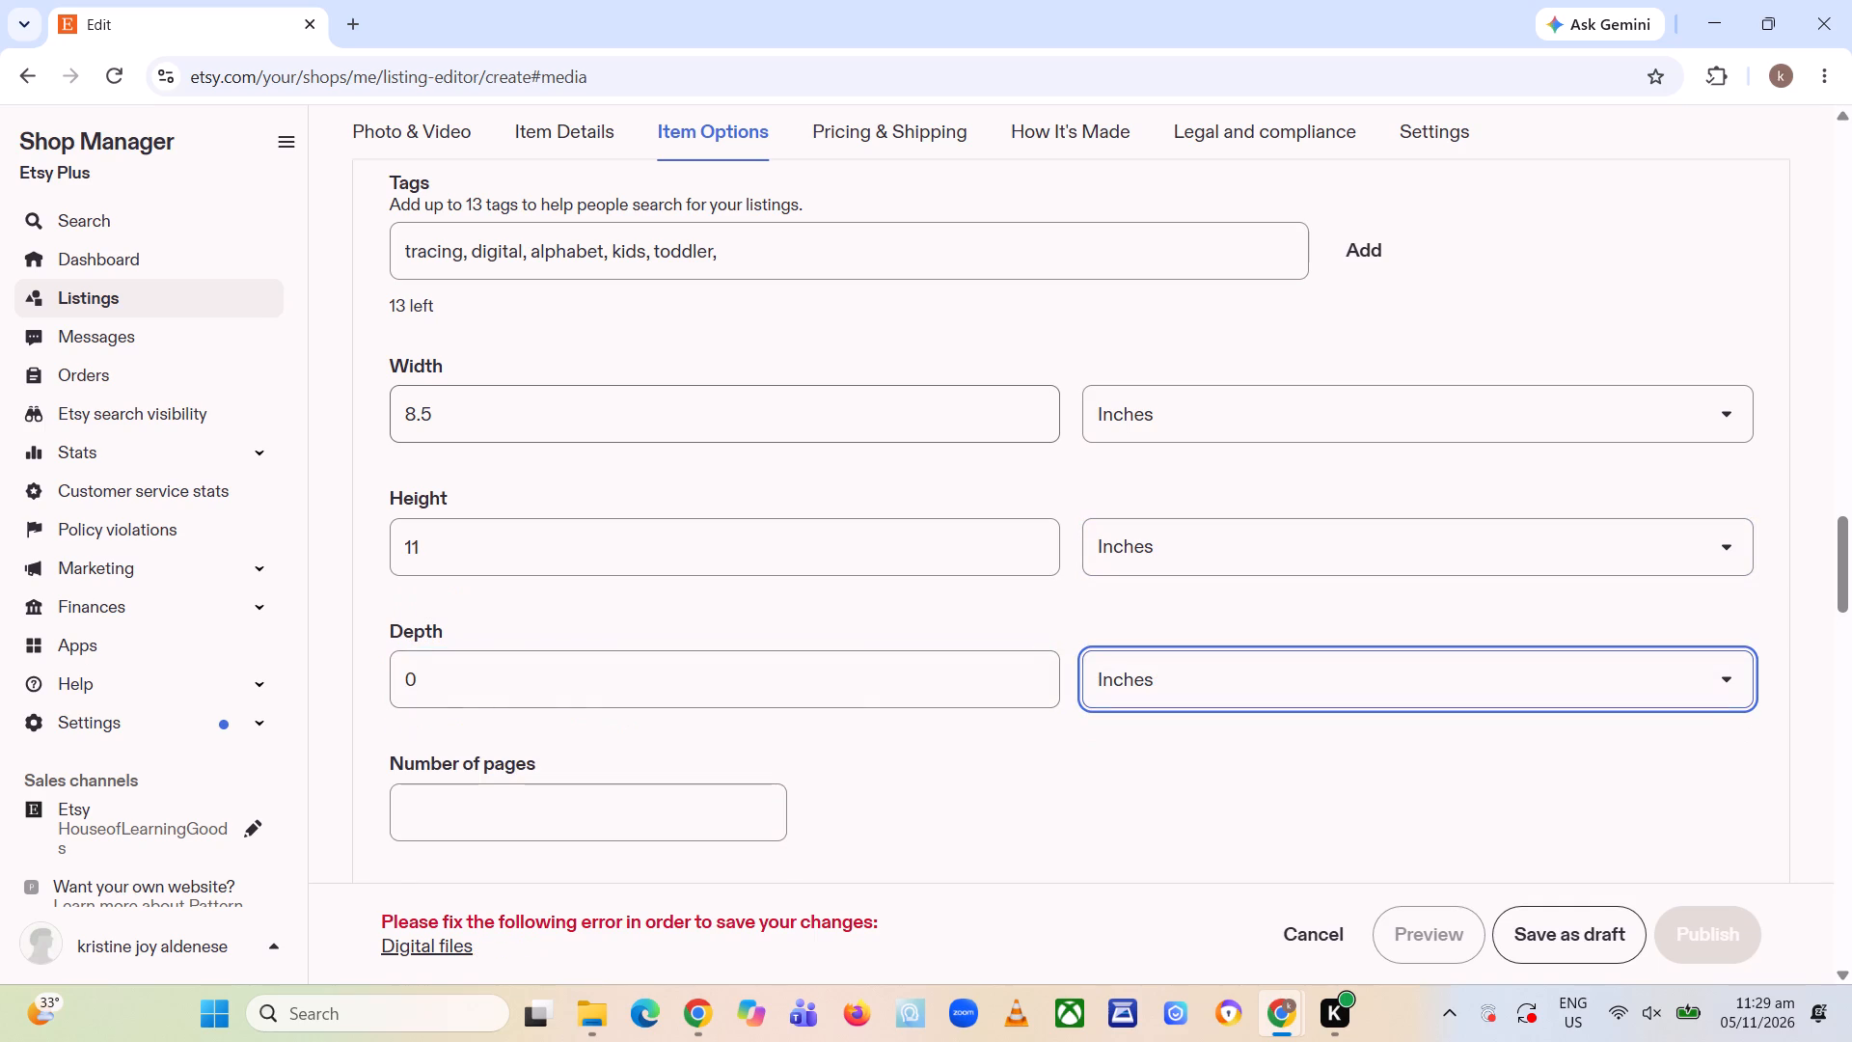
Check the design's page count in Canva and set the Etsy listing's number of pages to 28.
key(Tab)
key(alt+Tab)
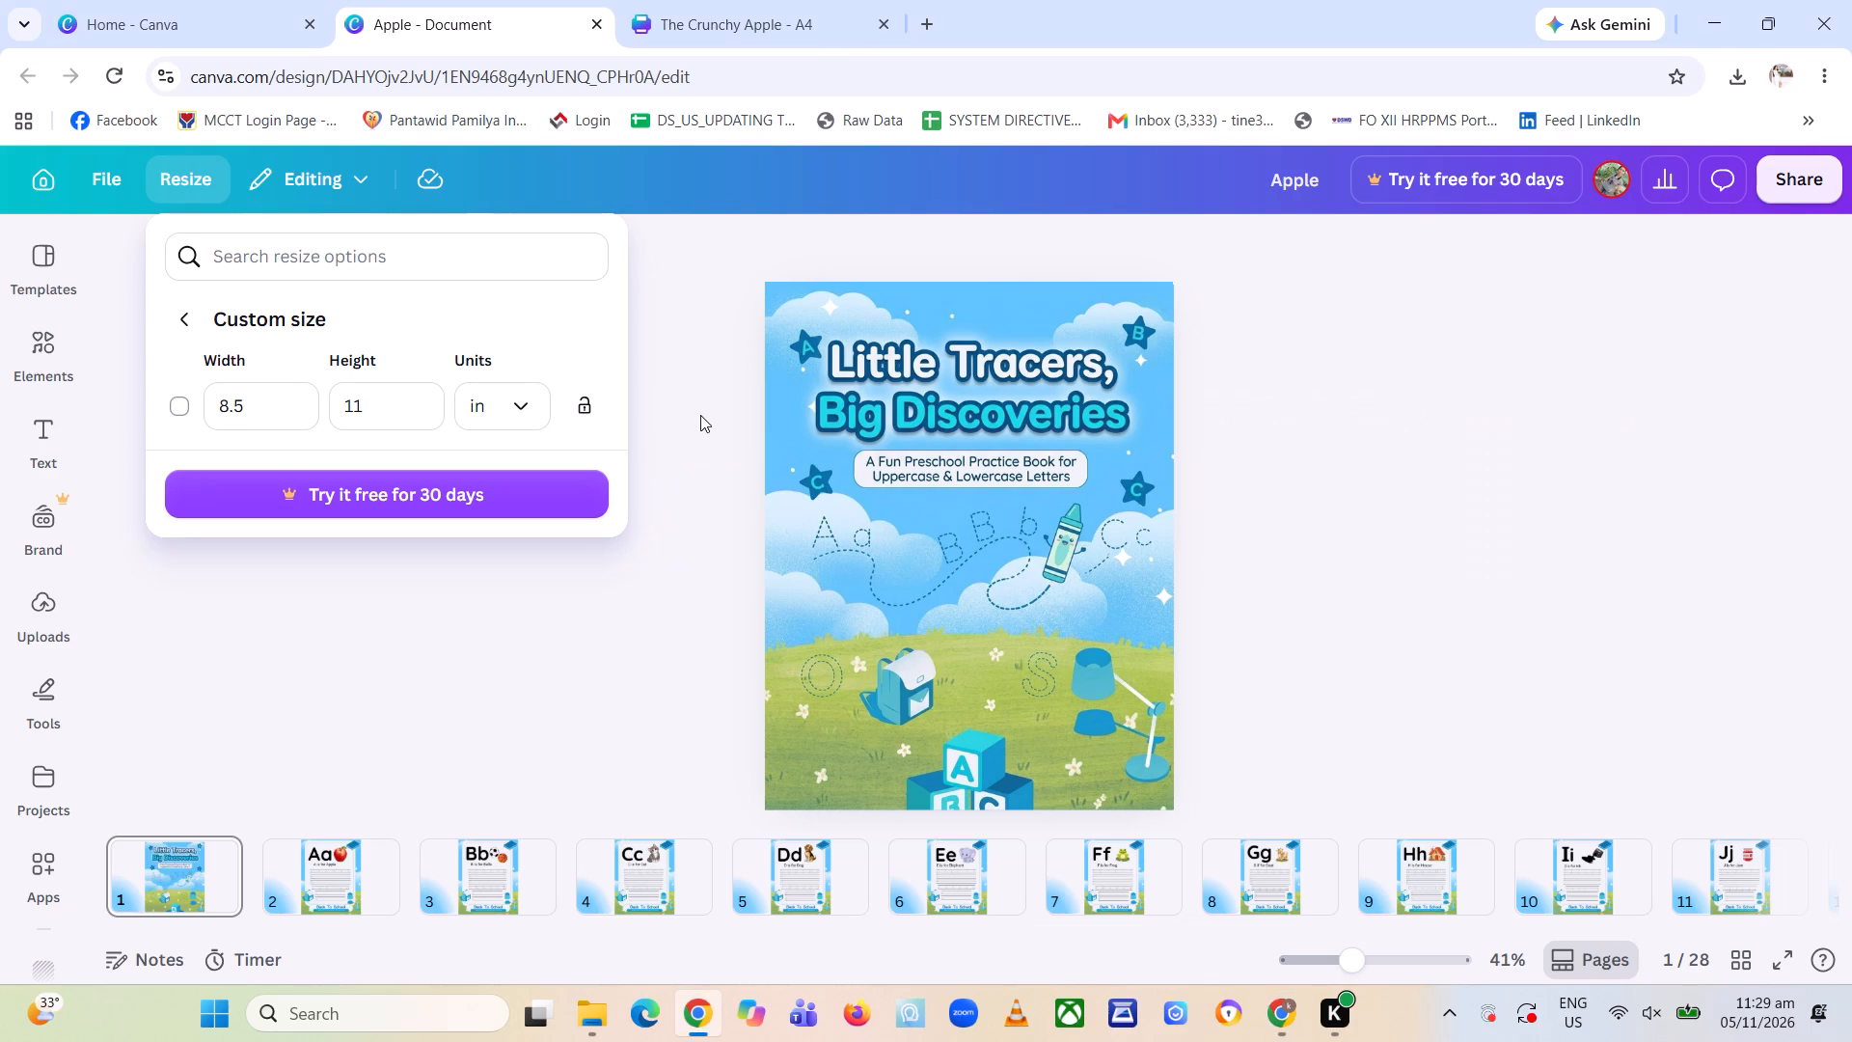
key(alt+Tab)
text(28)
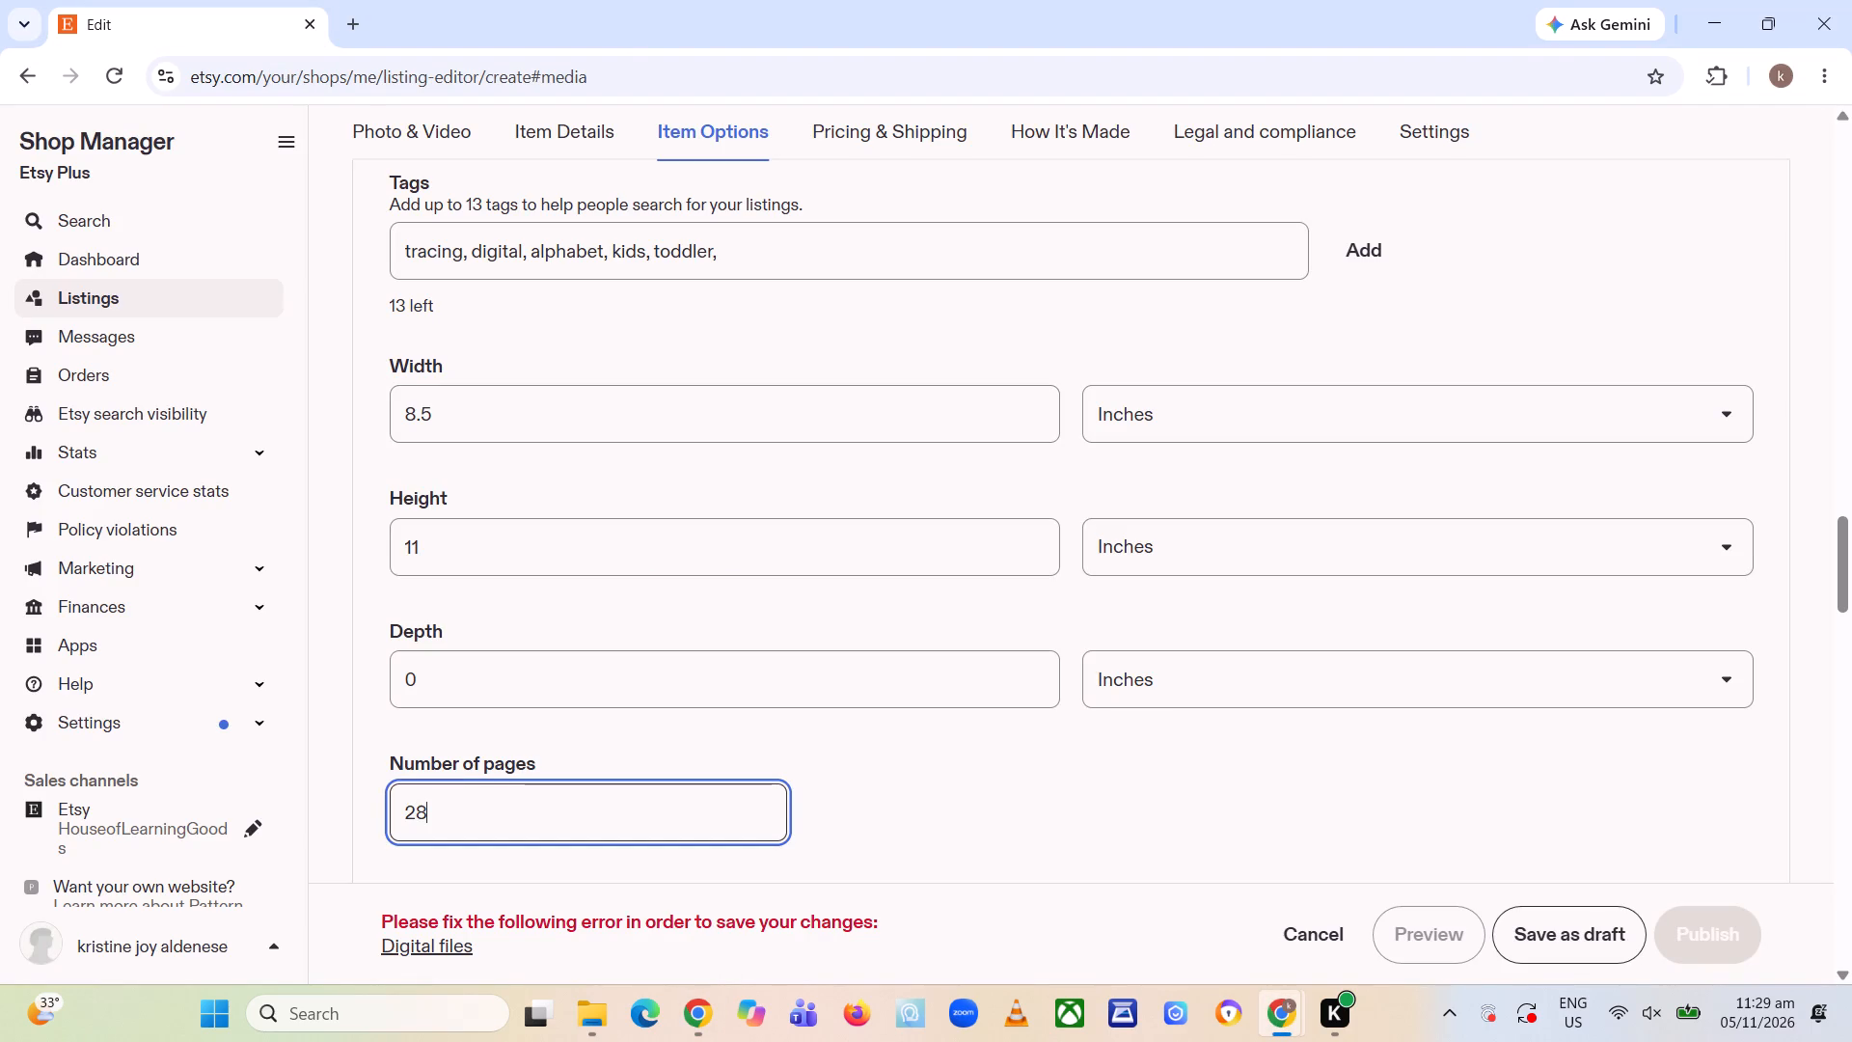
click(1184, 759)
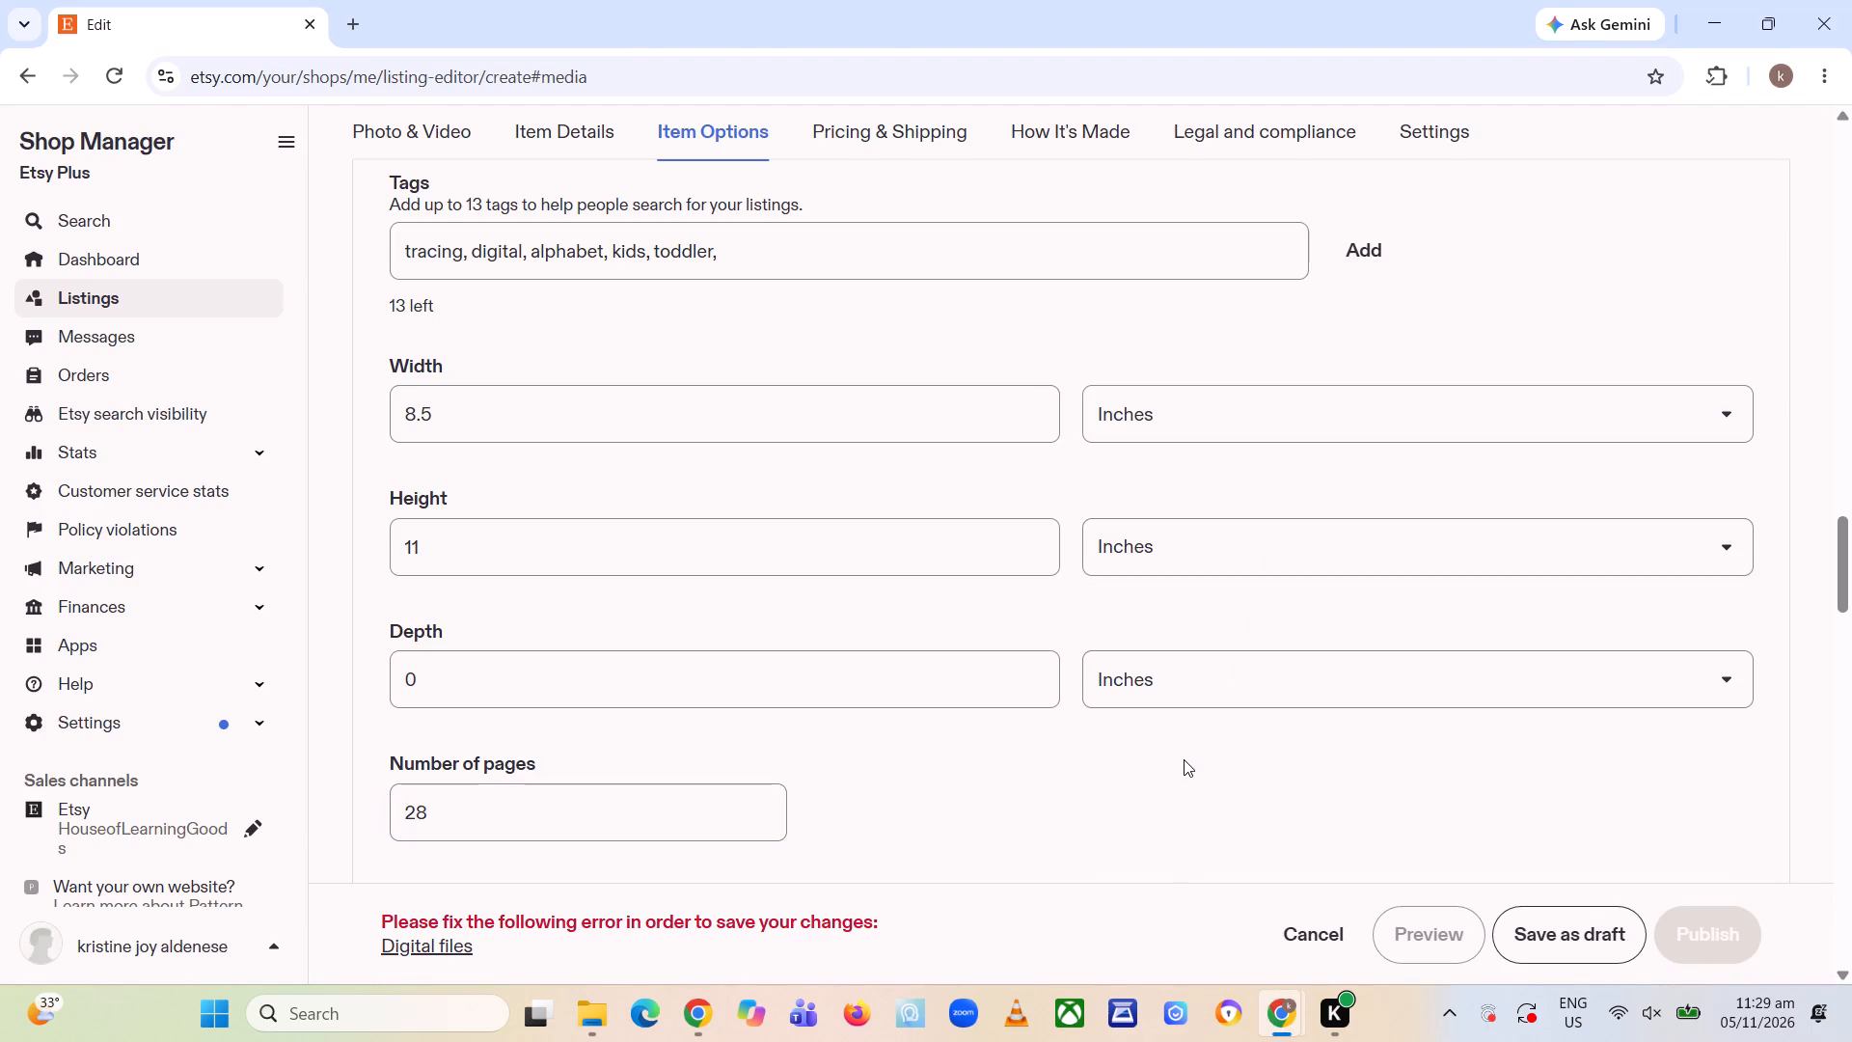
drag(1841, 571, 1851, 691)
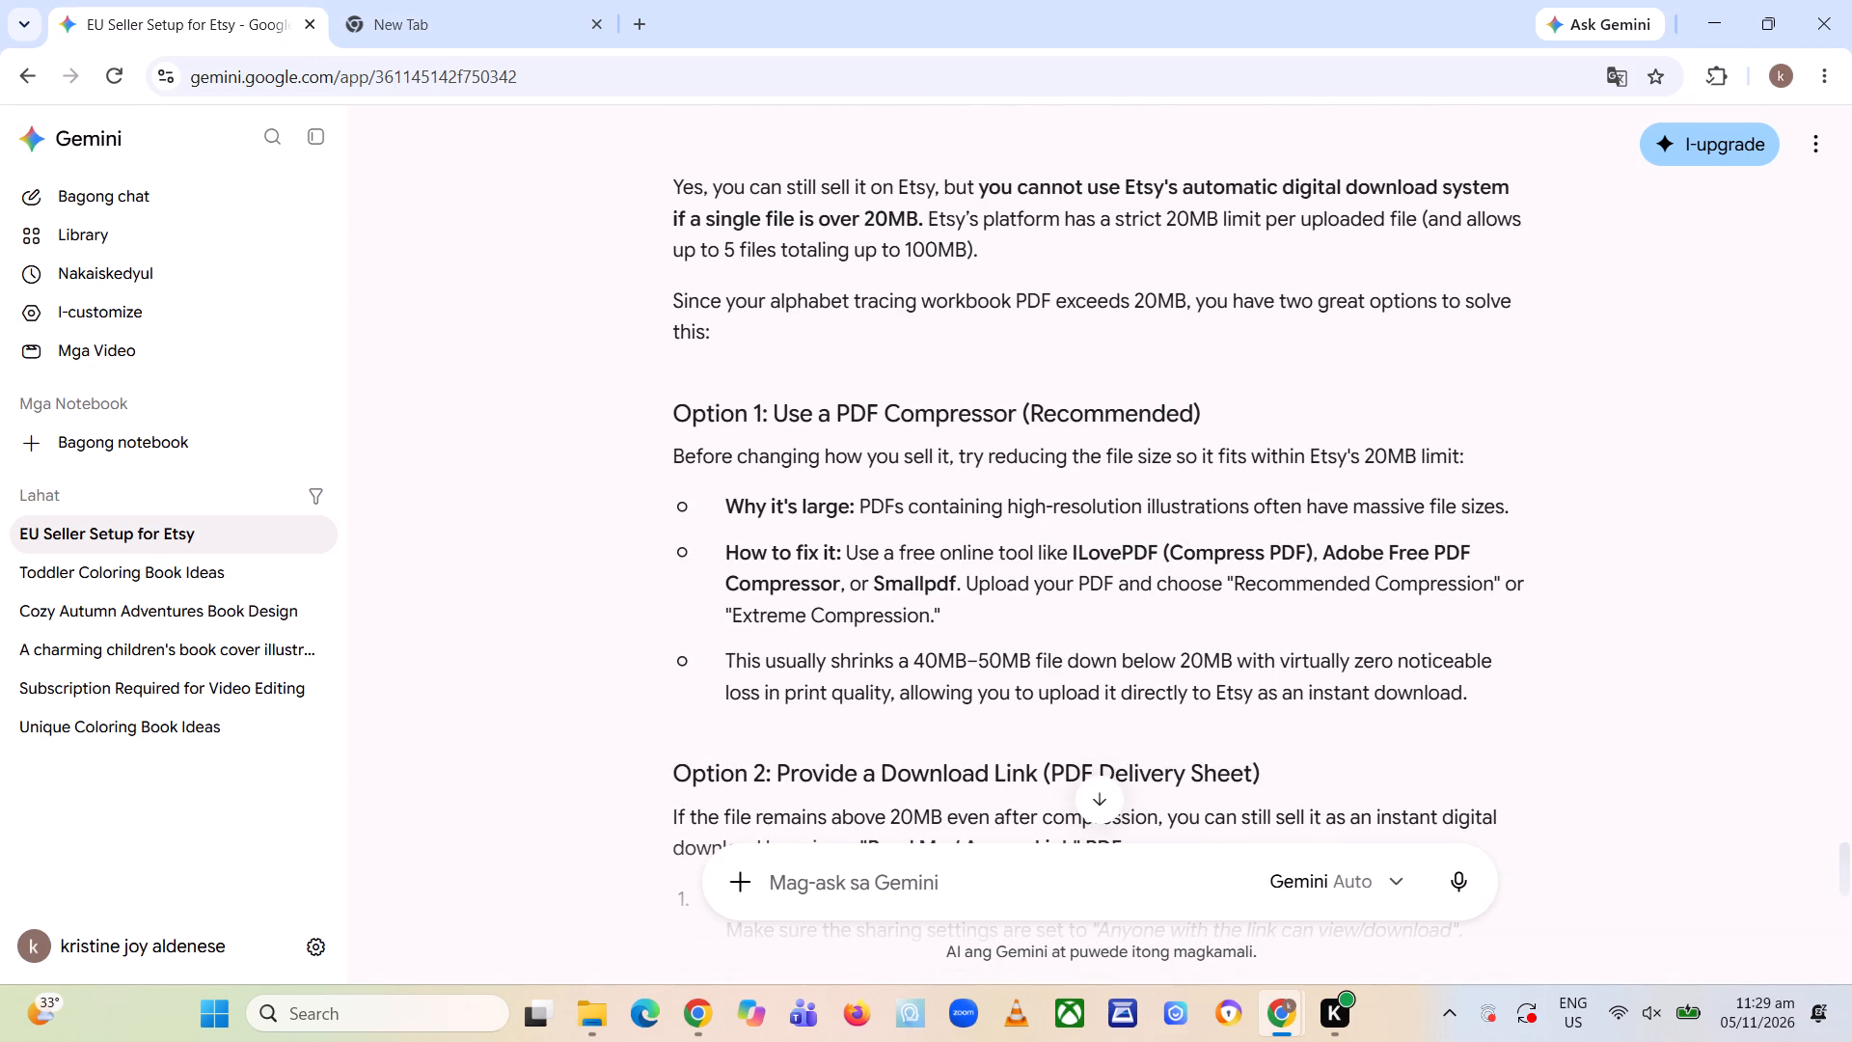
drag(1072, 554, 1277, 559)
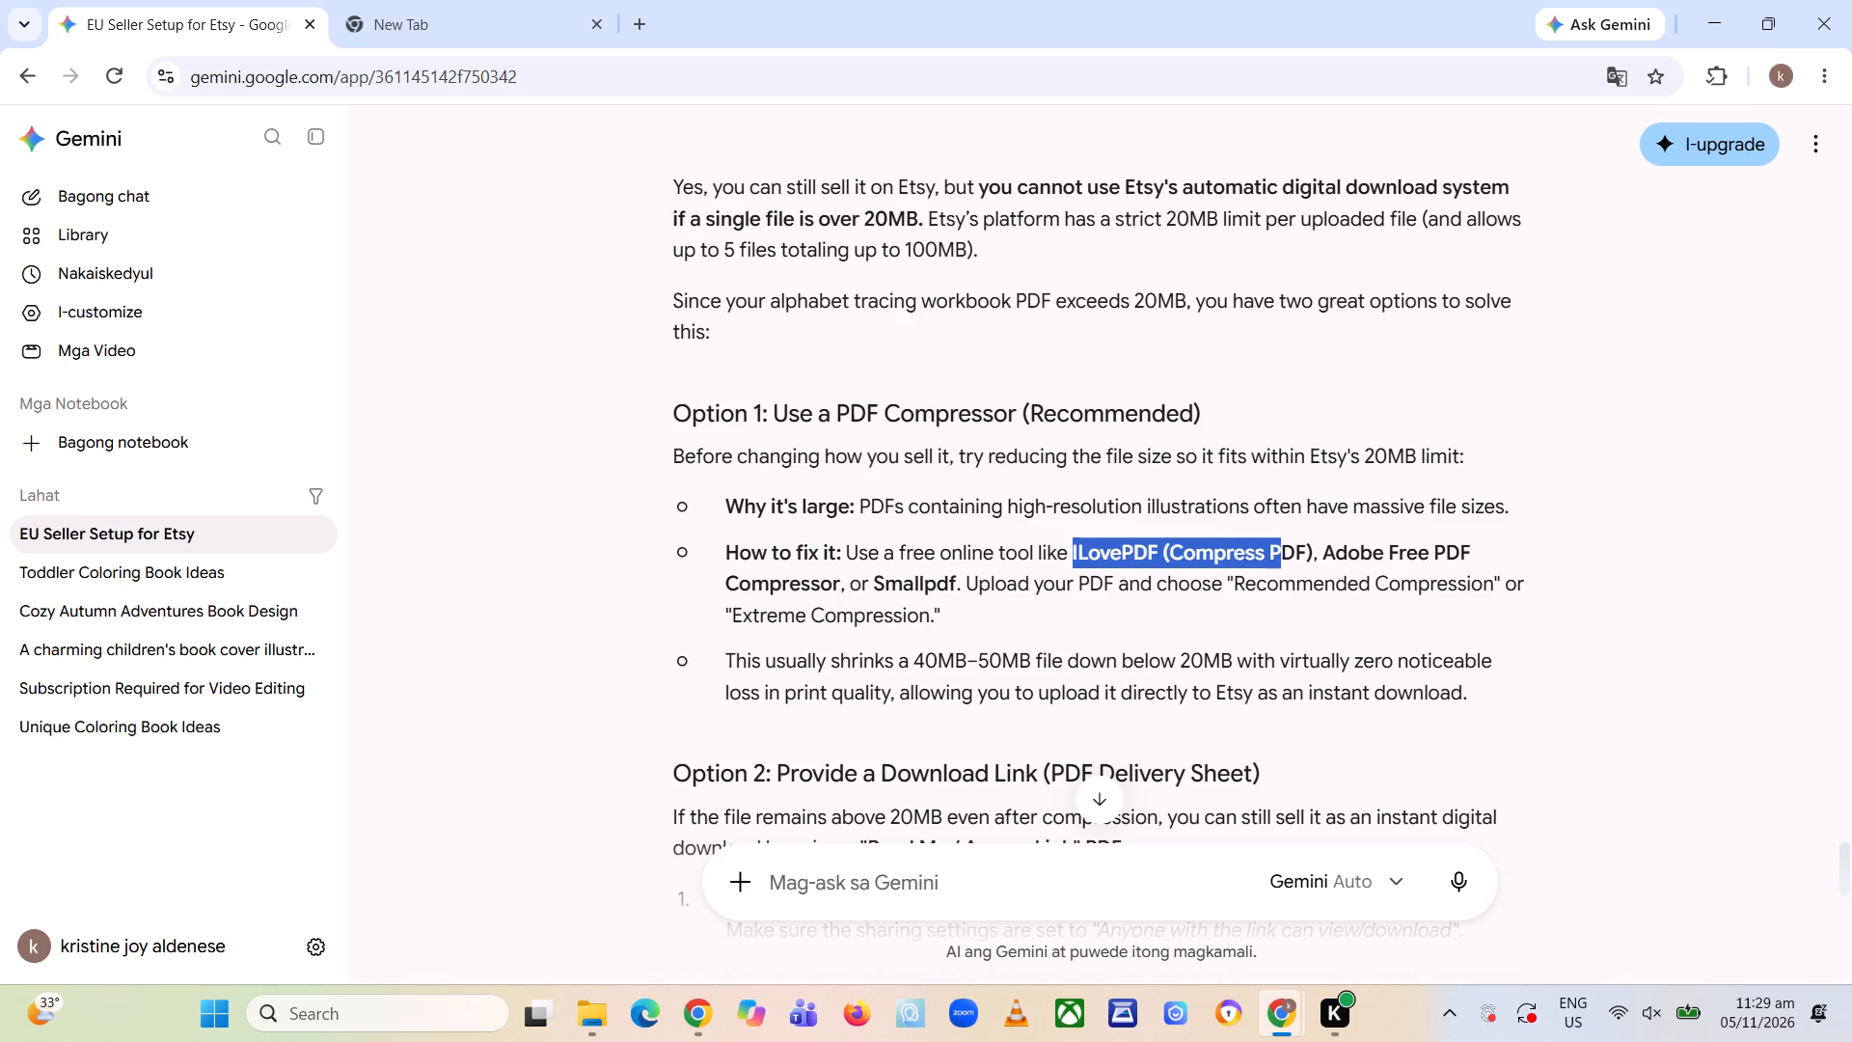
drag(1277, 559, 1312, 562)
key(ctrl+c)
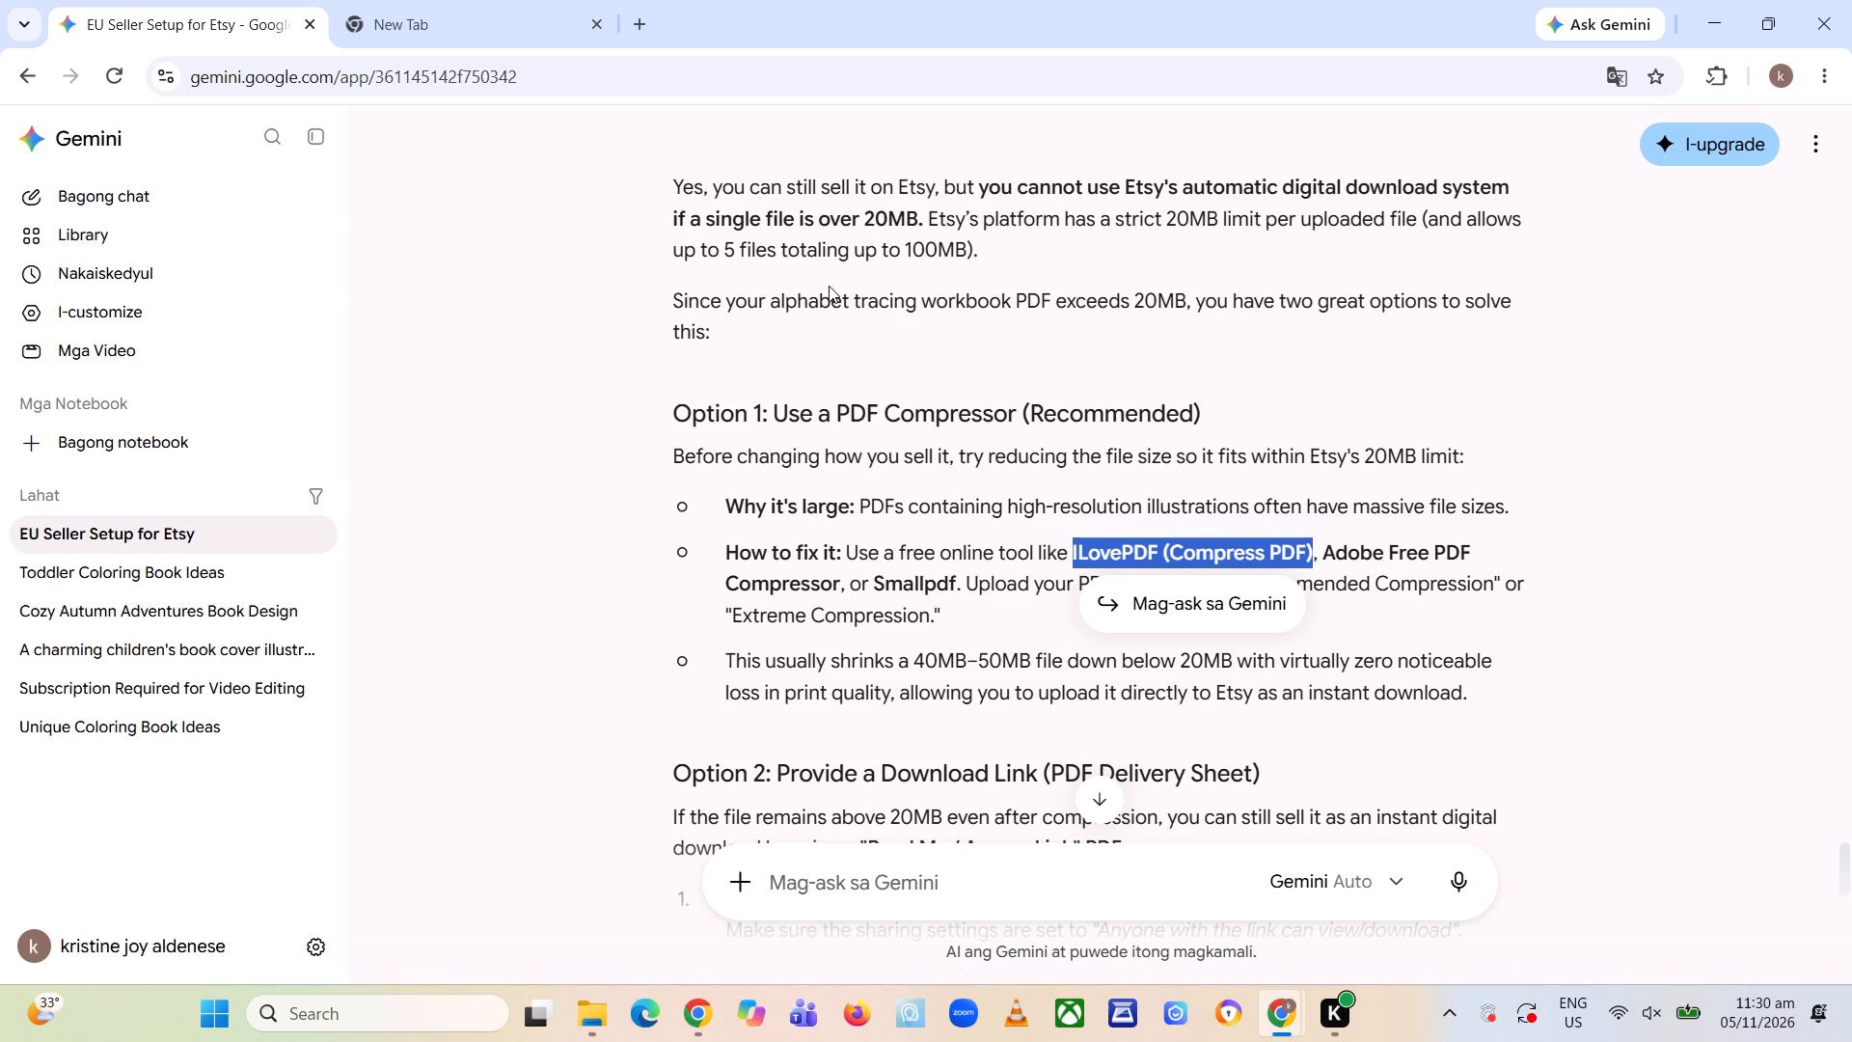
click(417, 29)
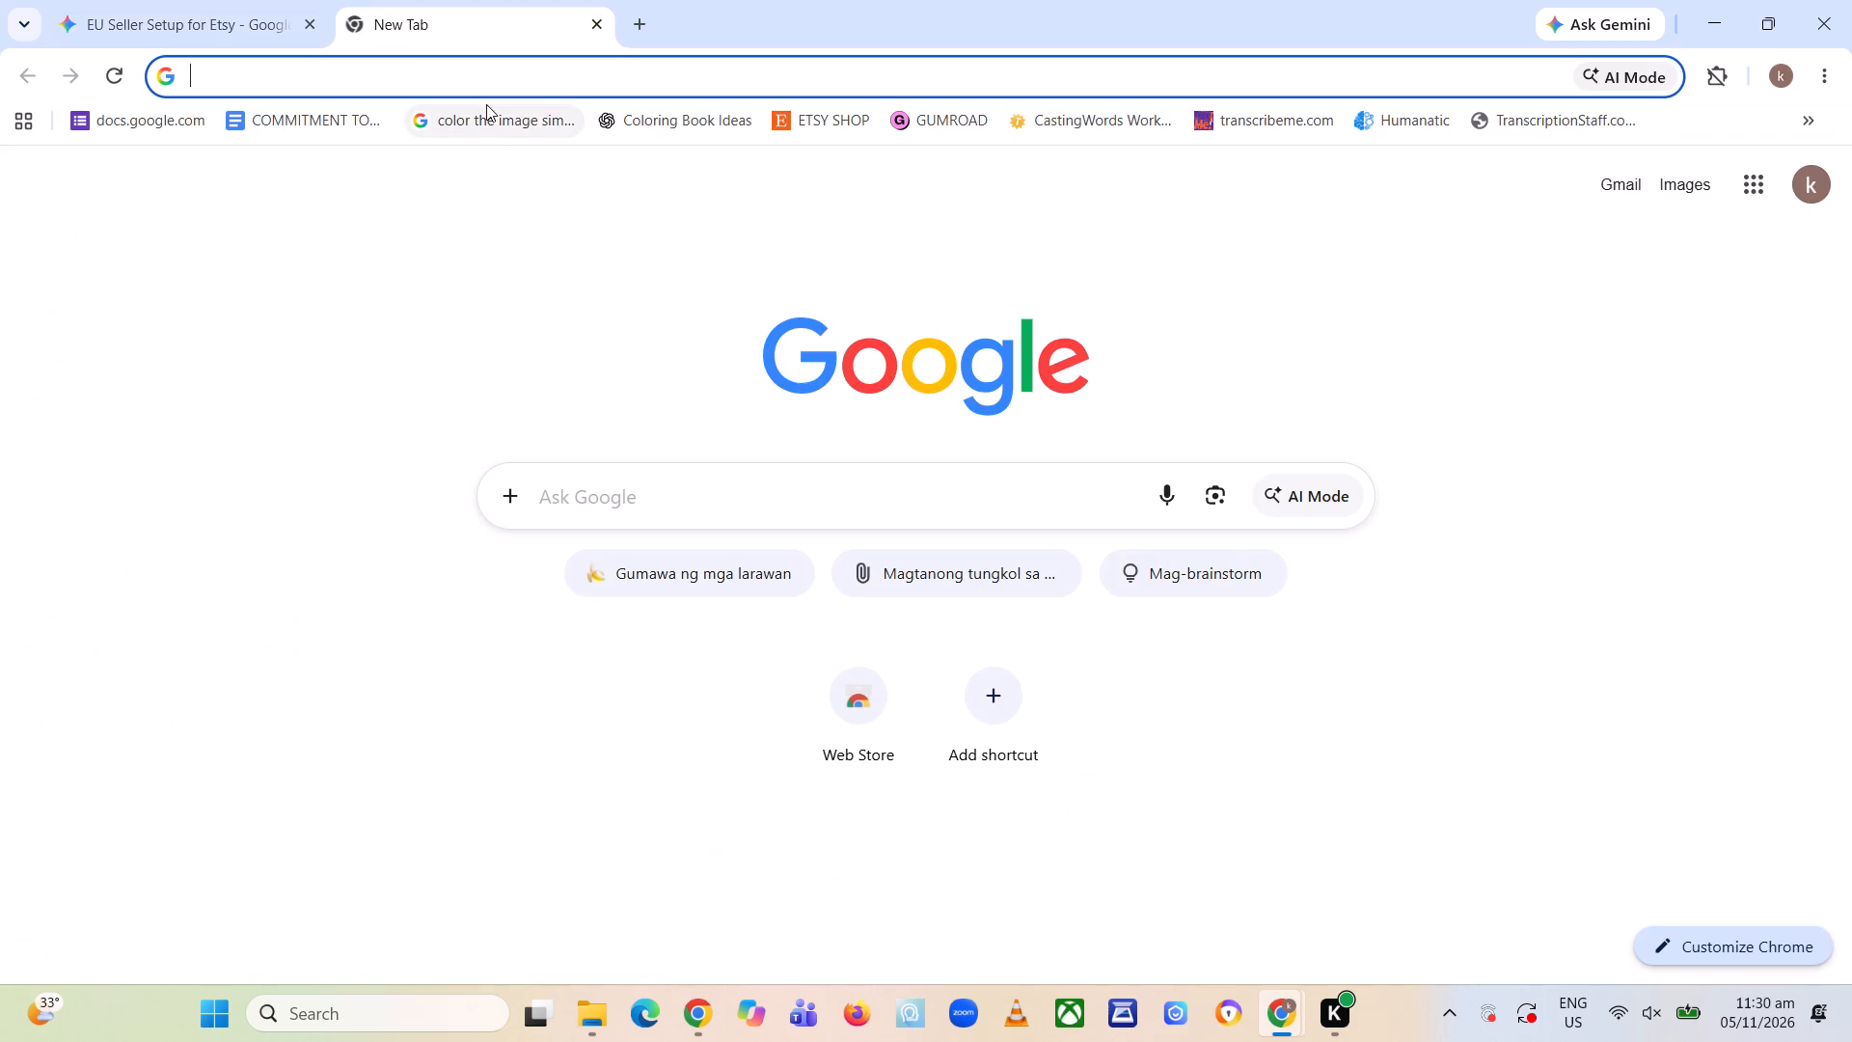
key(ctrl+v)
key(Return)
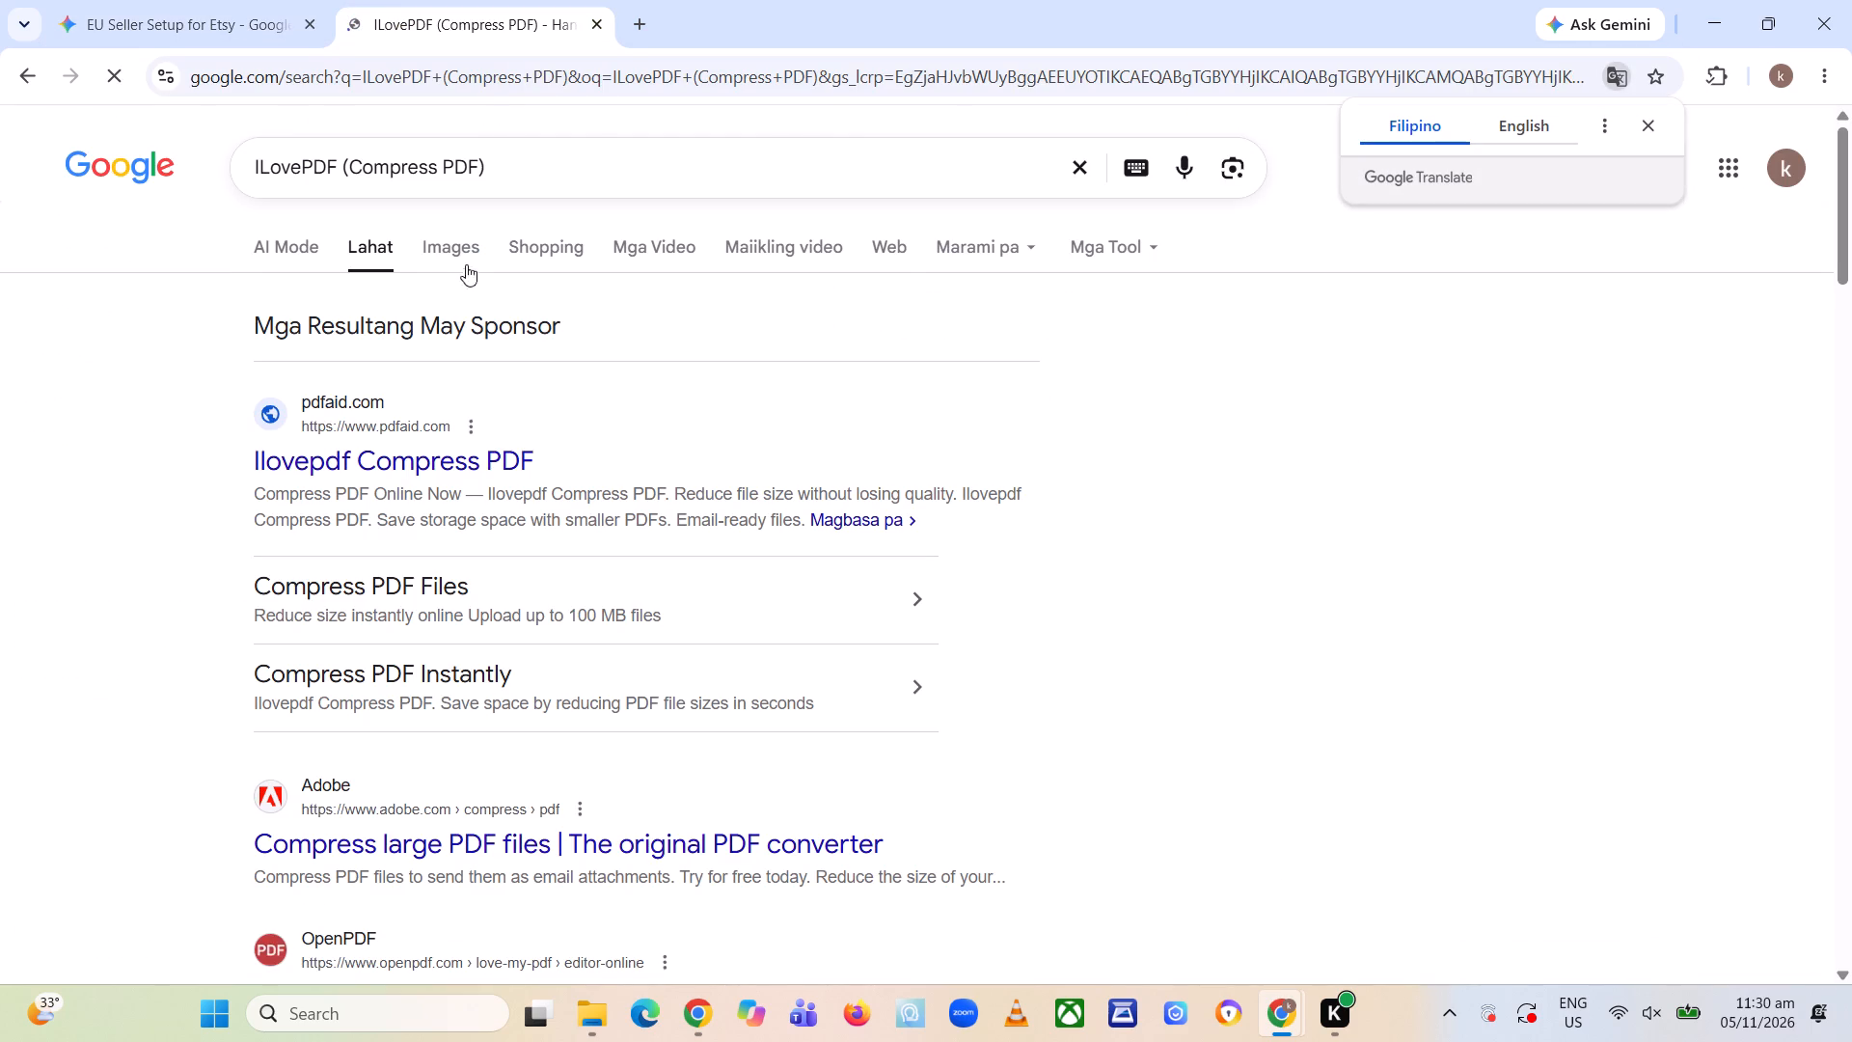
Open the pdfaid.com Compress PDF result and upload the My Little Tracers Big Discoveries Alphabet Worksheet PDF.
click(419, 450)
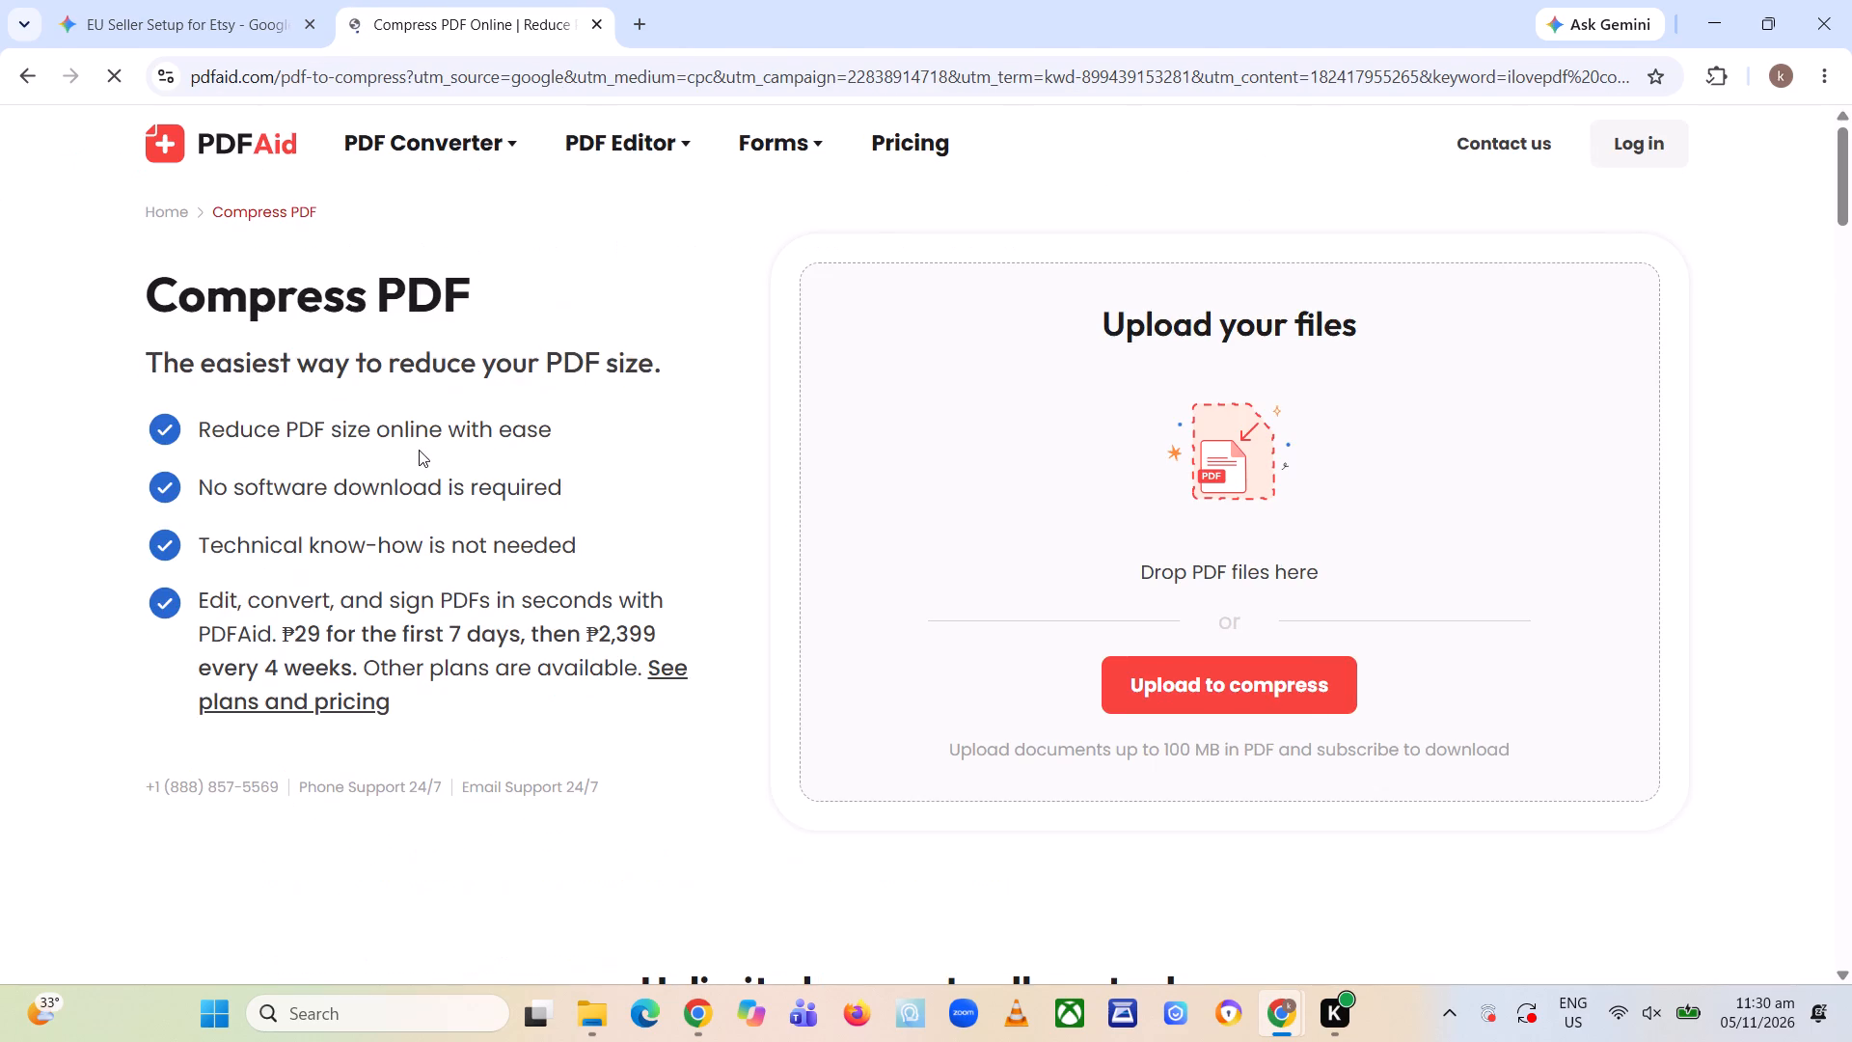
click(1185, 682)
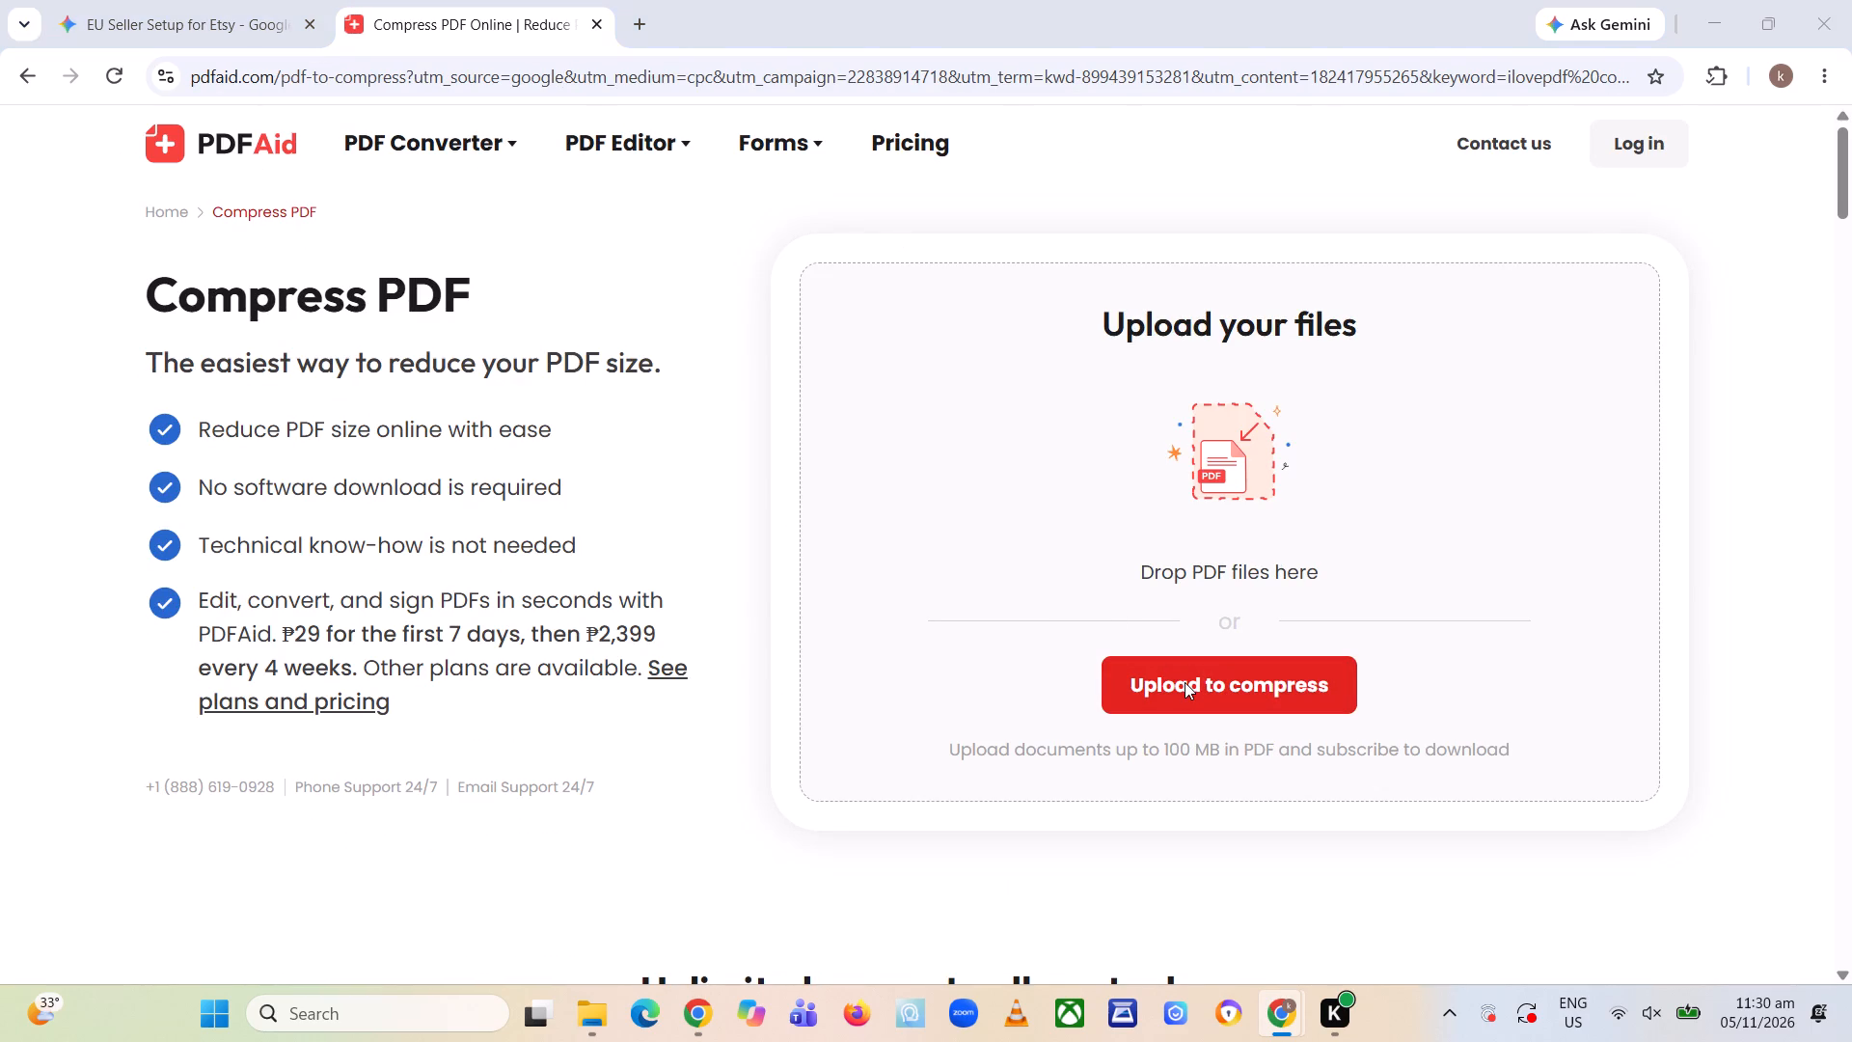
click(421, 368)
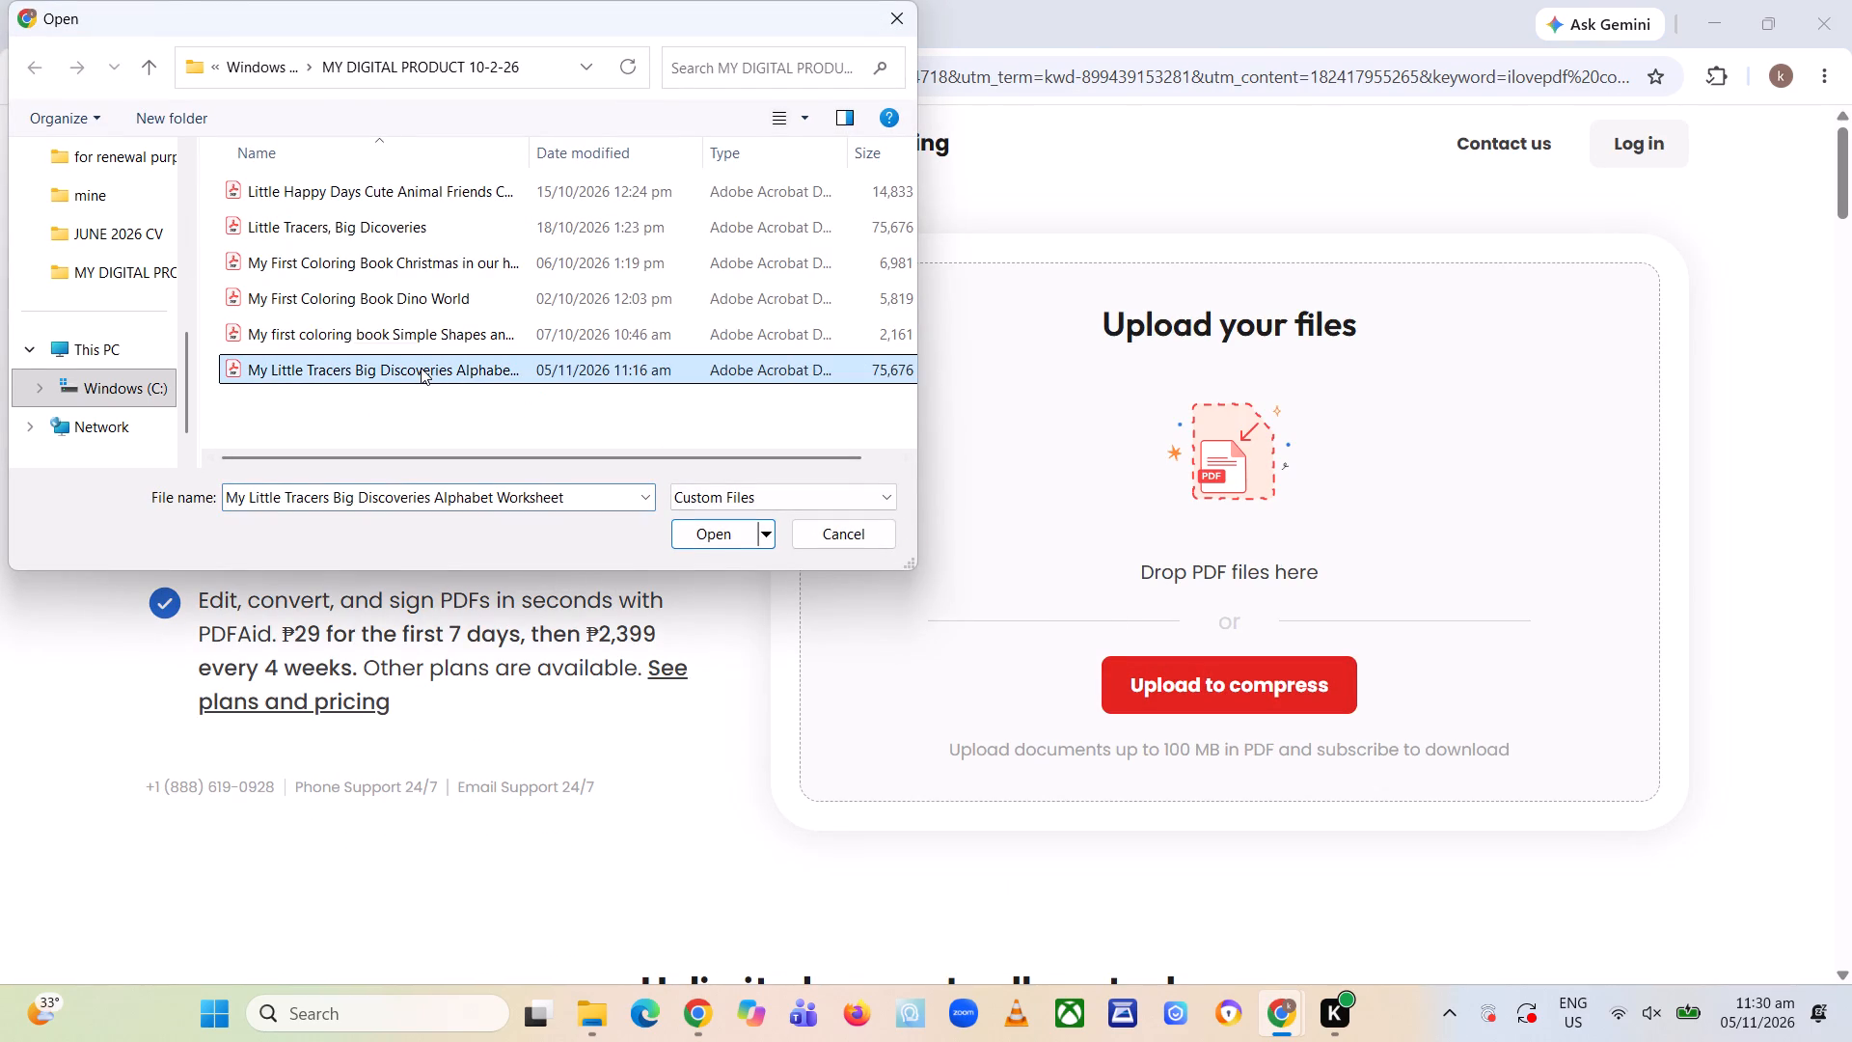
key(Return)
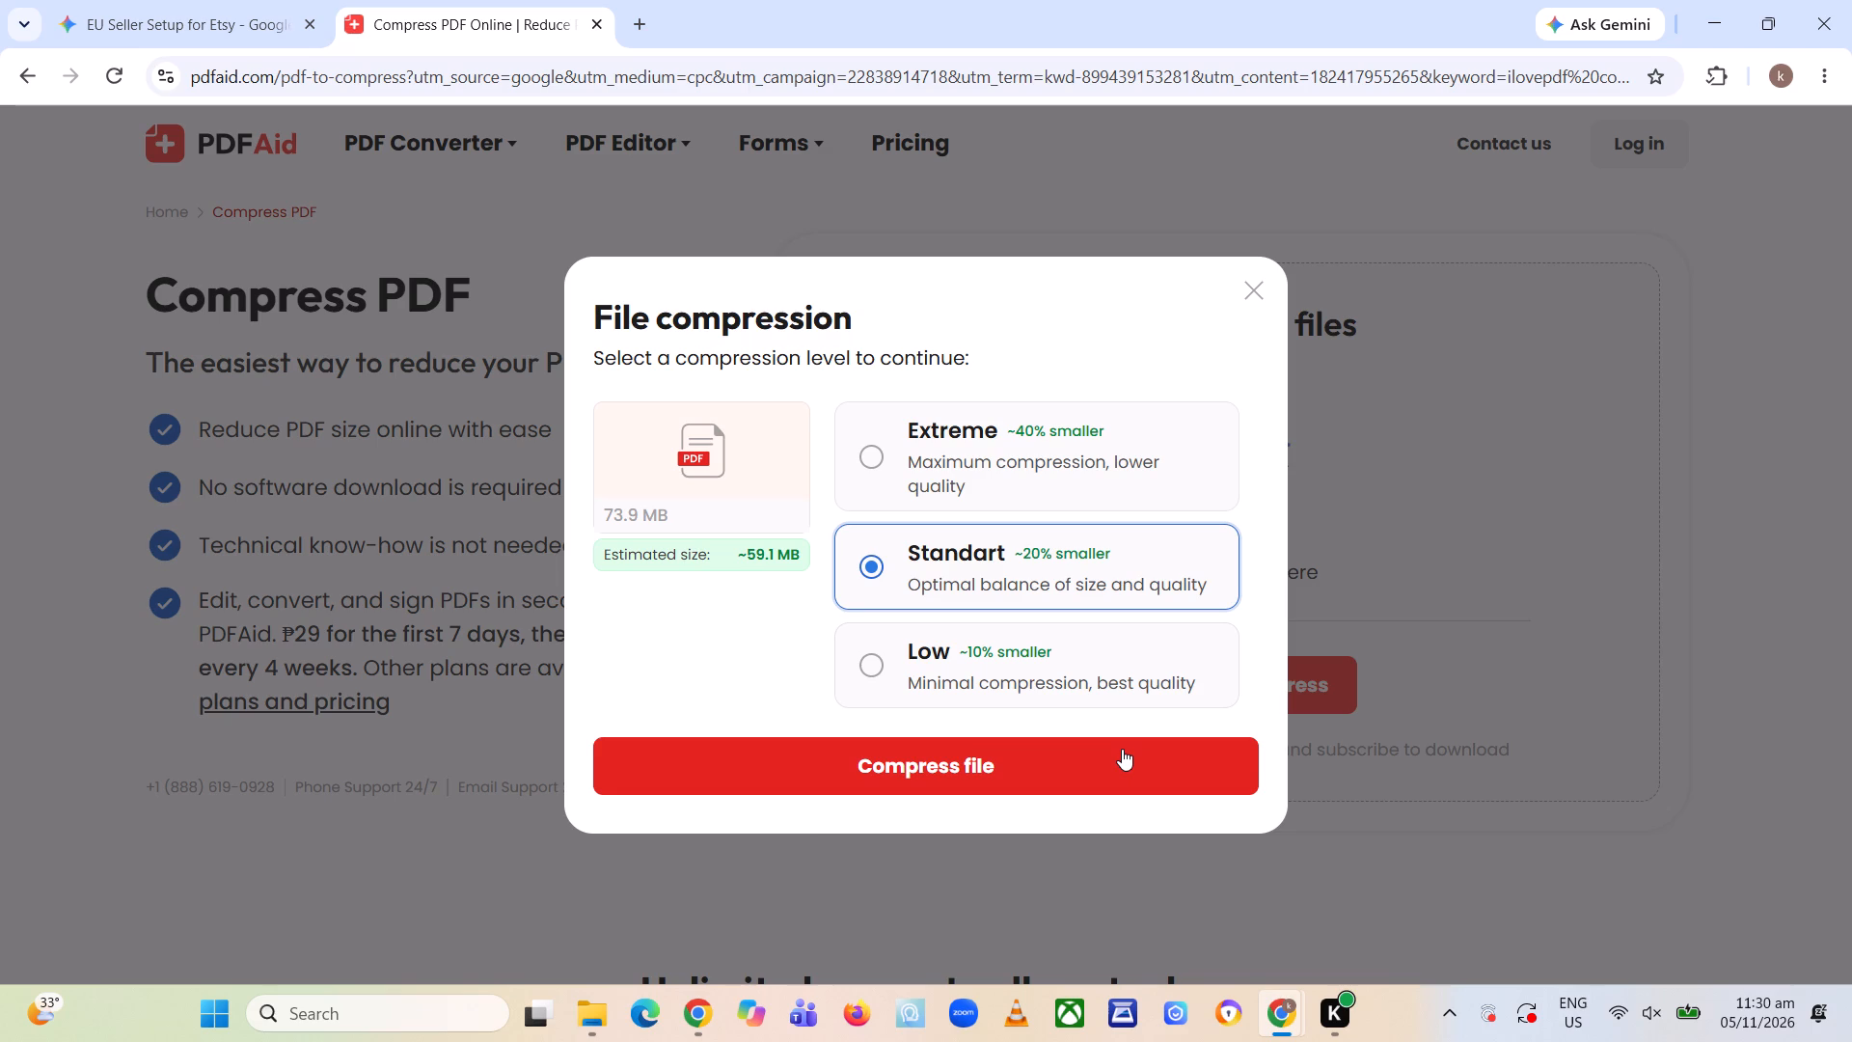
Compare the compression levels, compress the worksheet file with the Extreme level, and request its download as a PDF.
click(1104, 470)
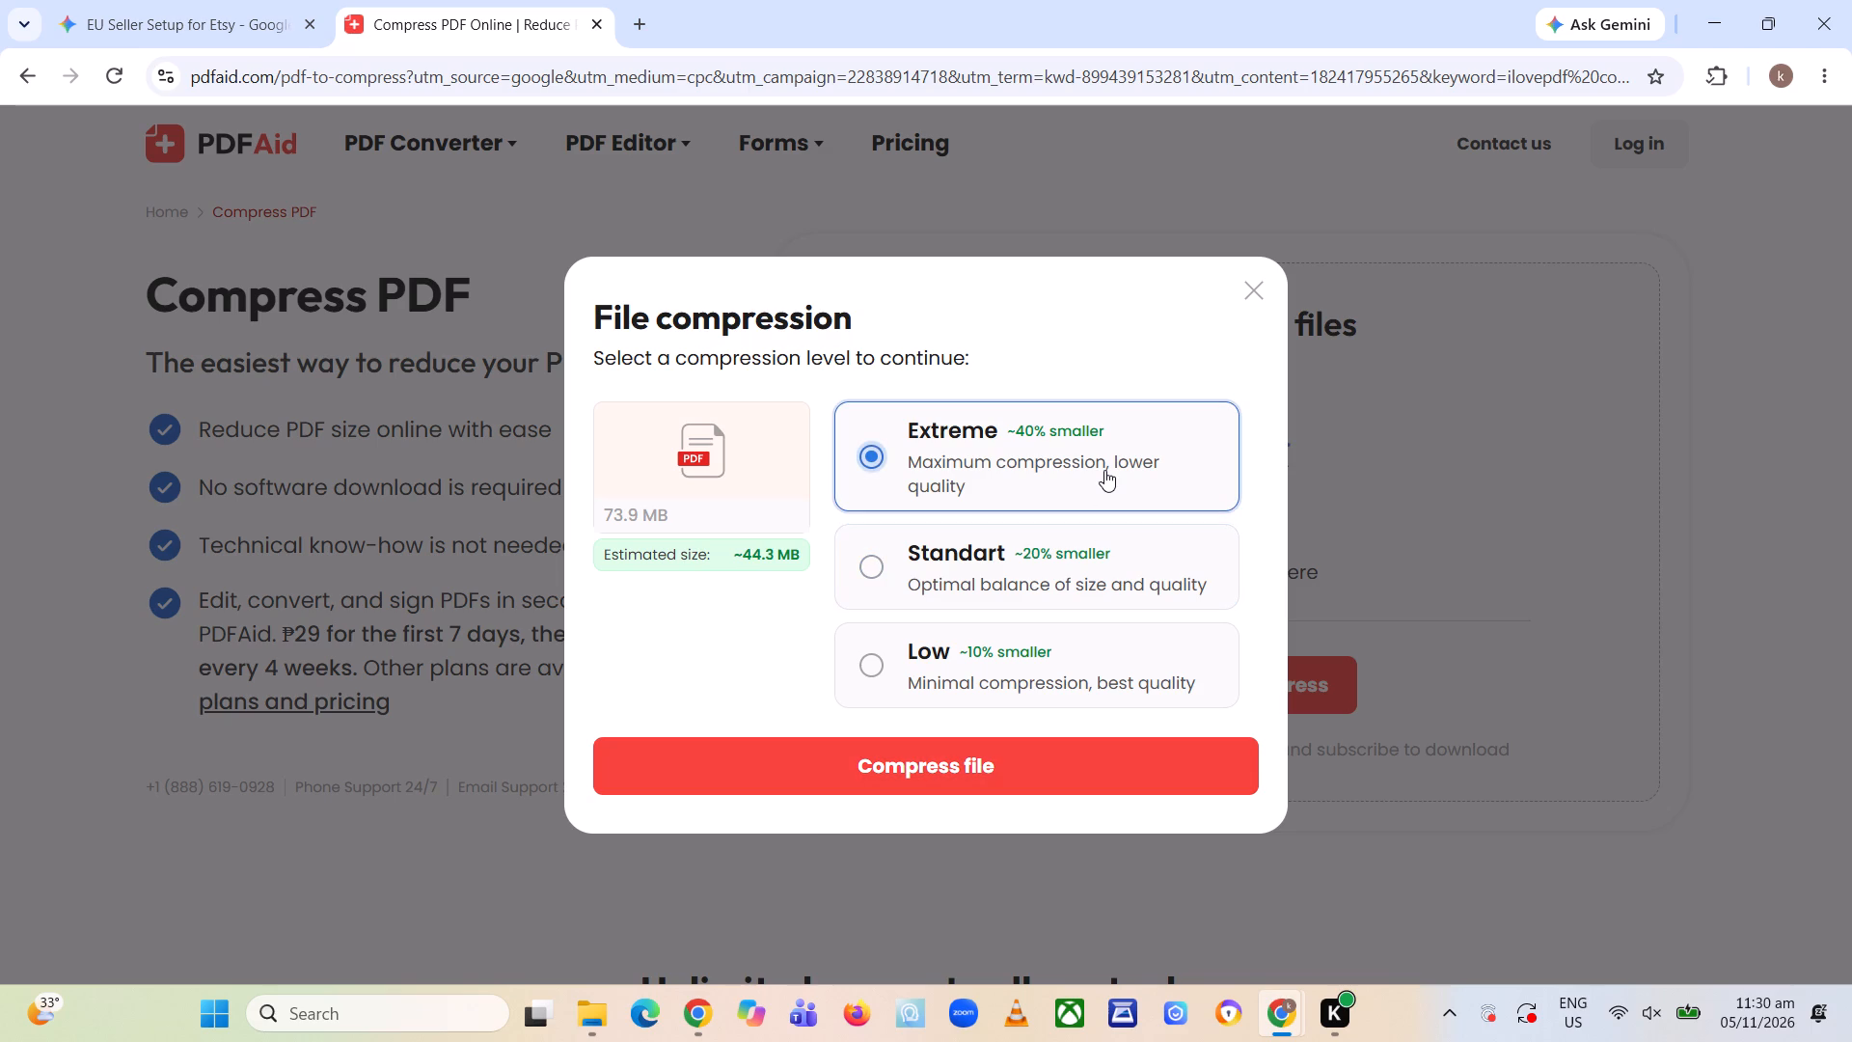
click(1054, 663)
click(1048, 571)
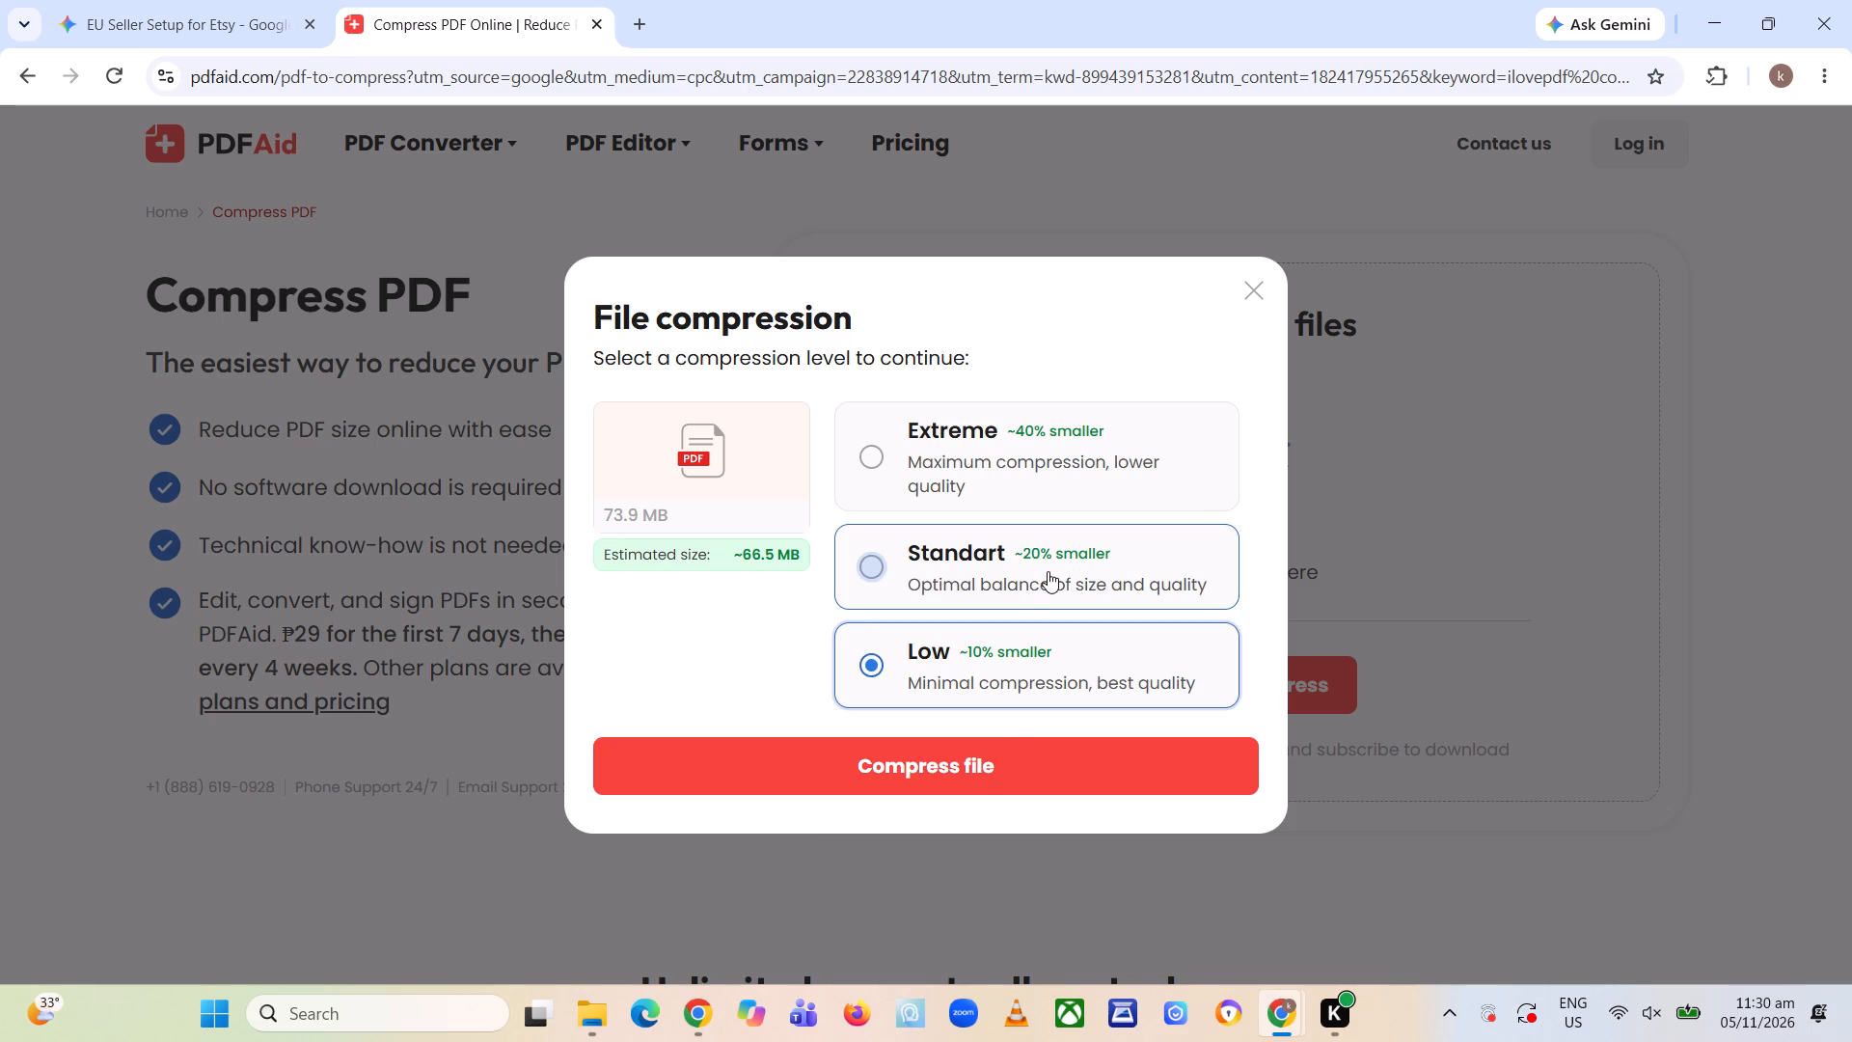
click(1094, 474)
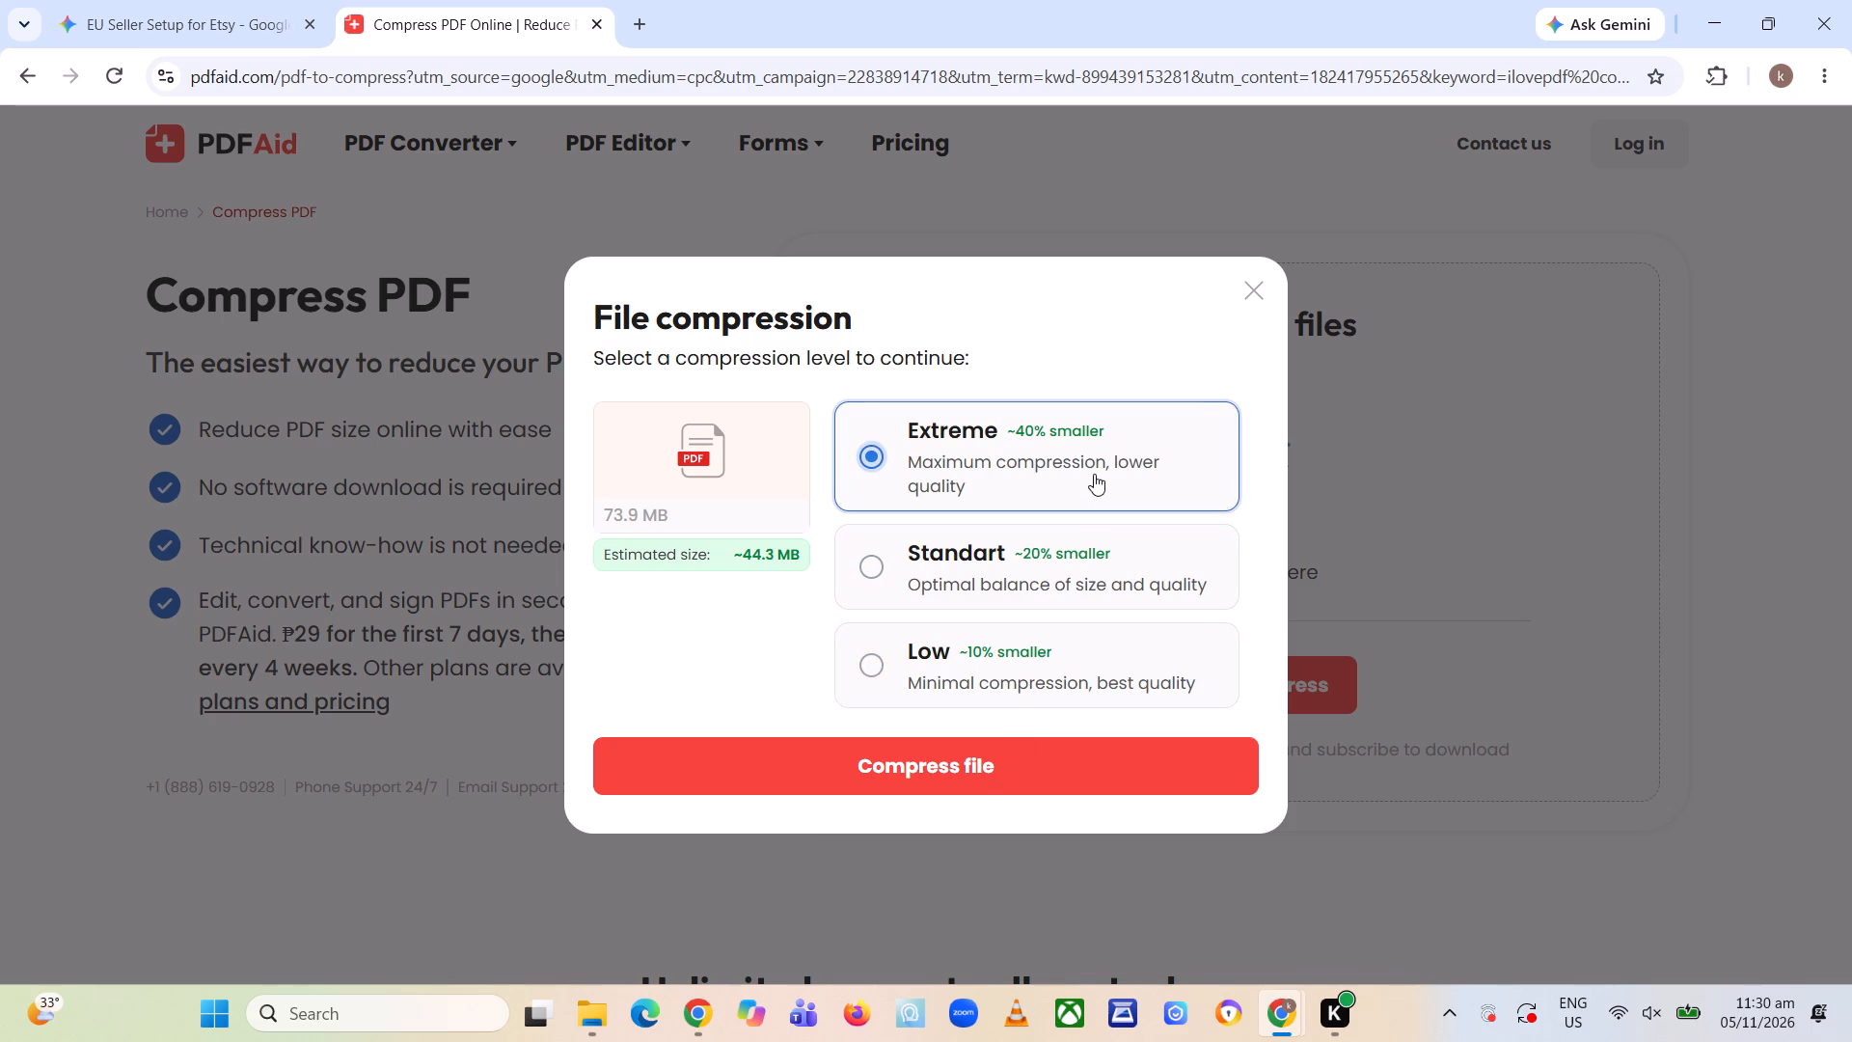
click(990, 763)
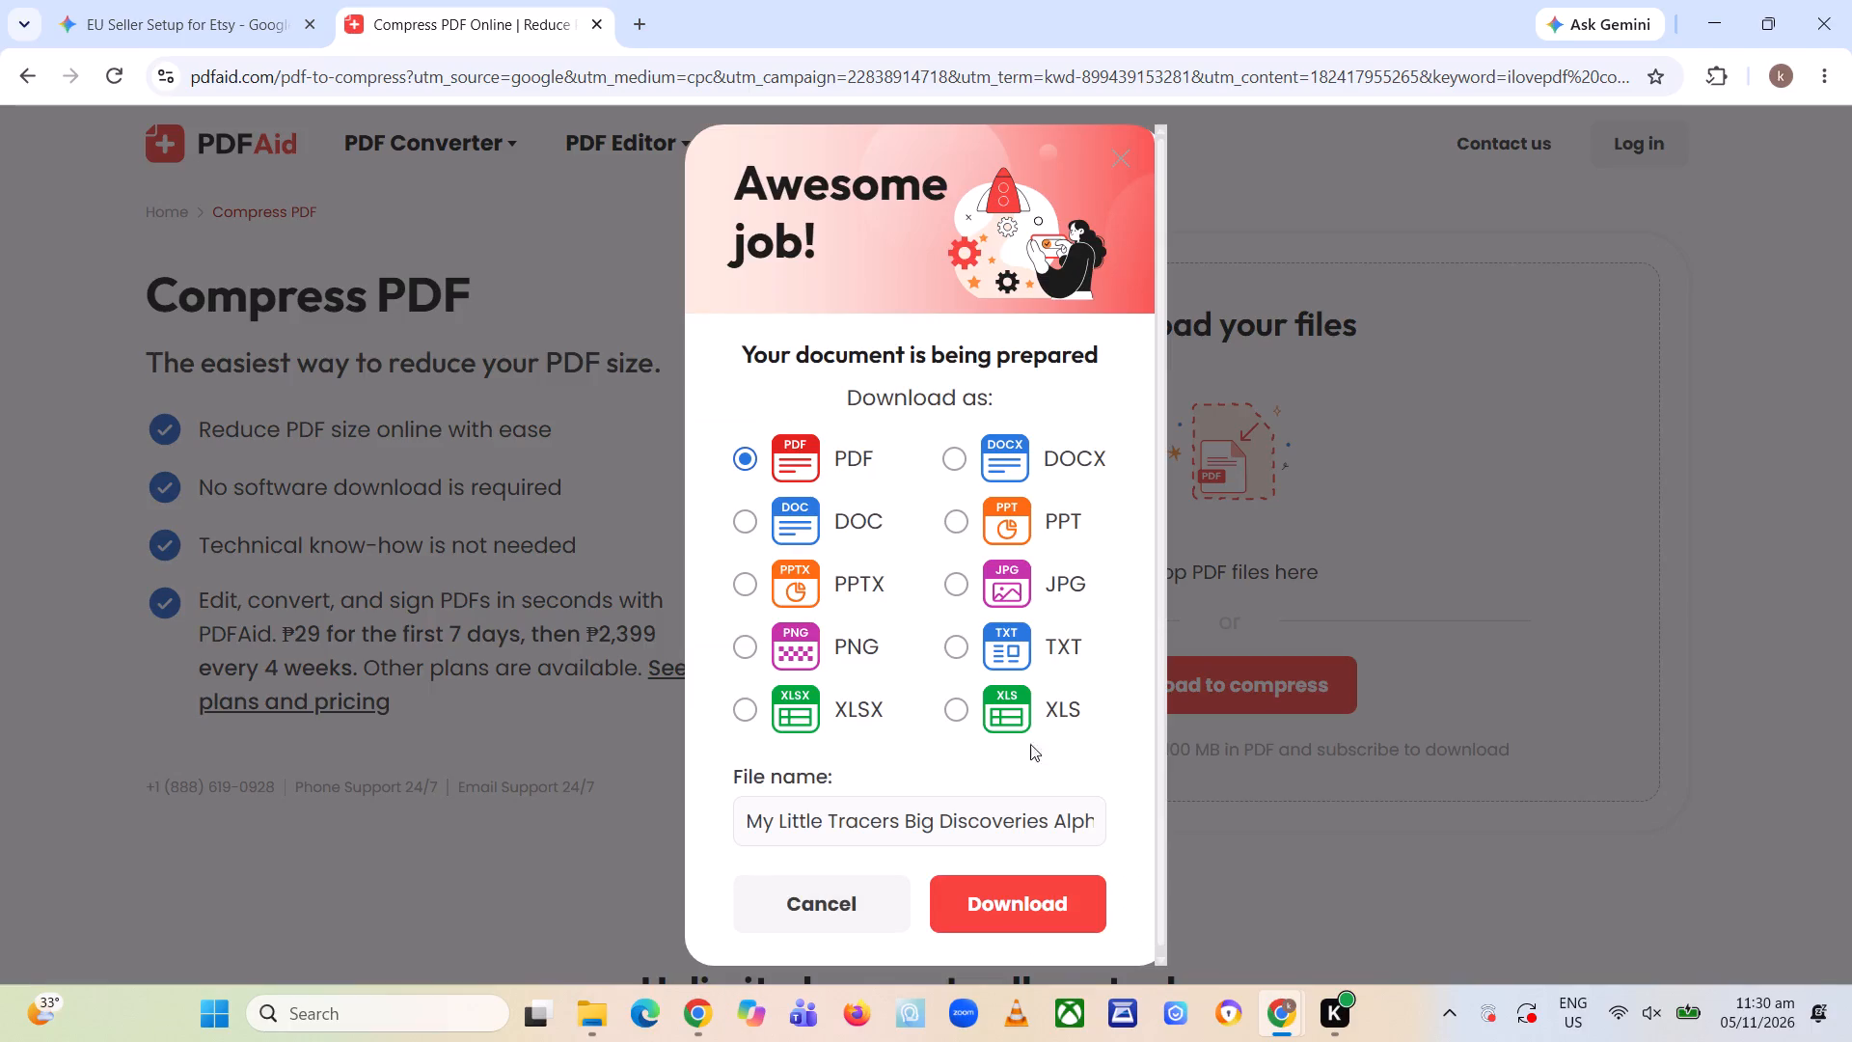
click(1024, 908)
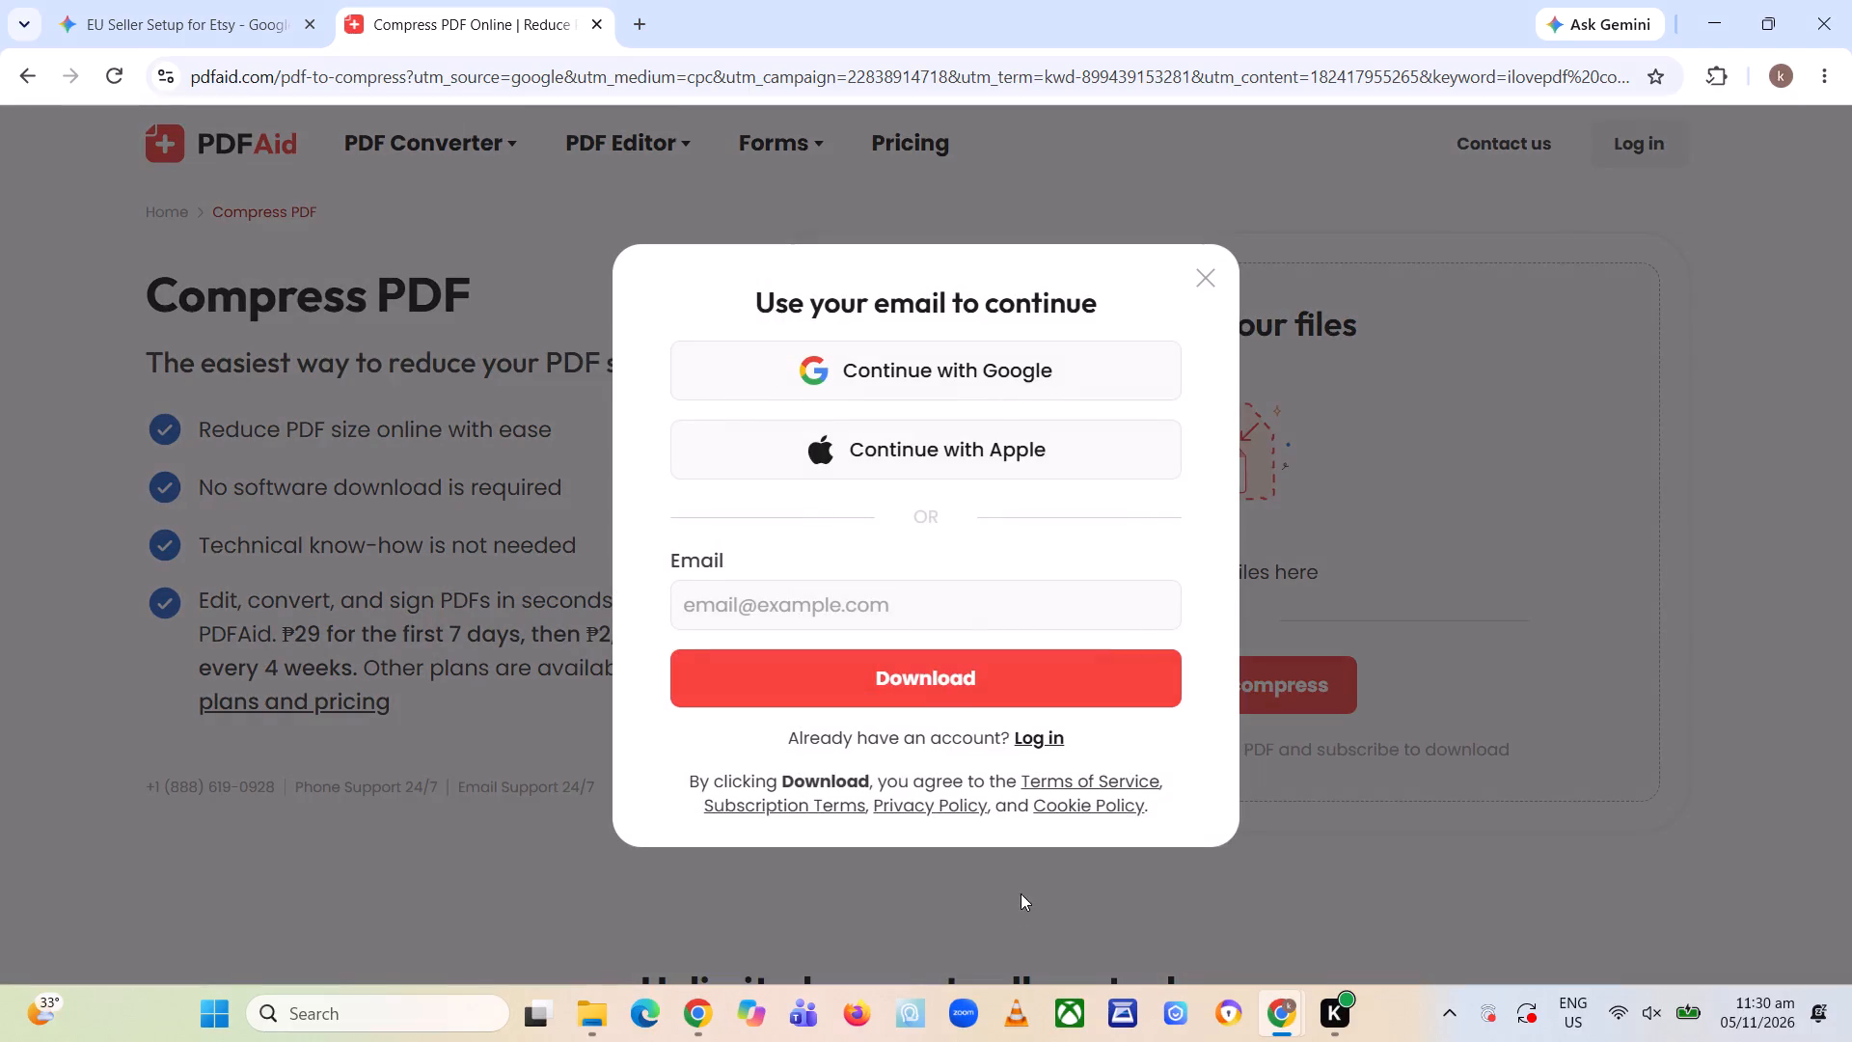
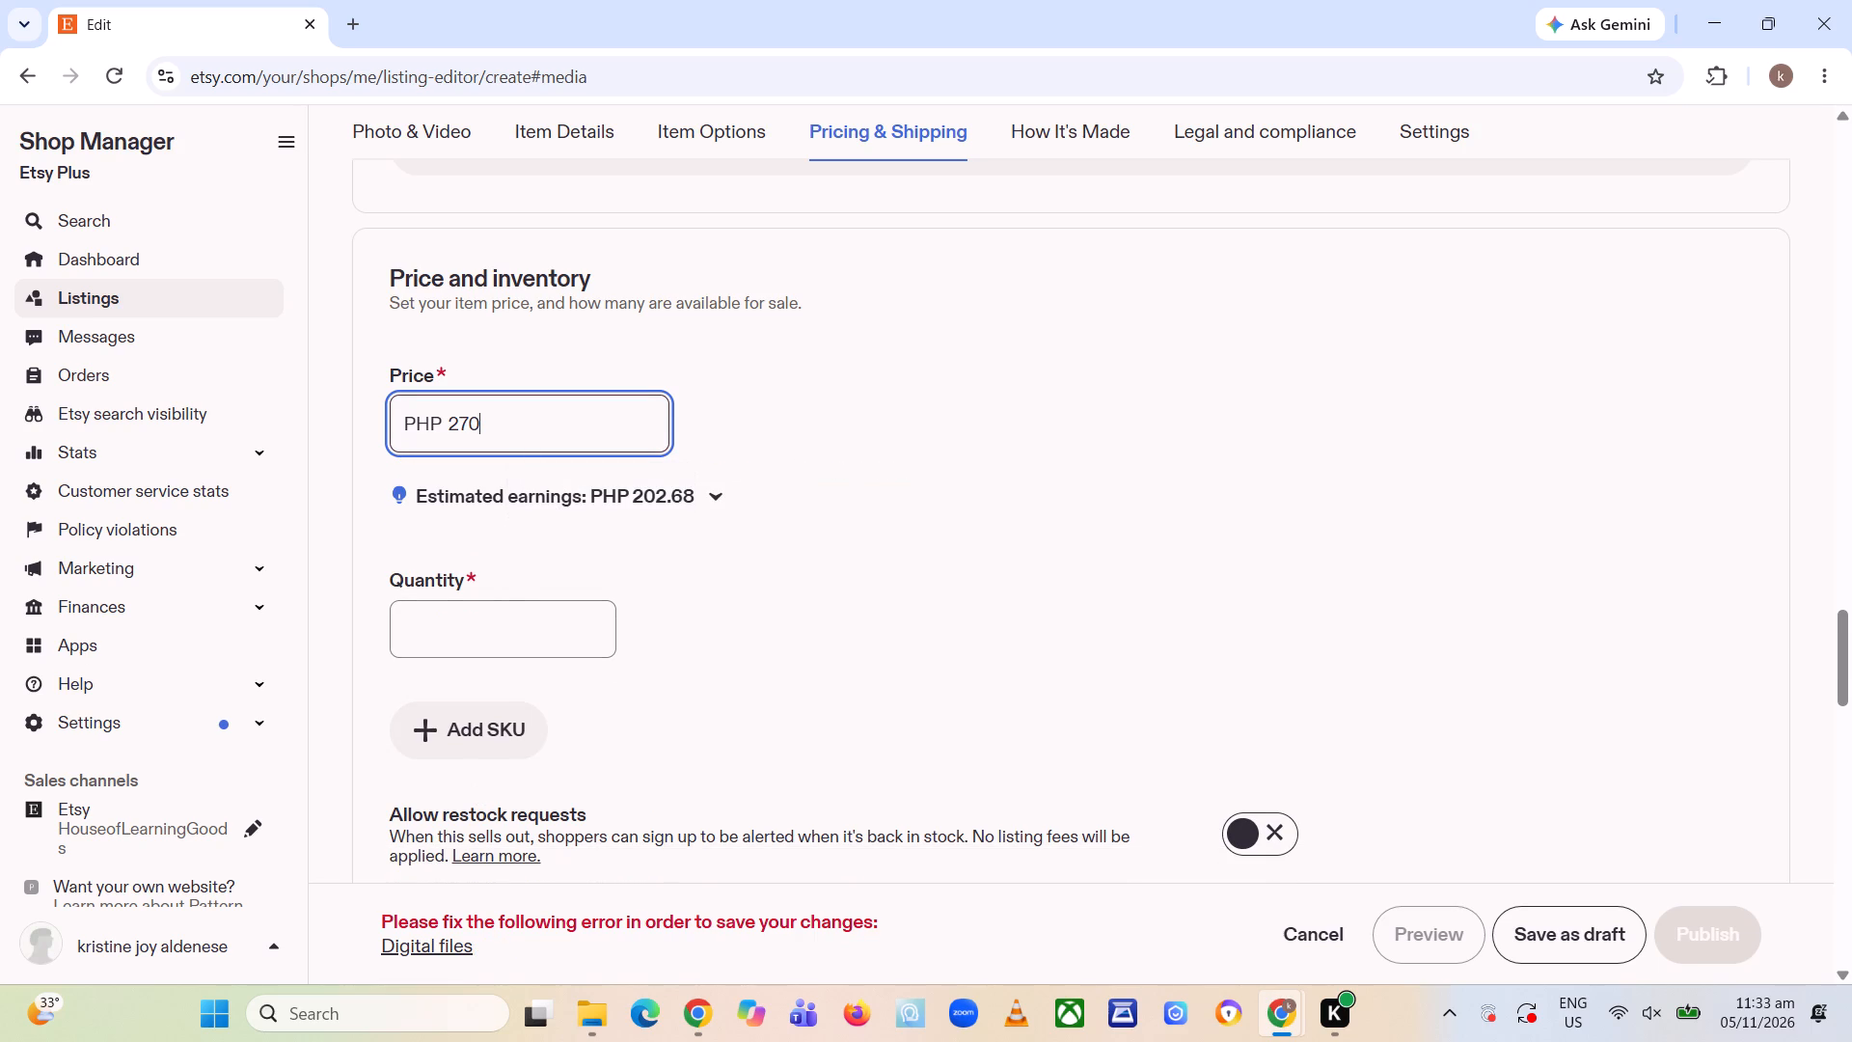
click(504, 615)
key(1)
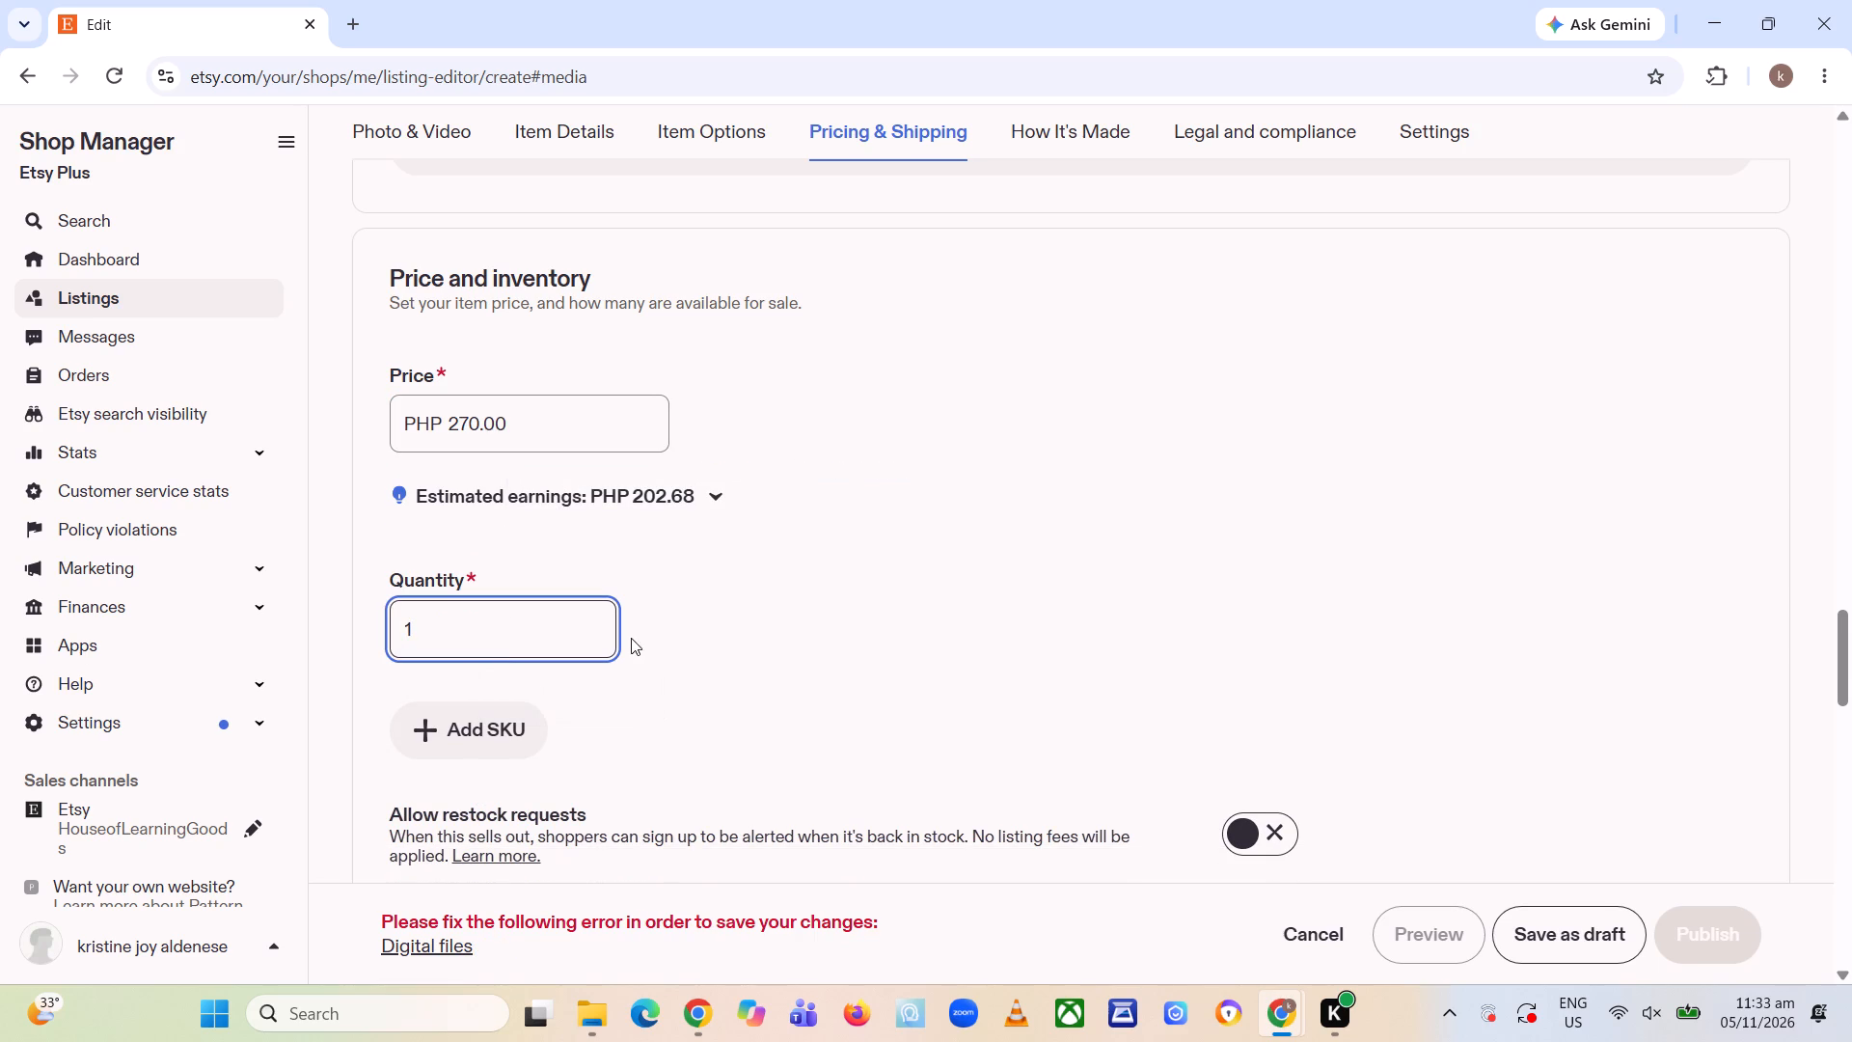
click(798, 648)
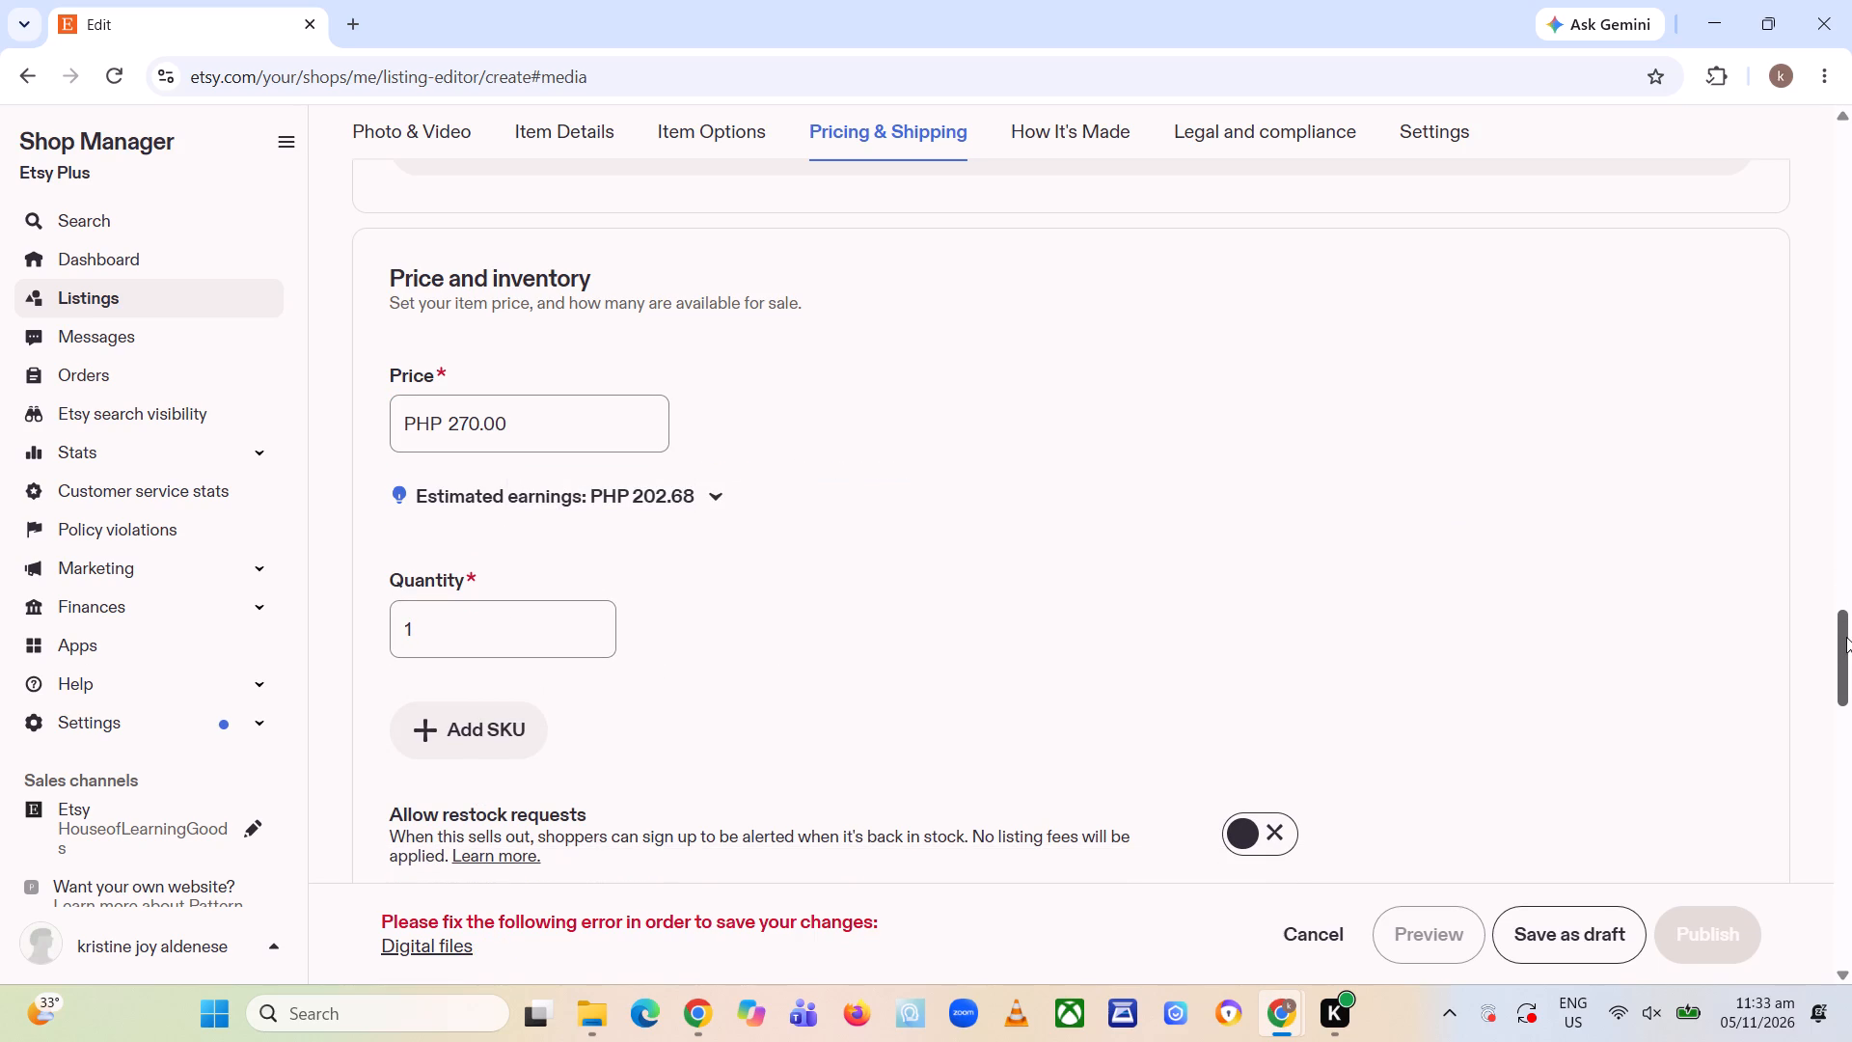
In the How it's made section, mark the digital content as "Created by me".
drag(1846, 637, 1846, 709)
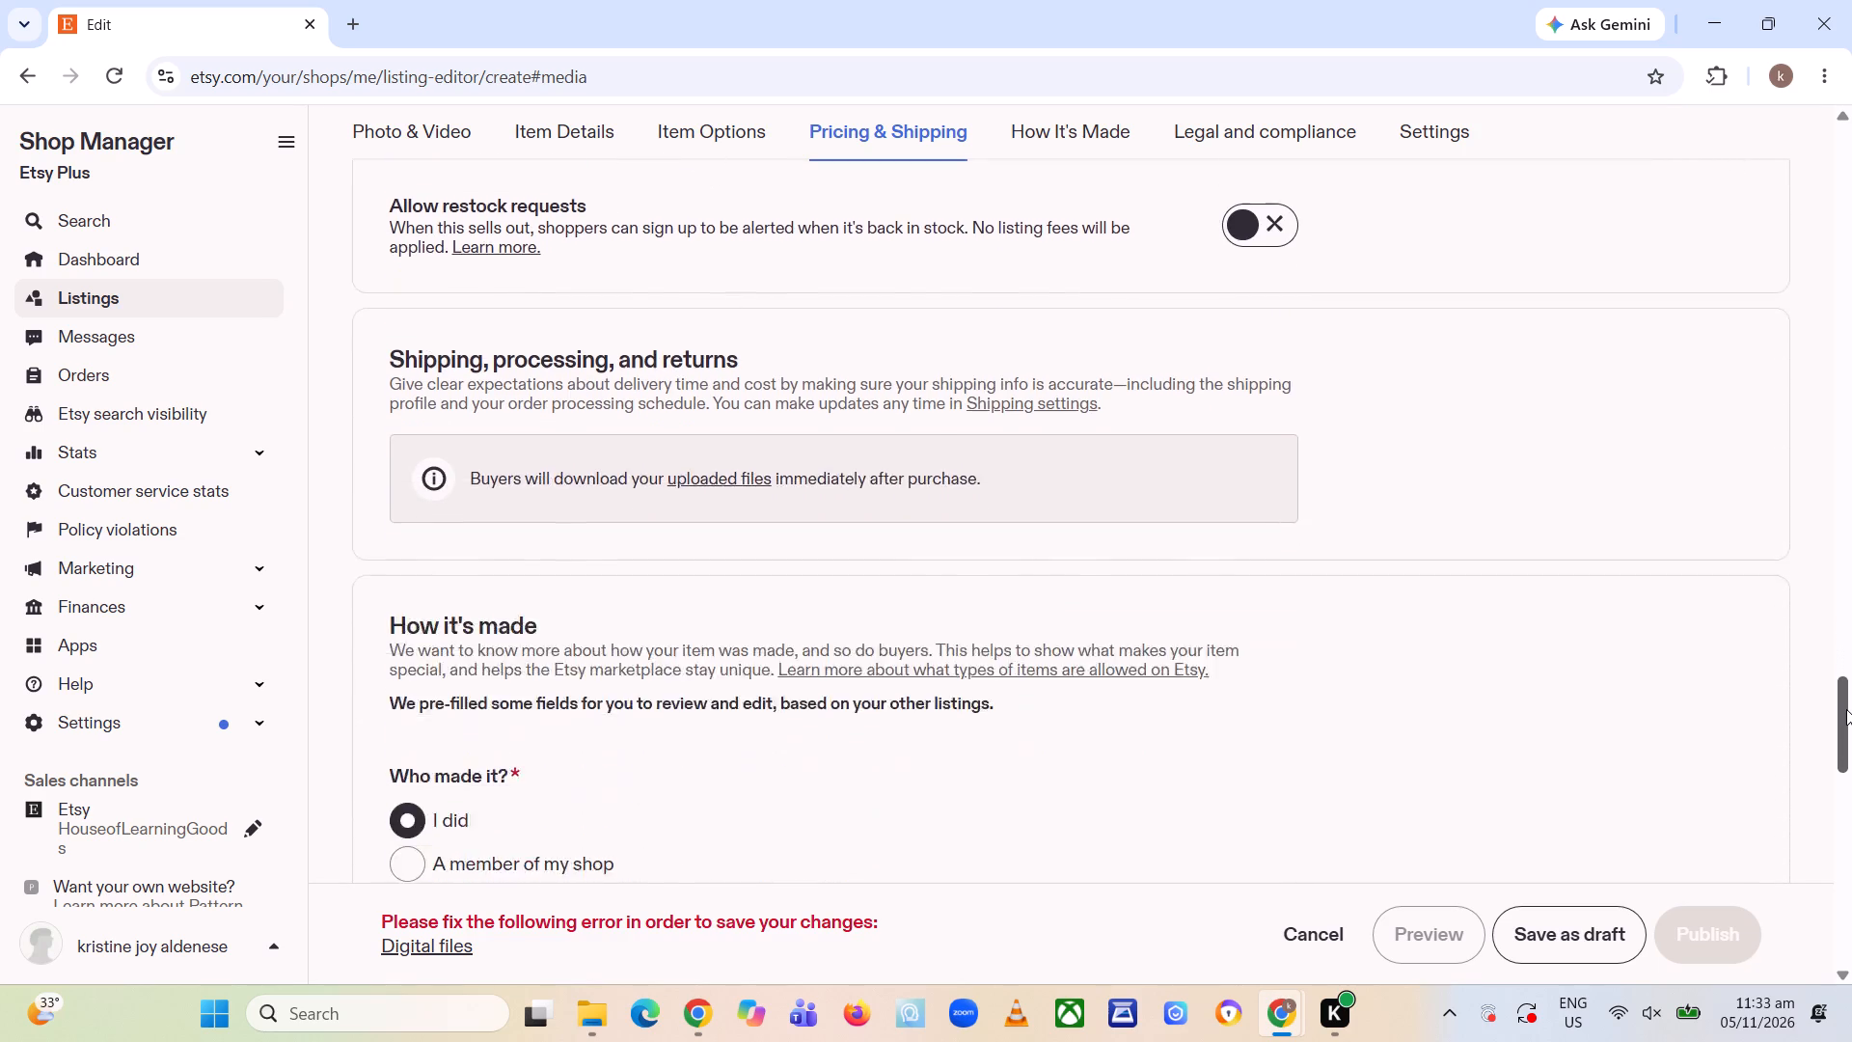
drag(1846, 709, 1851, 780)
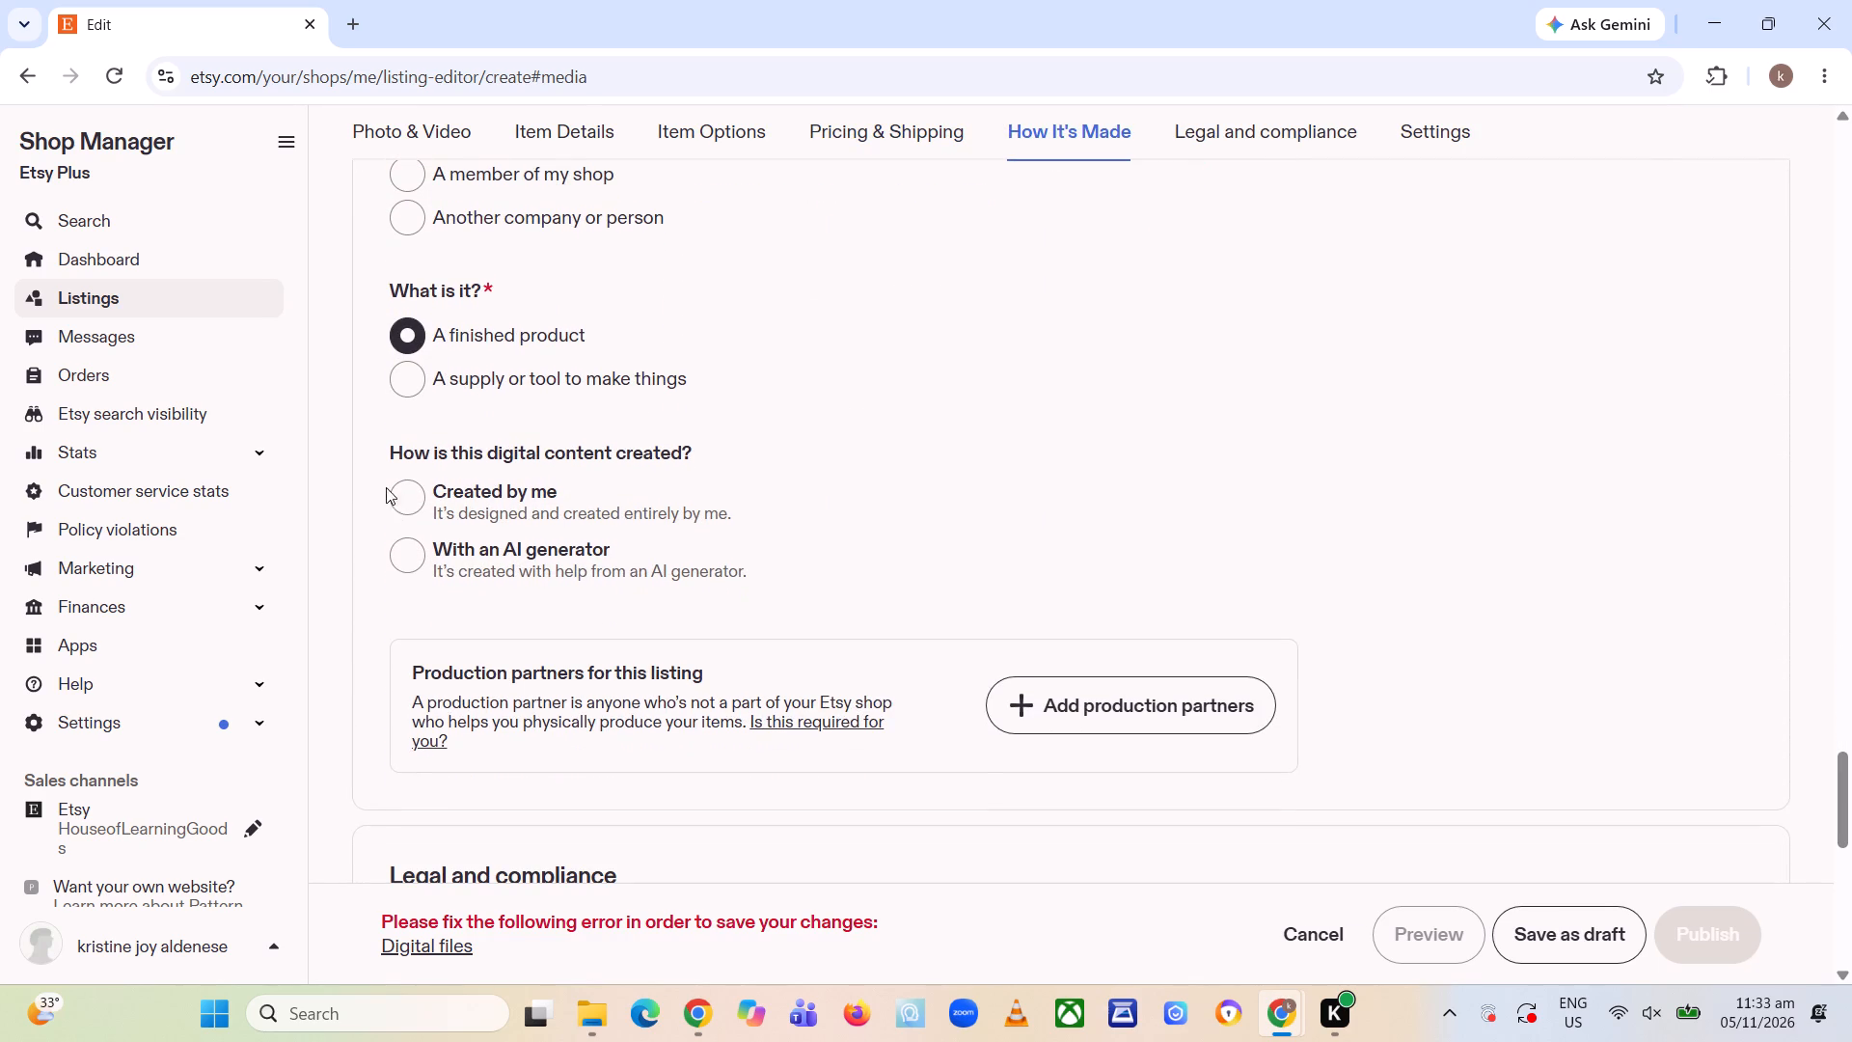
click(405, 497)
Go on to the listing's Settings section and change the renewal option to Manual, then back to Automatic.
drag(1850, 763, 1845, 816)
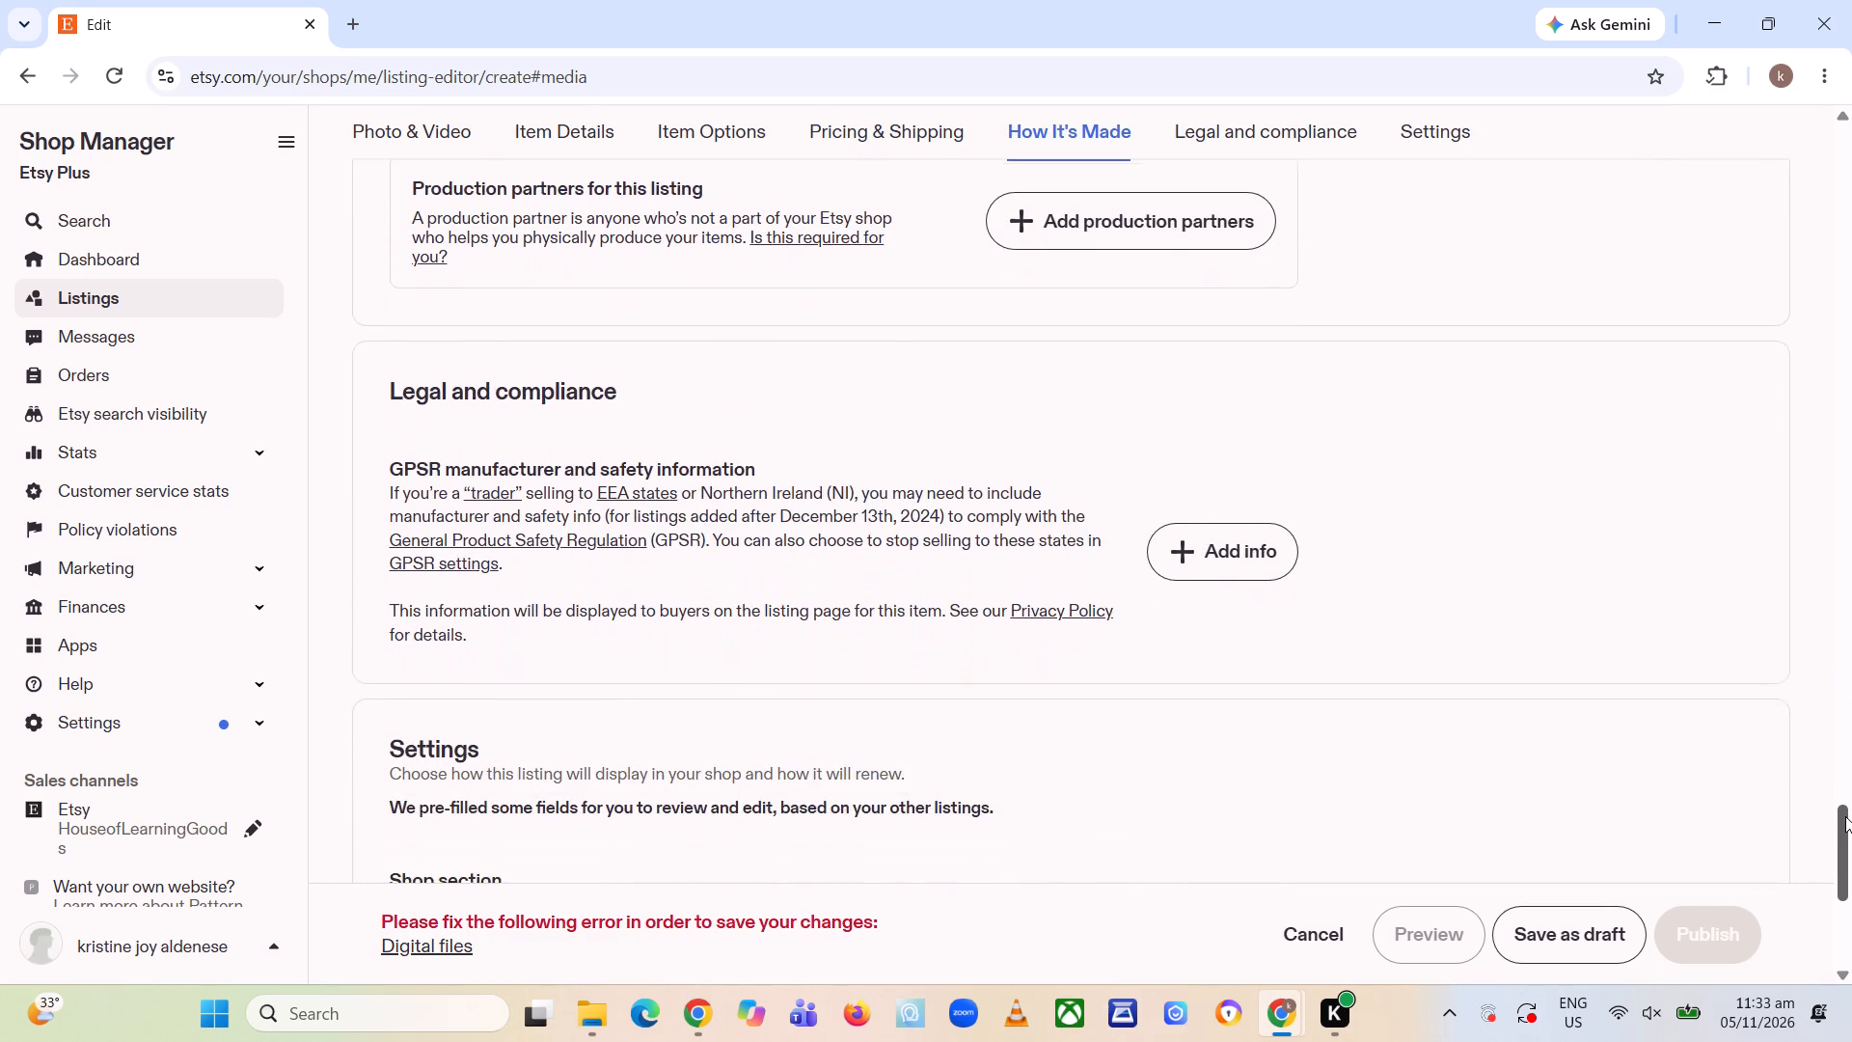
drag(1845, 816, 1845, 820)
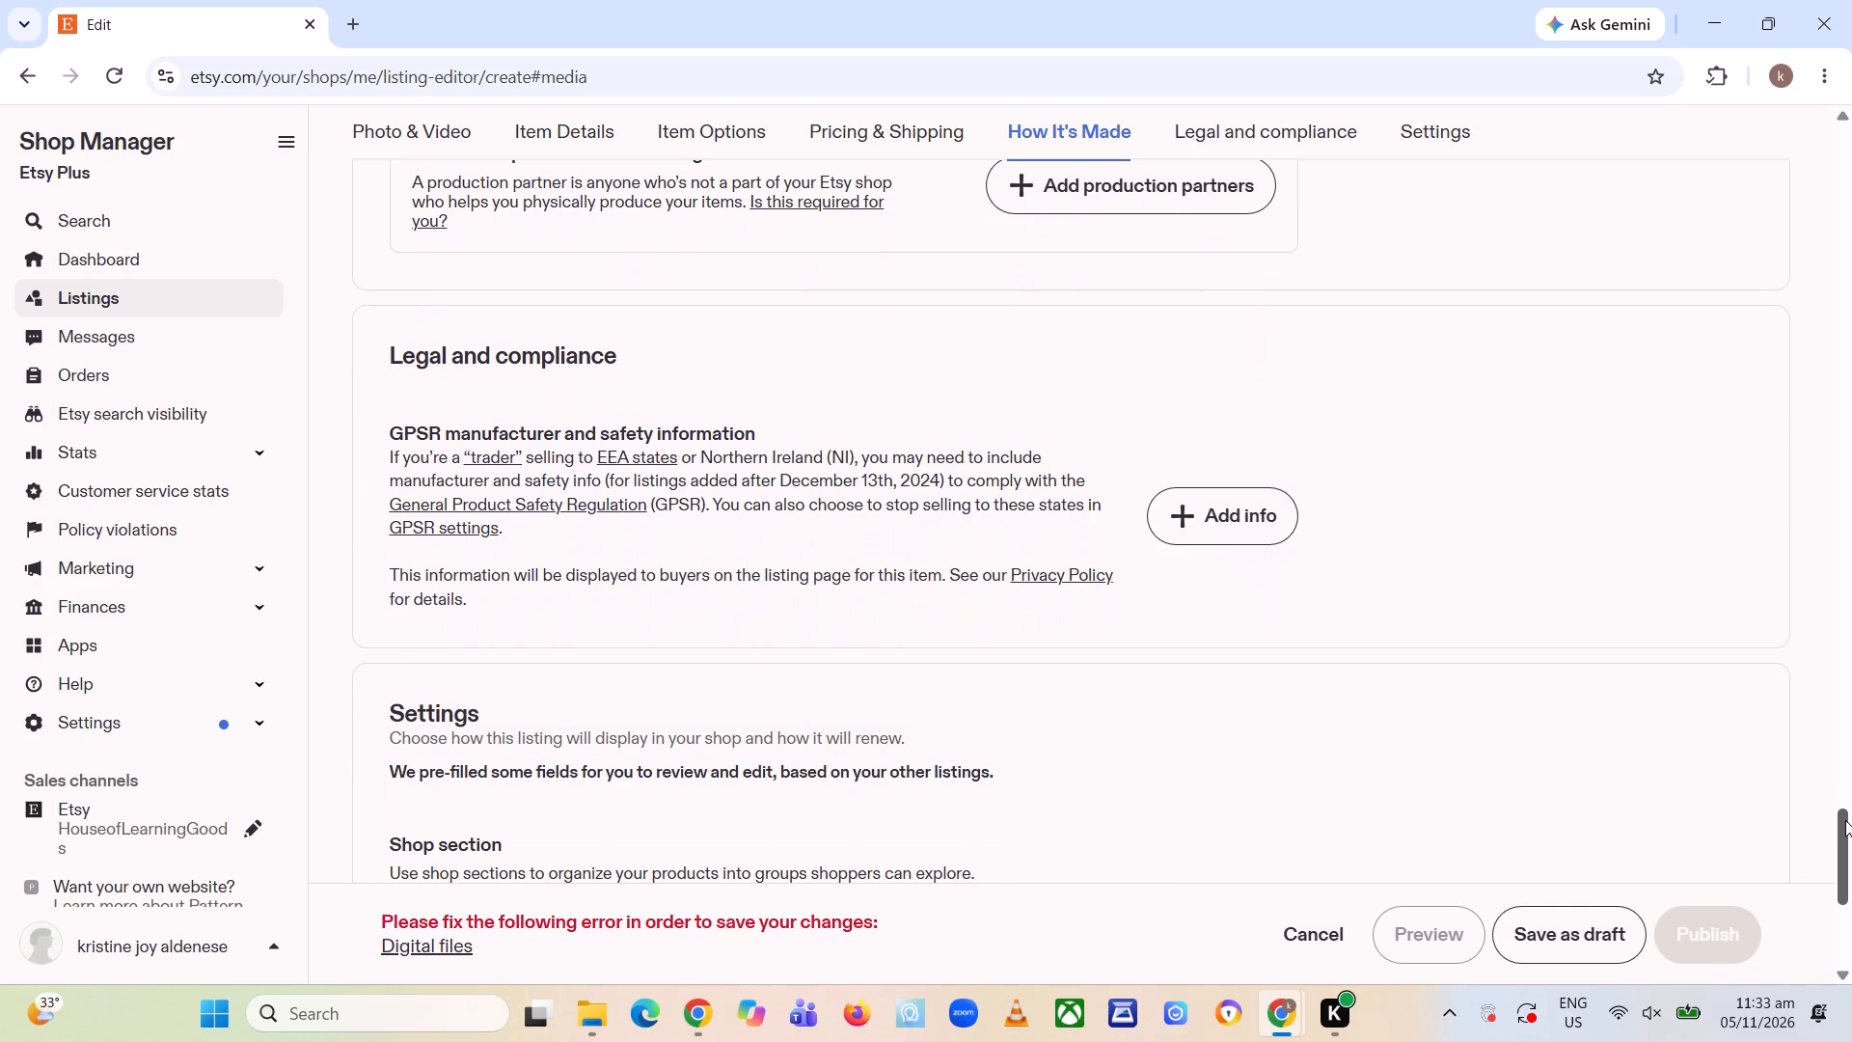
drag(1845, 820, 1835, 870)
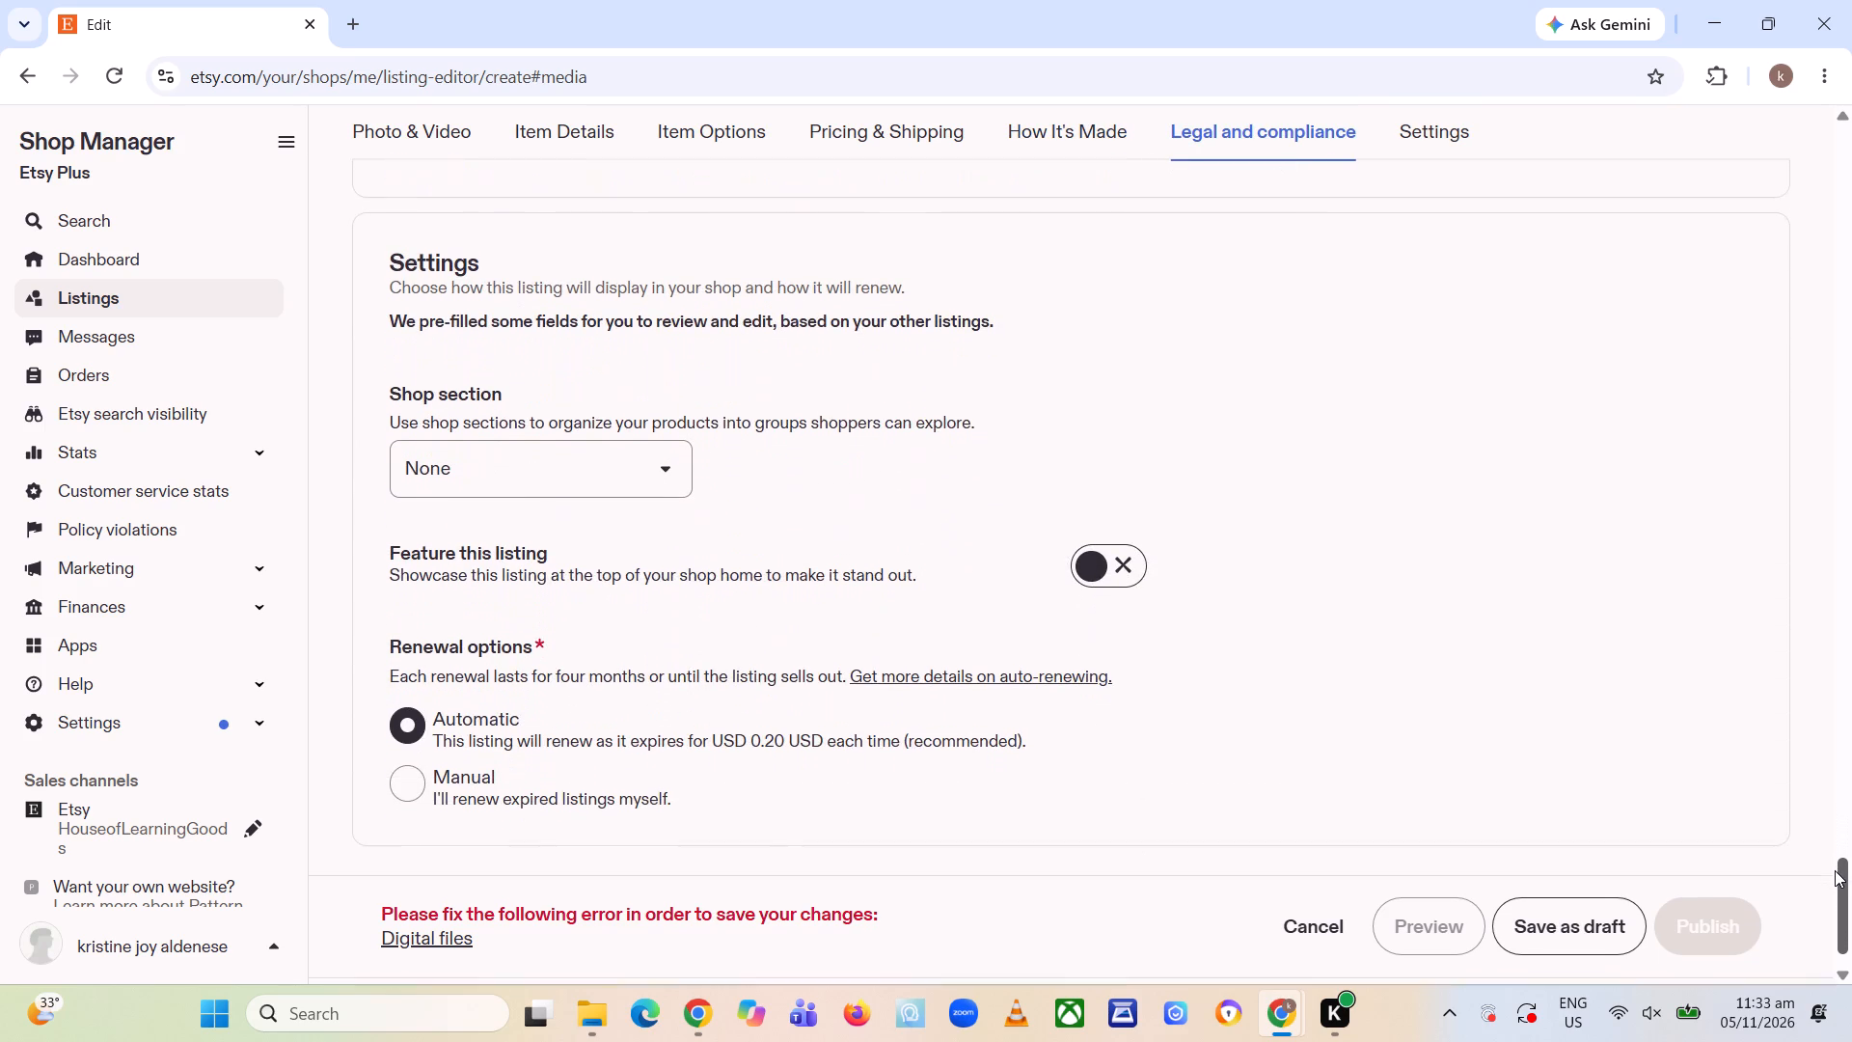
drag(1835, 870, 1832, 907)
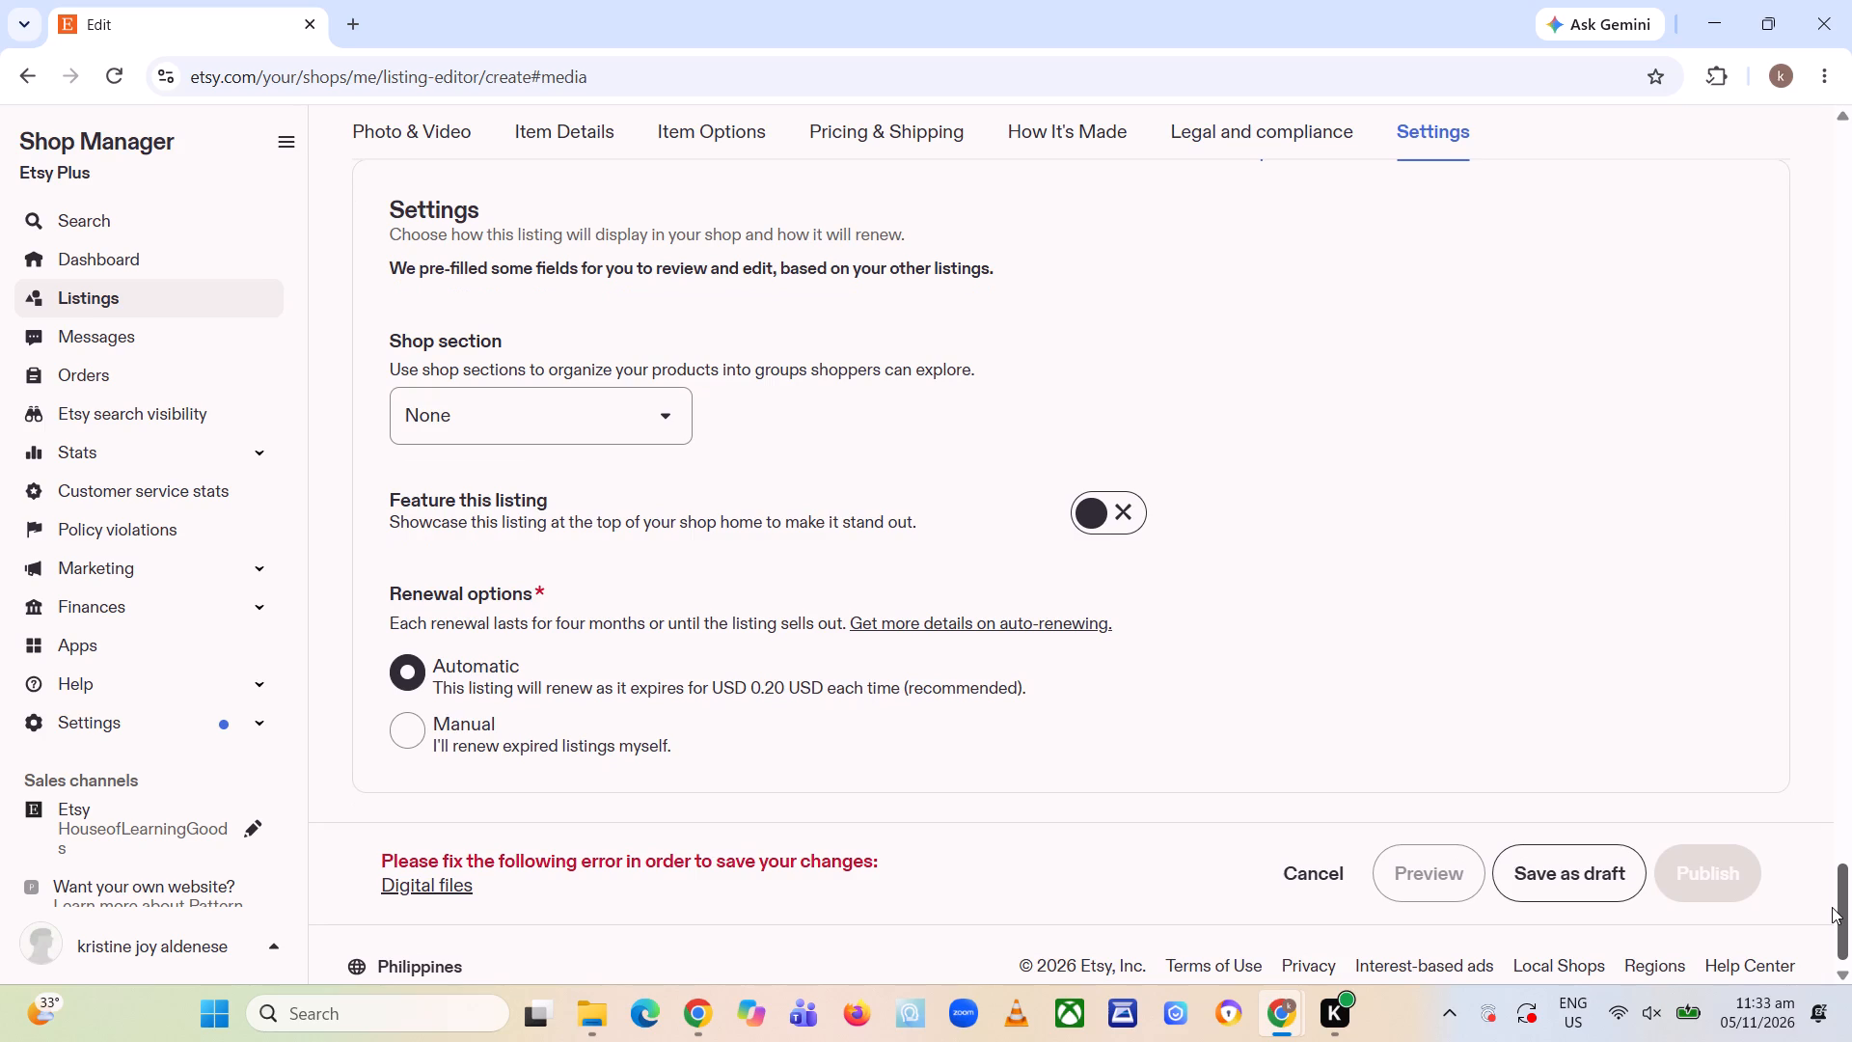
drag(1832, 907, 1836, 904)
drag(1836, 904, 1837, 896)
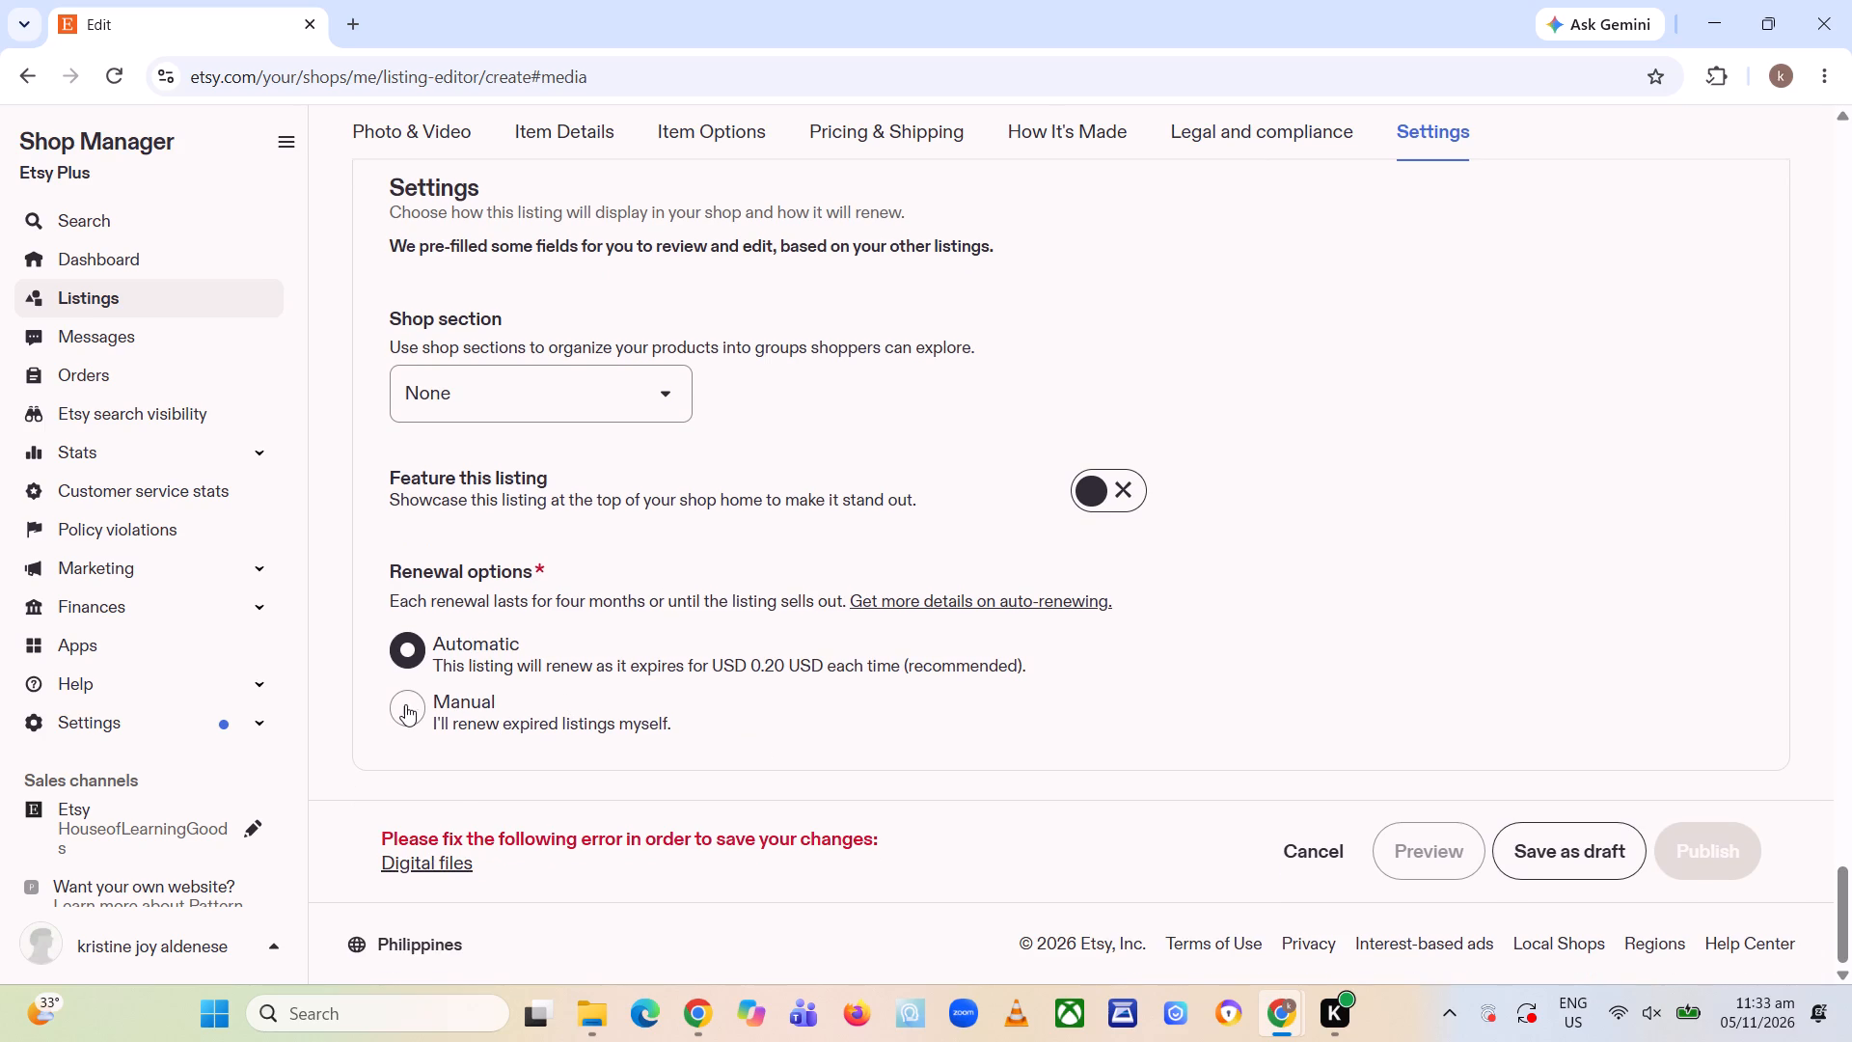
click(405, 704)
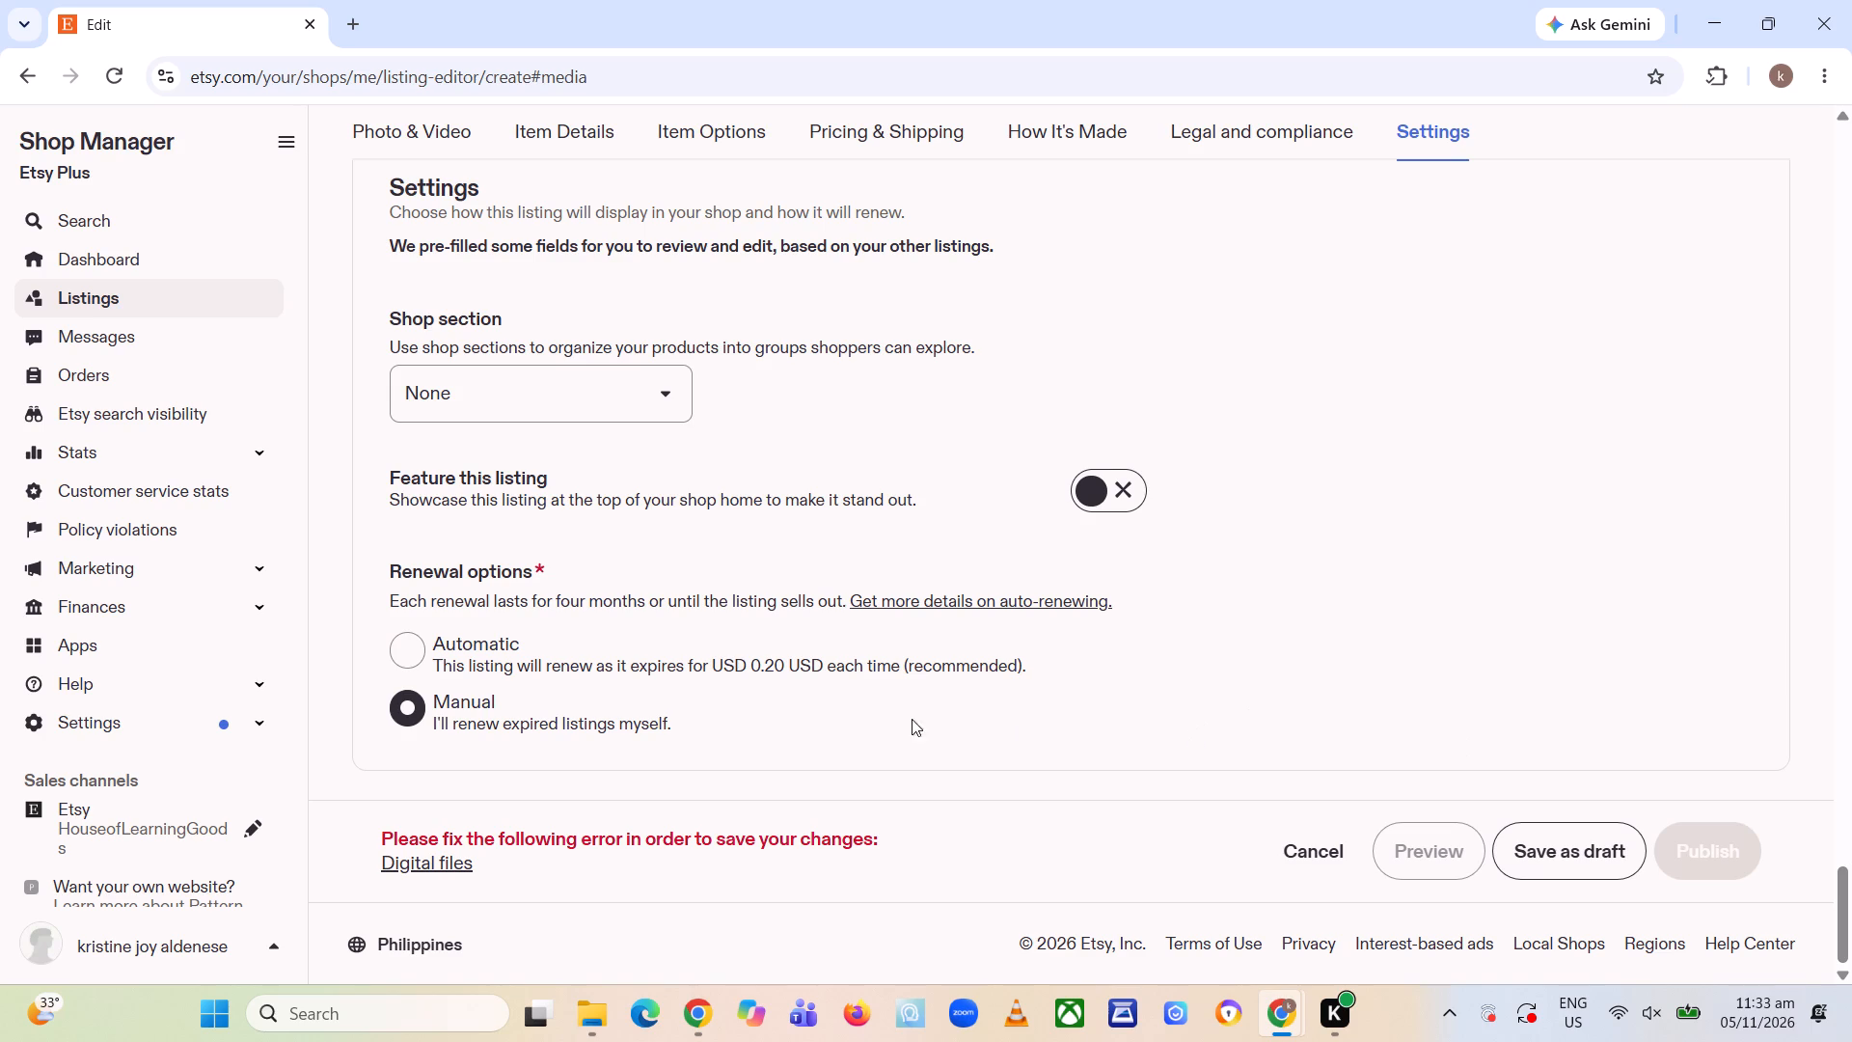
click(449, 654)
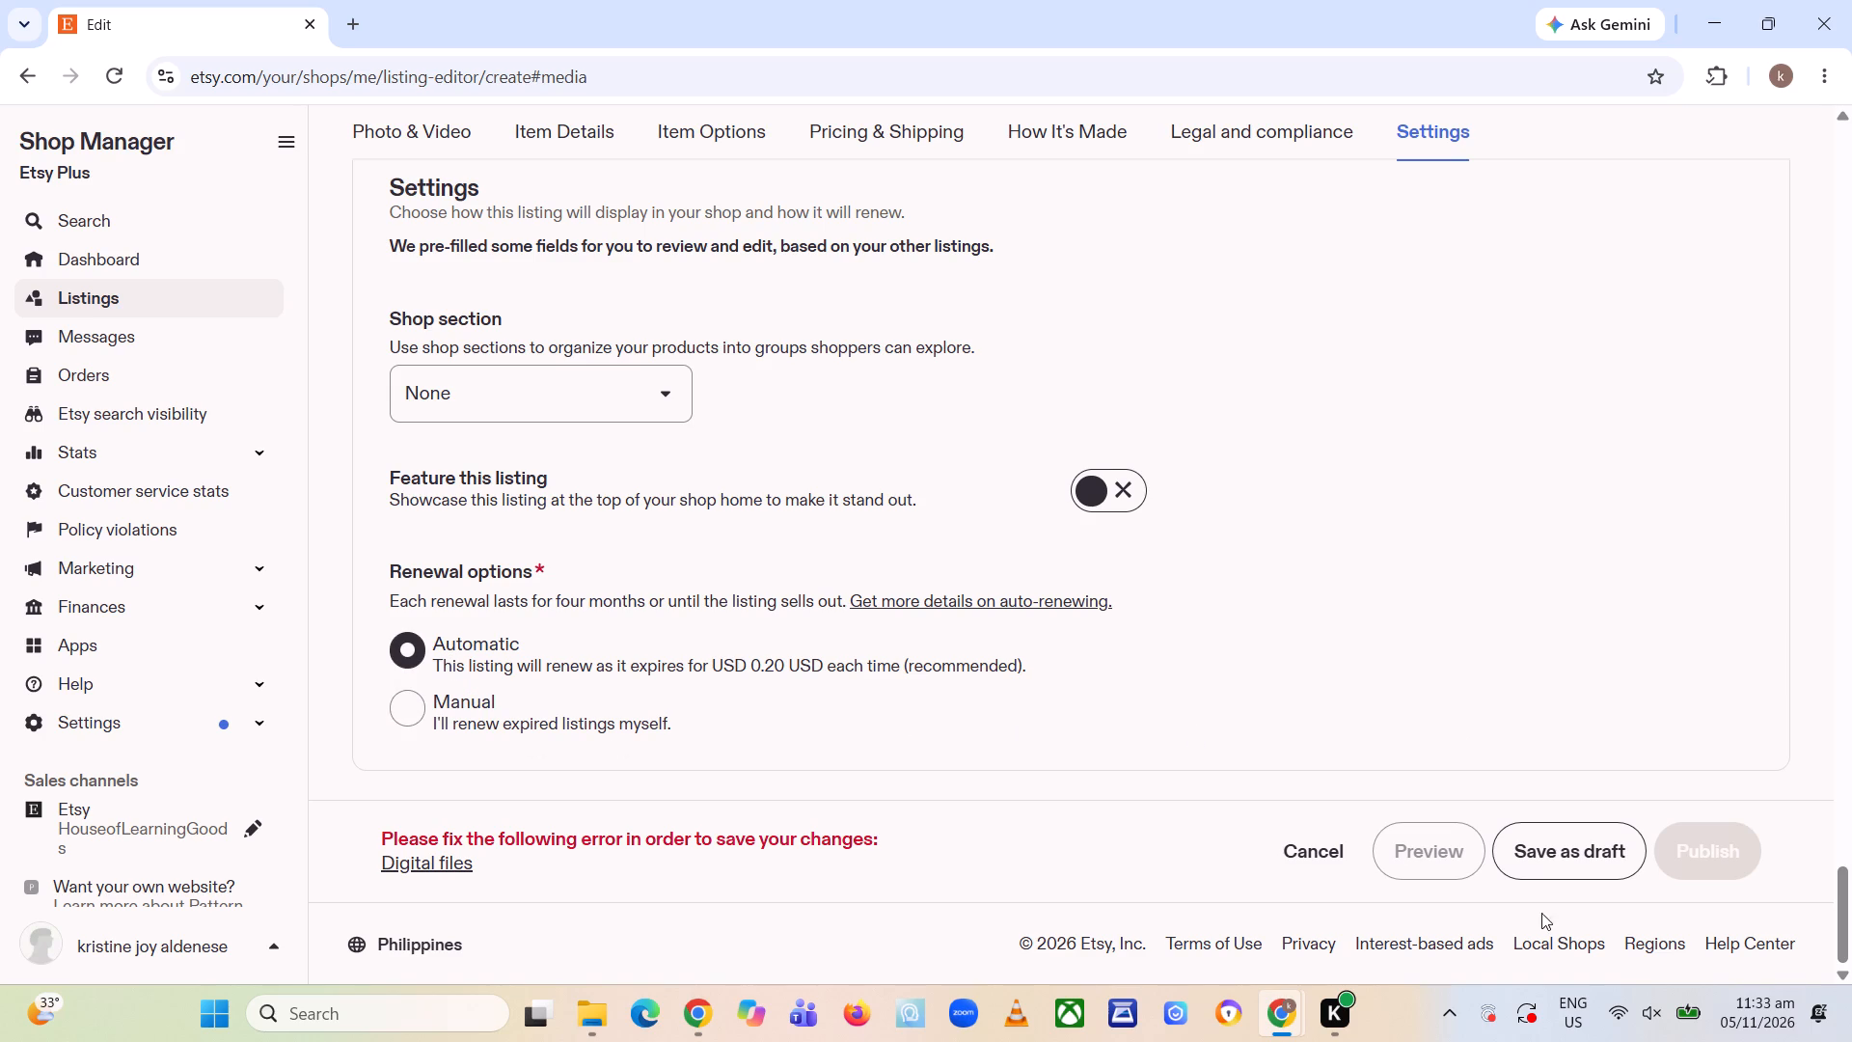
Set the listing's renewal option to Manual.
drag(1850, 918, 1851, 810)
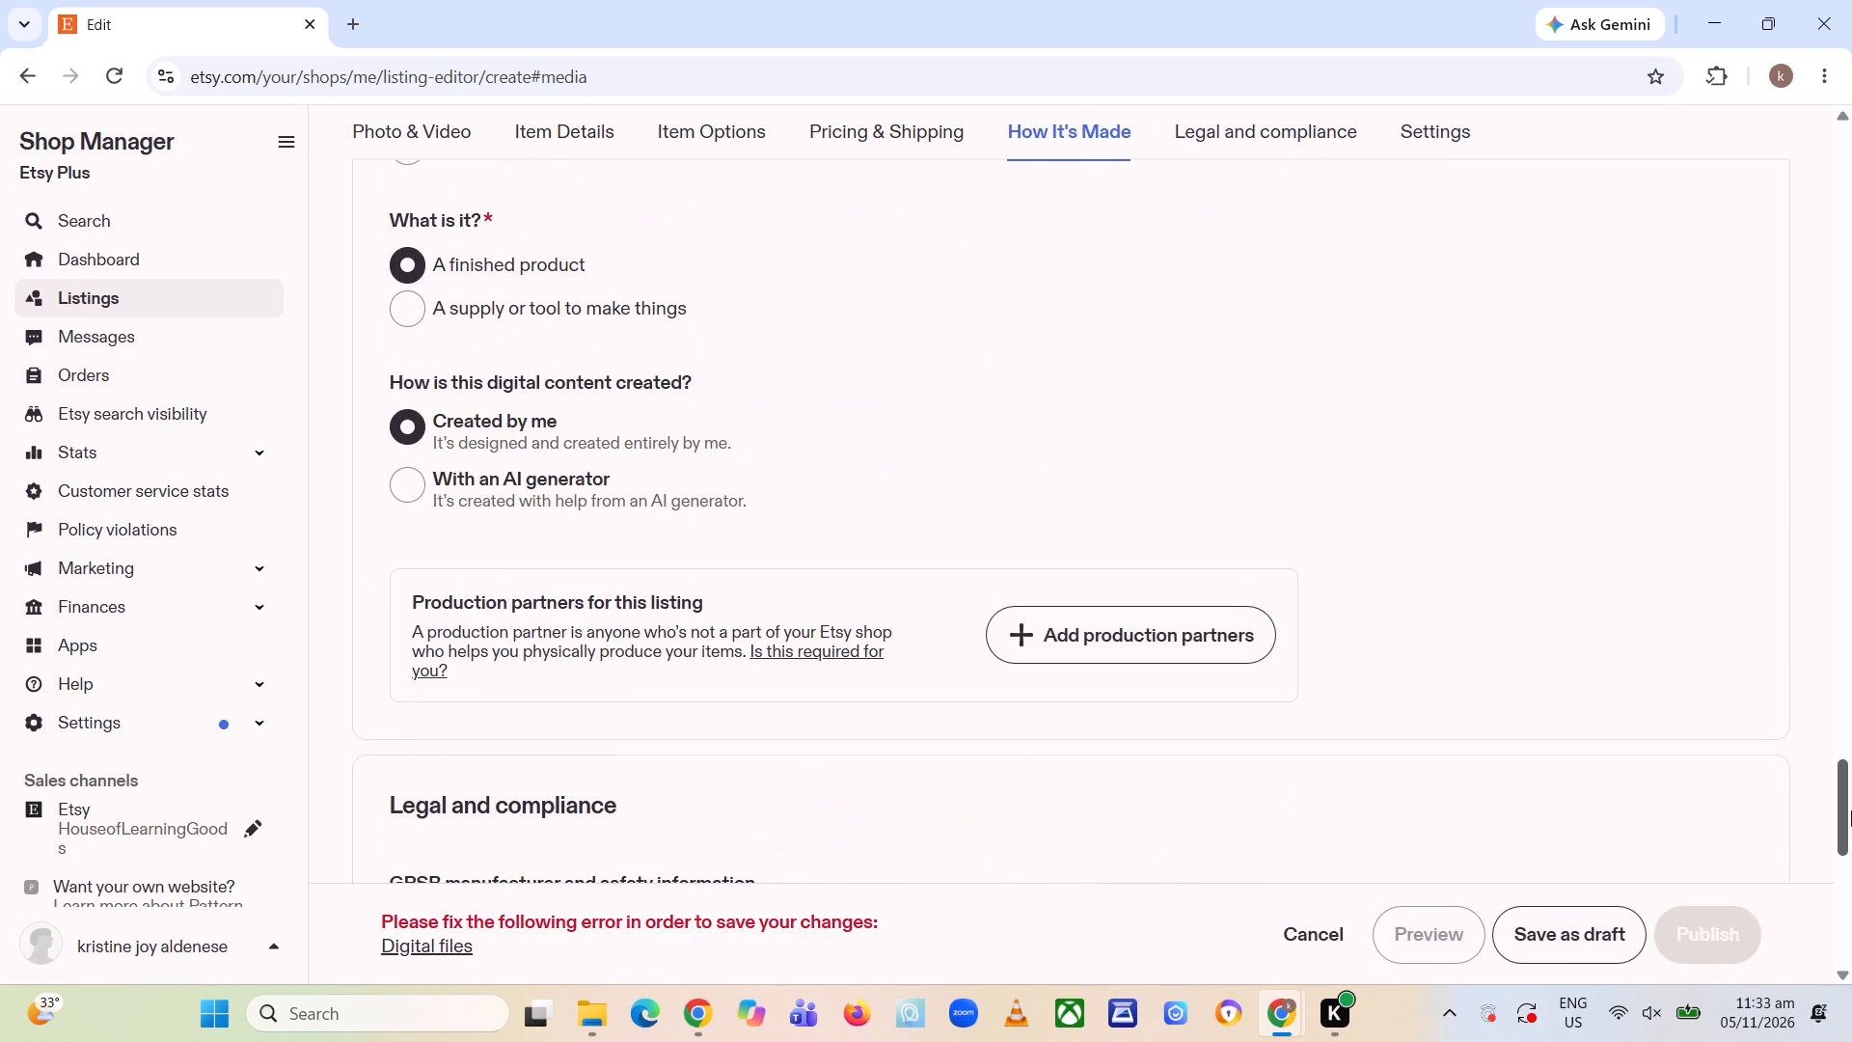
drag(1851, 810, 1851, 714)
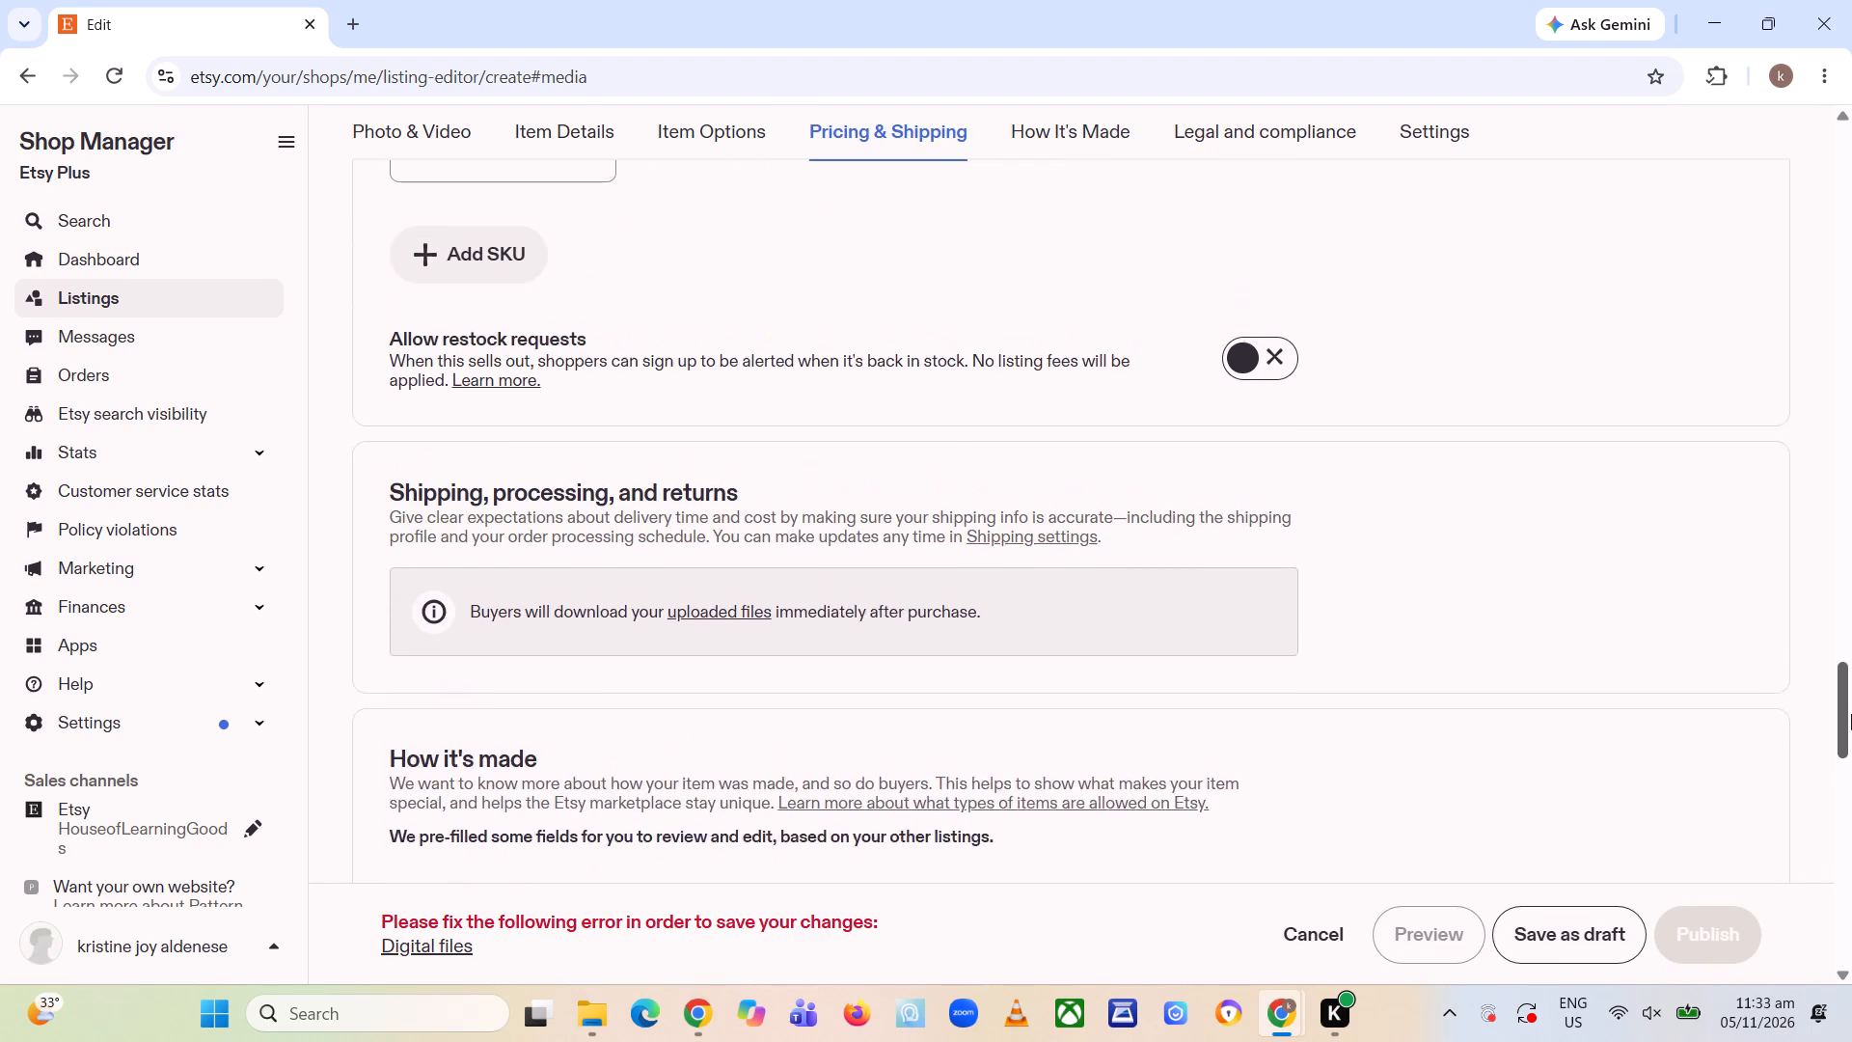
drag(1851, 714, 1782, 951)
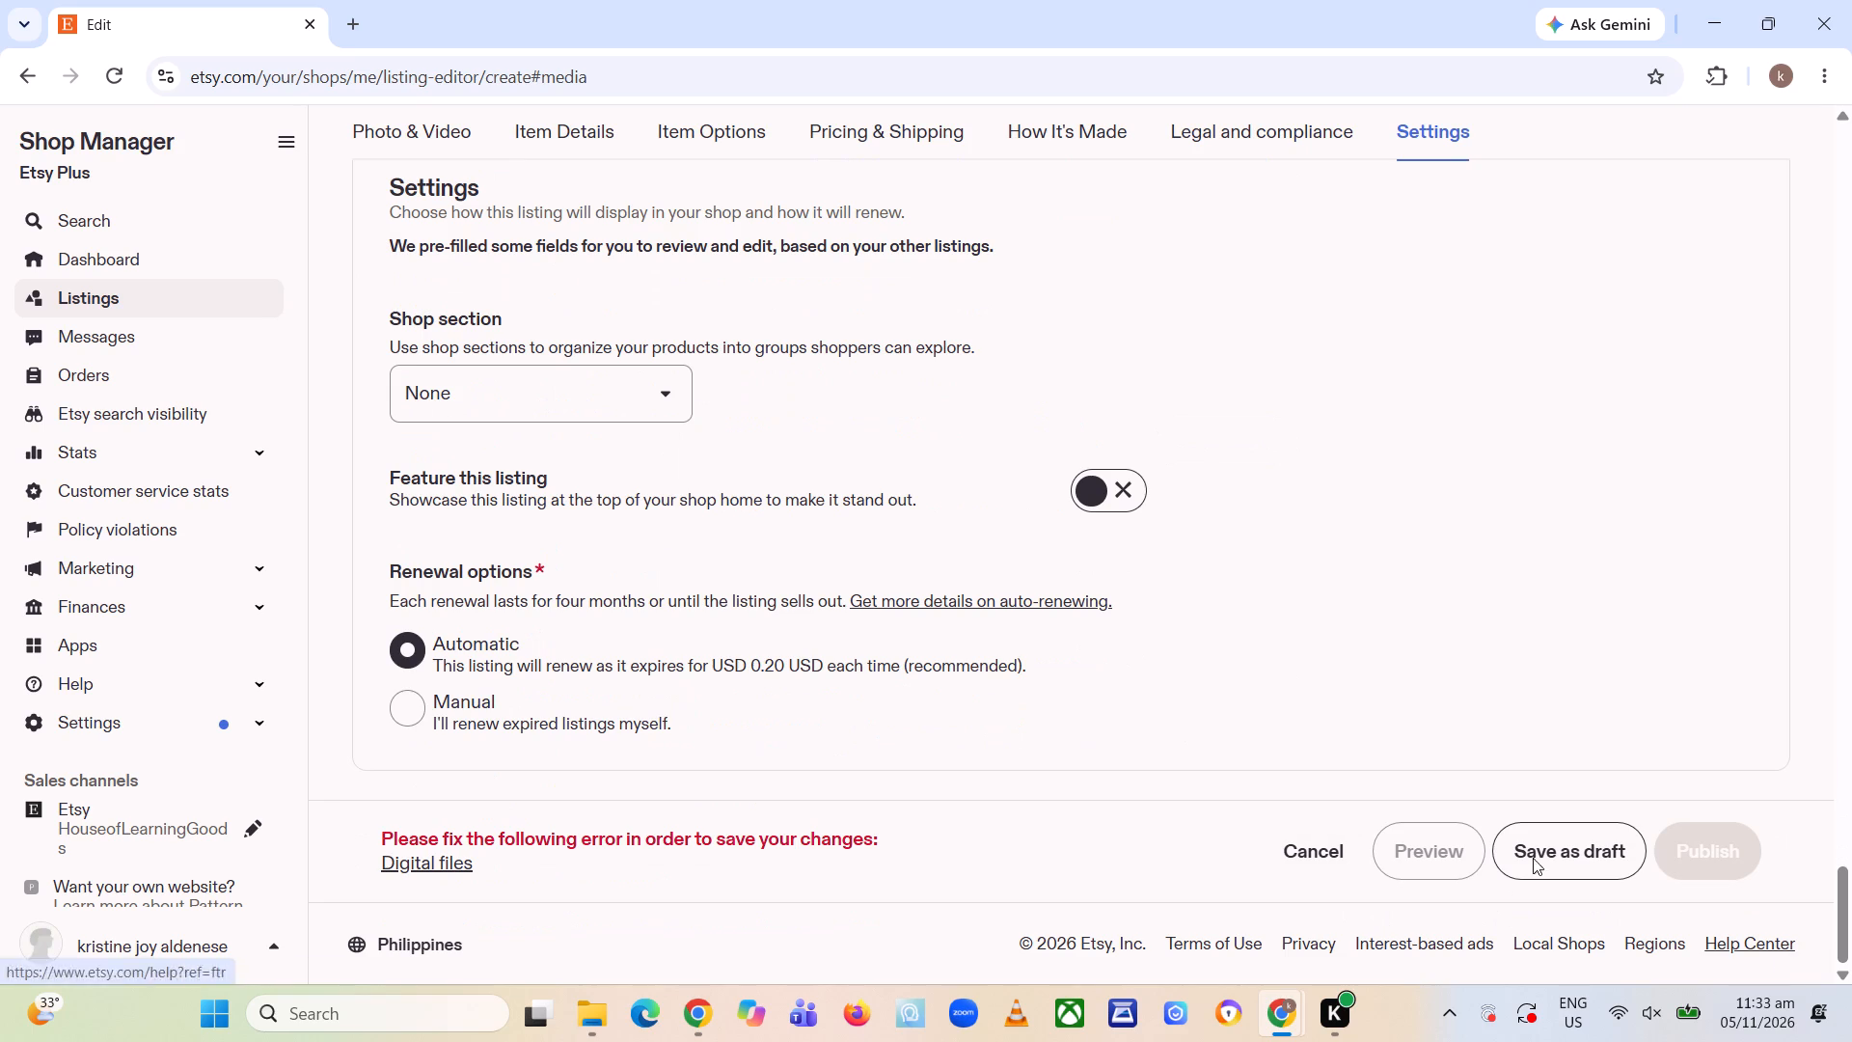
click(482, 720)
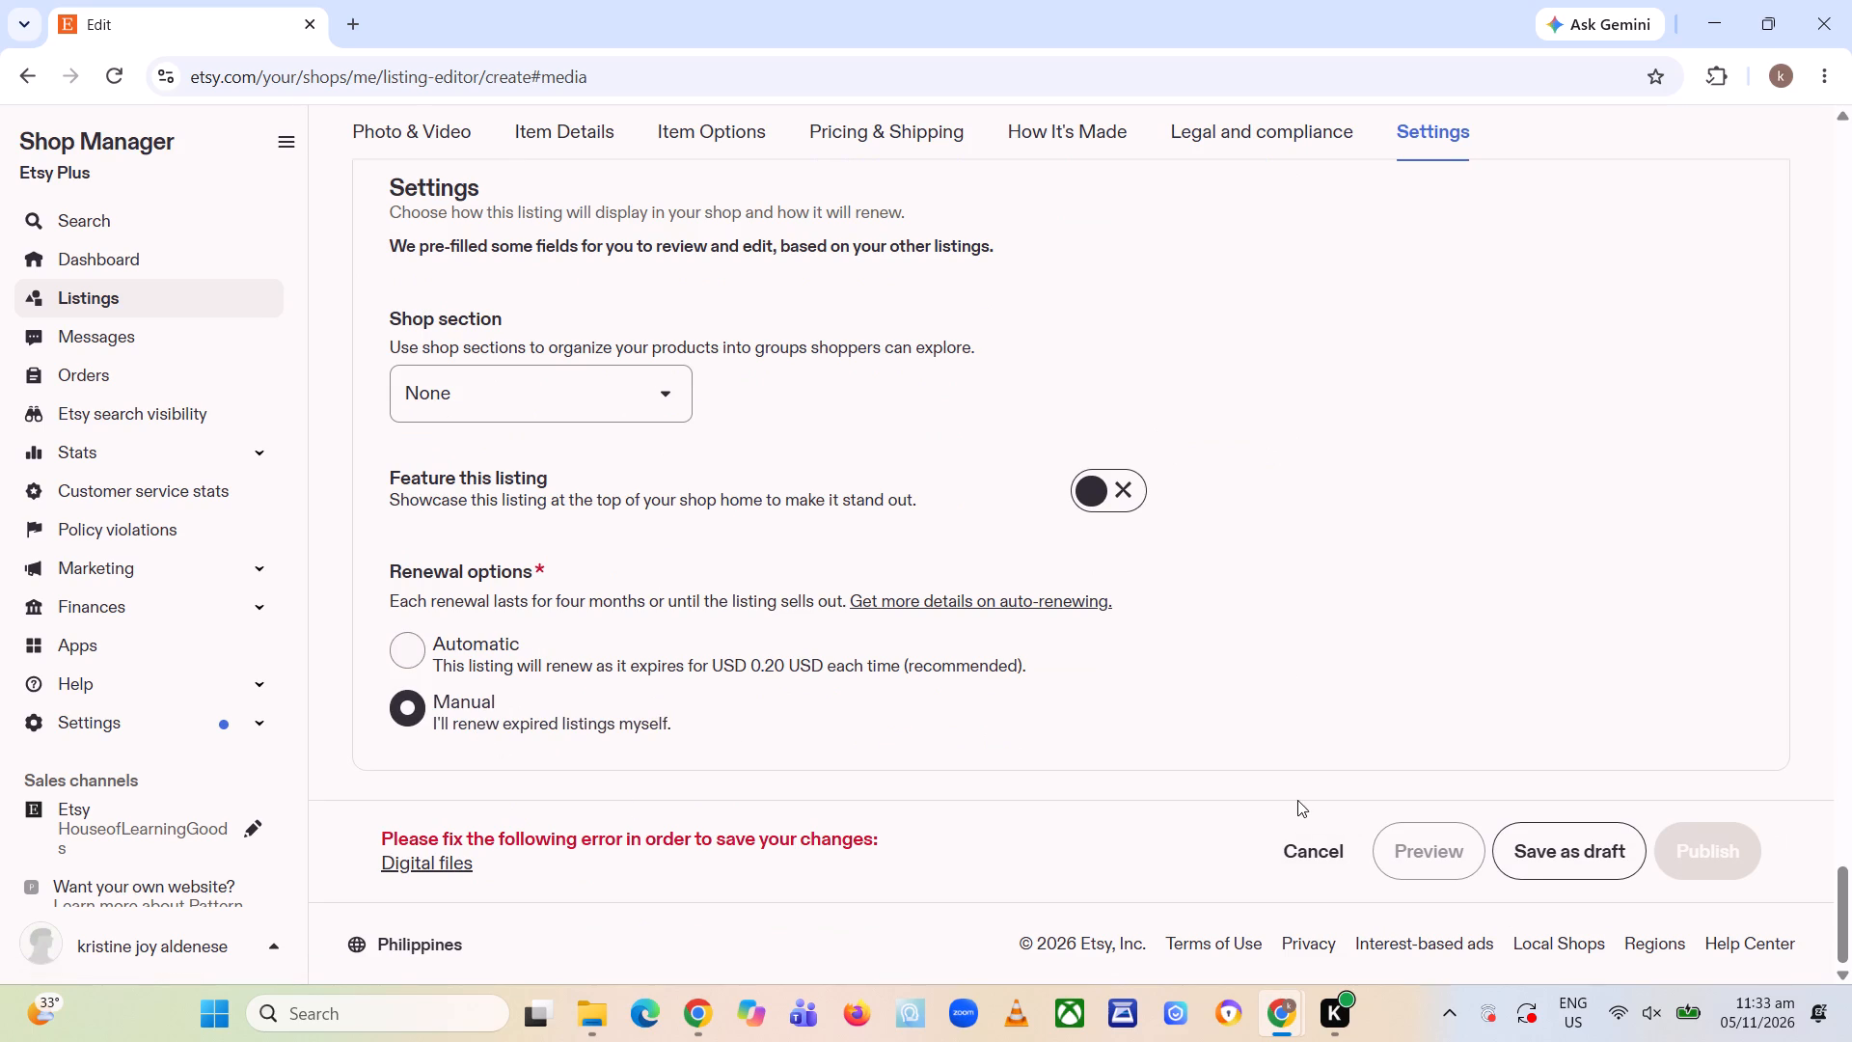
Look back over the listing's Settings, How it's made, Price and inventory, and Legal and compliance sections.
drag(1847, 915, 1847, 894)
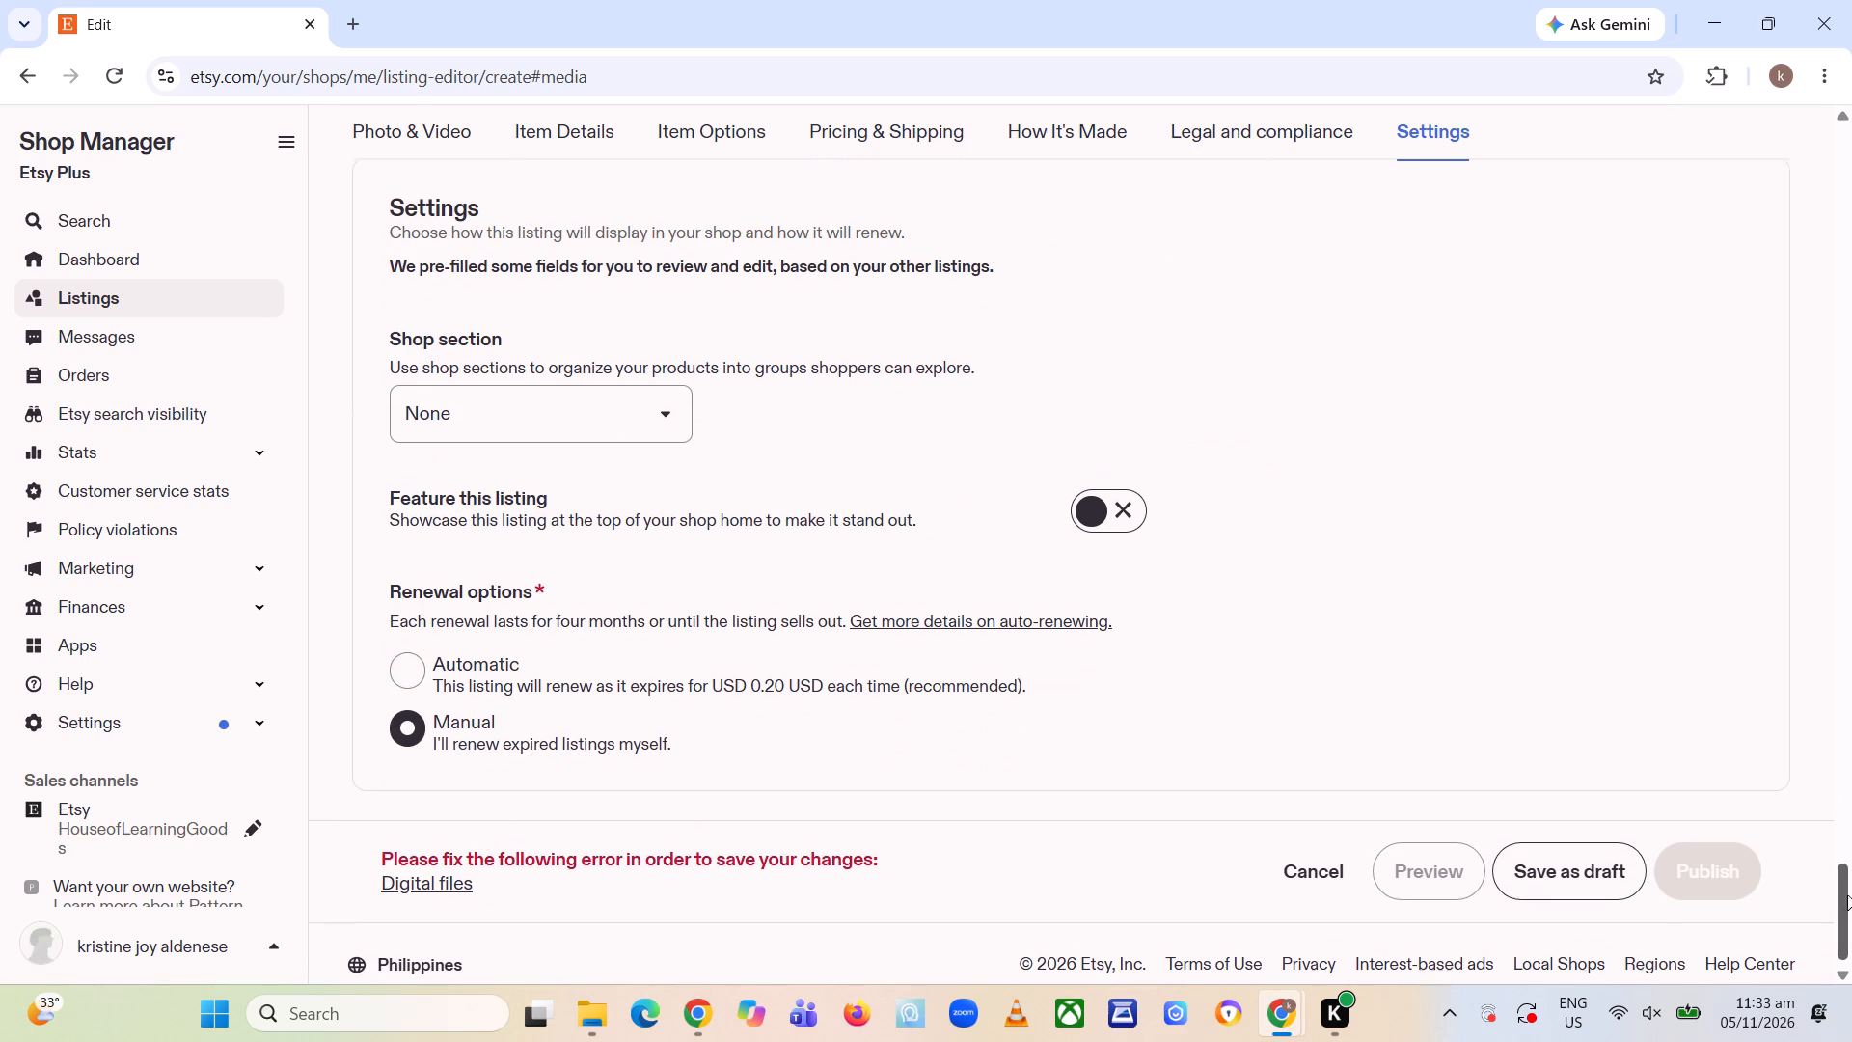
drag(1847, 894, 1851, 775)
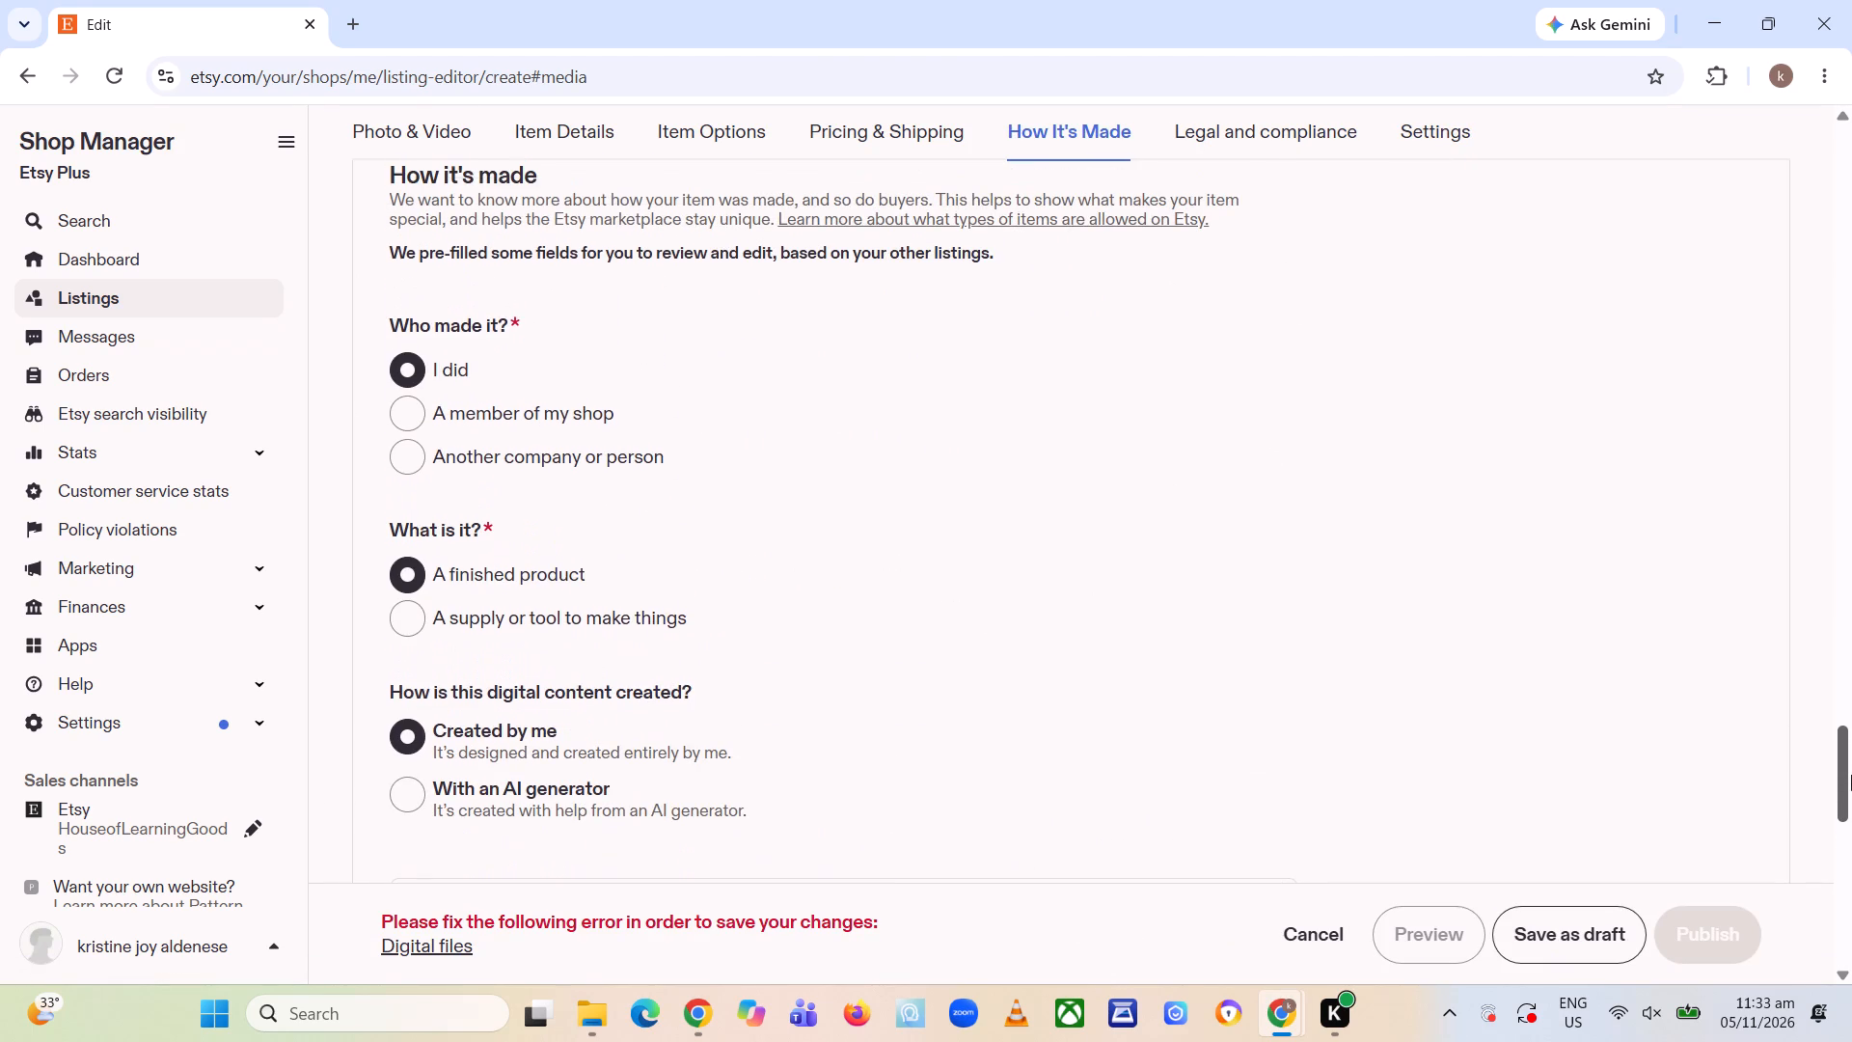
drag(1851, 775, 1851, 763)
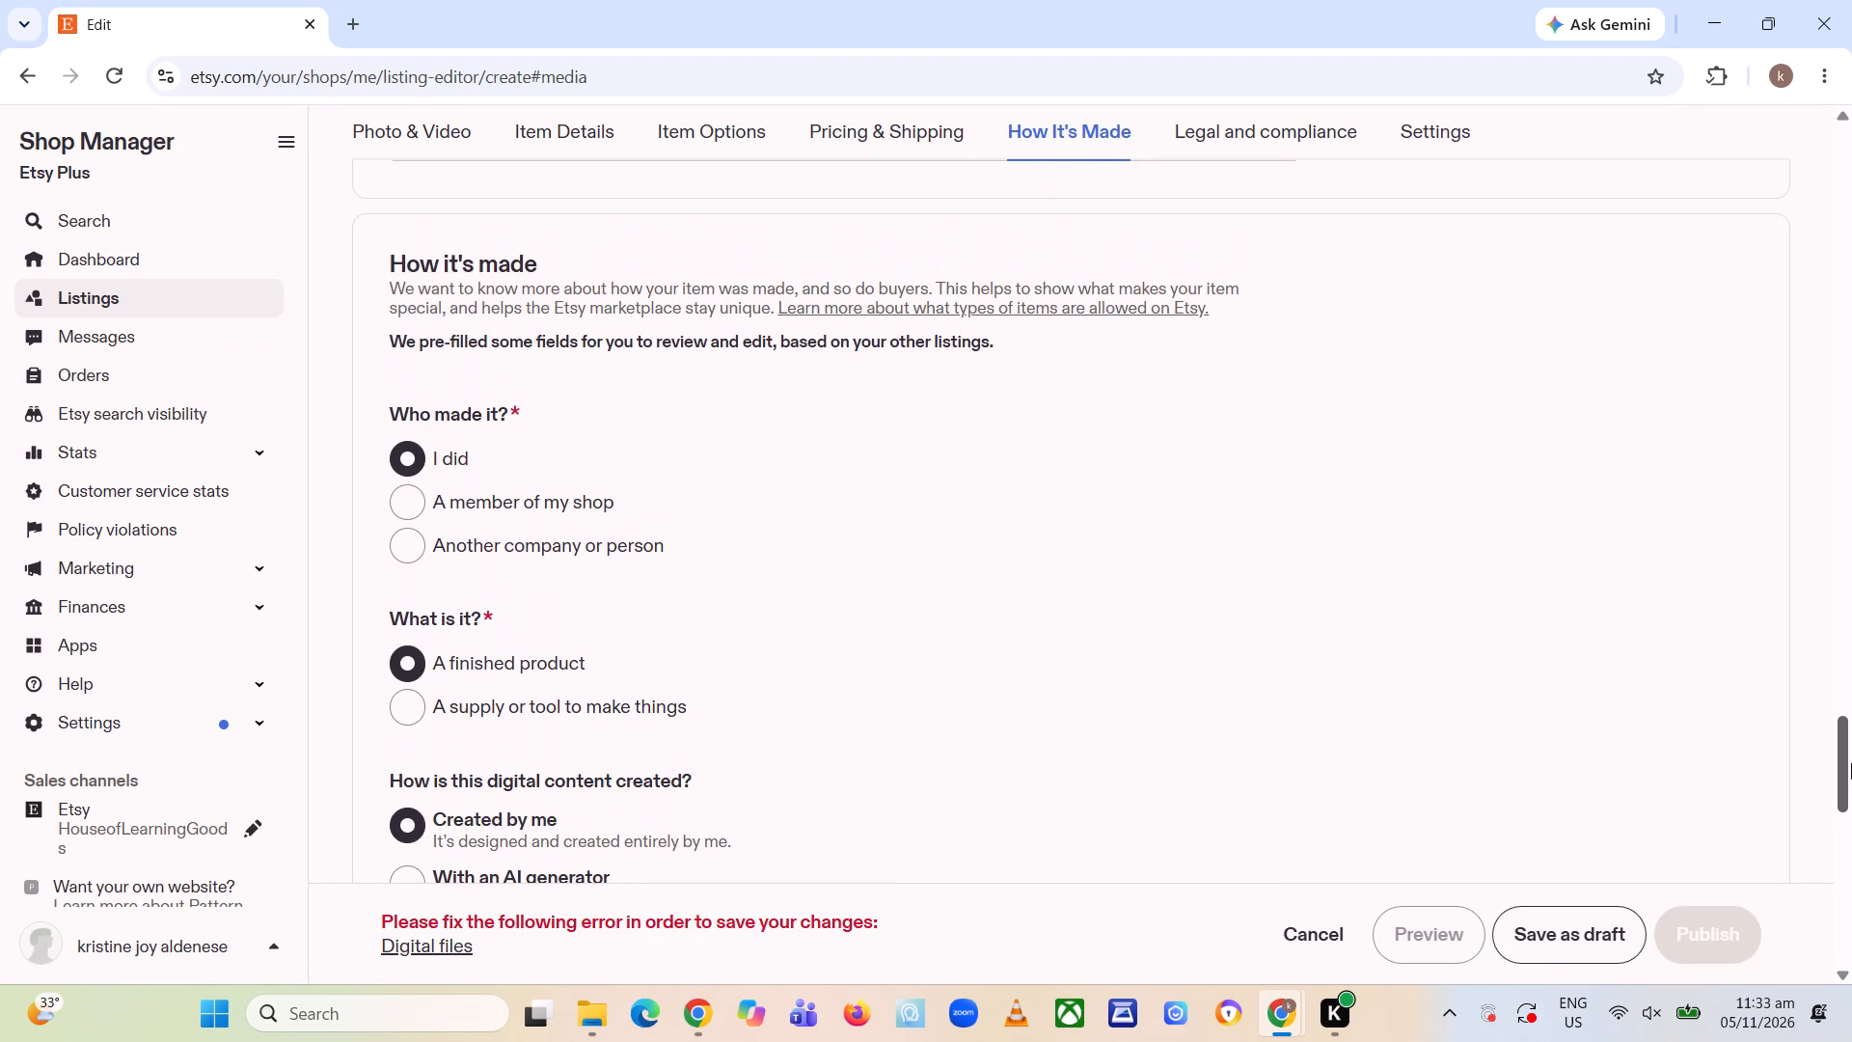
drag(1851, 763, 1851, 762)
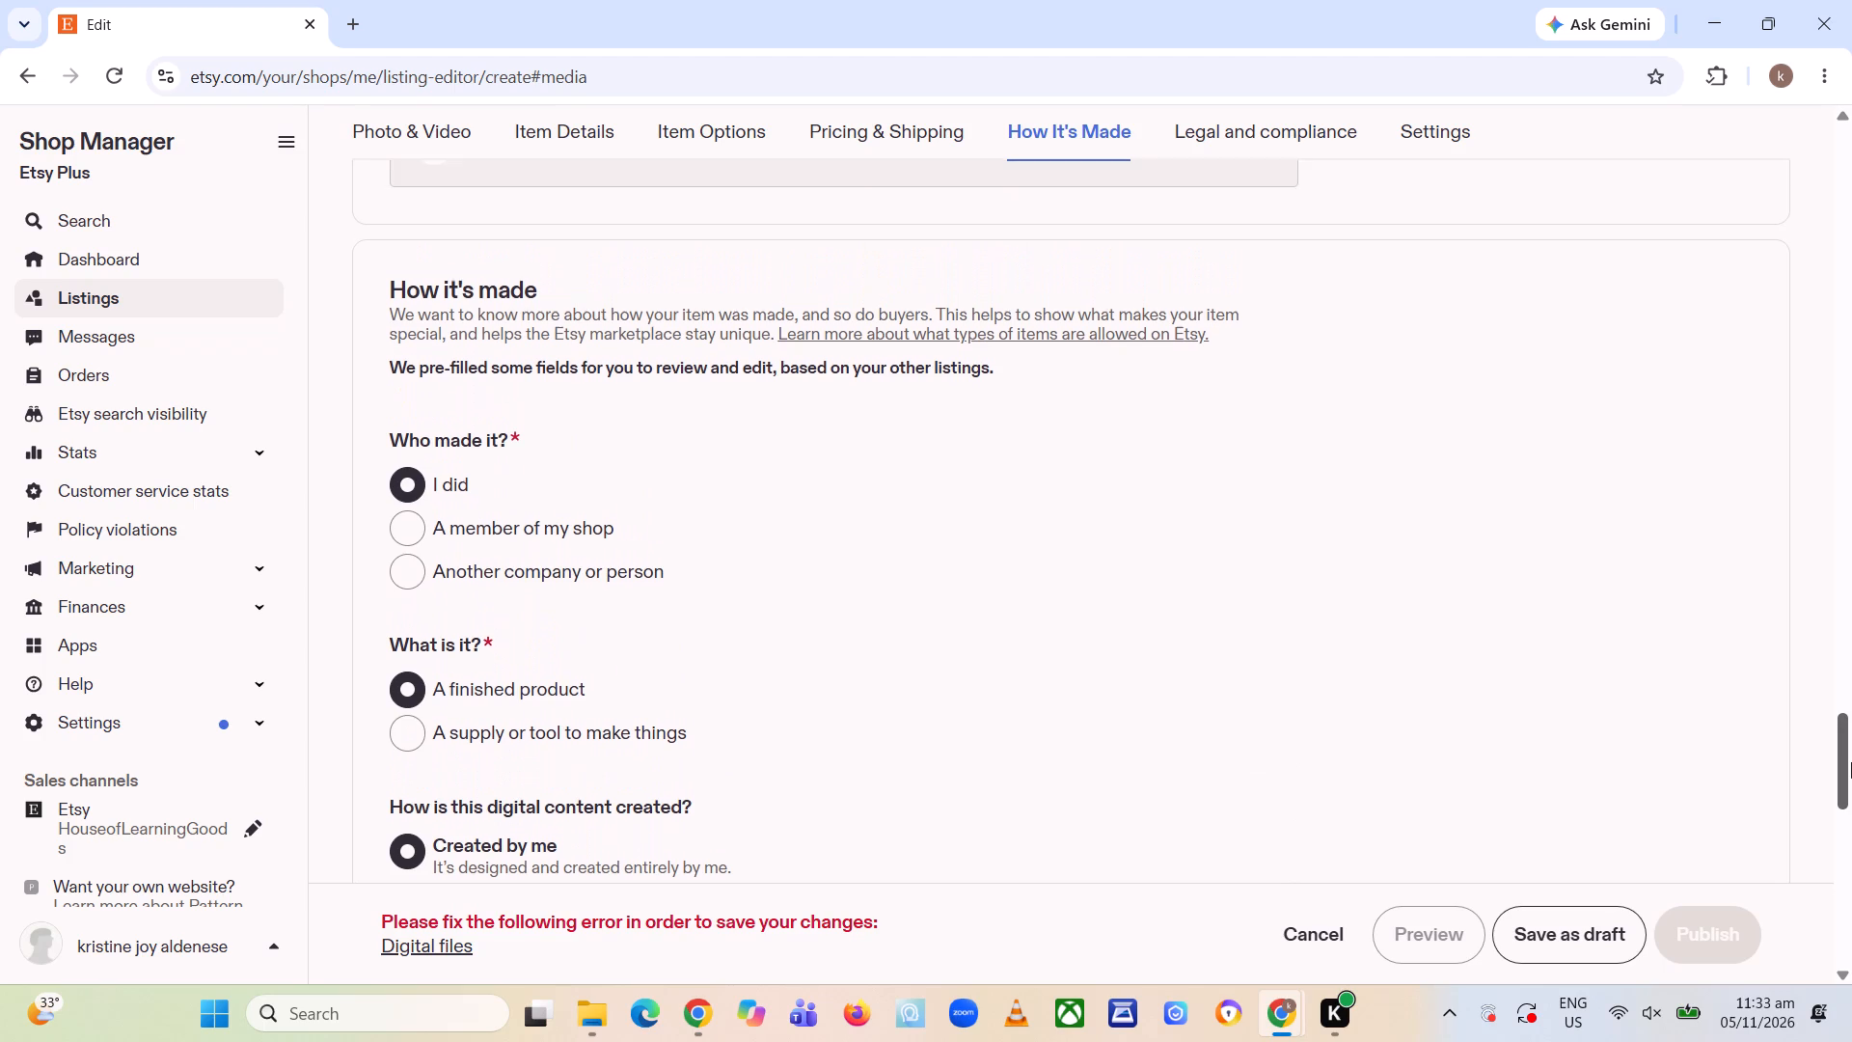
drag(1851, 762, 1744, 620)
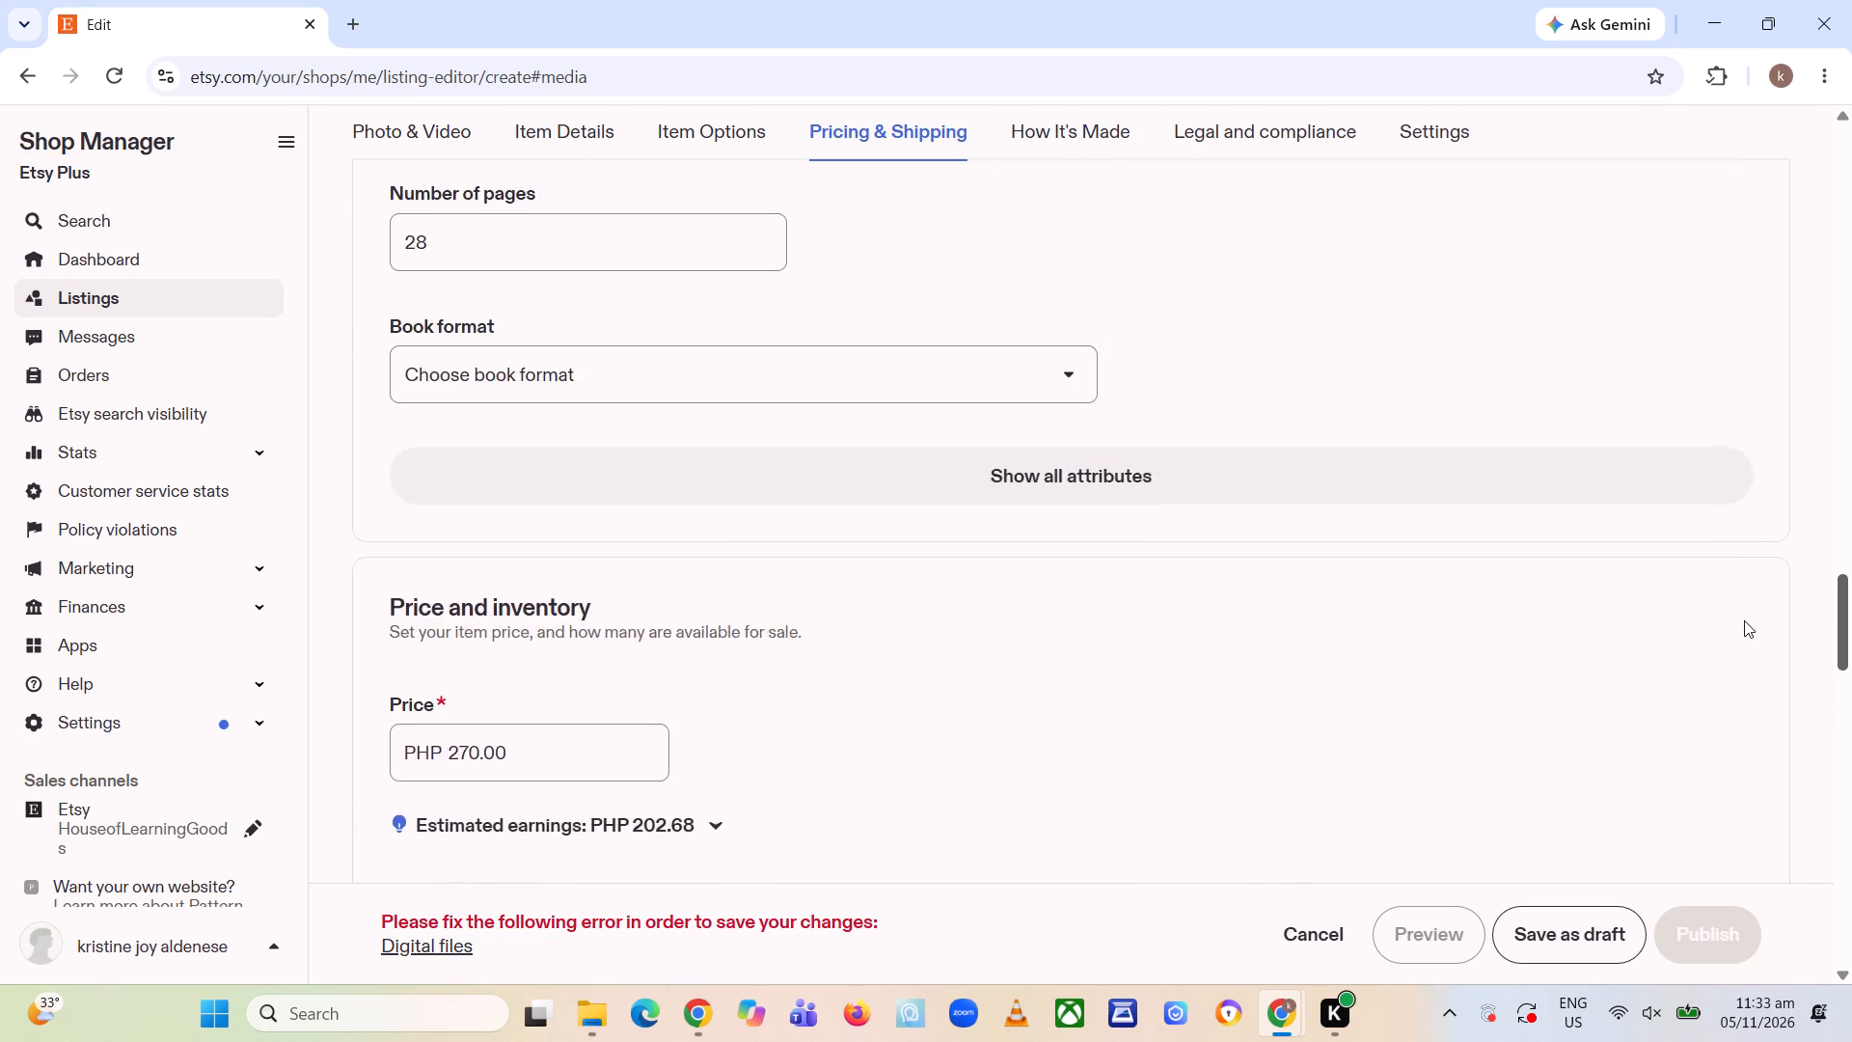
drag(1744, 620, 1670, 591)
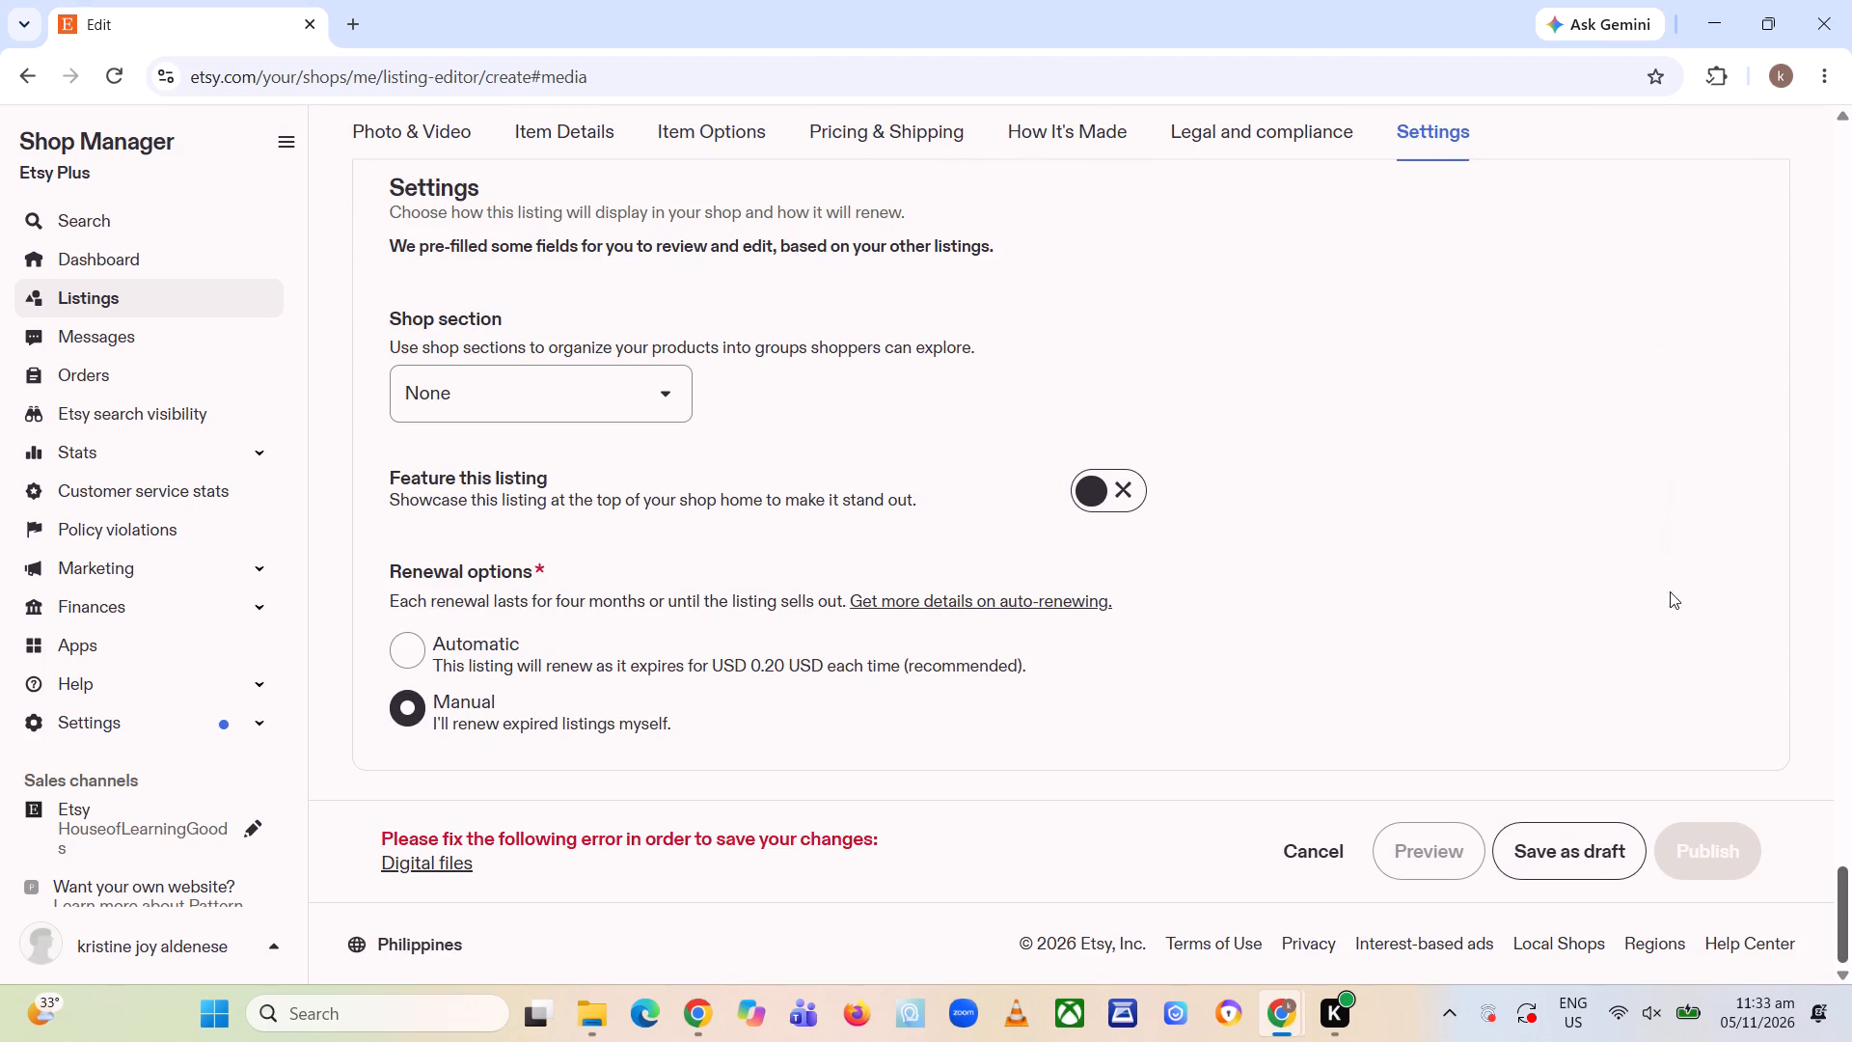
drag(1670, 591, 1747, 815)
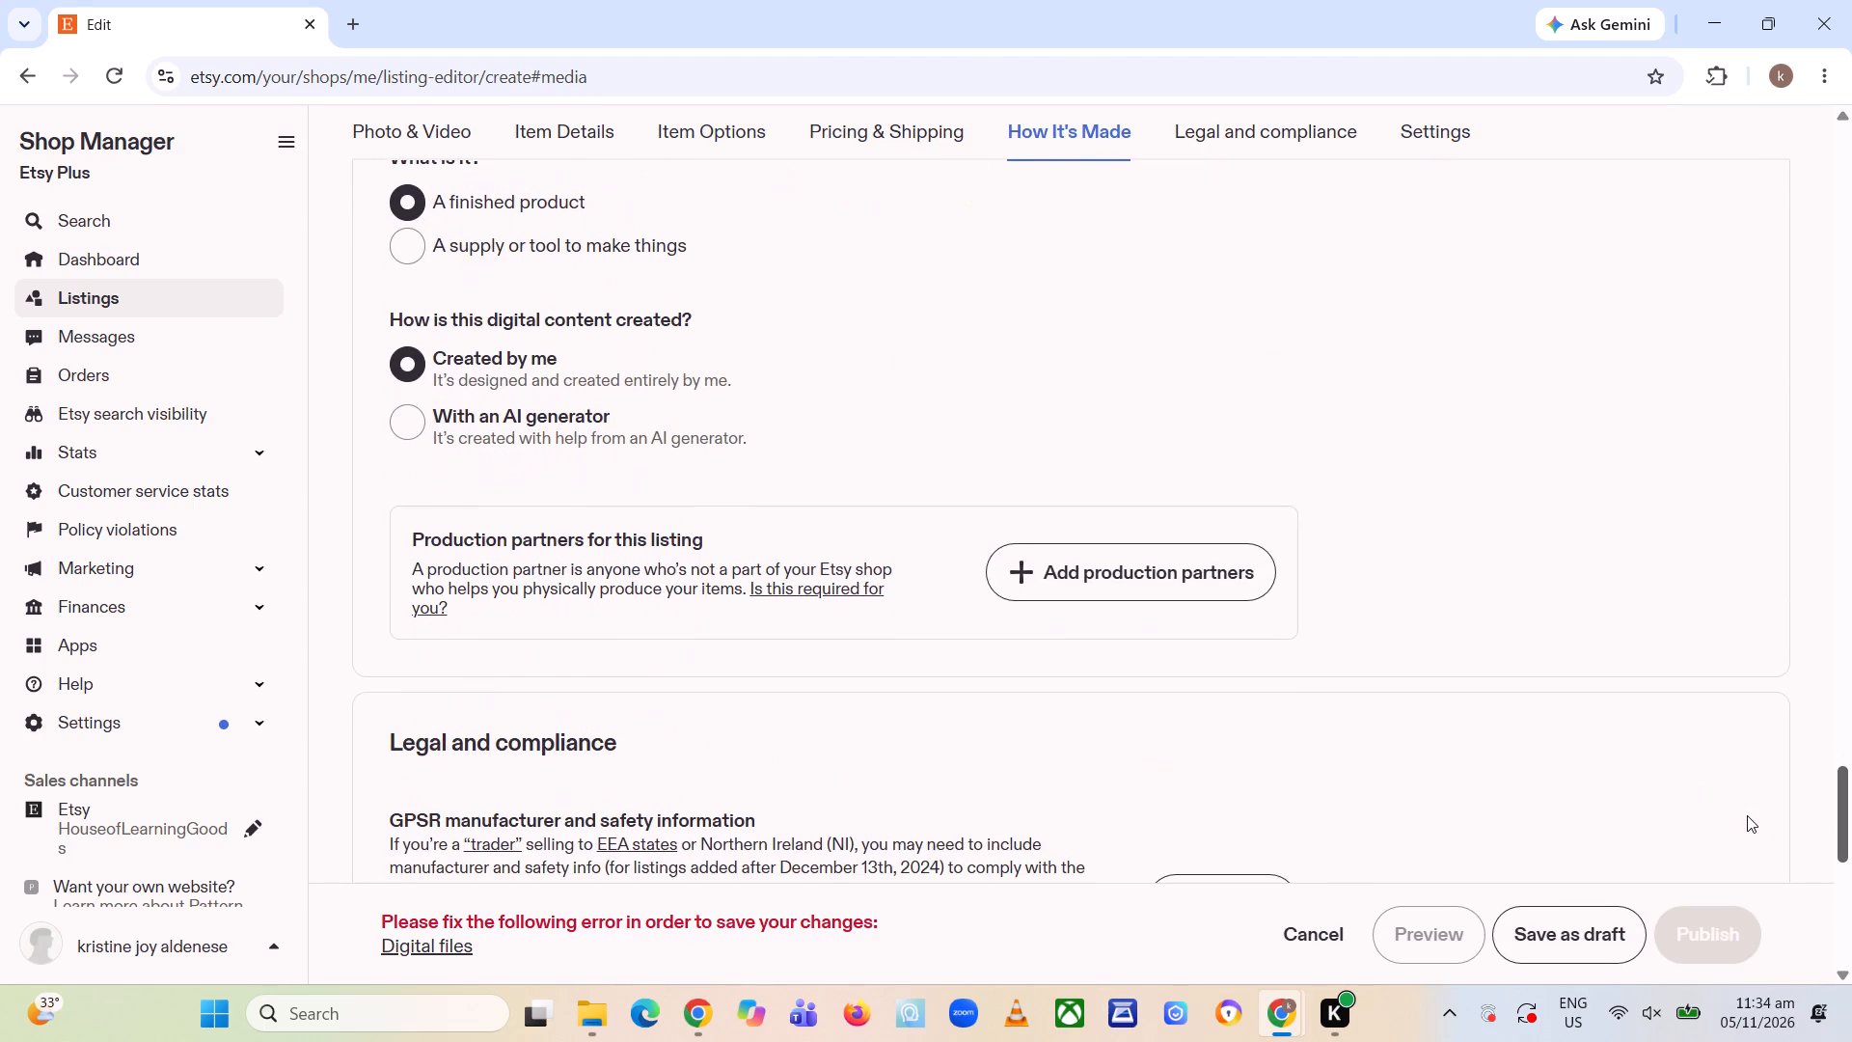
drag(1747, 815, 1748, 827)
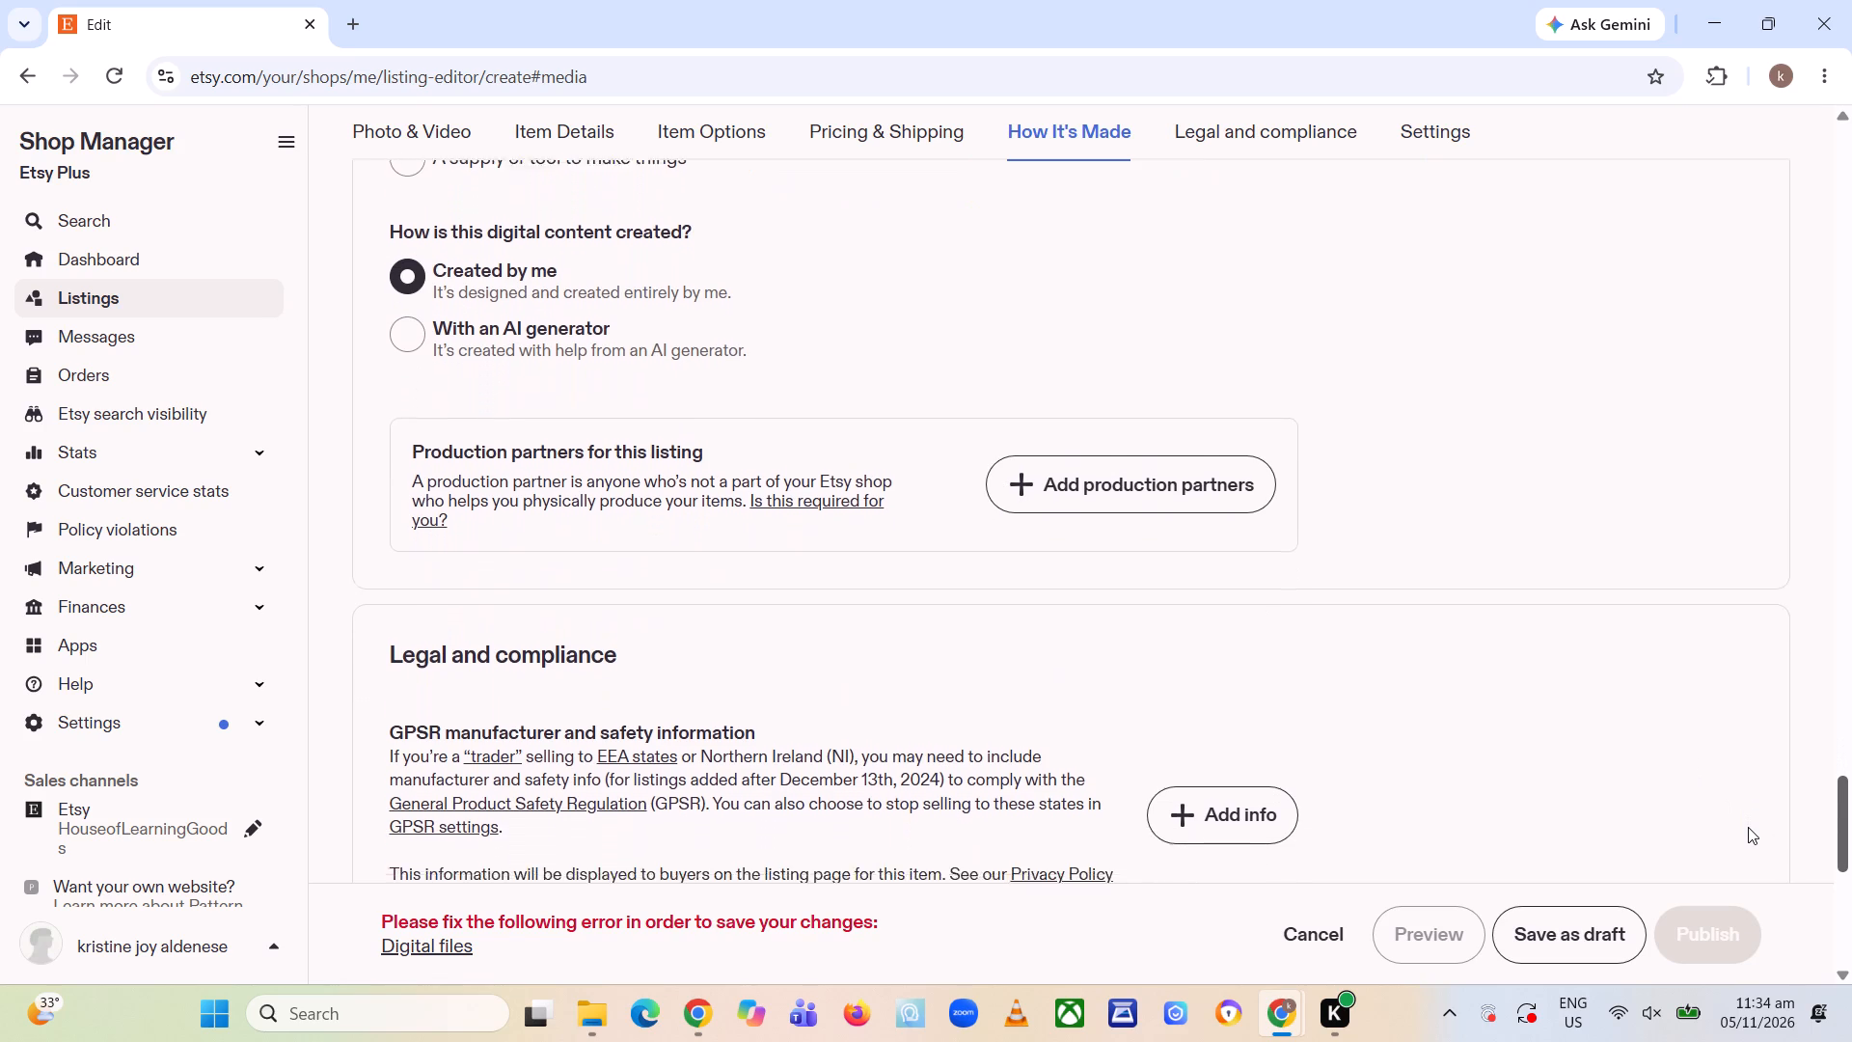
In the listing's Attributes section, remove the trailing comma after "toddler" in the Tags entry.
drag(1748, 827, 1781, 562)
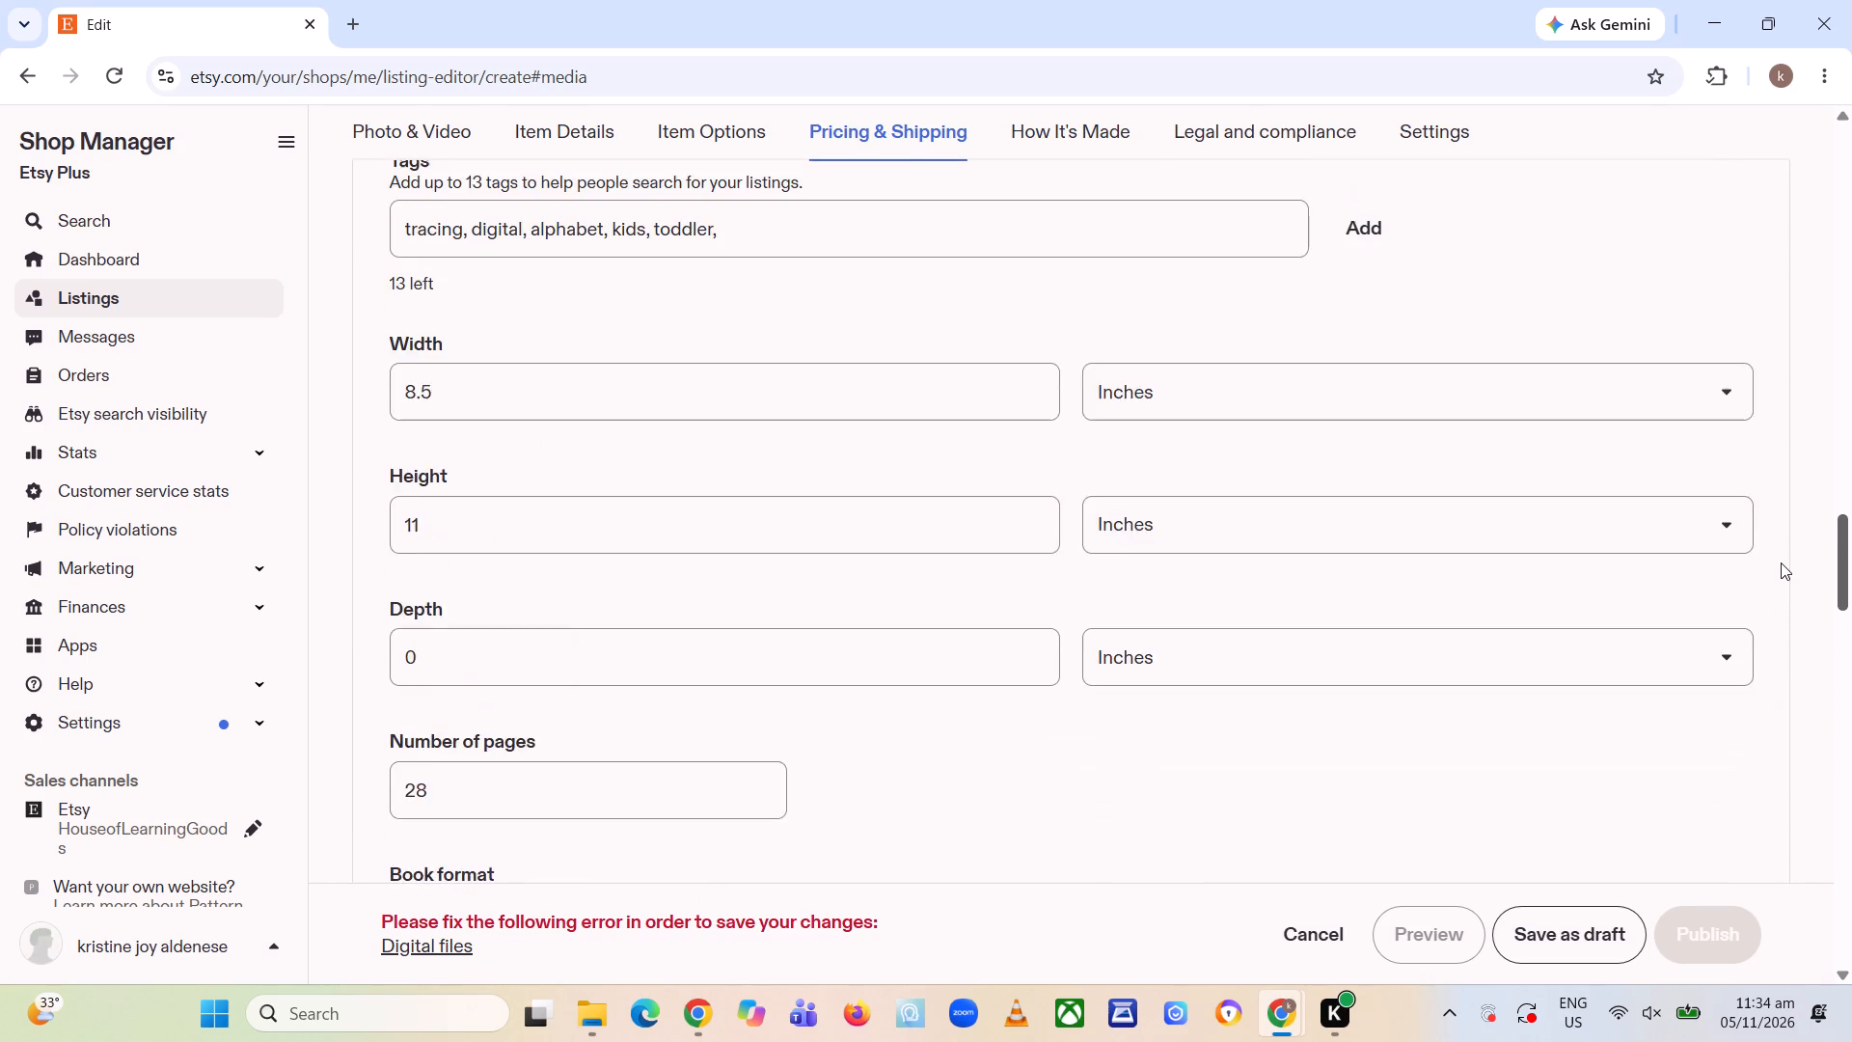
drag(1781, 562, 1784, 507)
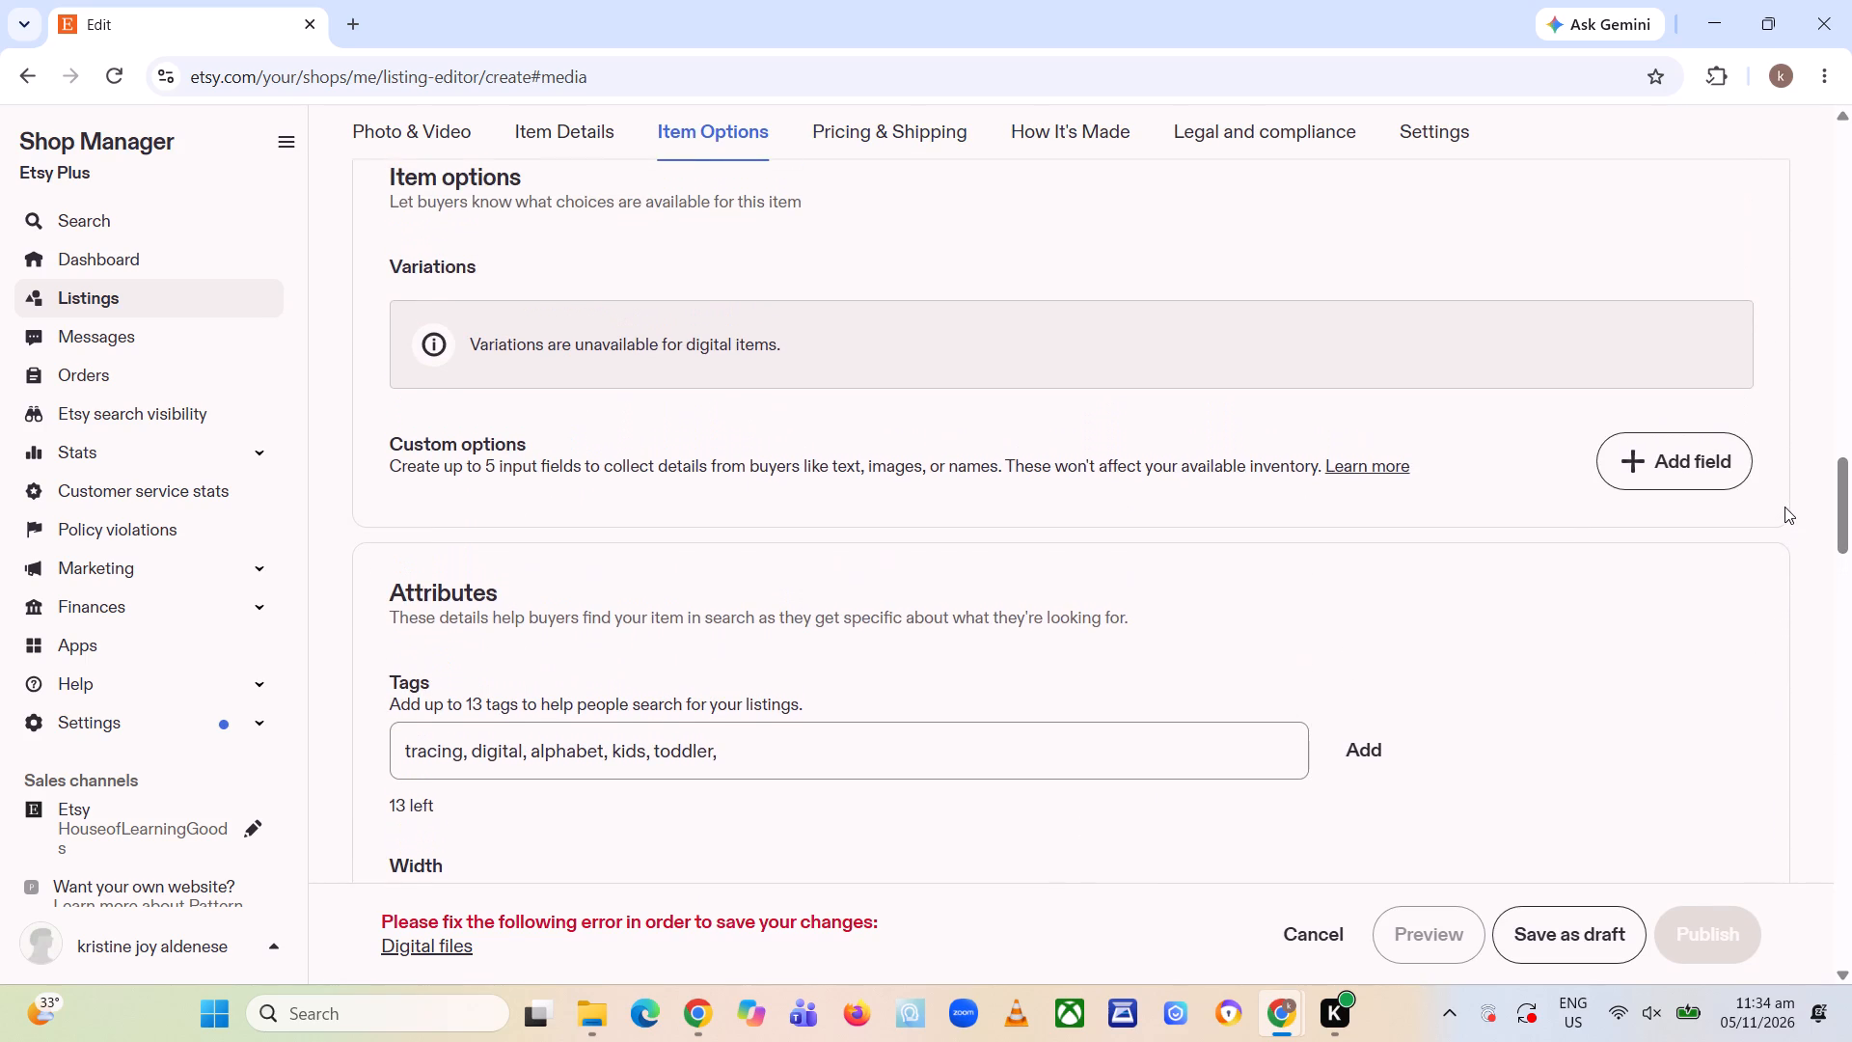
click(957, 758)
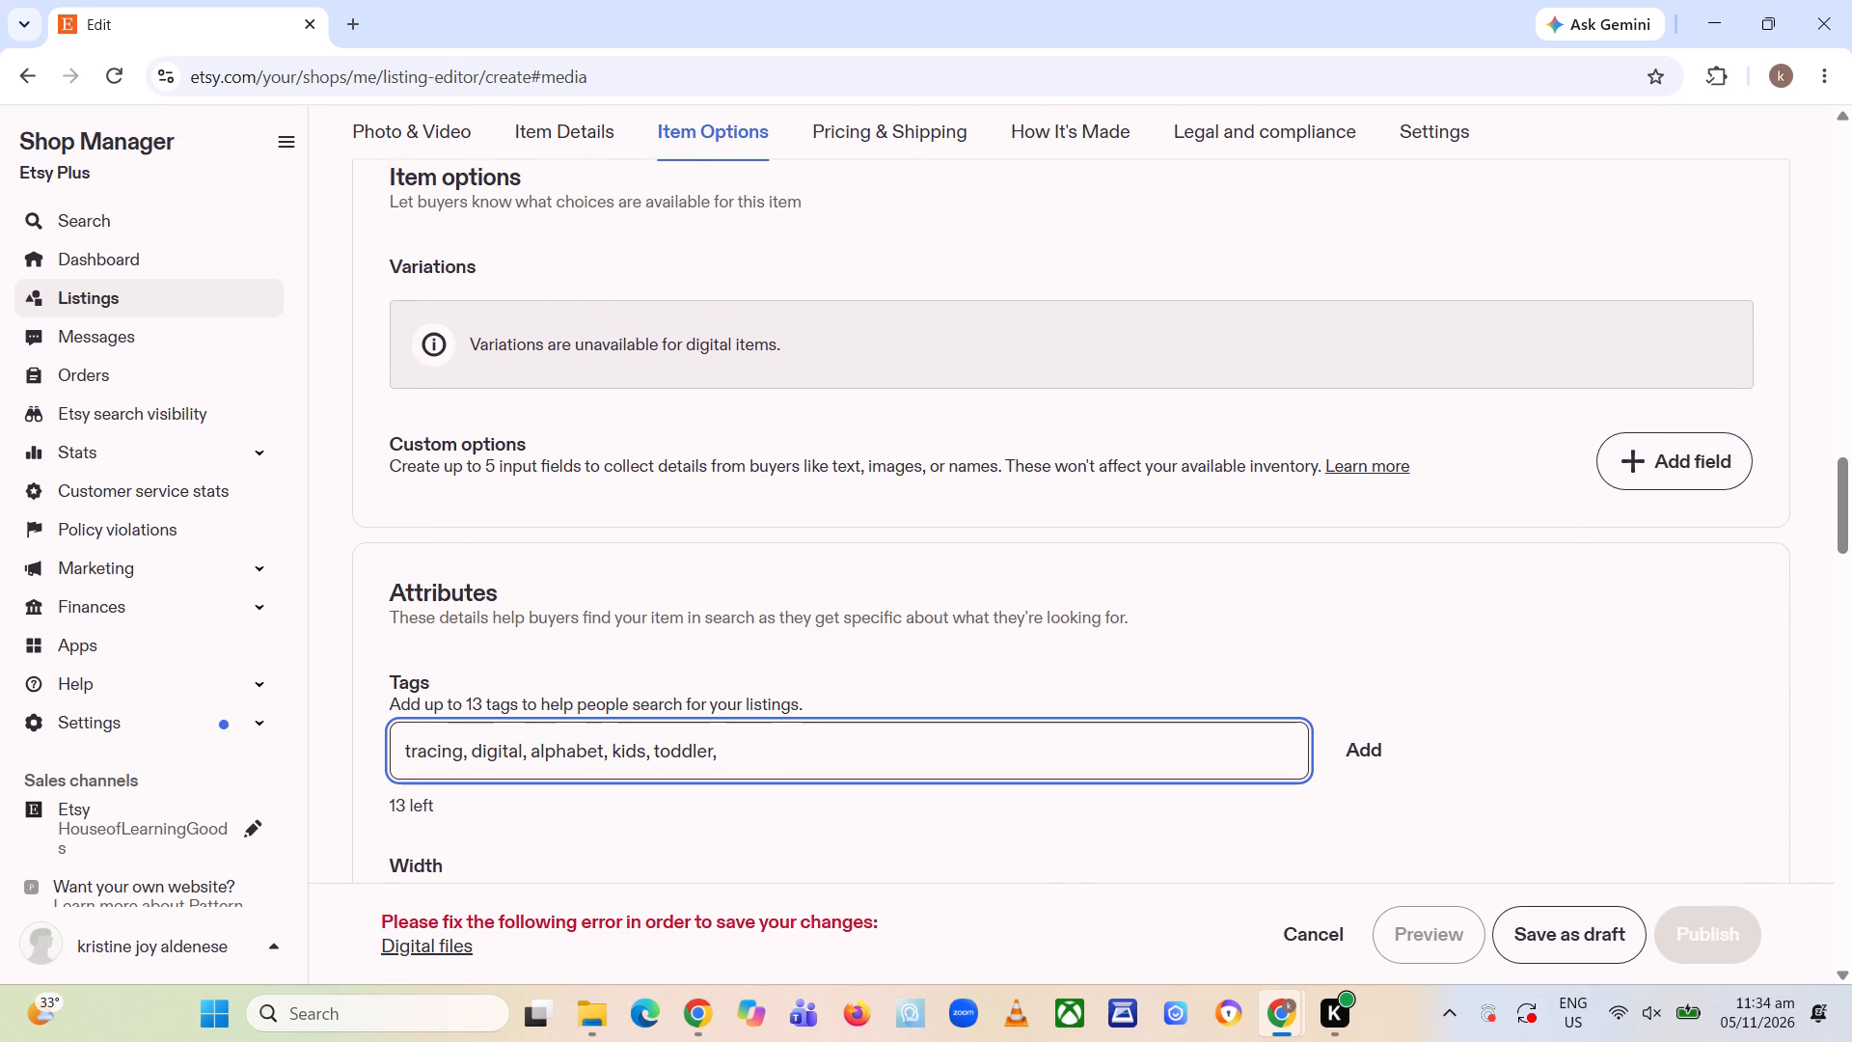
key(BackSpace)
key(BackSpace)
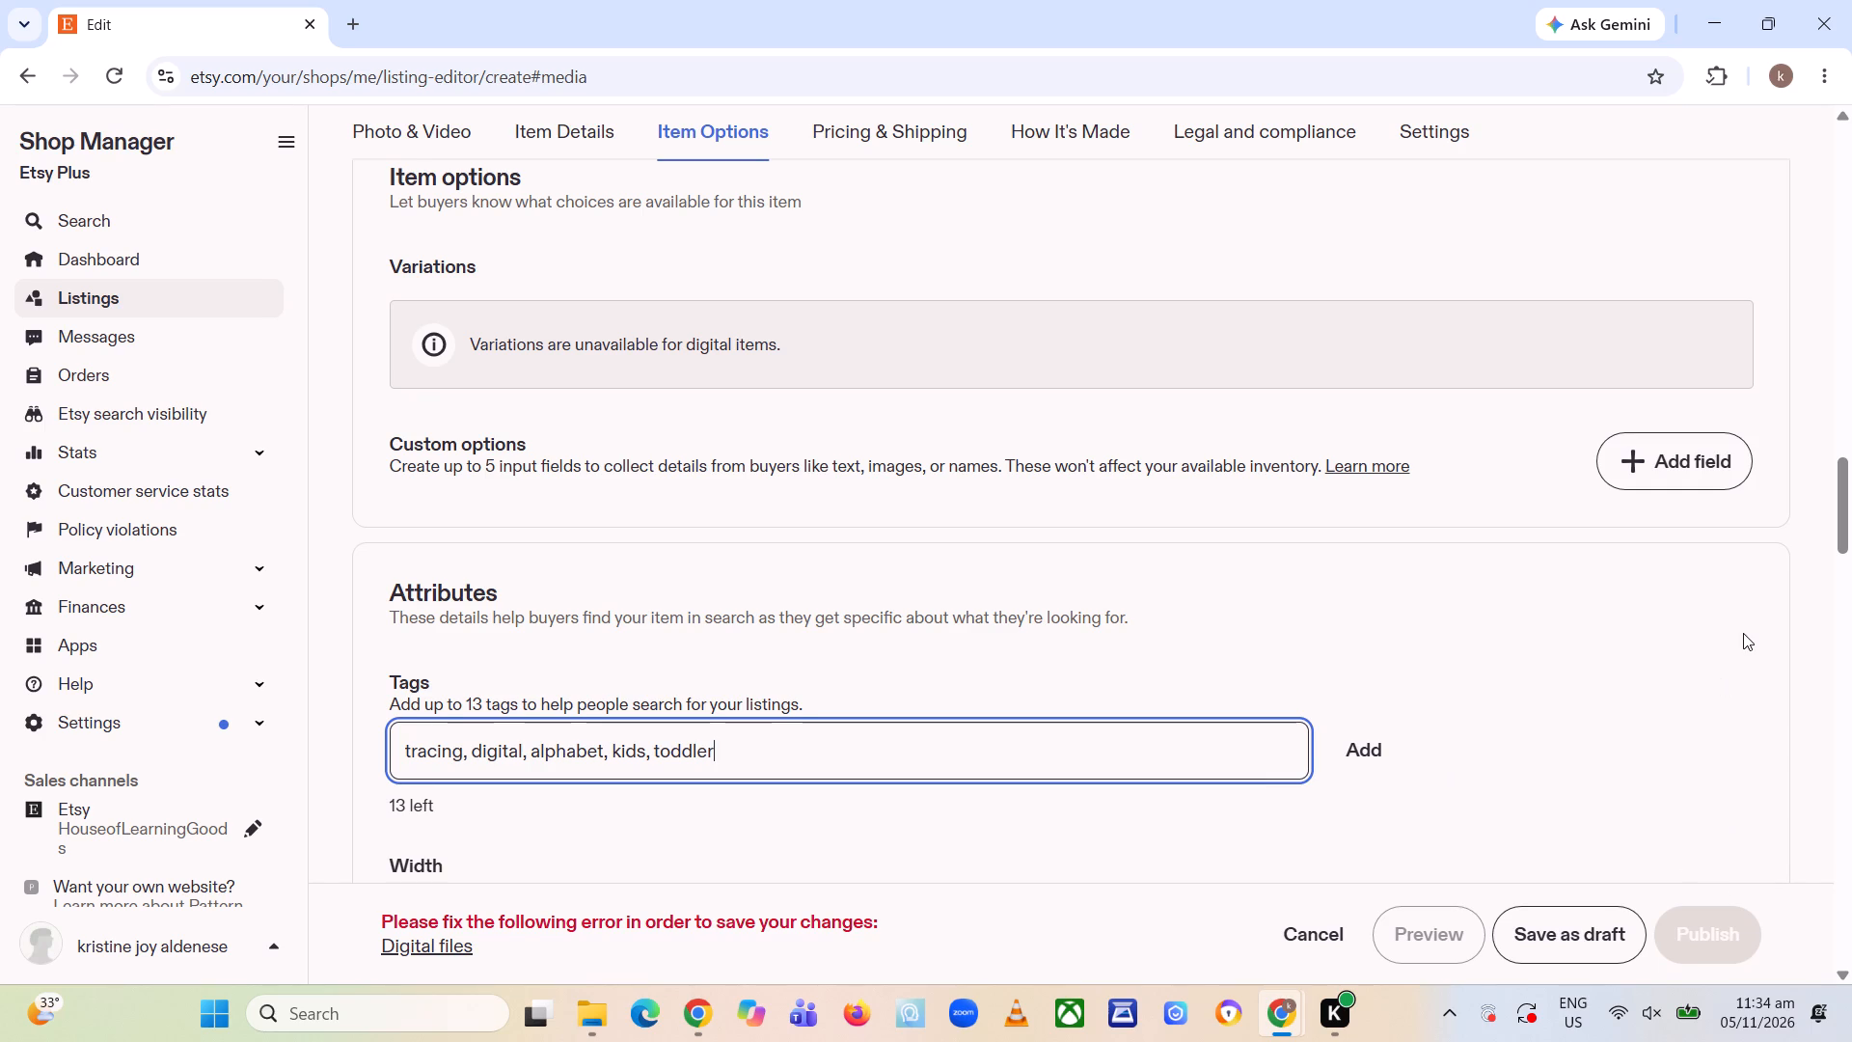
Start a text box custom option for the item, enter the field title "File Link", and go to its Instructions.
click(1716, 481)
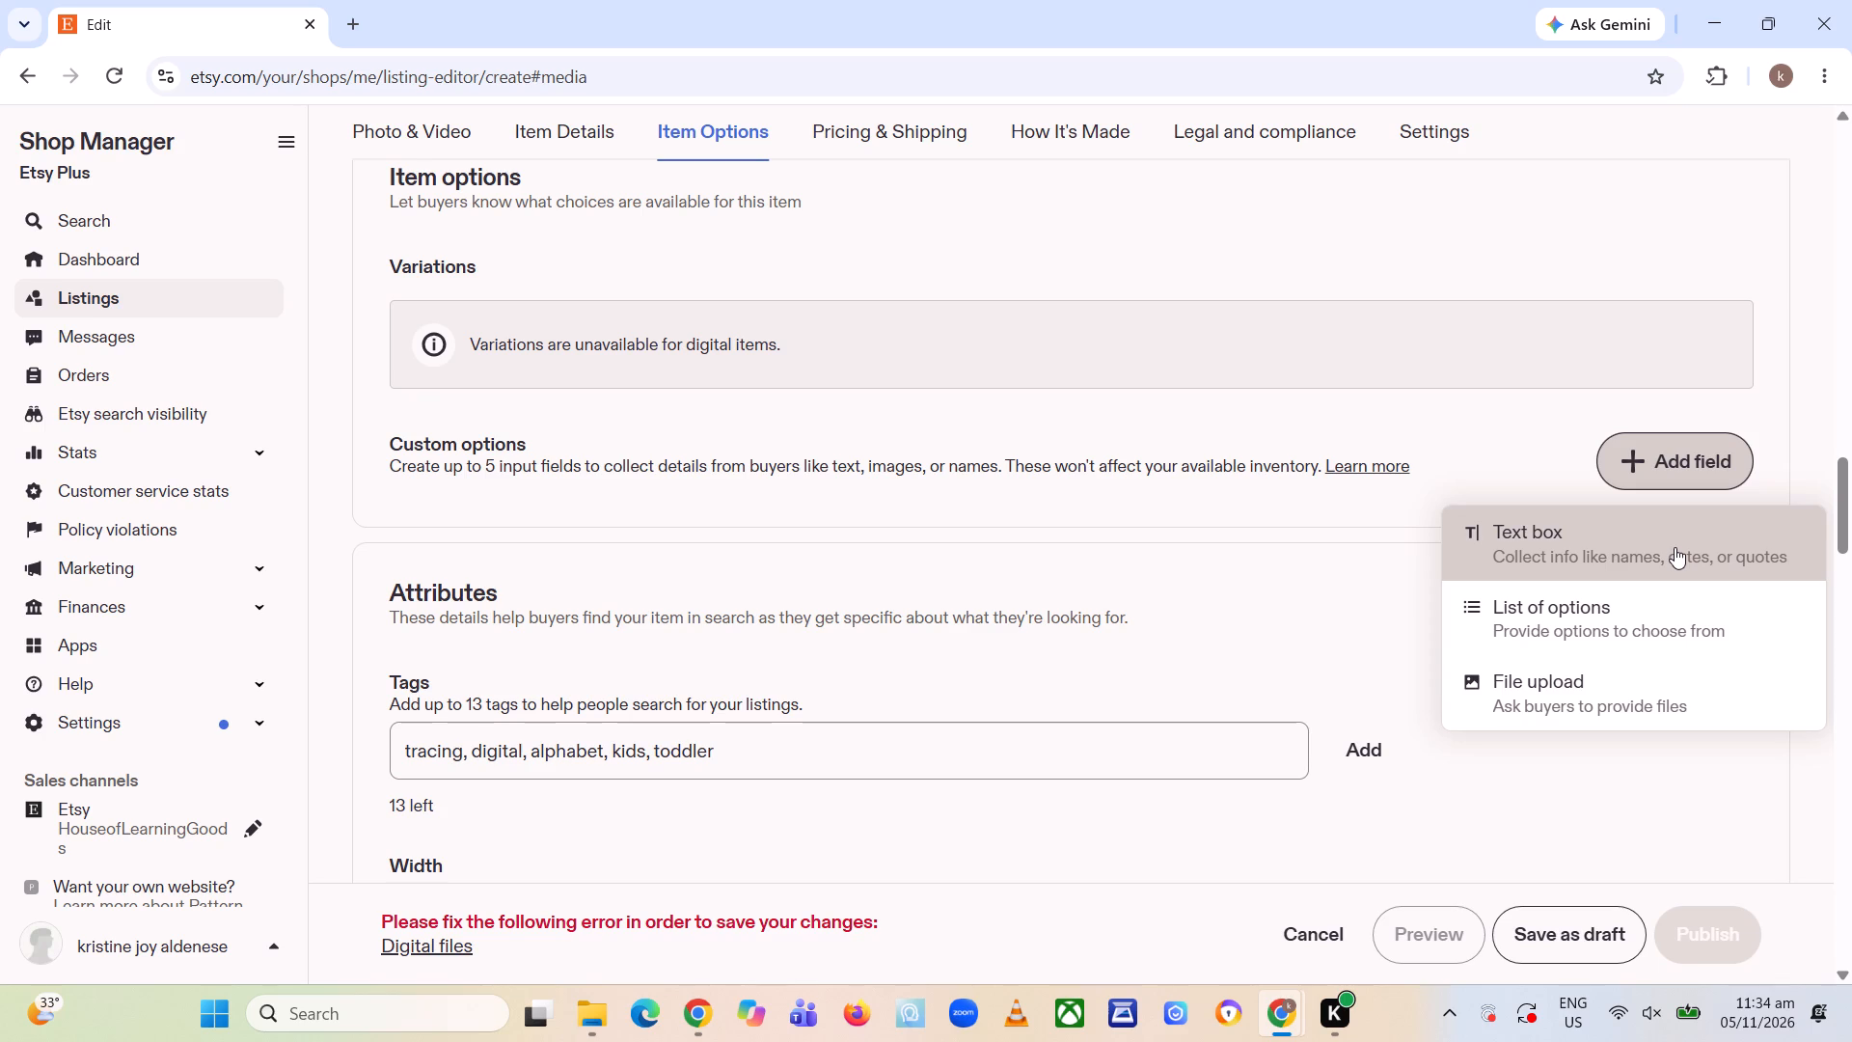
click(1675, 547)
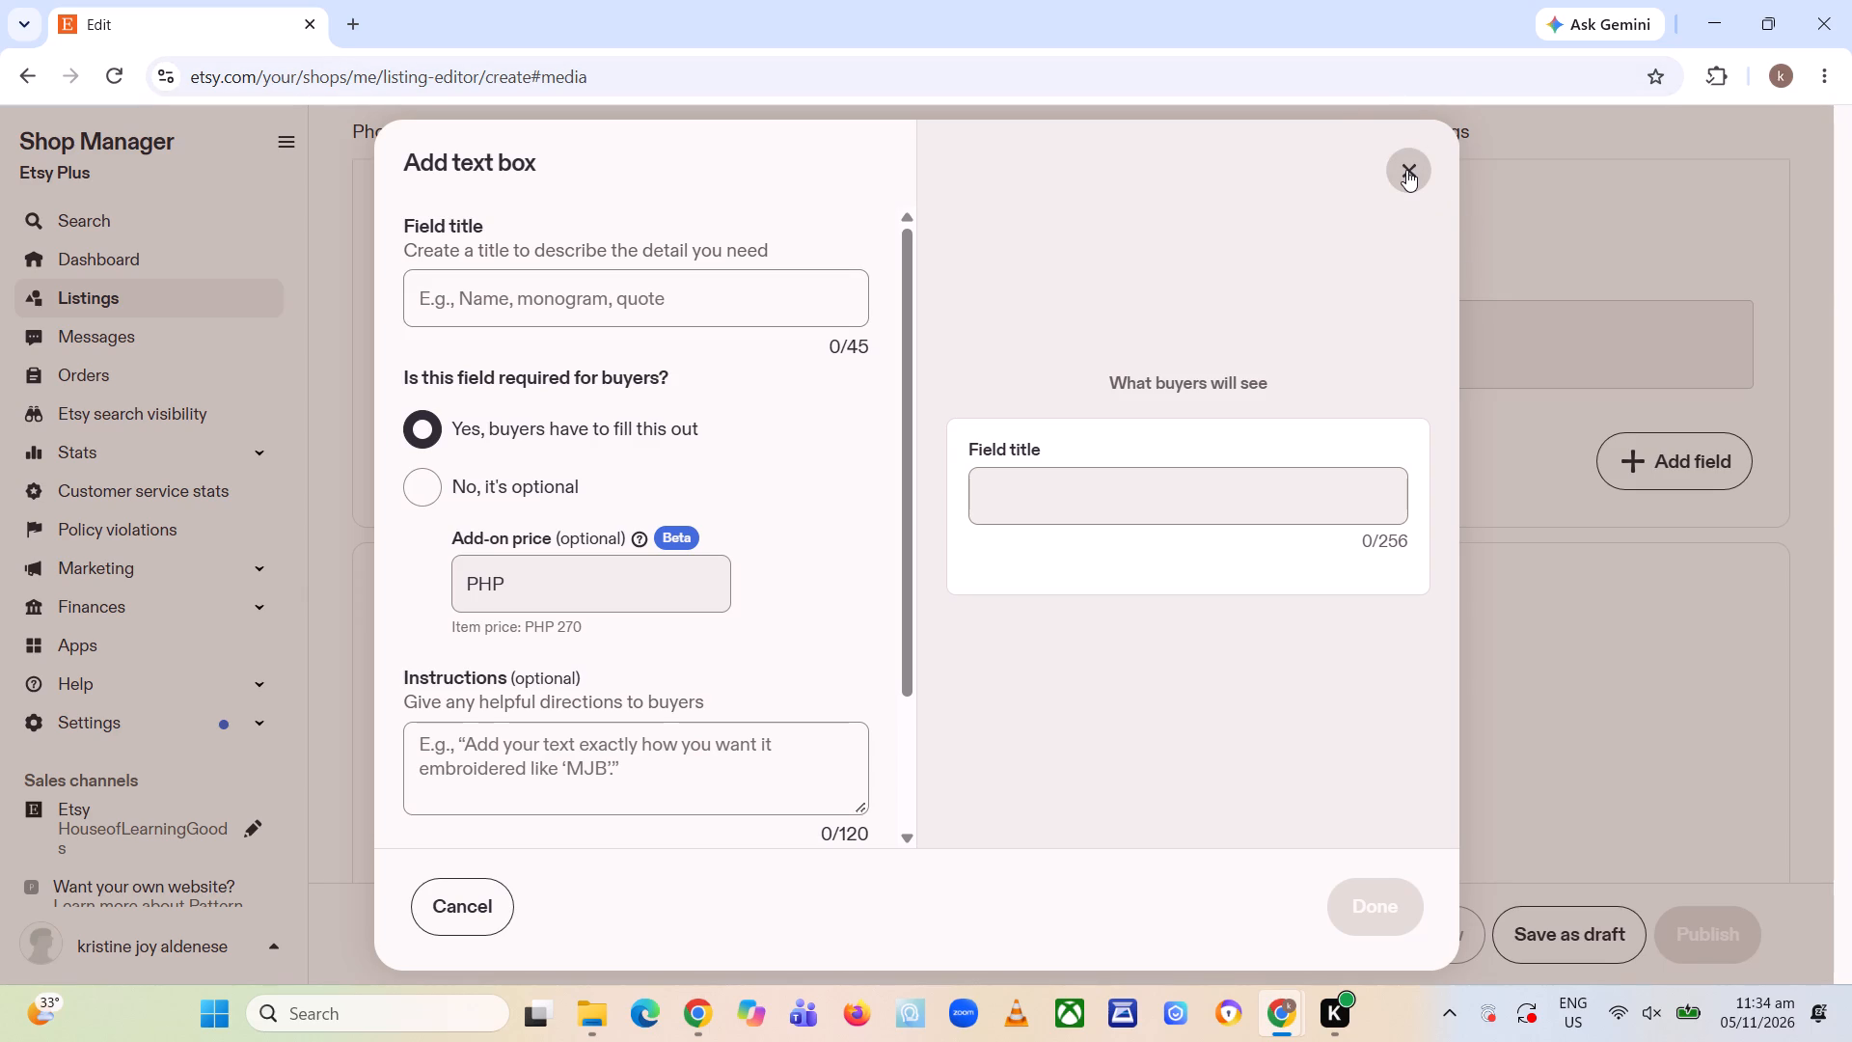
click(620, 297)
text(Link)
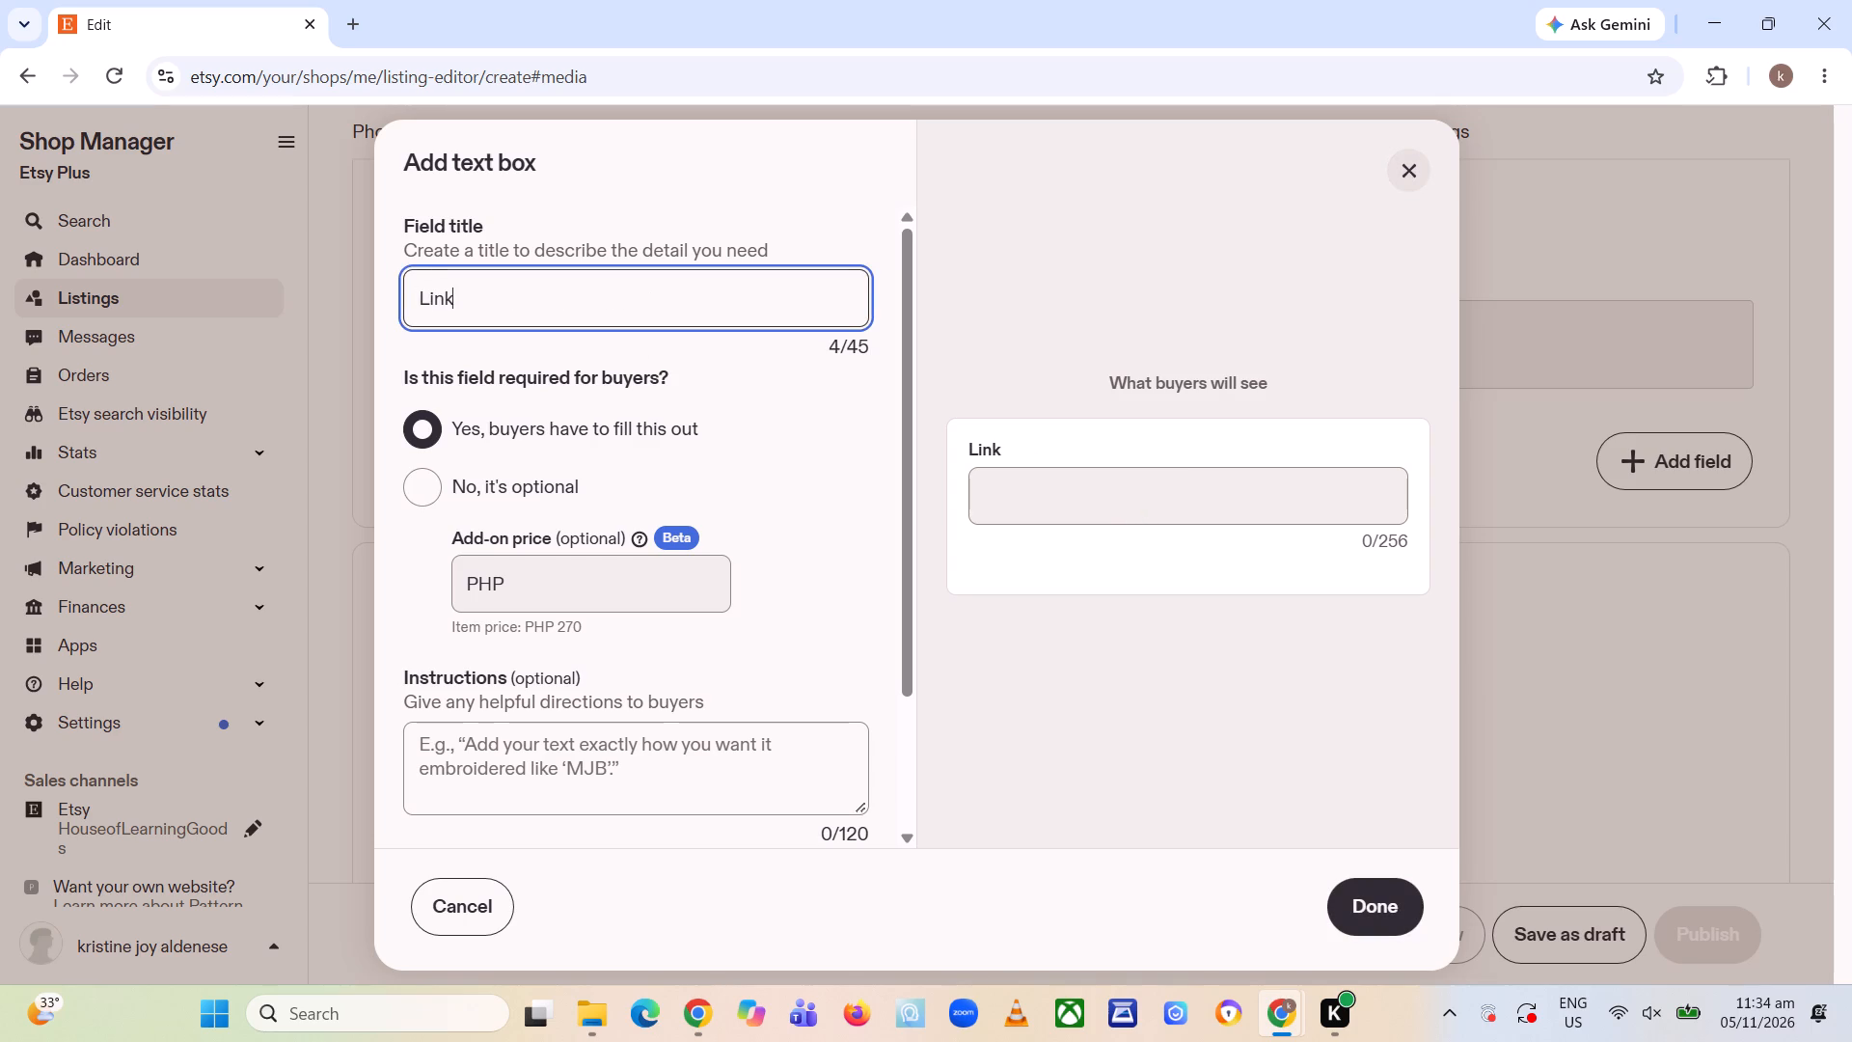
key(space)
text(of the file)
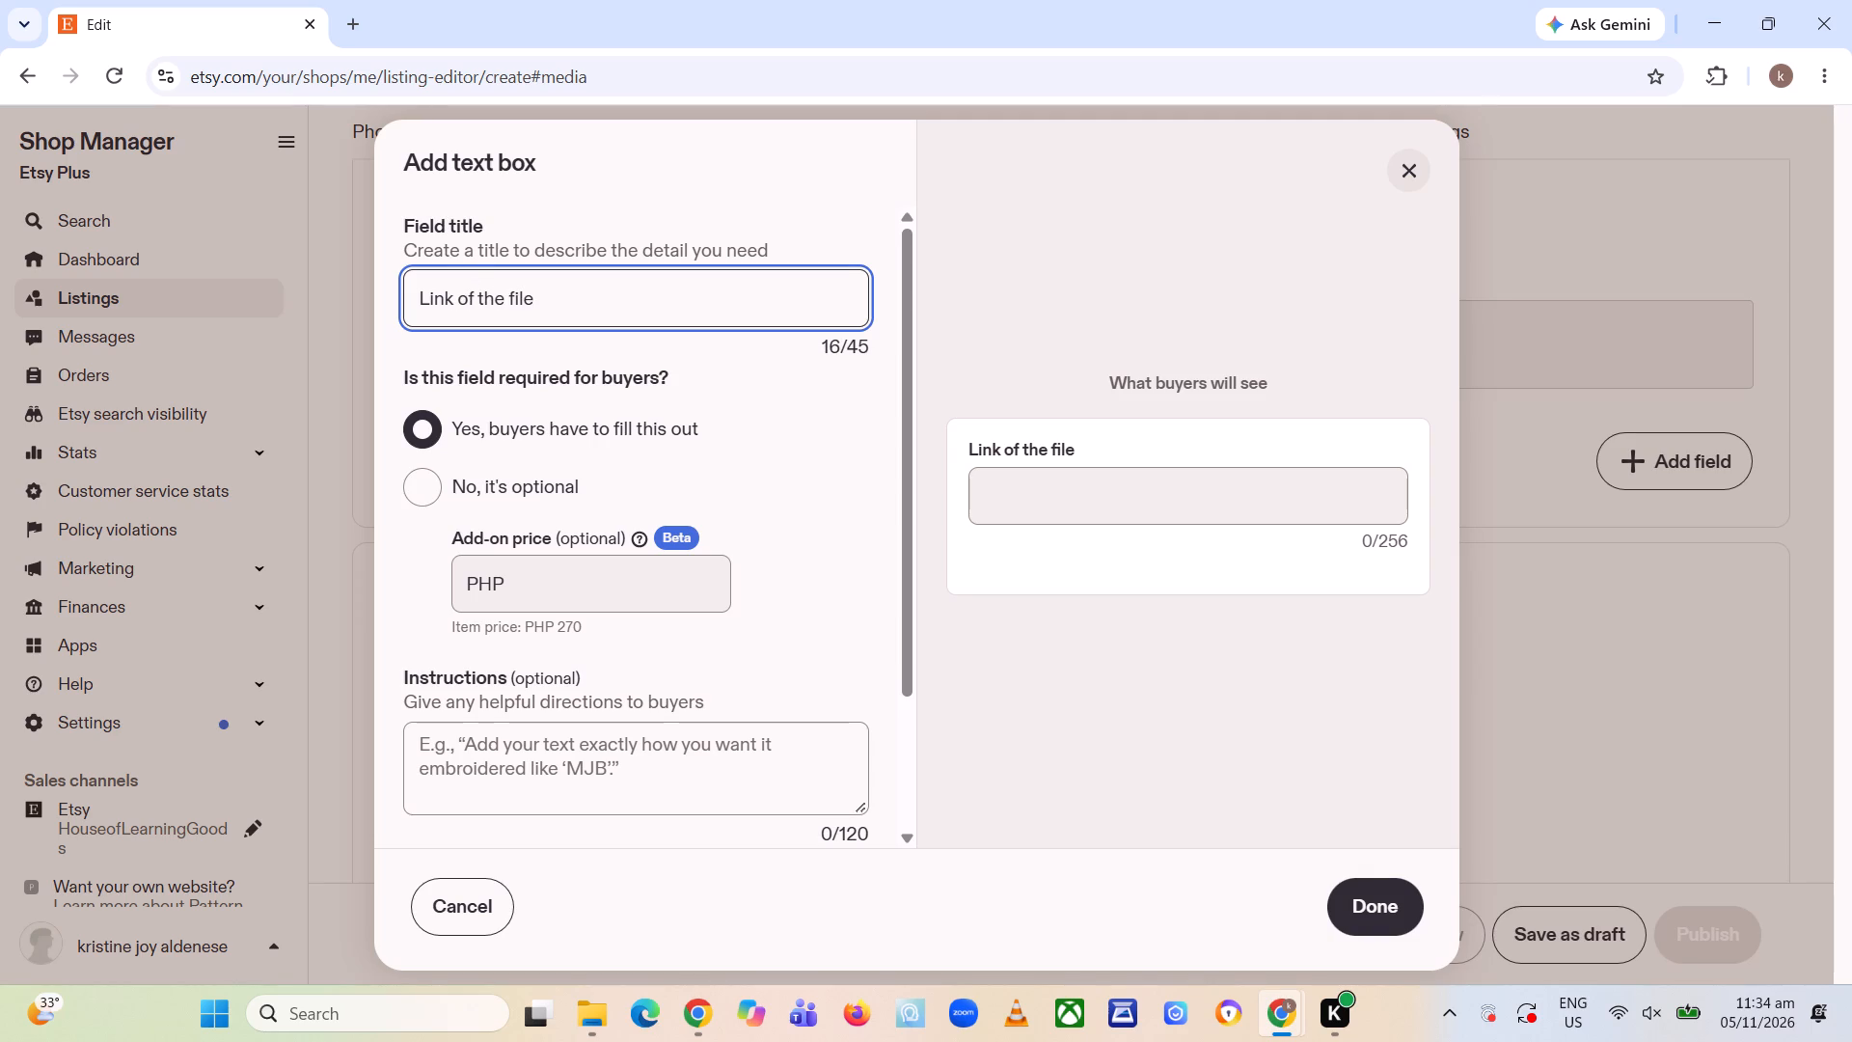
key(BackSpace)
key(BackSpace)
key(BackSpace)
key(BackSpace)
key(BackSpace)
key(BackSpace)
key(BackSpace)
key(BackSpace)
key(BackSpace)
key(BackSpace)
key(BackSpace)
key(BackSpace)
key(BackSpace)
key(BackSpace)
key(BackSpace)
key(BackSpace)
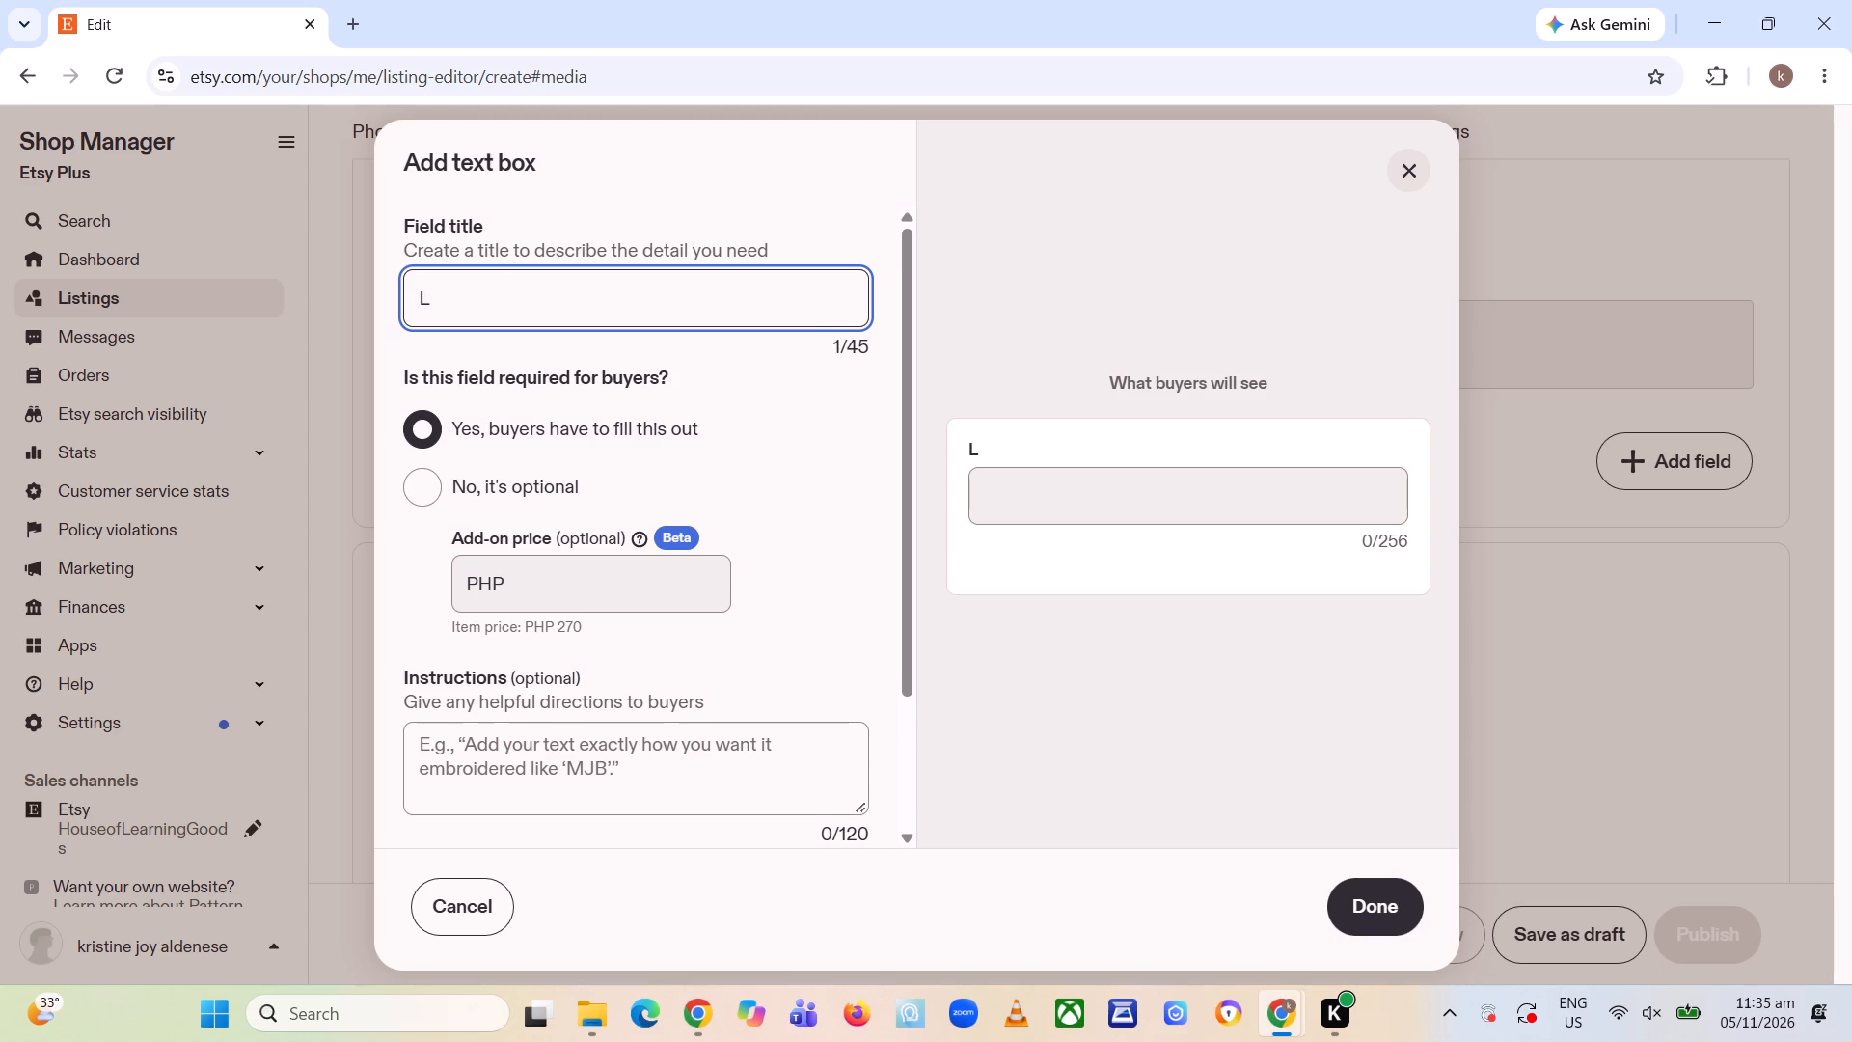
key(BackSpace)
text(File)
key(space)
text(Link)
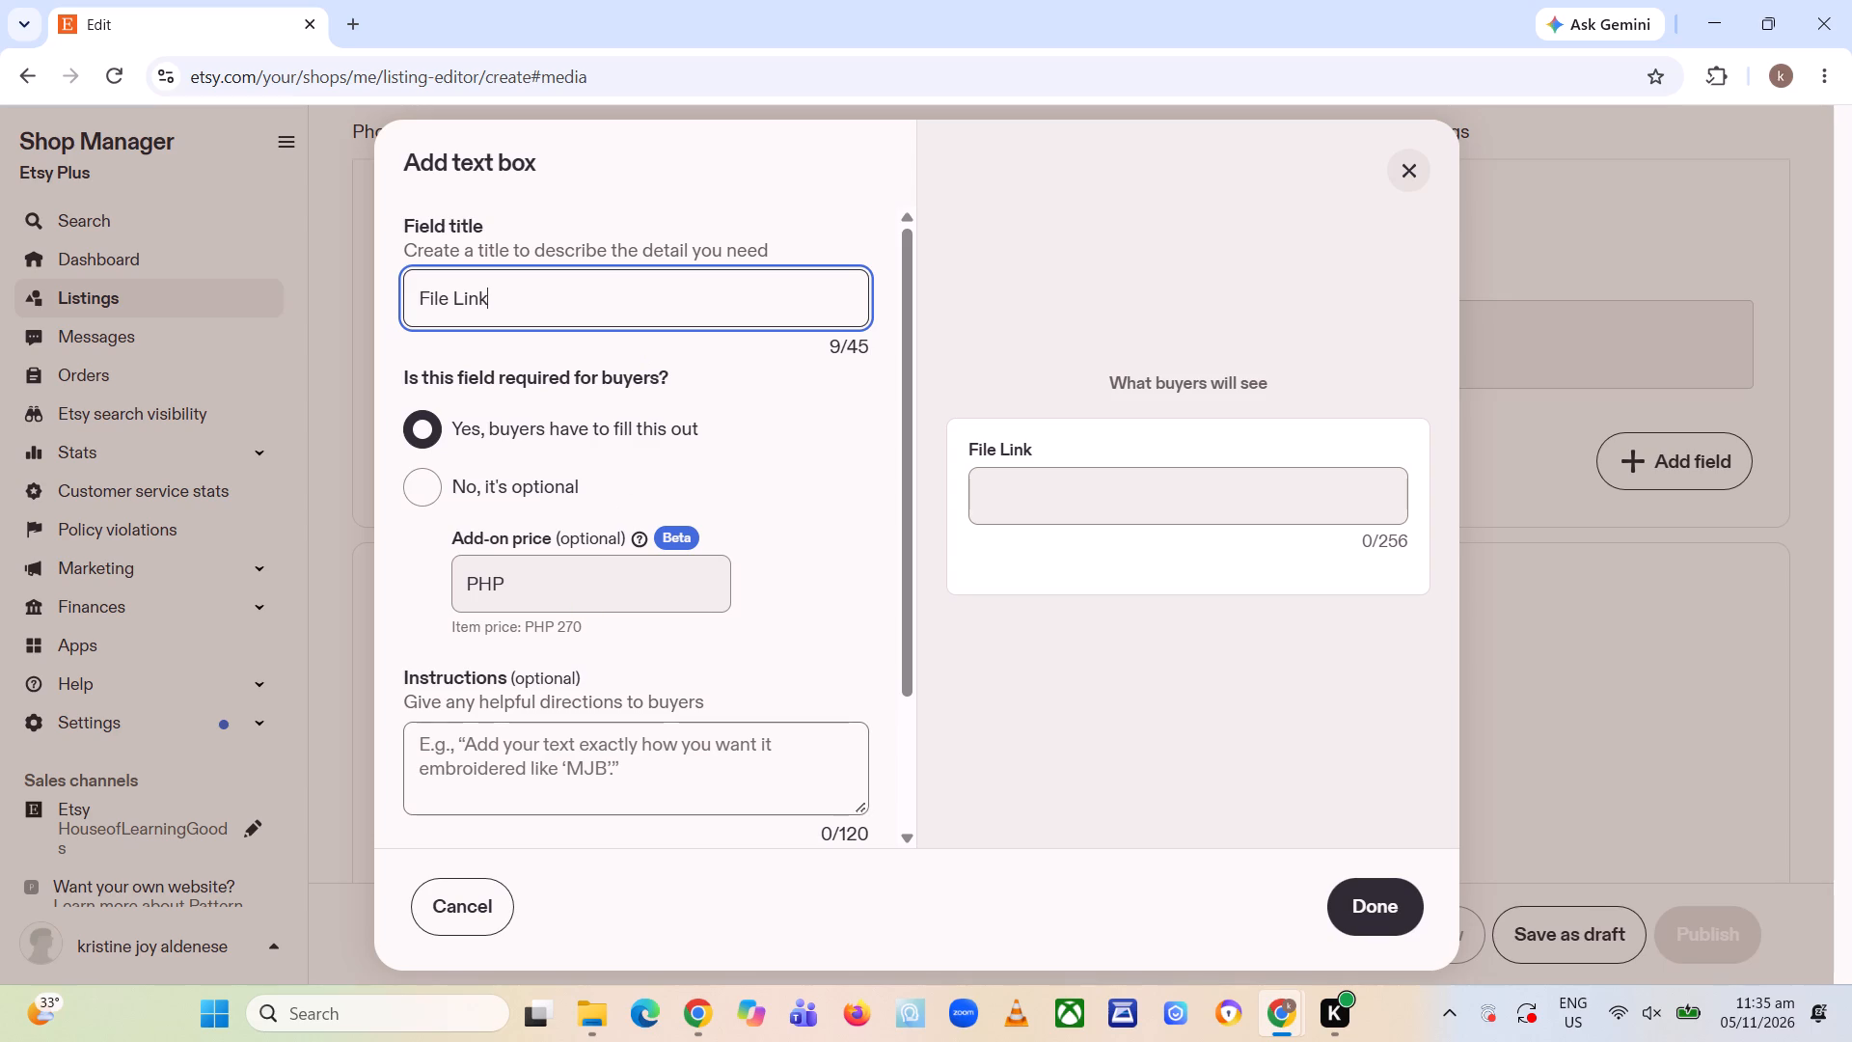
click(557, 776)
Switch to Google Drive and set general access for the My Little Tracers PDF to anyone with the link.
key(alt+Tab)
key(alt+Right)
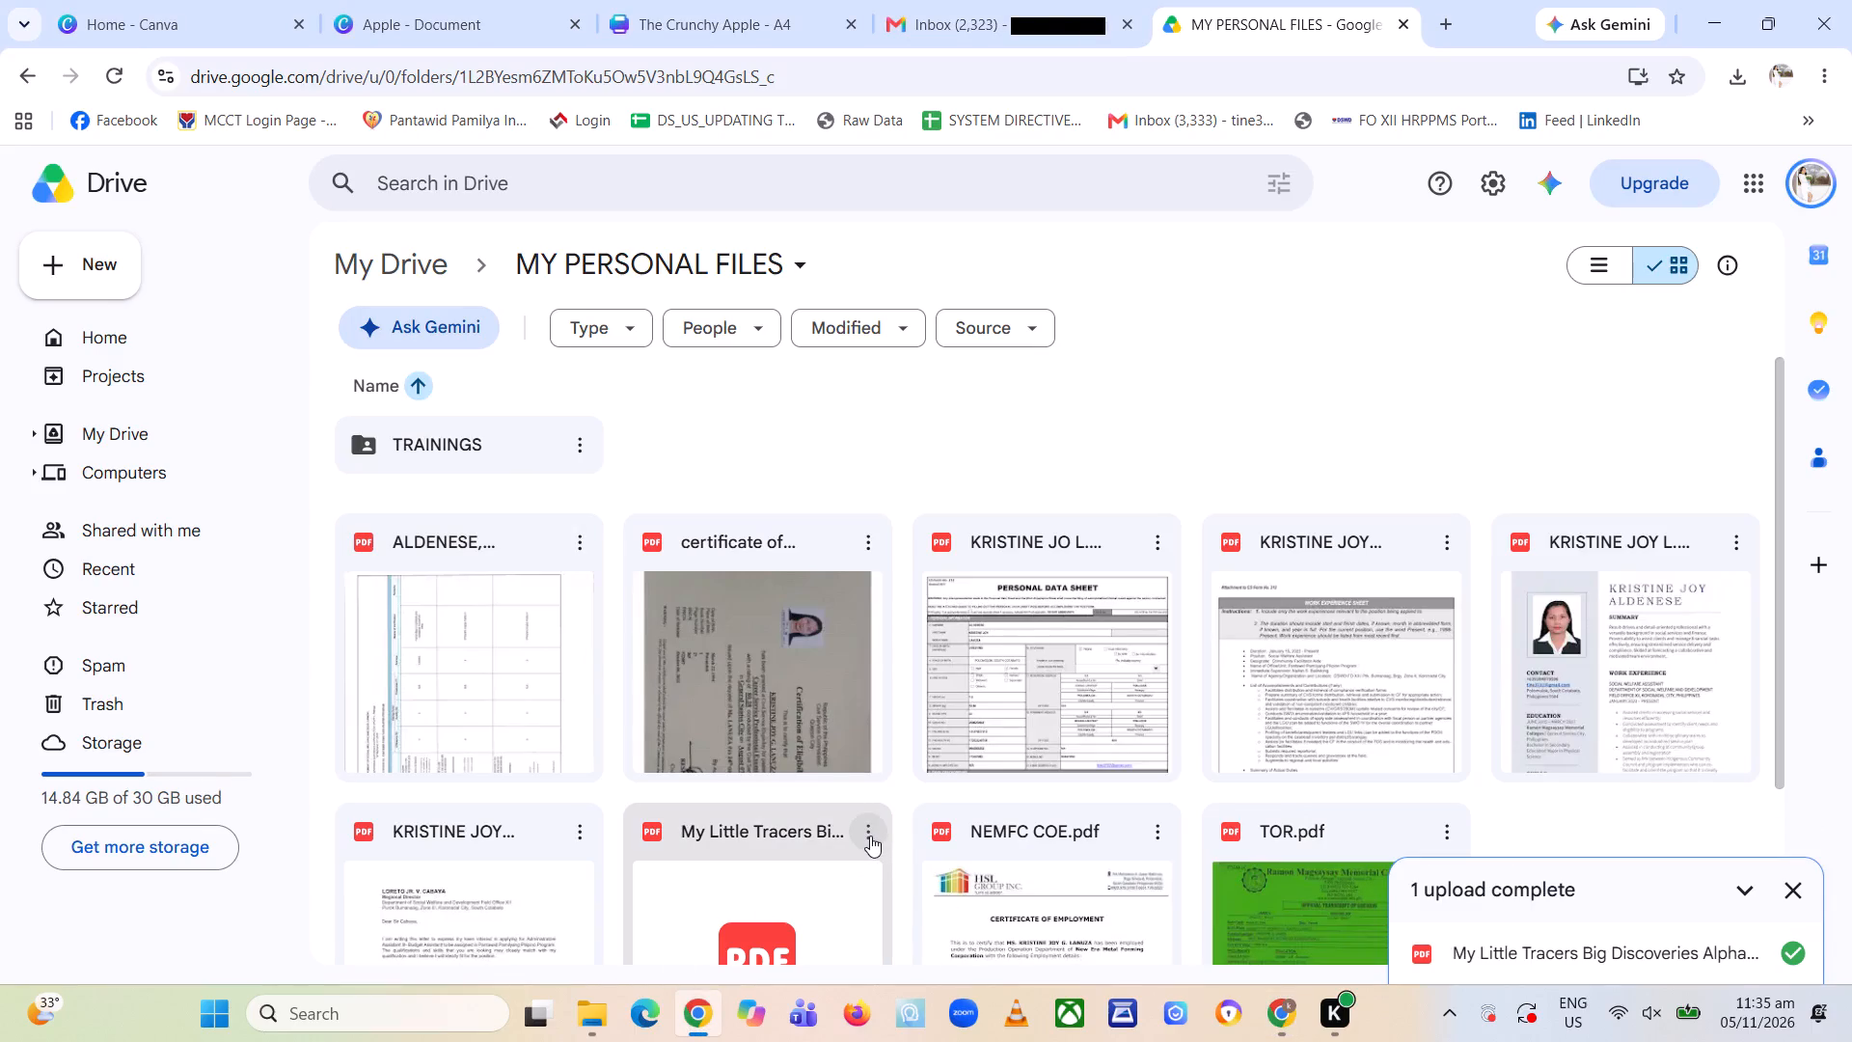
click(870, 836)
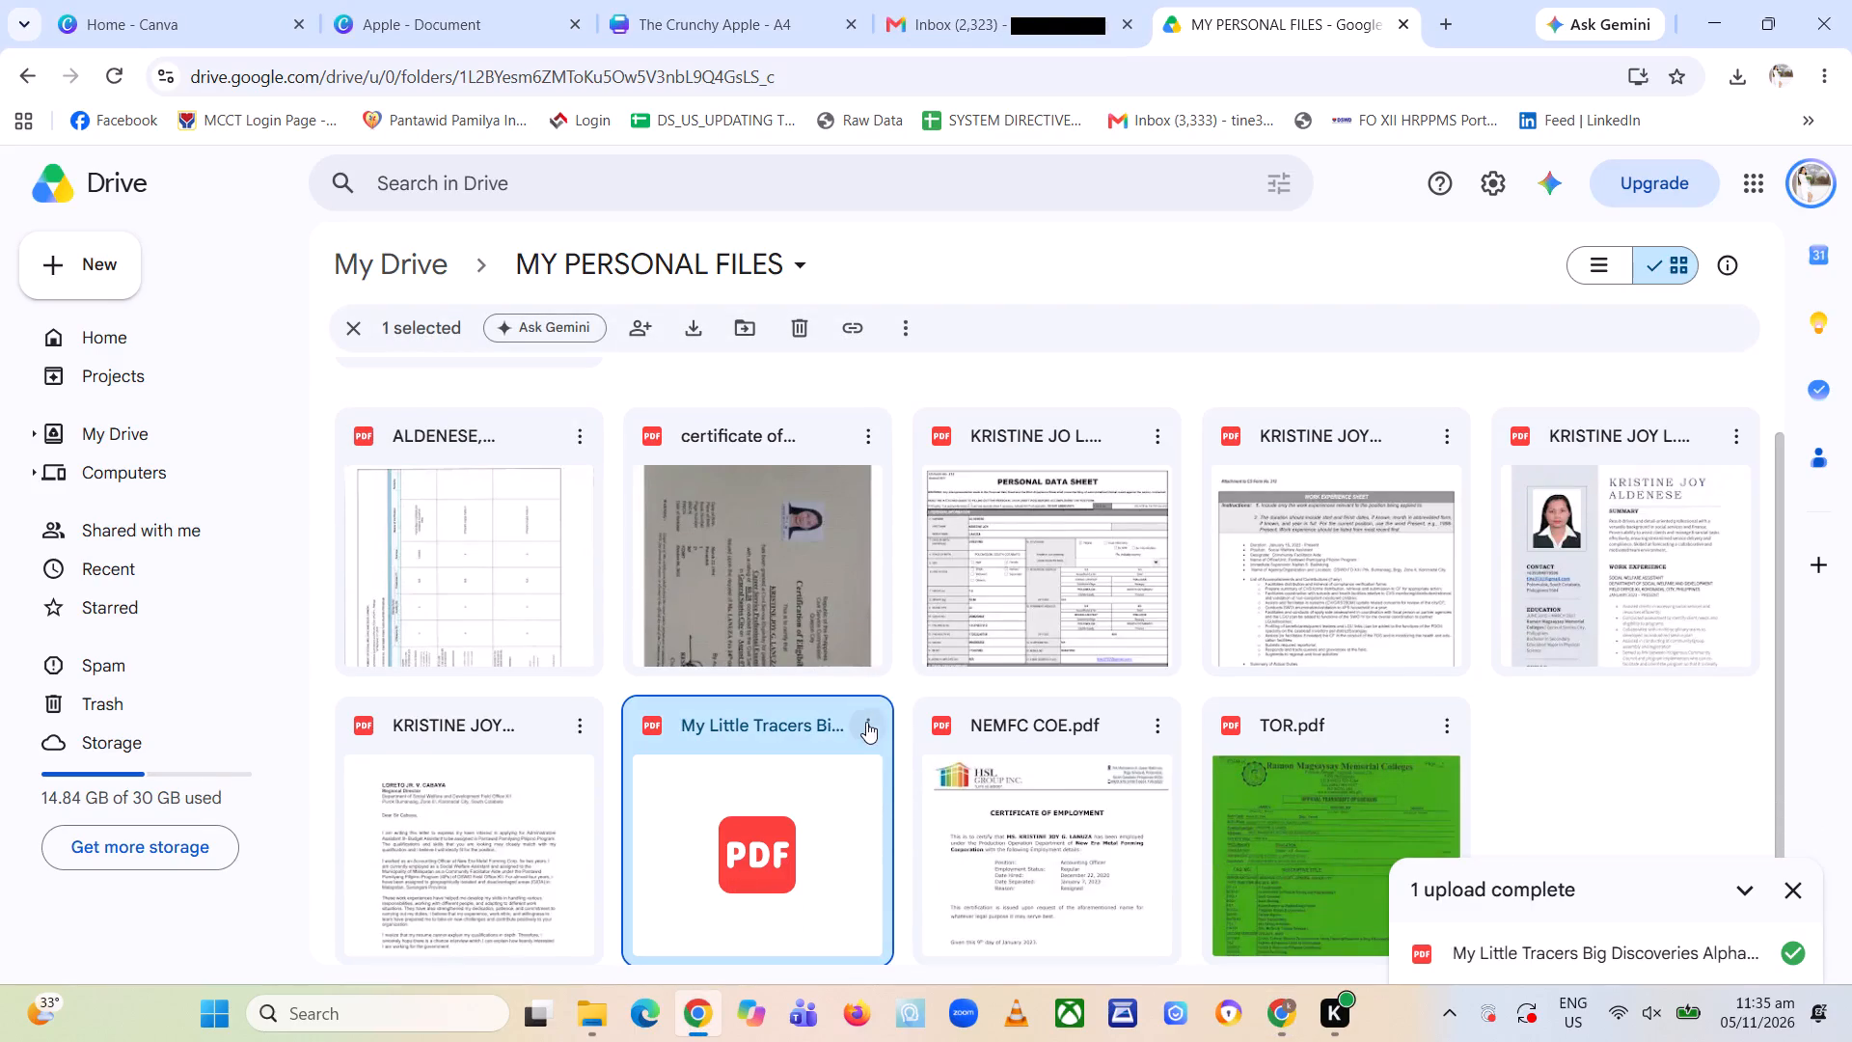
click(865, 724)
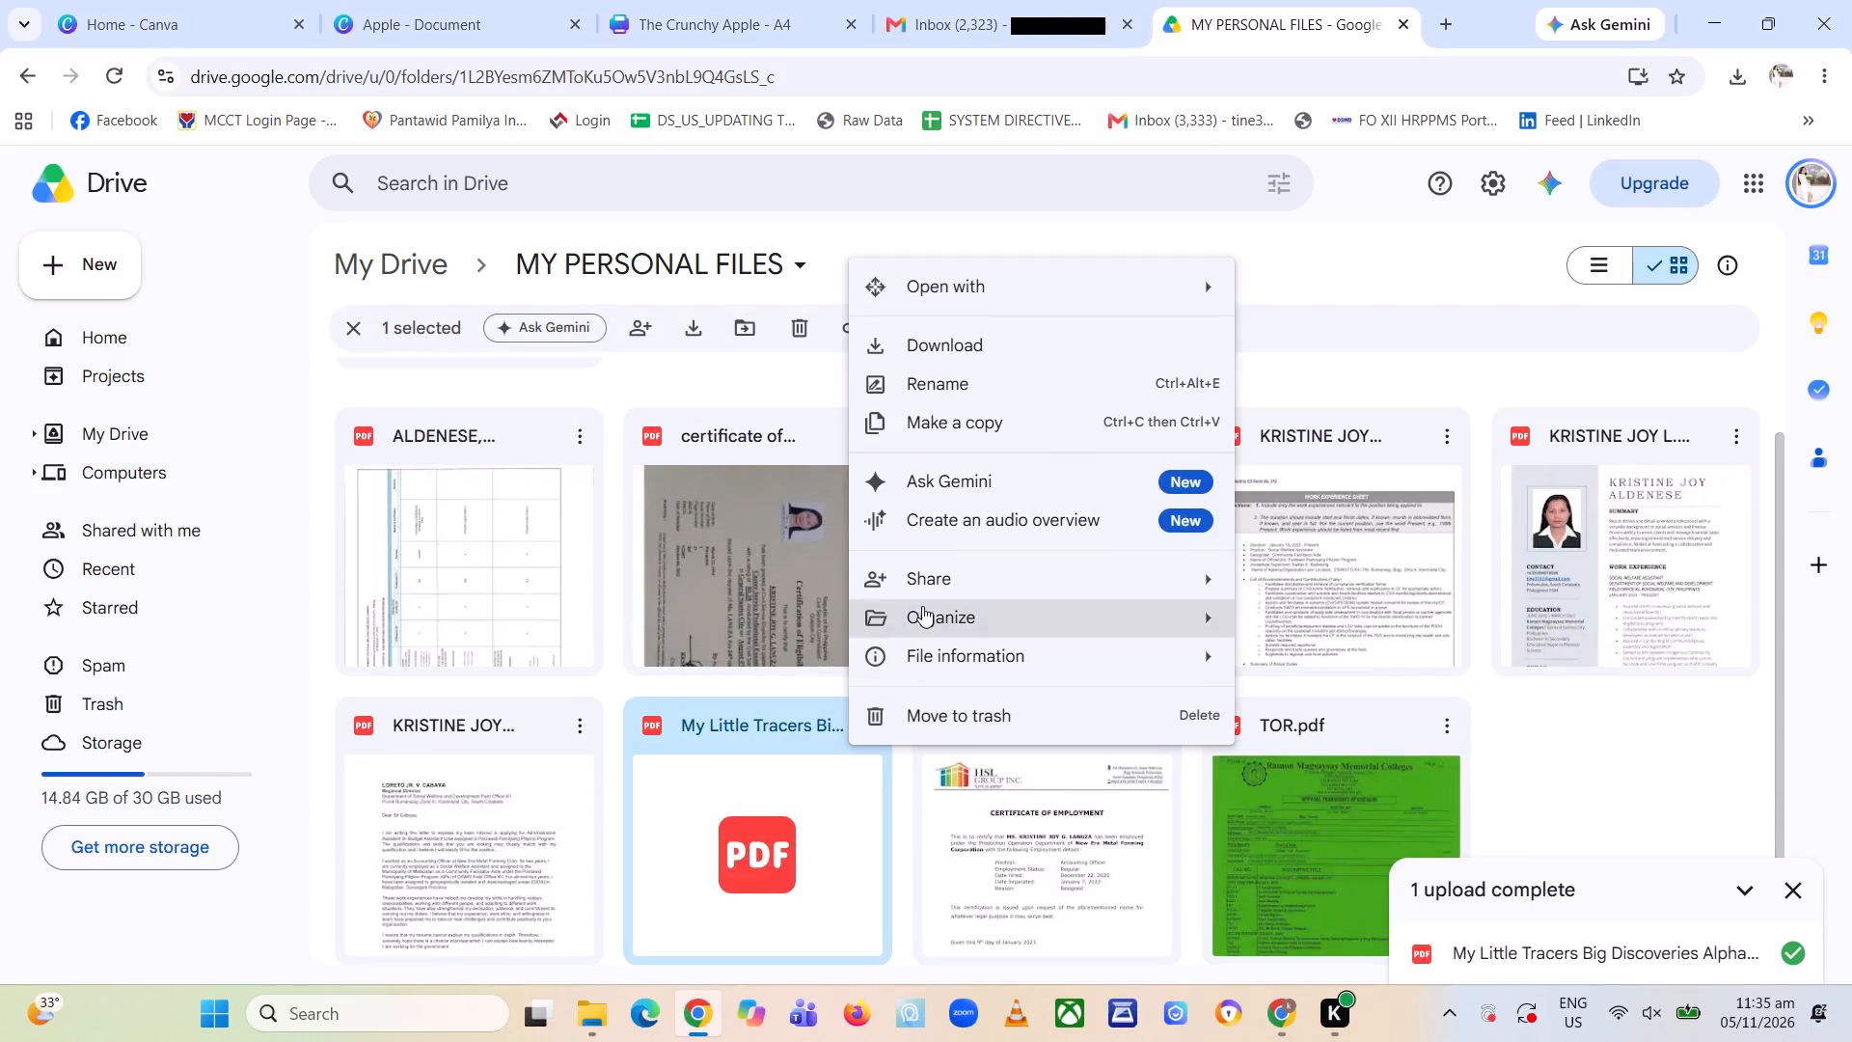
click(1362, 588)
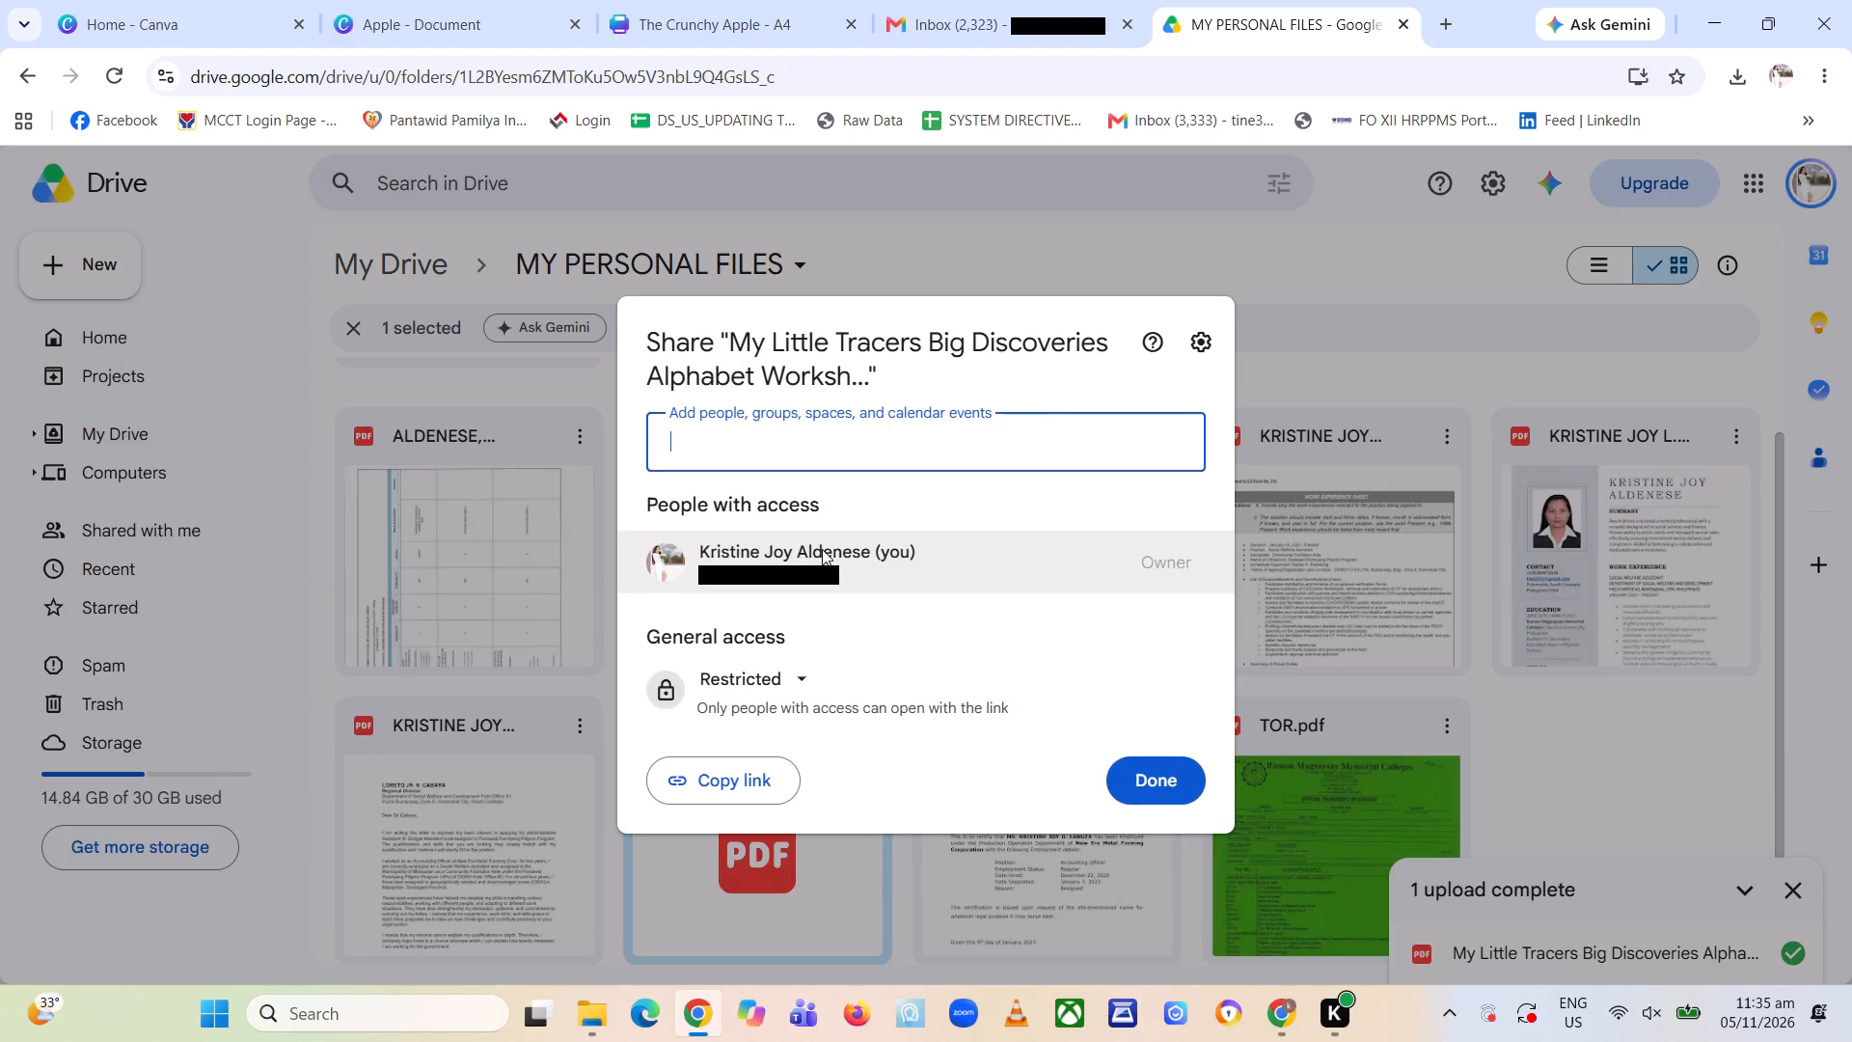
click(749, 693)
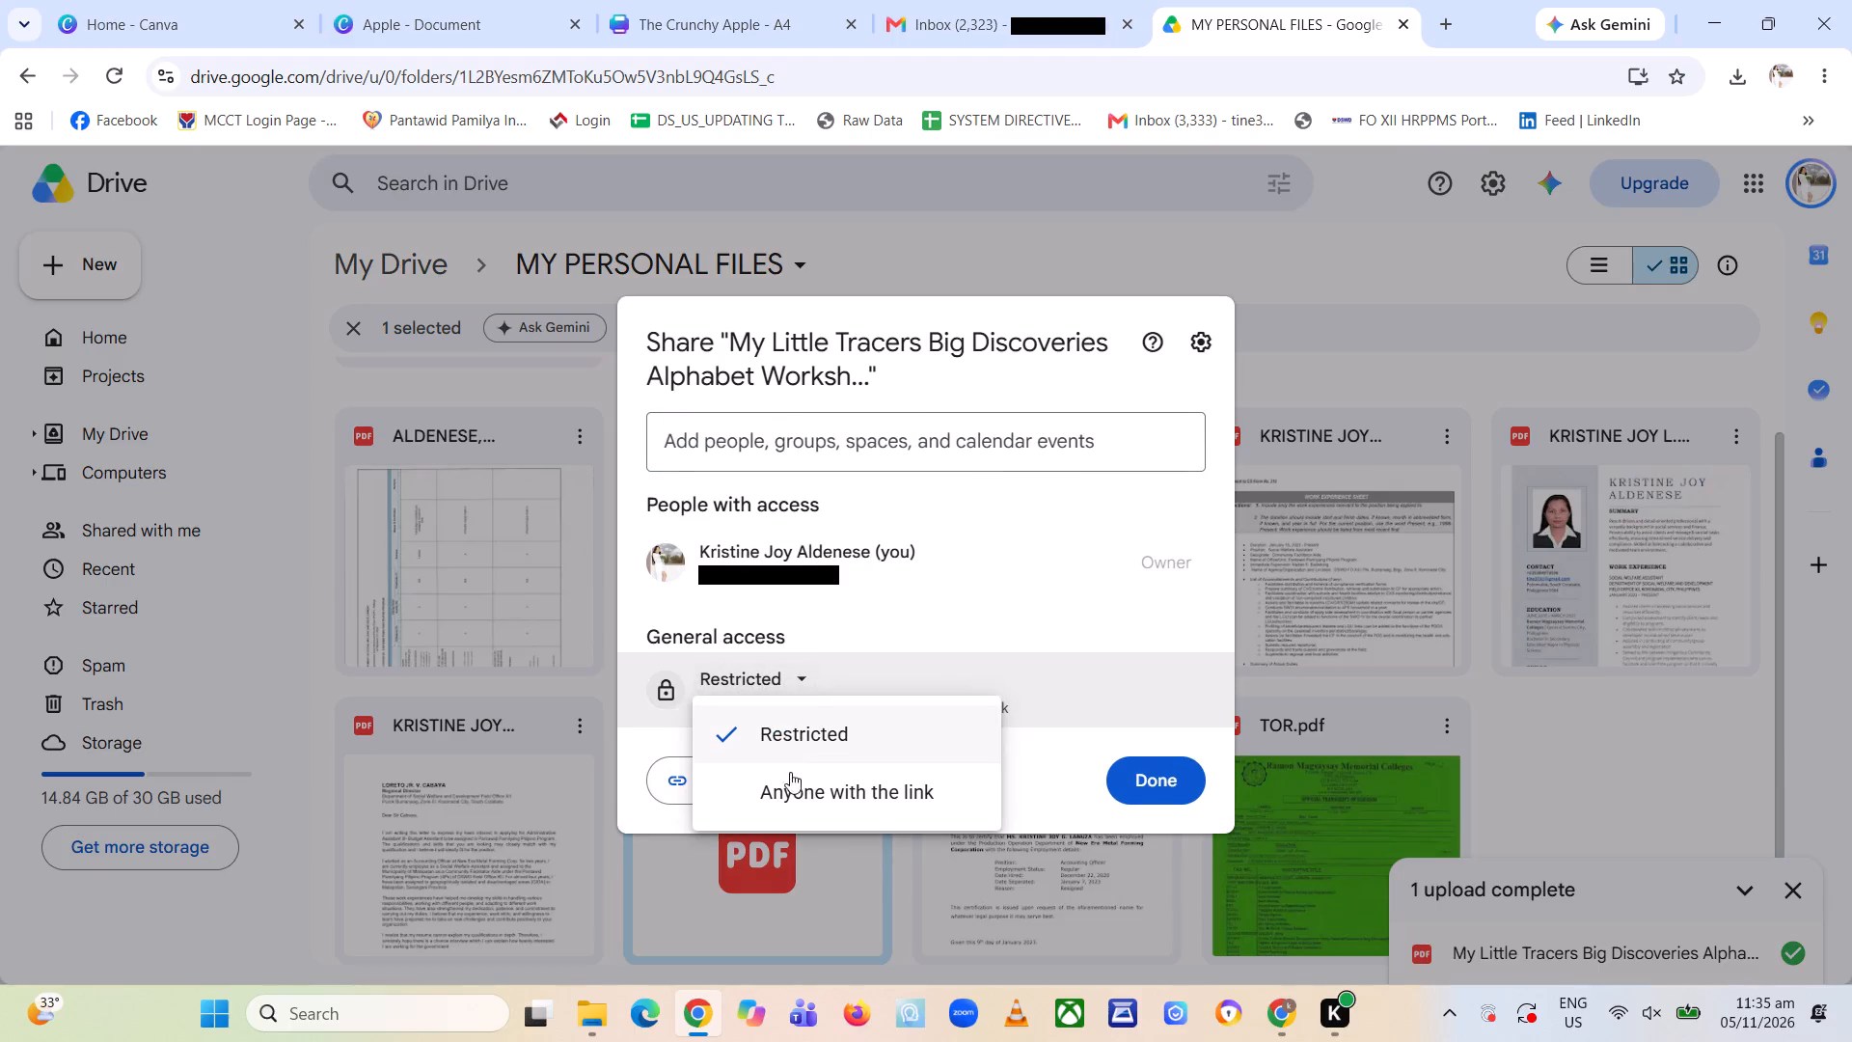
click(803, 801)
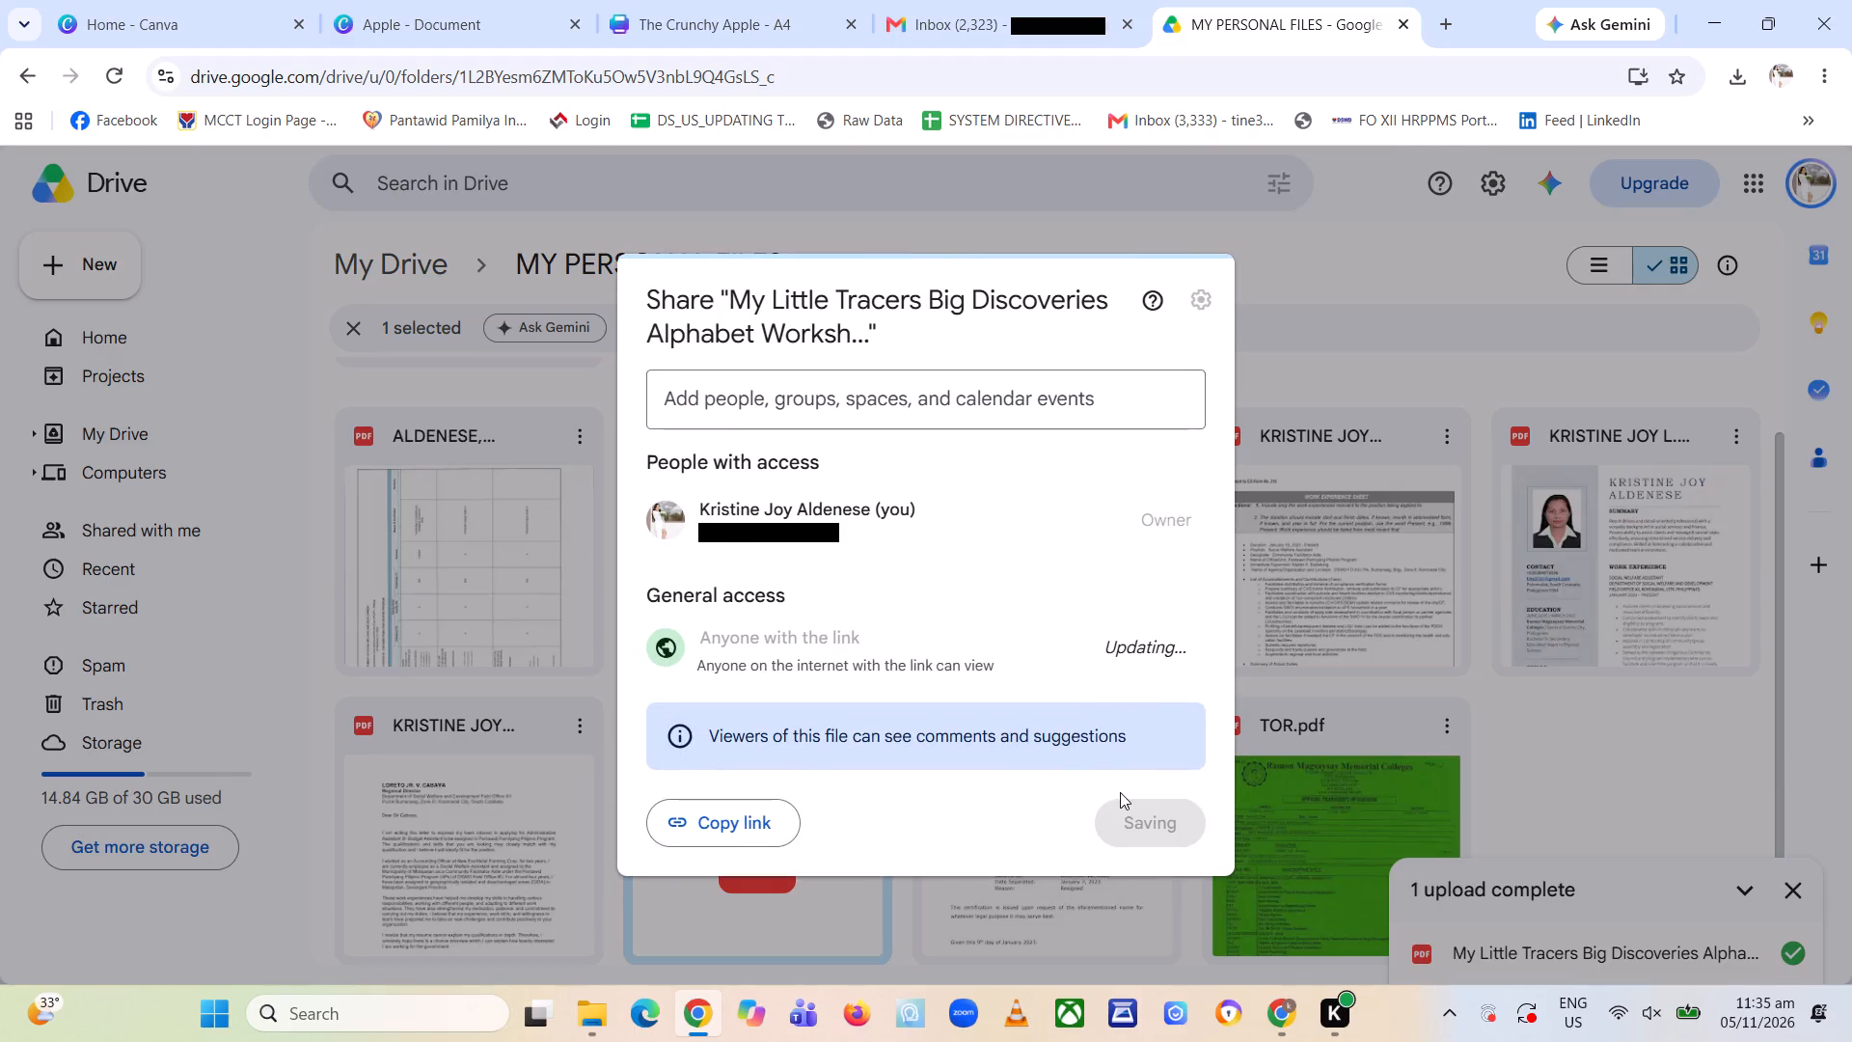
click(1150, 821)
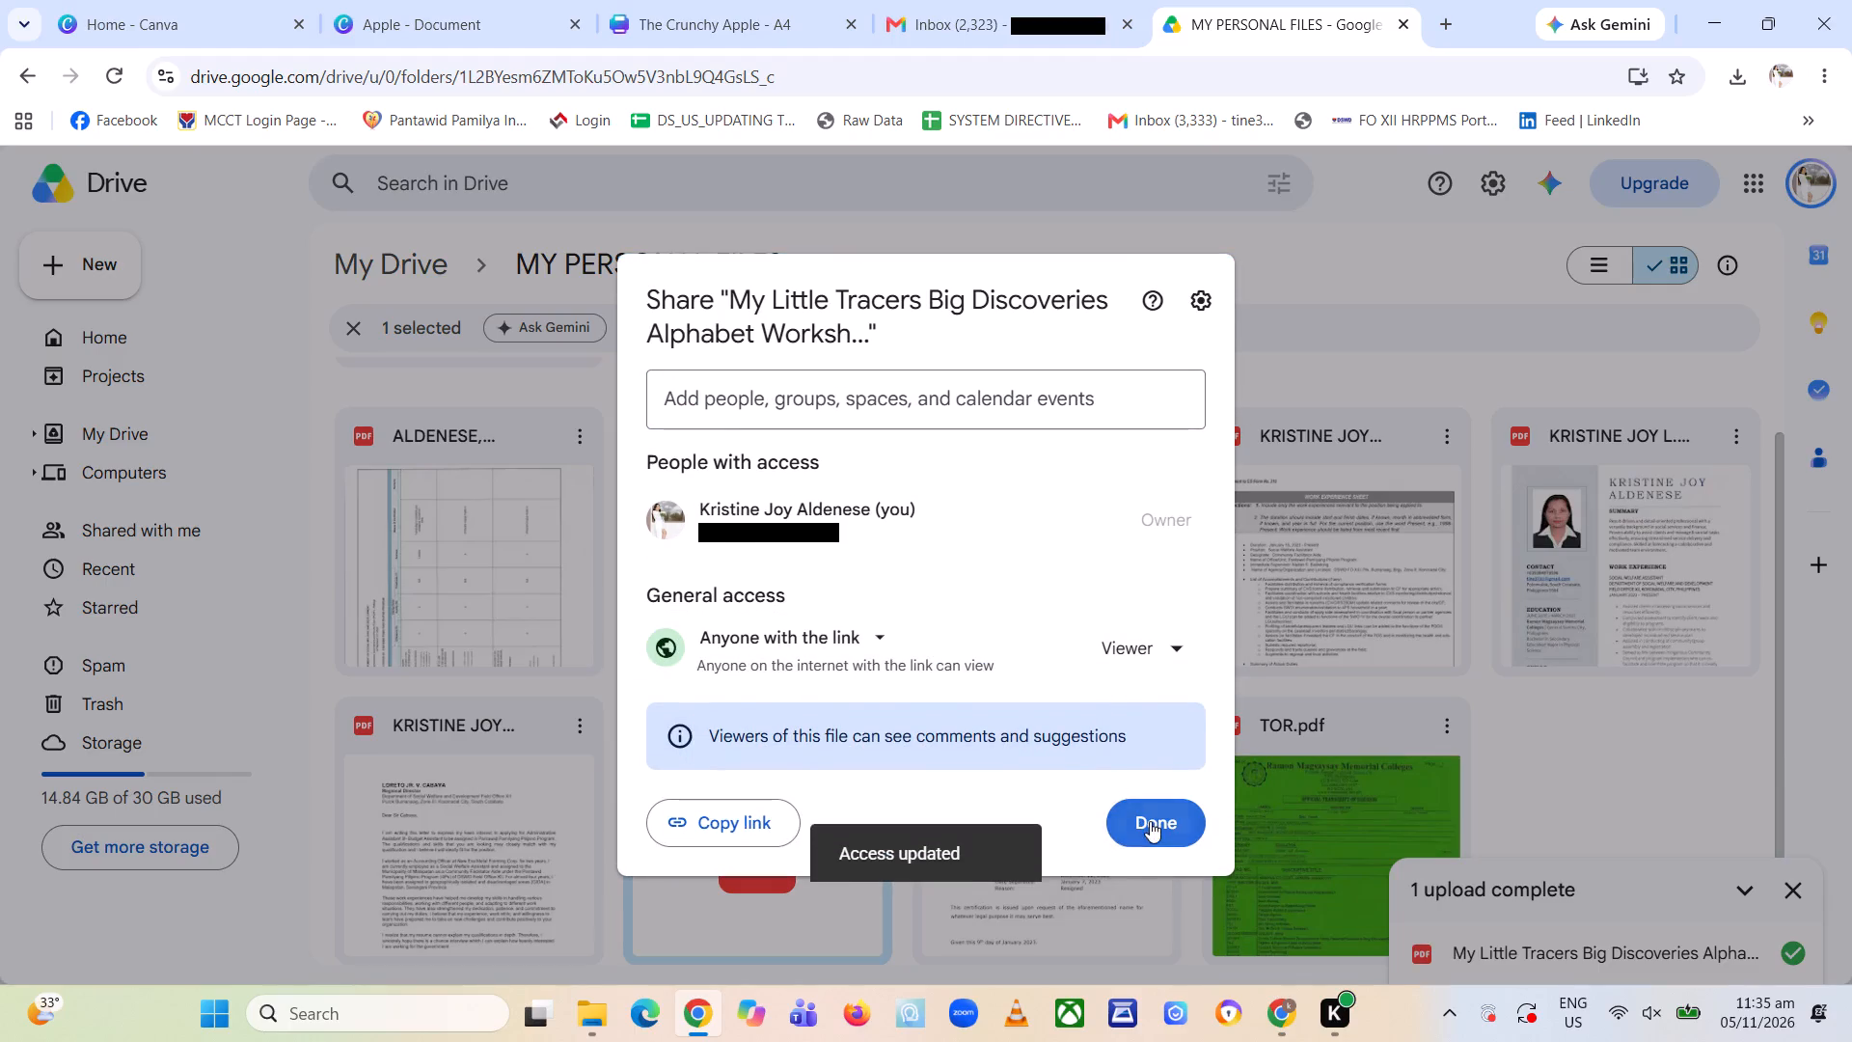
Copy the PDF's Drive link, switch back to the Etsy listing, paste it as the File Link text box's instructions, and save the field.
click(860, 720)
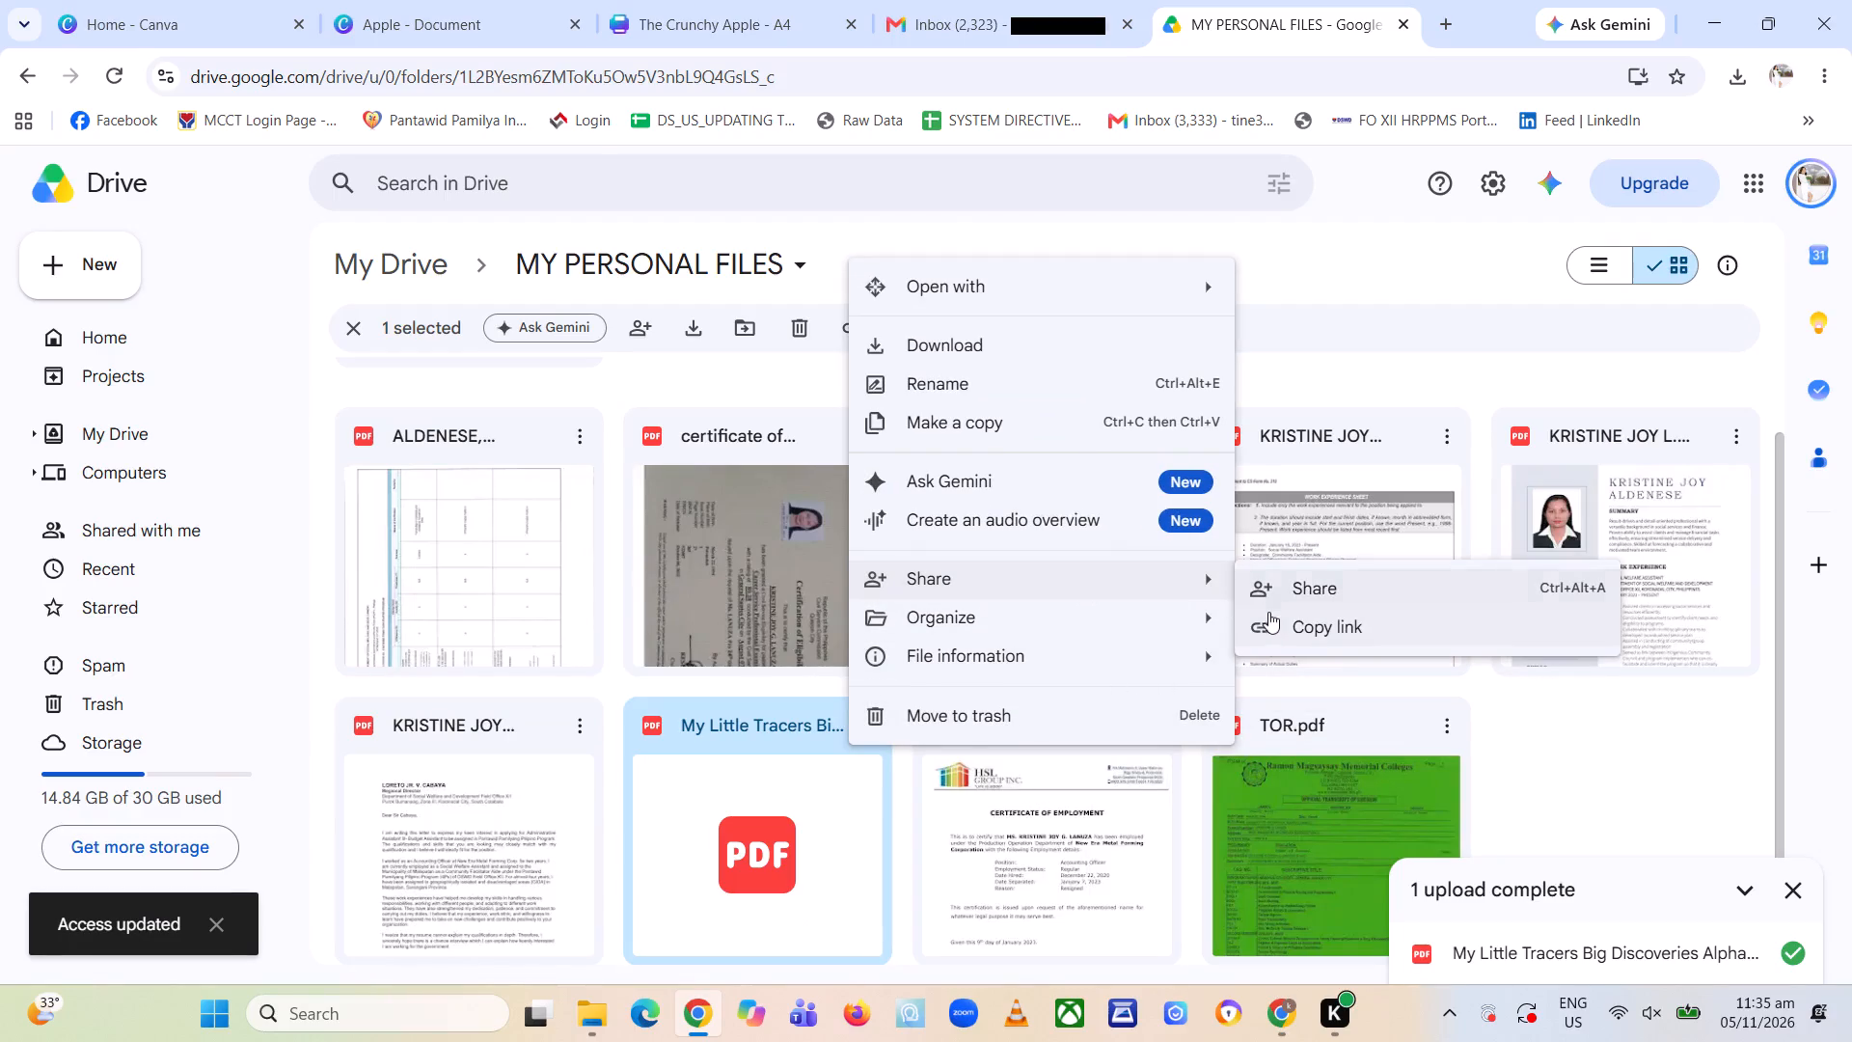
click(1270, 620)
key(alt+Tab)
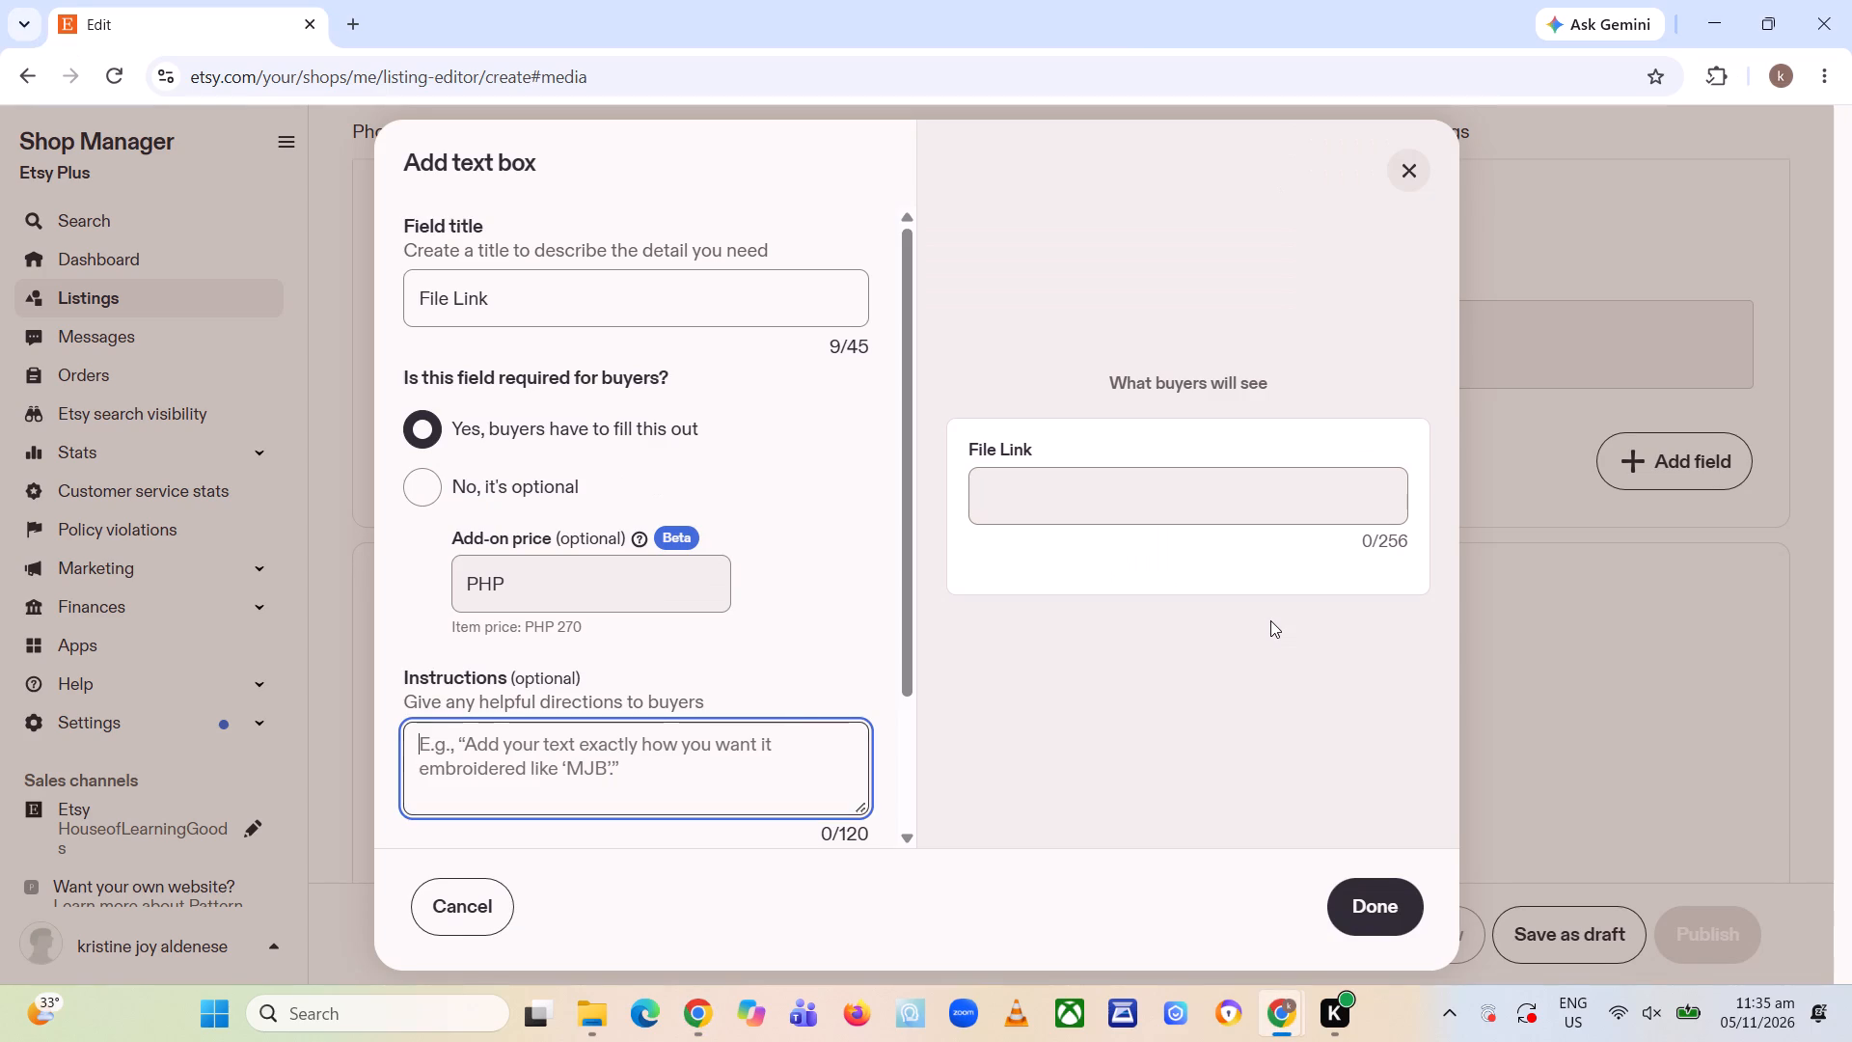
key(ctrl+v)
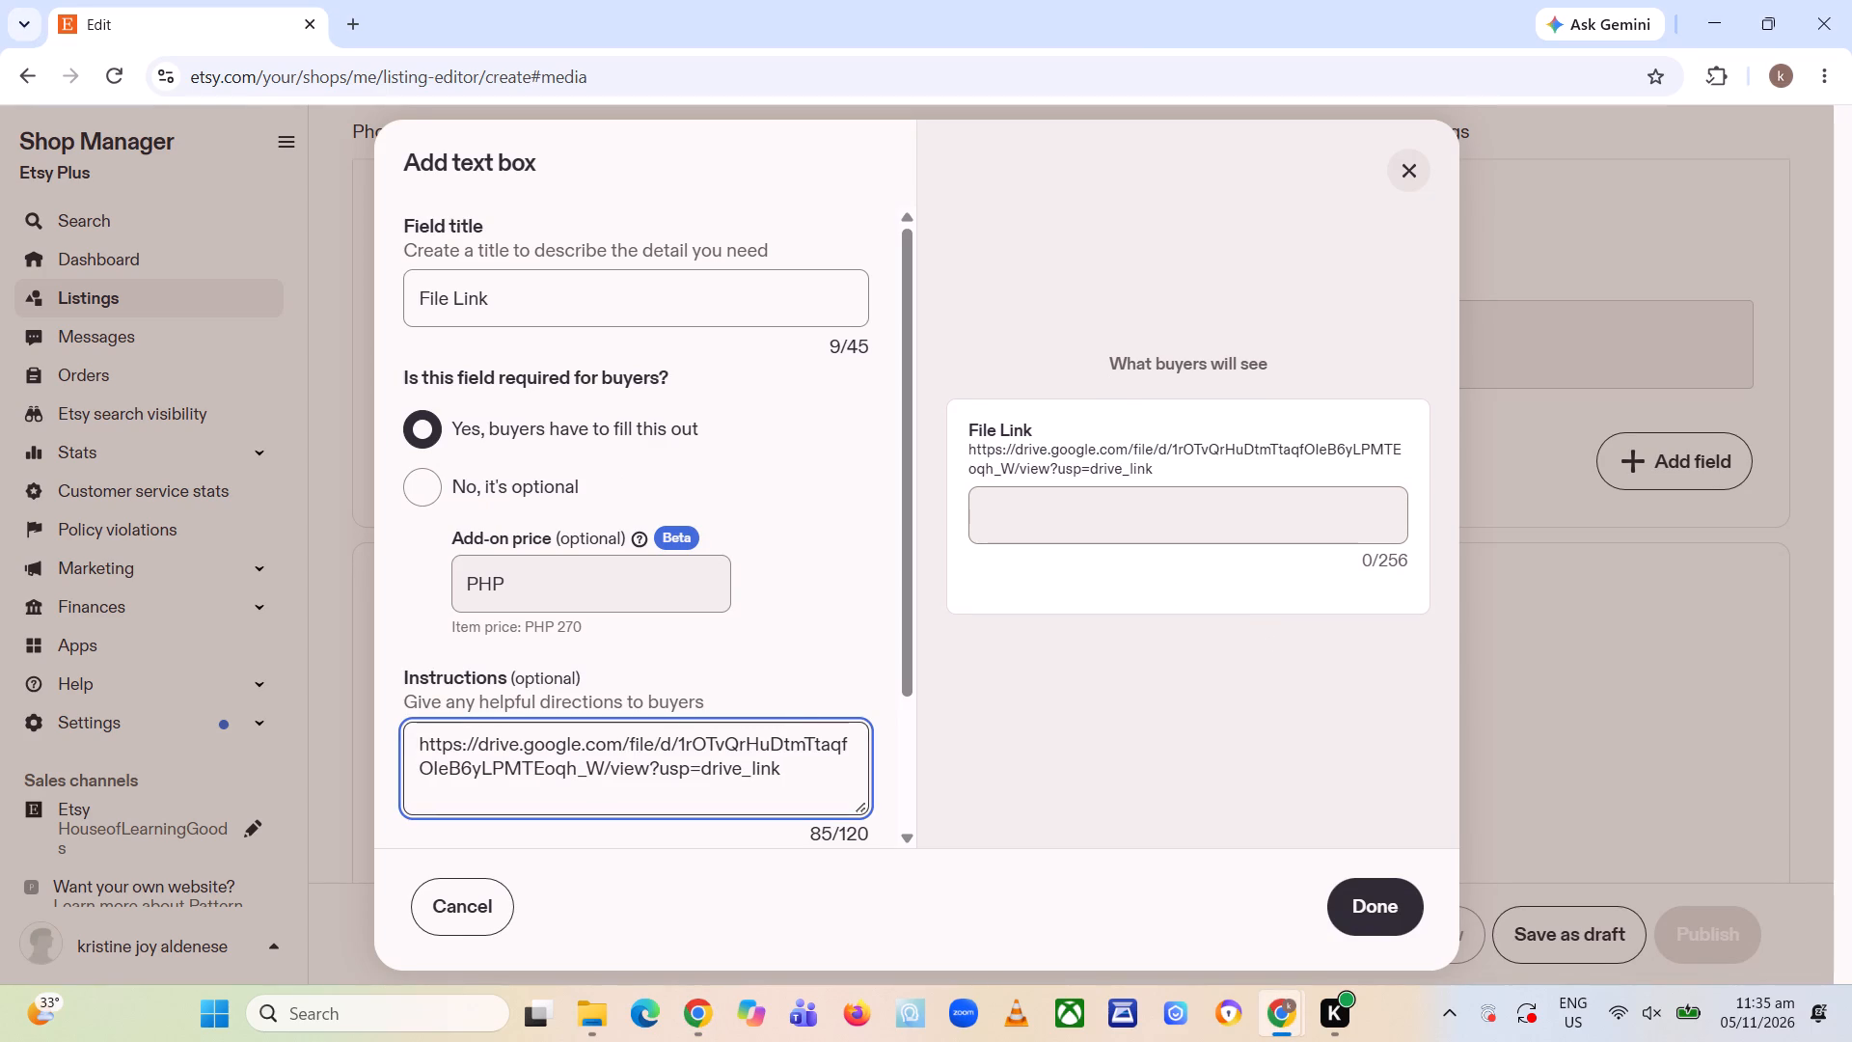
click(1371, 902)
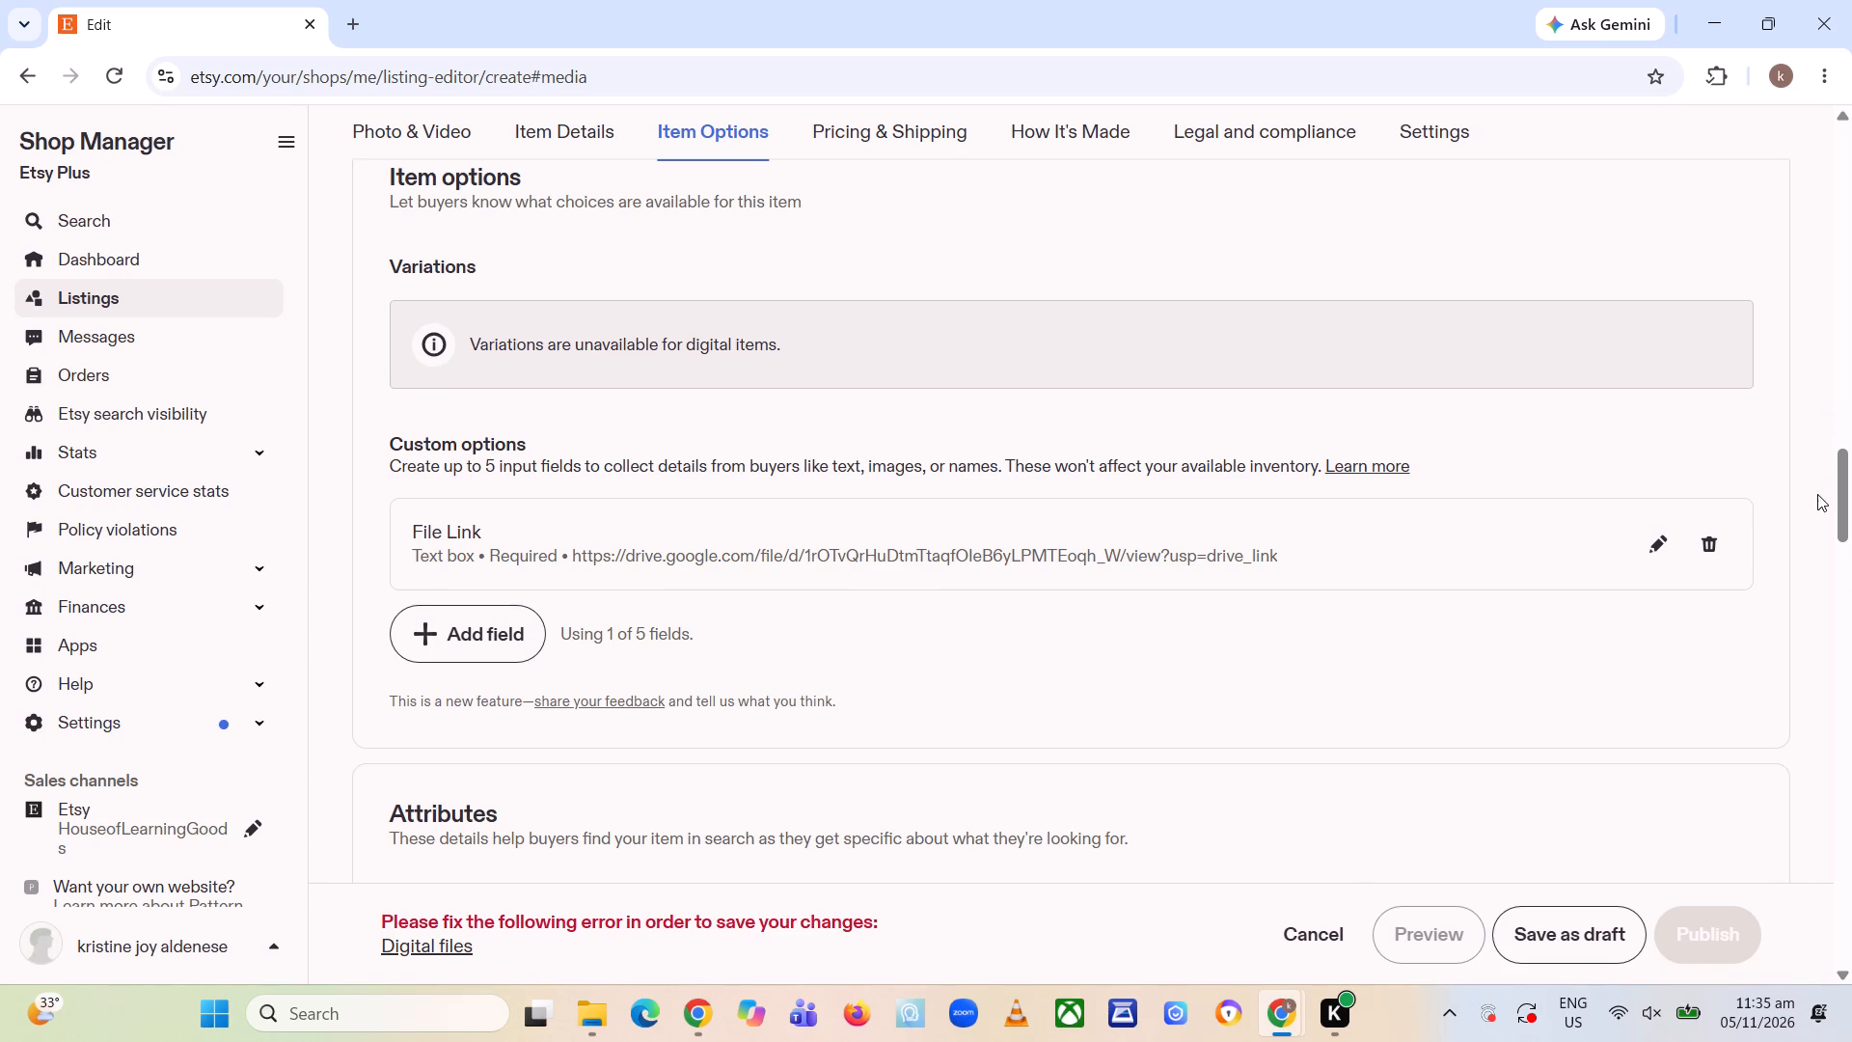
Review the listing form from Digital files and Description through Item options, Attributes, and Price and inventory for what still needs completing.
drag(1845, 474, 1851, 405)
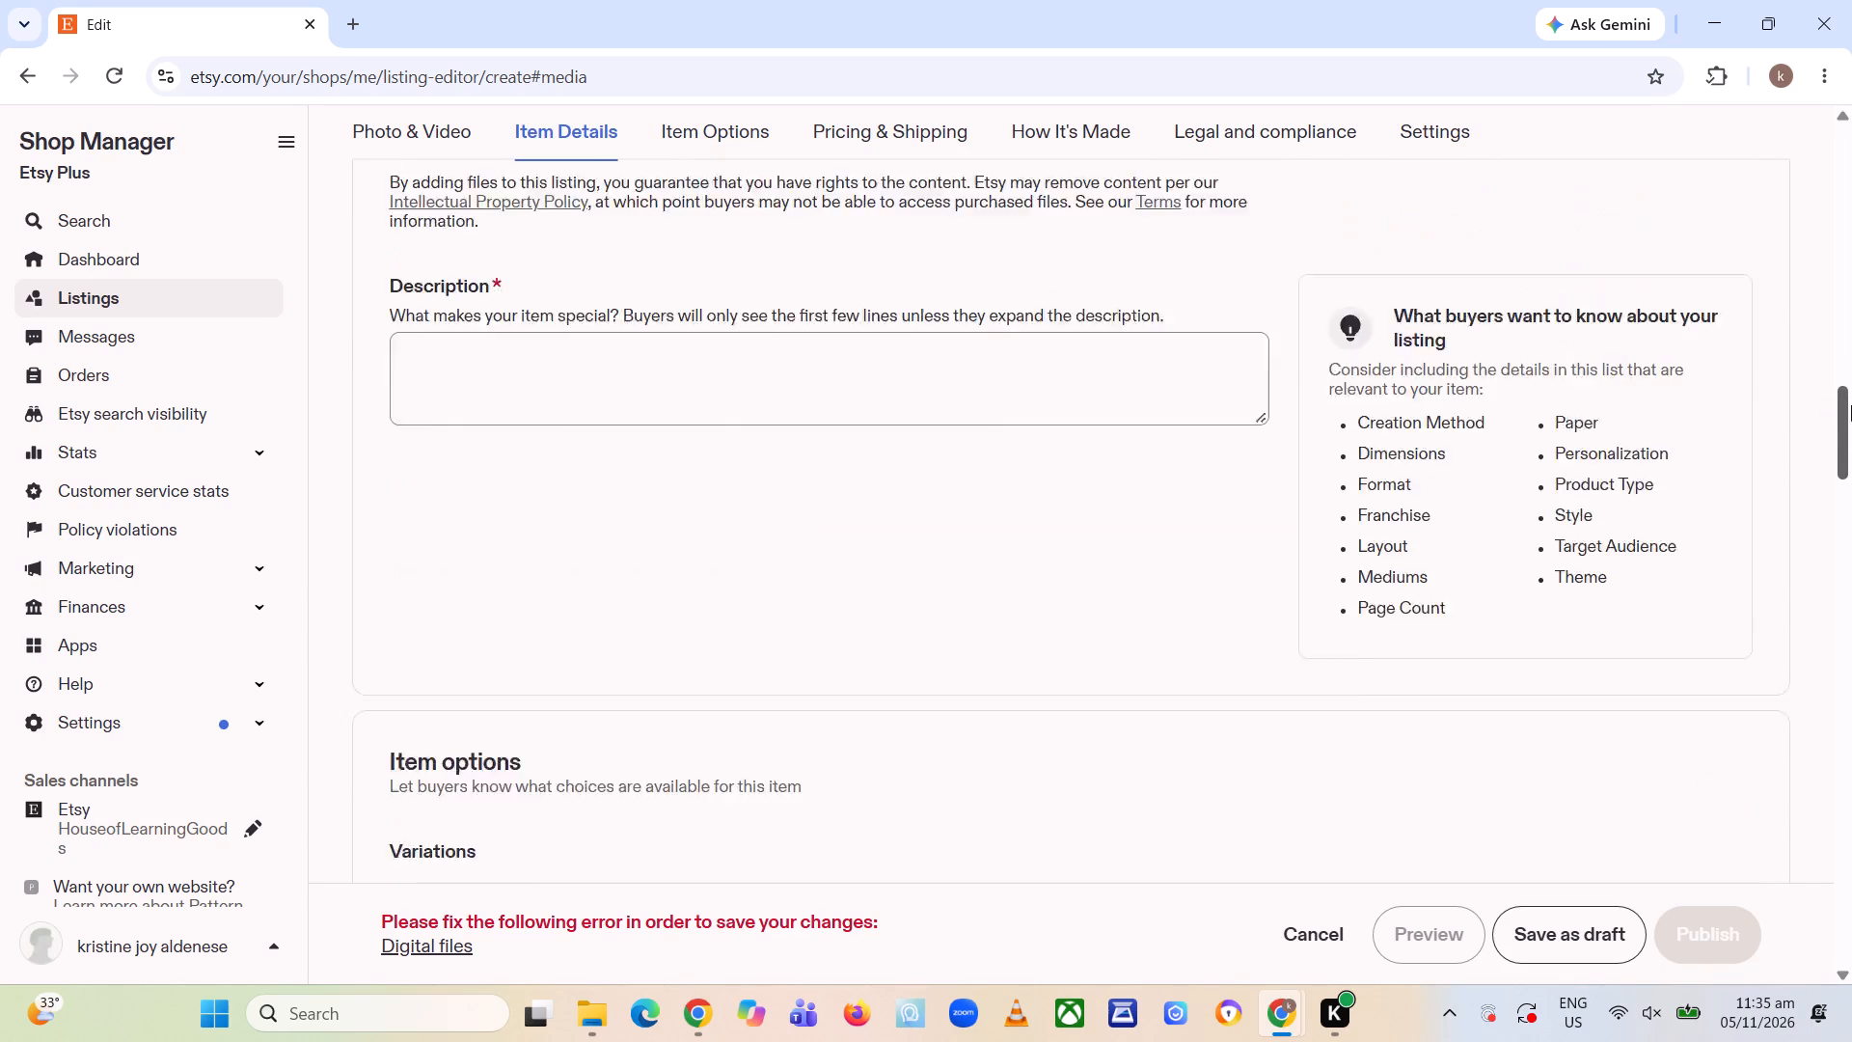
drag(1851, 405, 1851, 642)
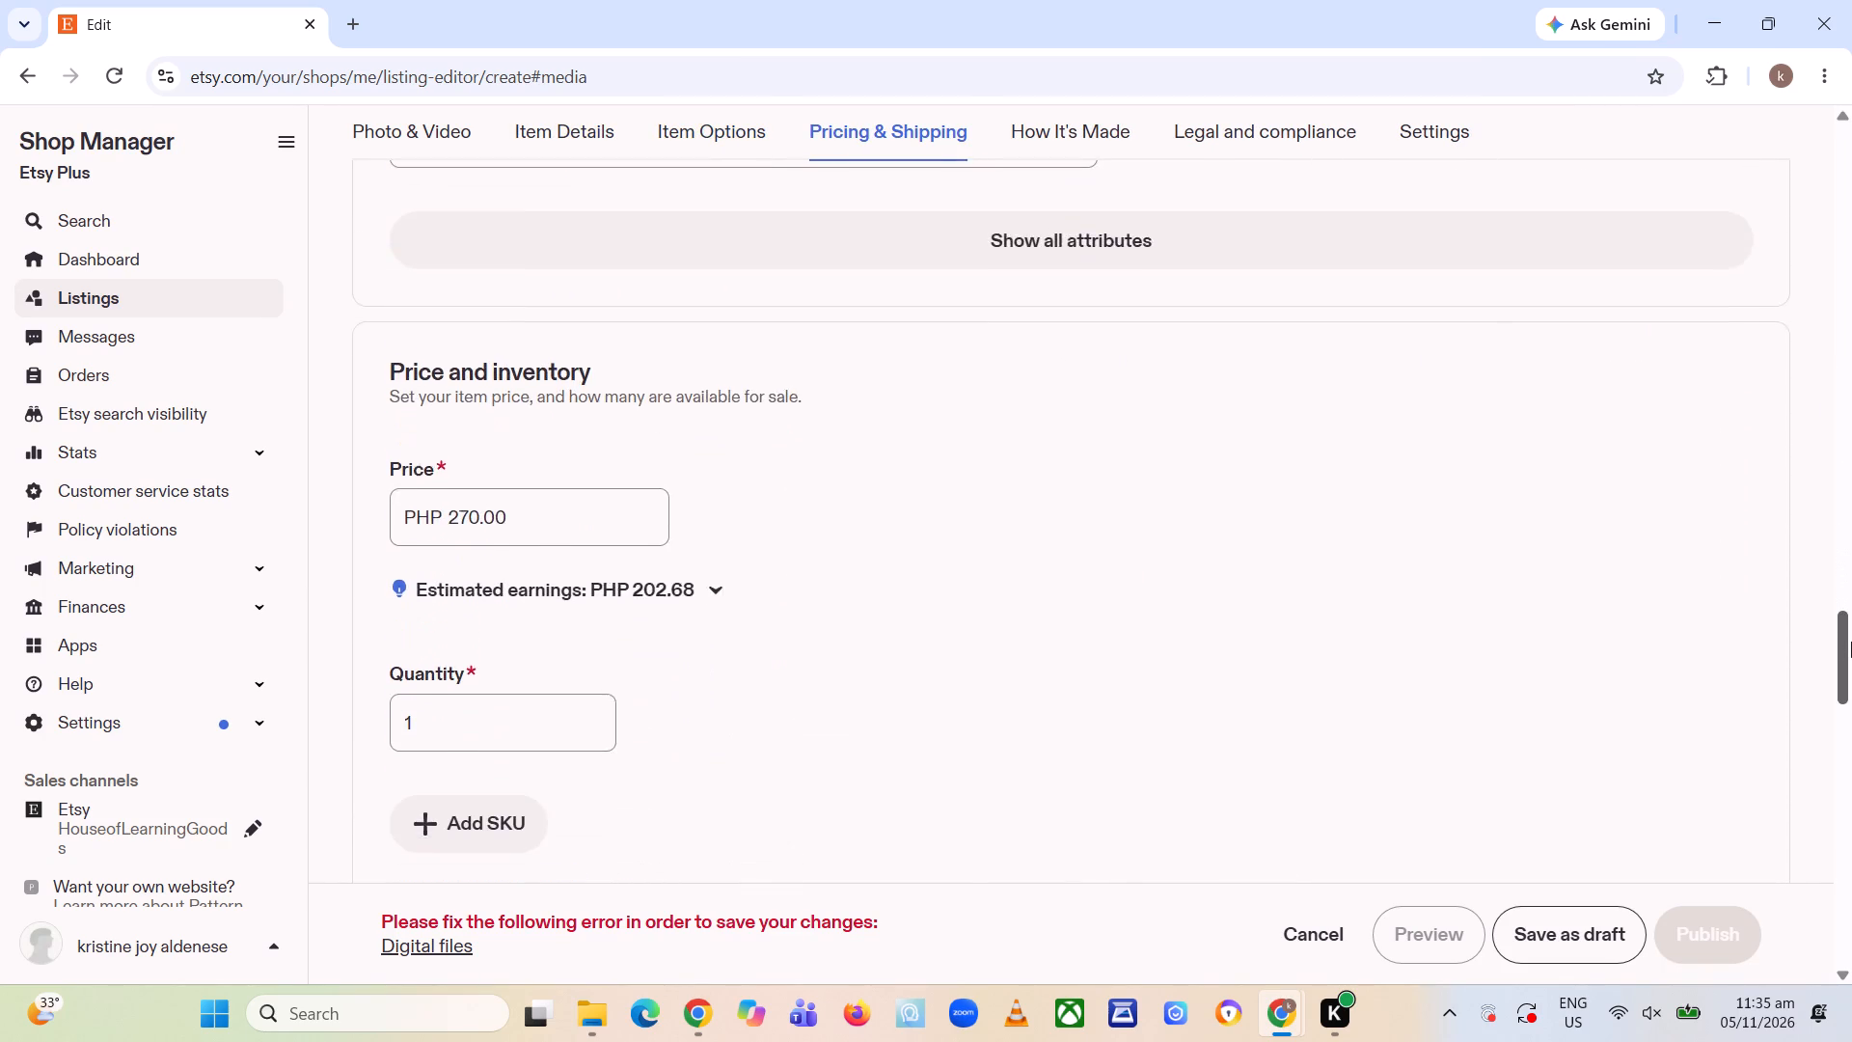
drag(1851, 642, 1851, 521)
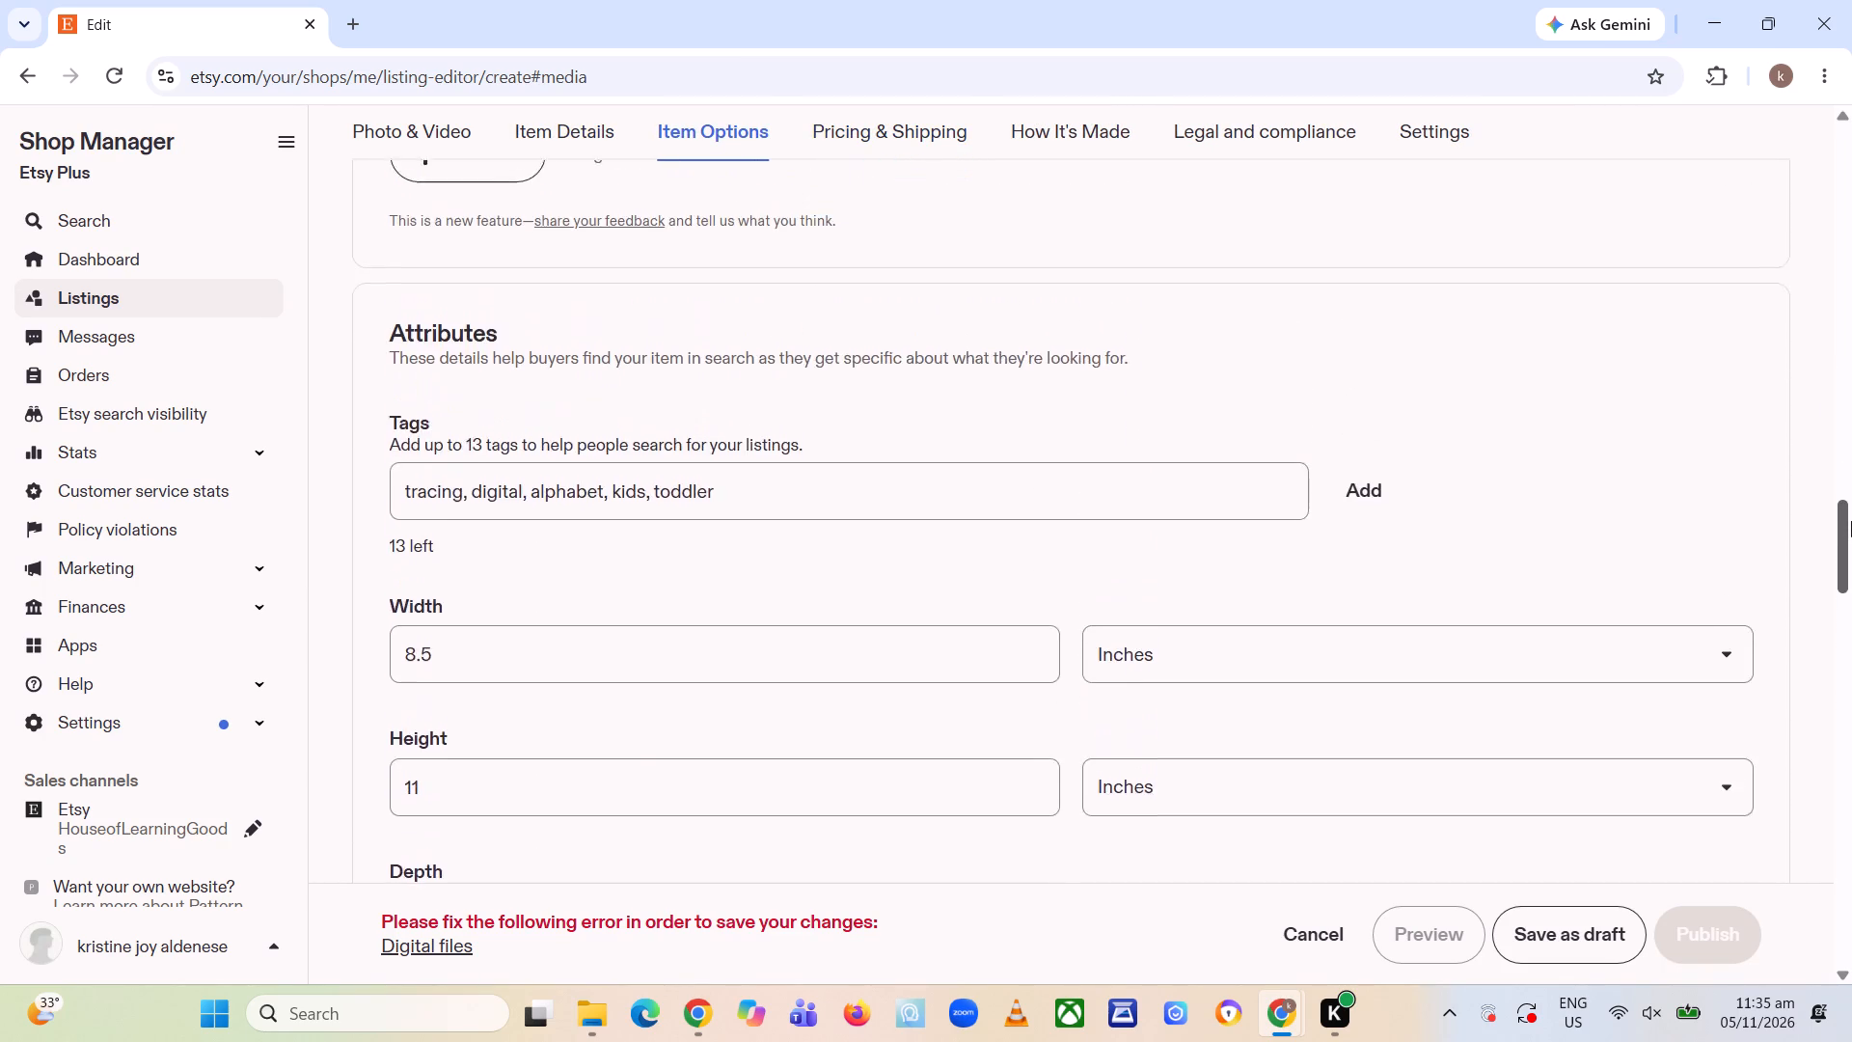
drag(1851, 521, 1839, 463)
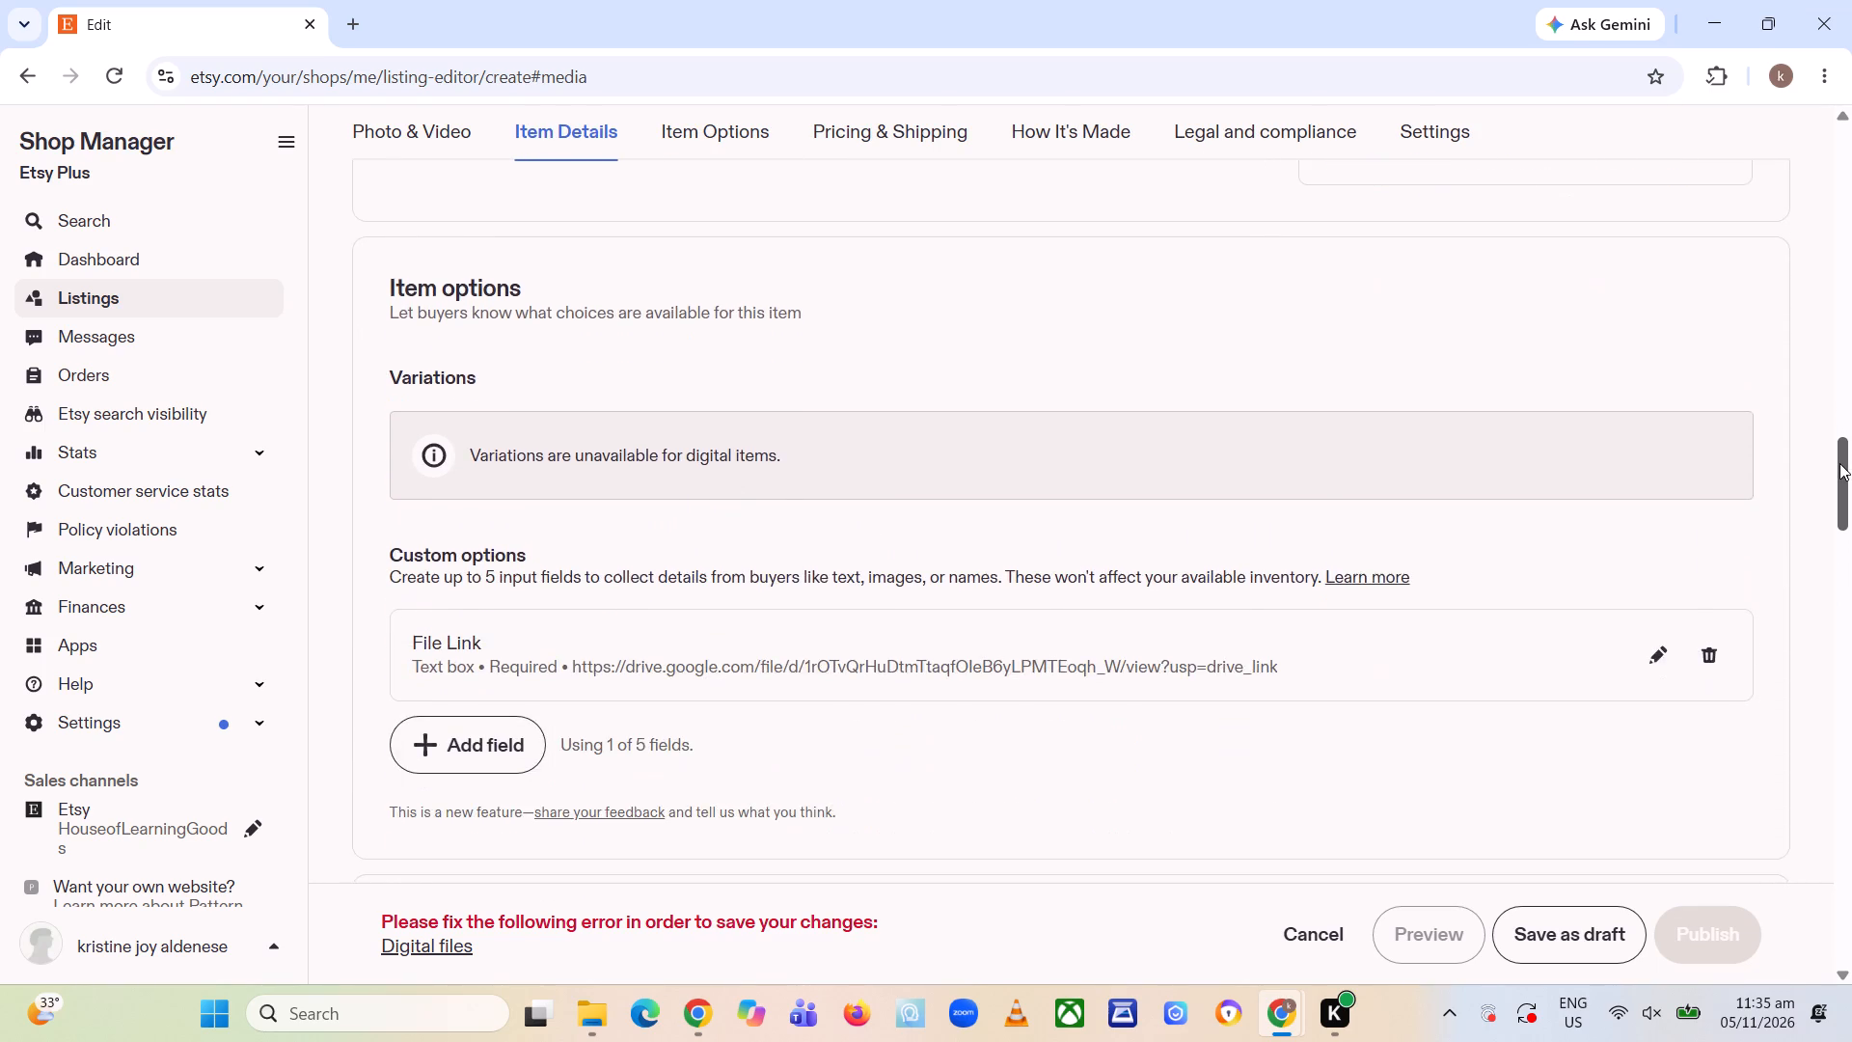
drag(1839, 463, 1851, 482)
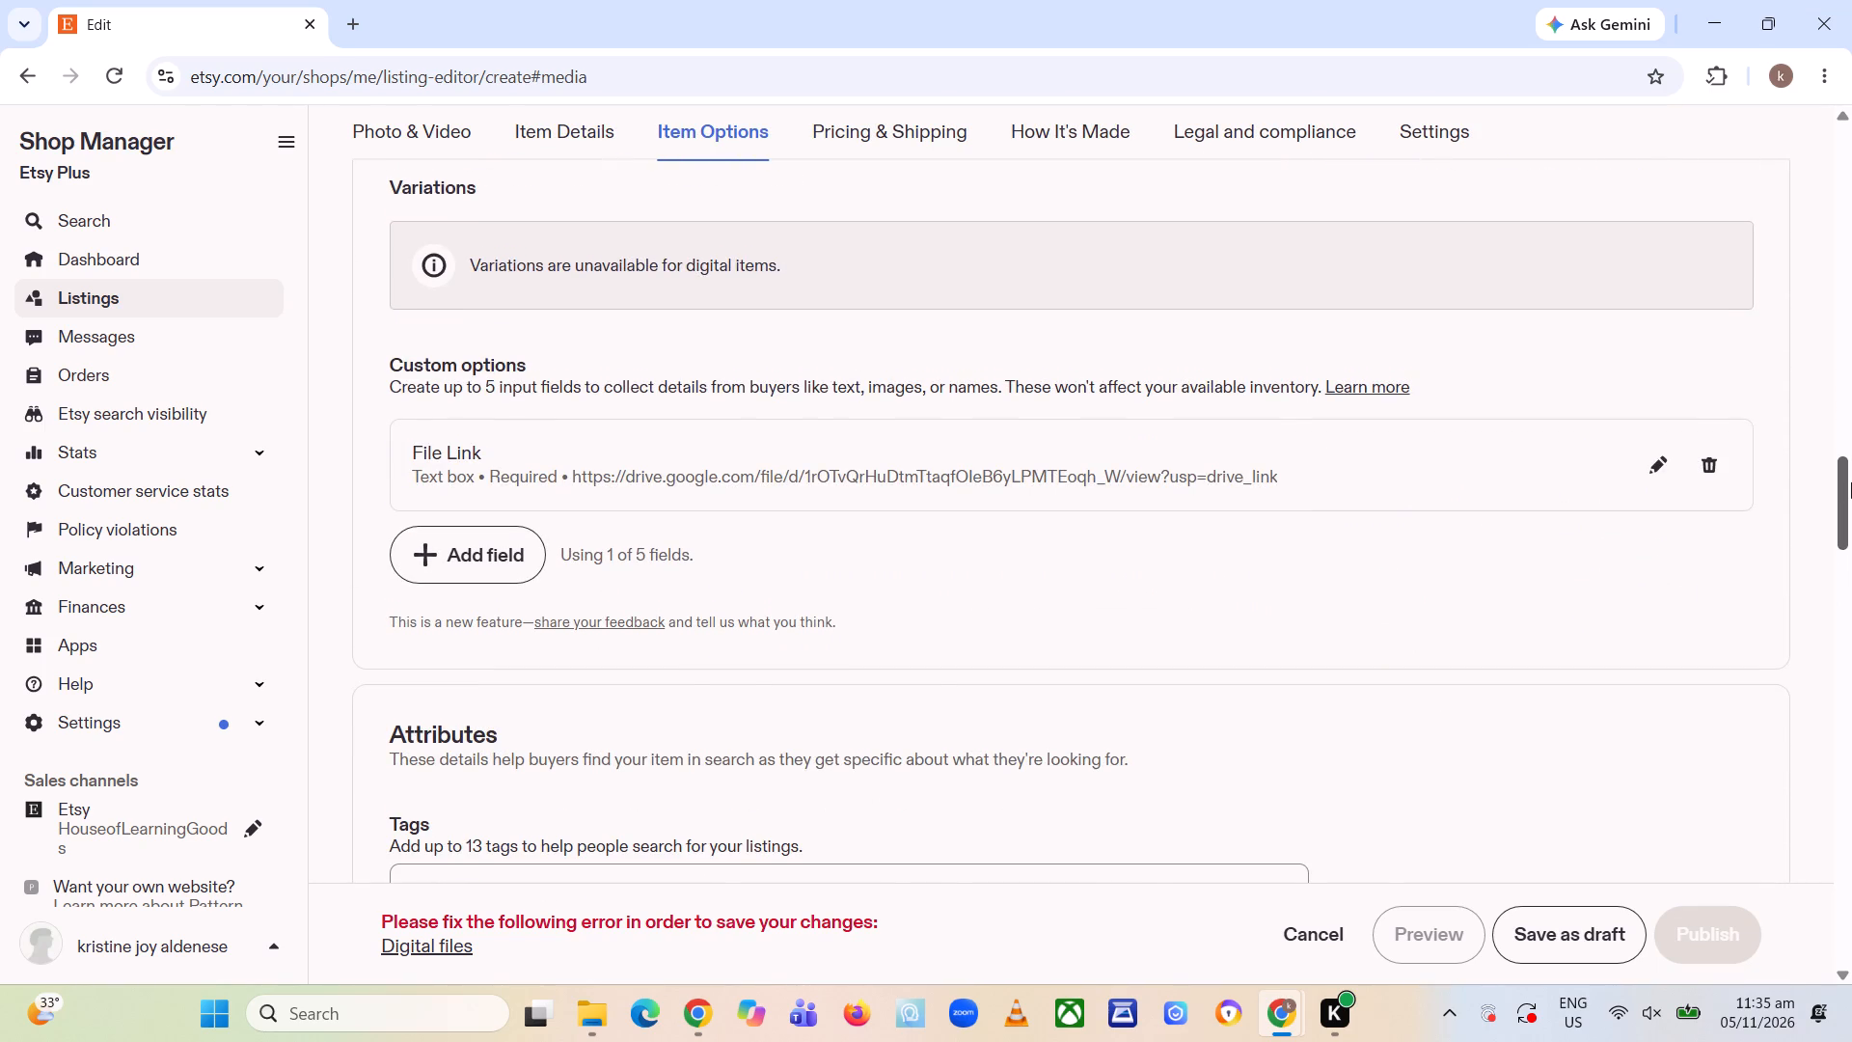
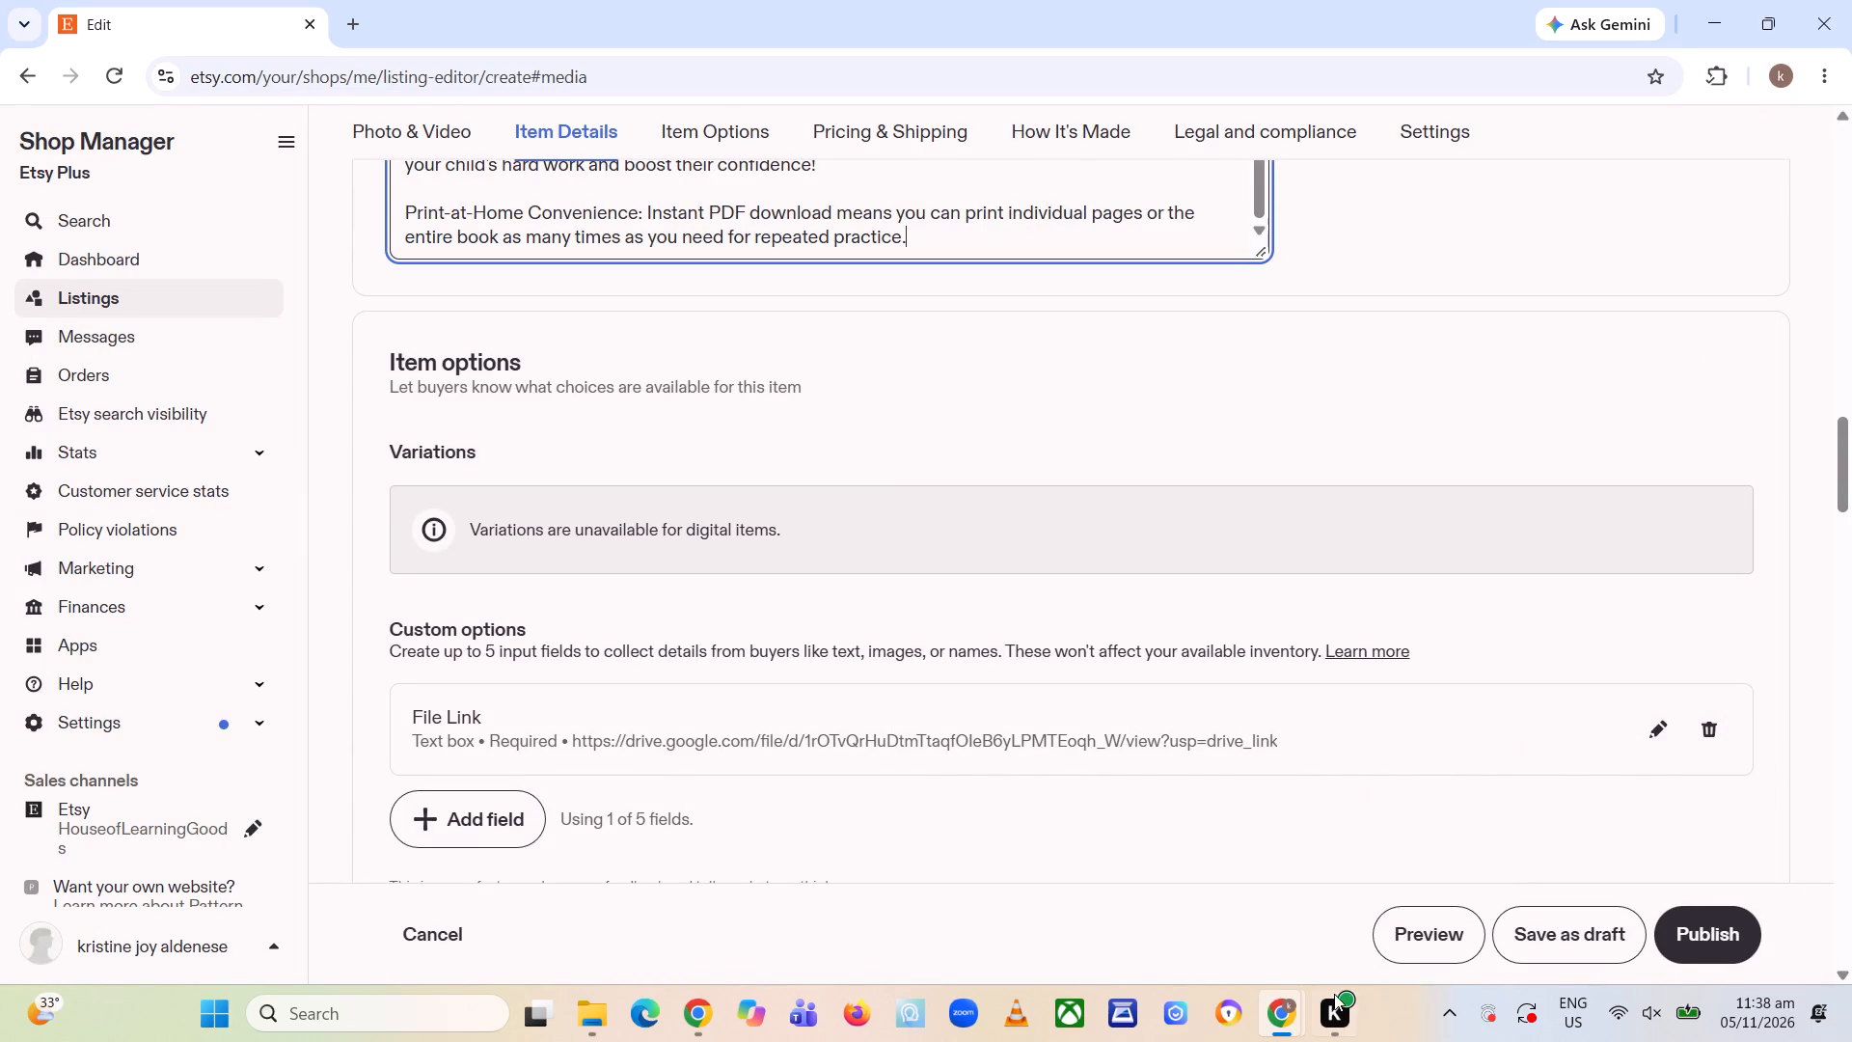
In Google Drive, change the general access of the My Little Tracers Big Discoveries PDF to Restricted.
click(691, 1010)
click(862, 720)
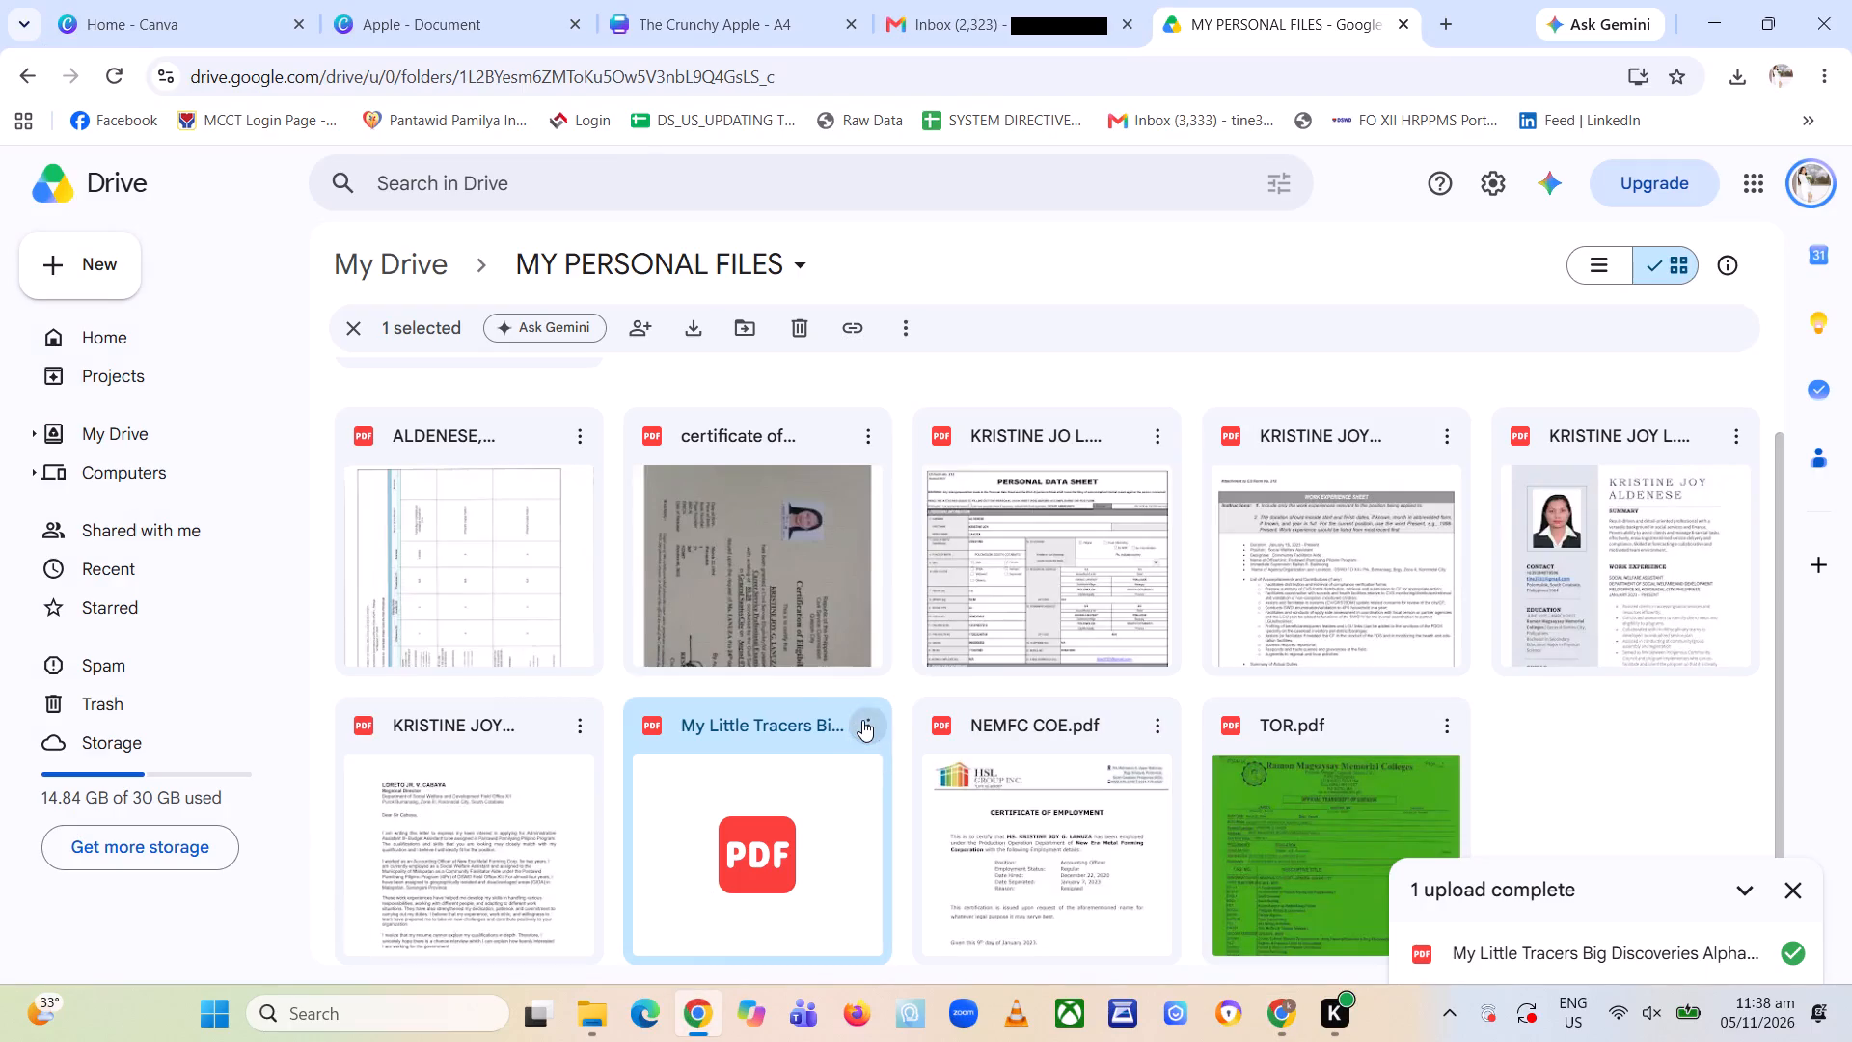
click(1001, 591)
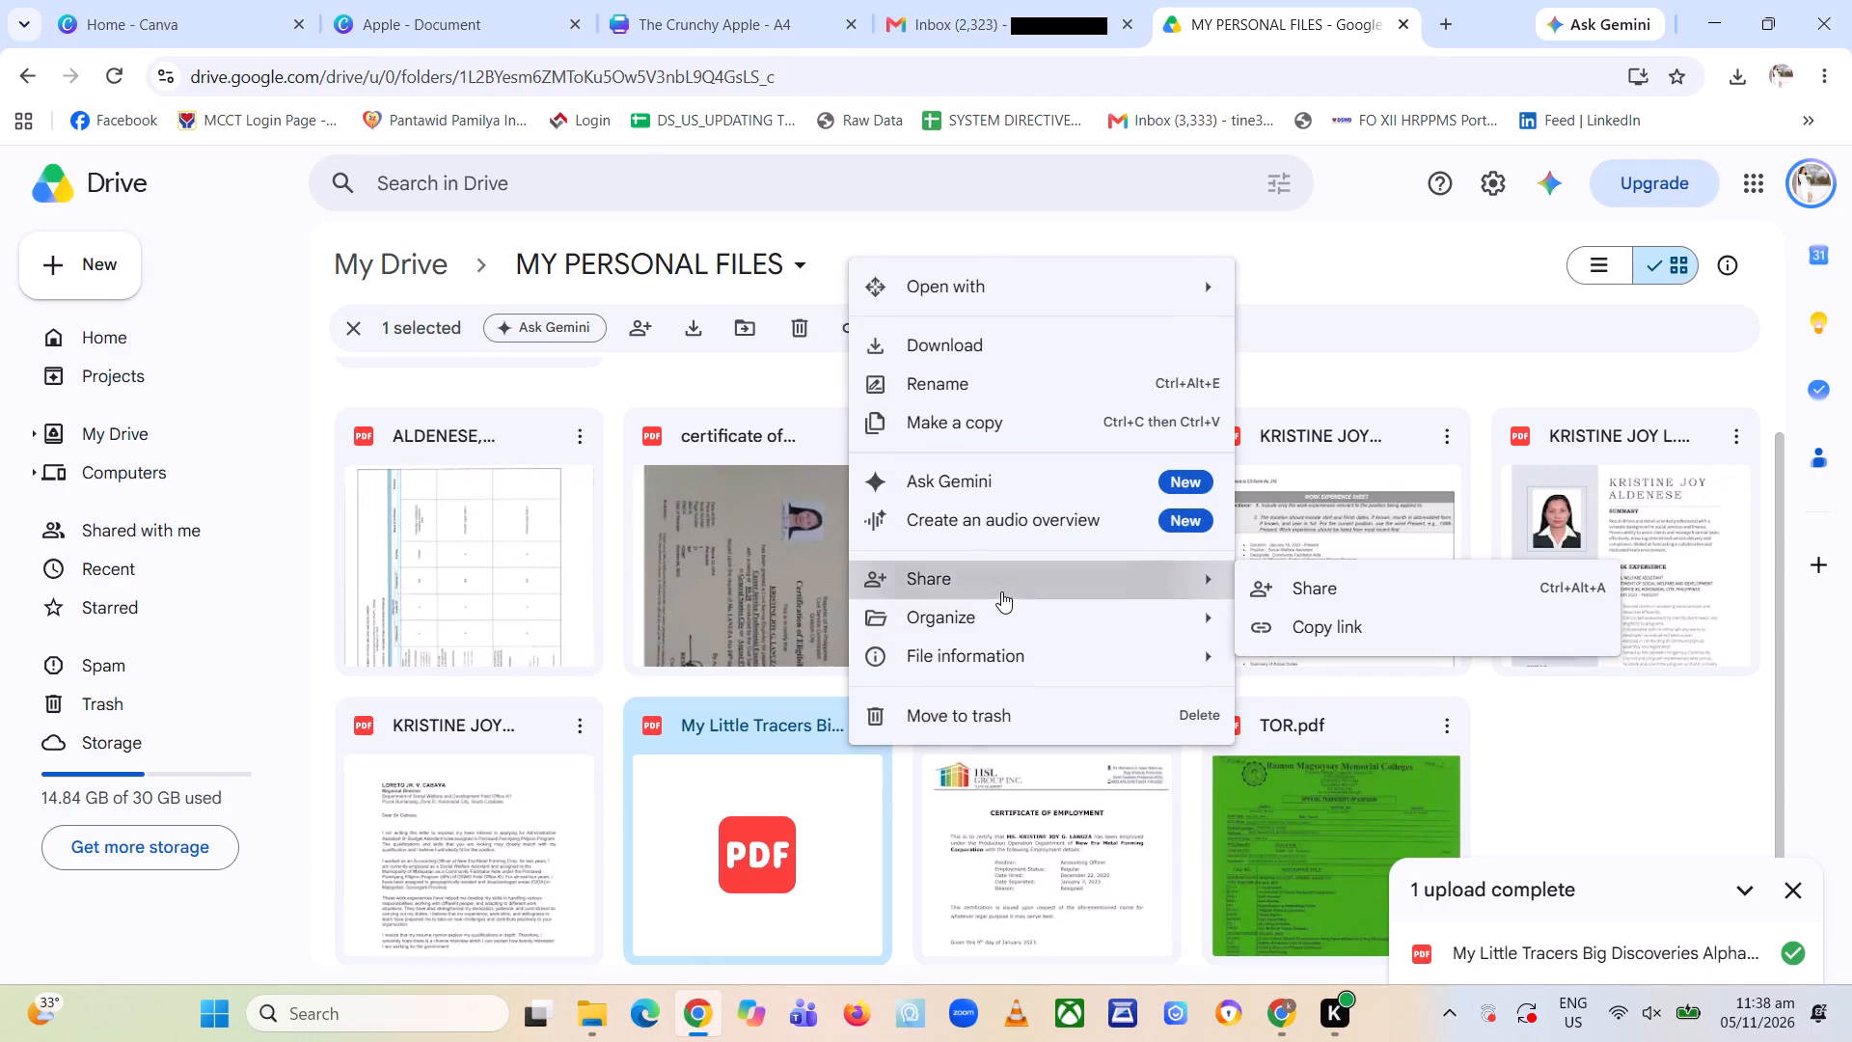
click(1308, 579)
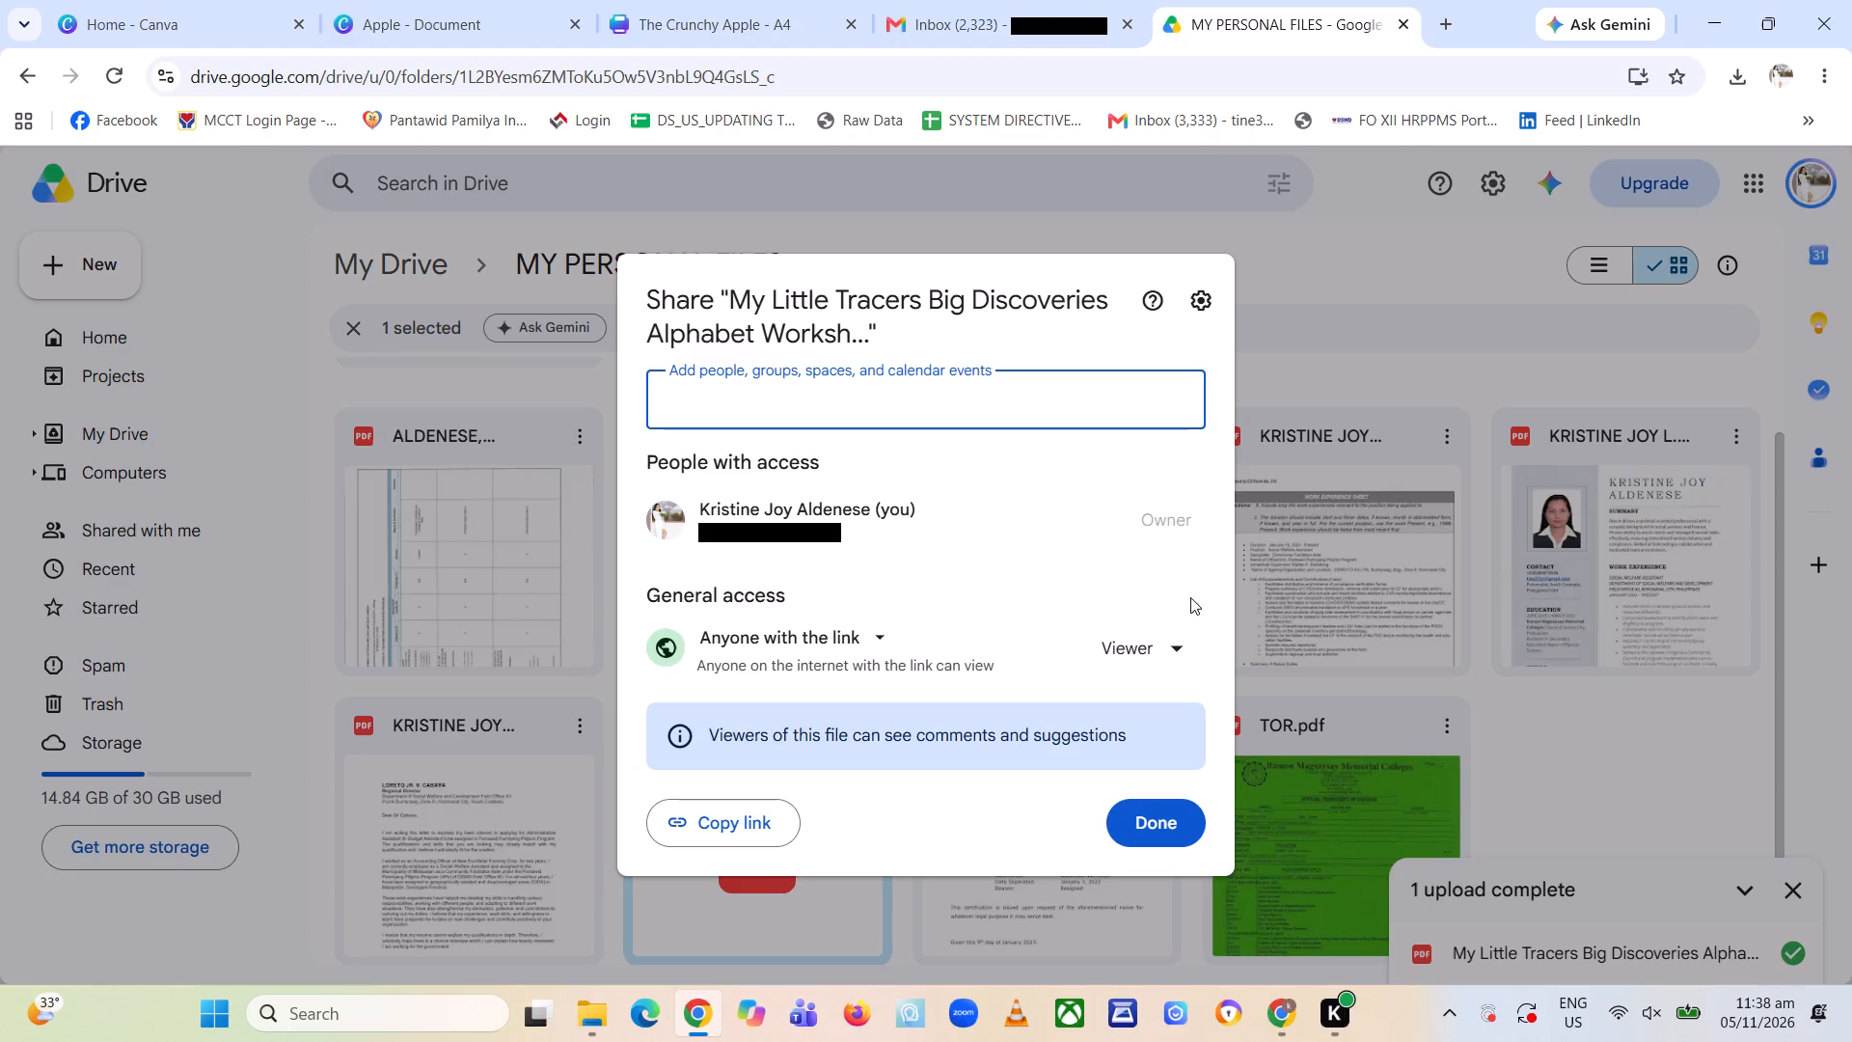
click(1183, 647)
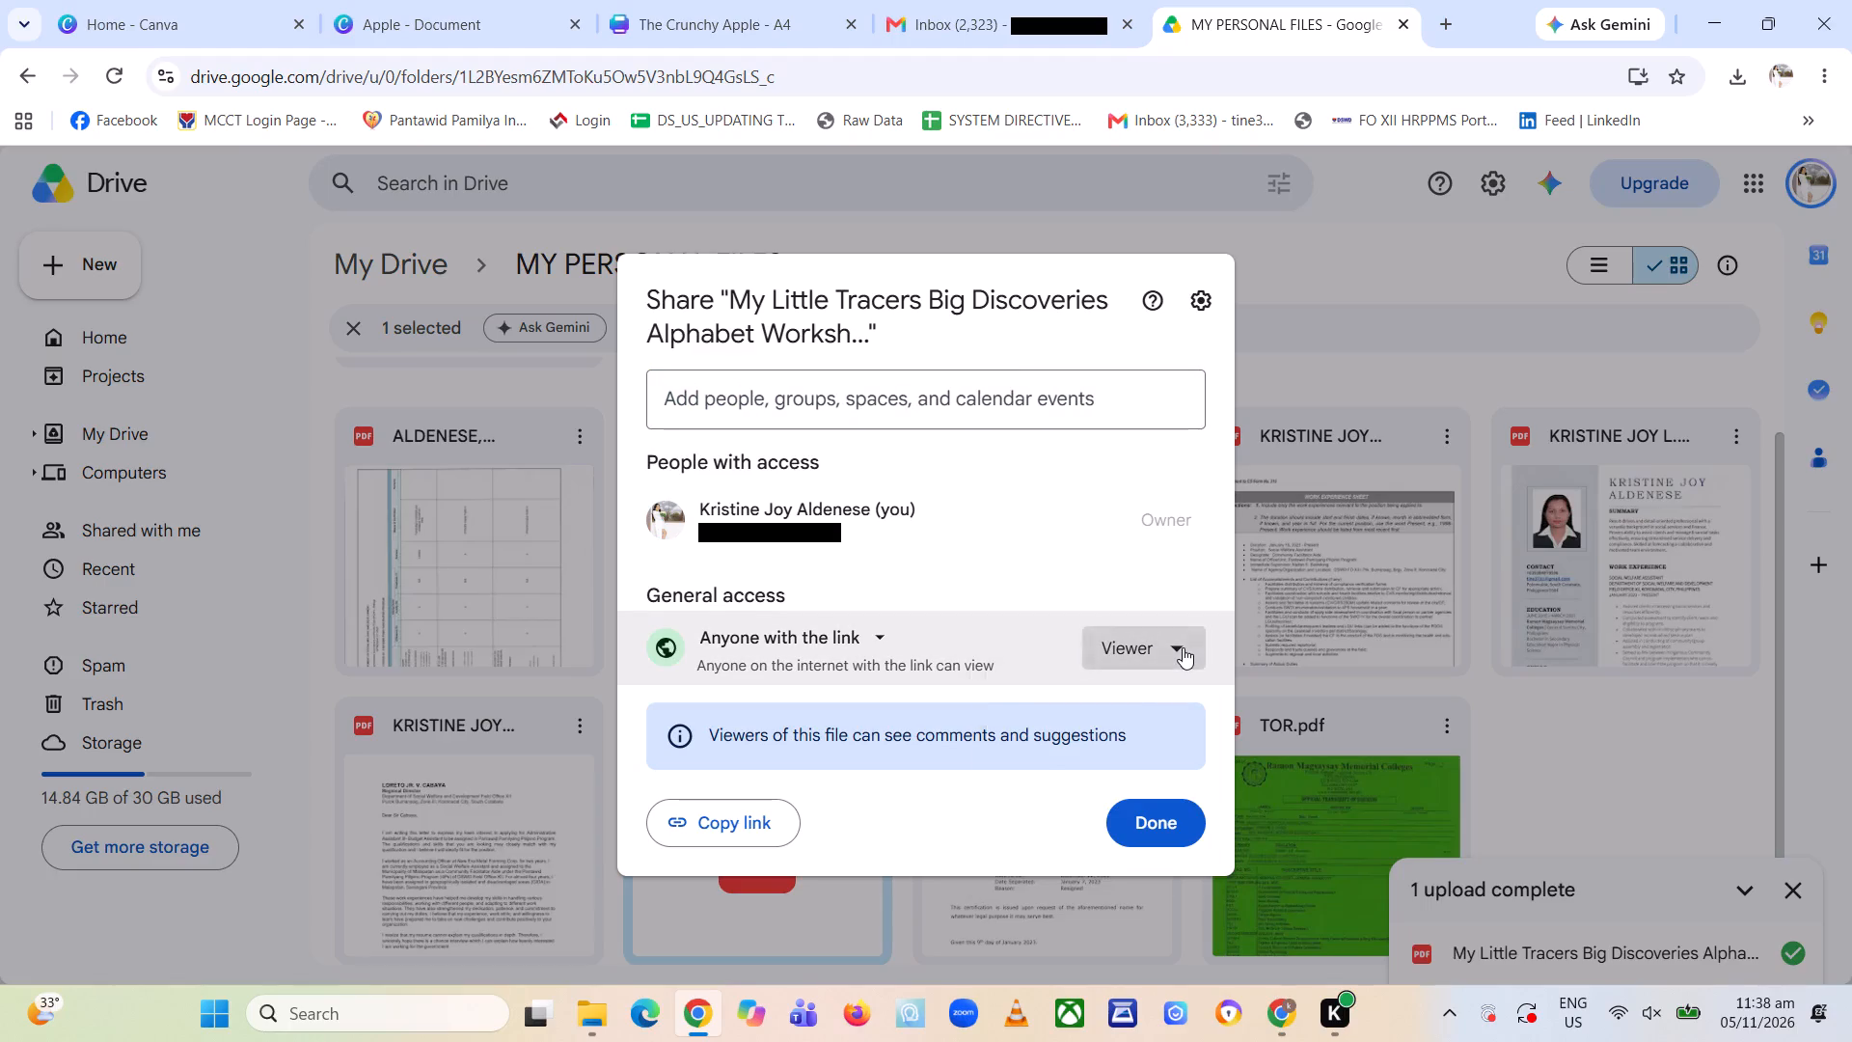
click(1183, 647)
click(872, 642)
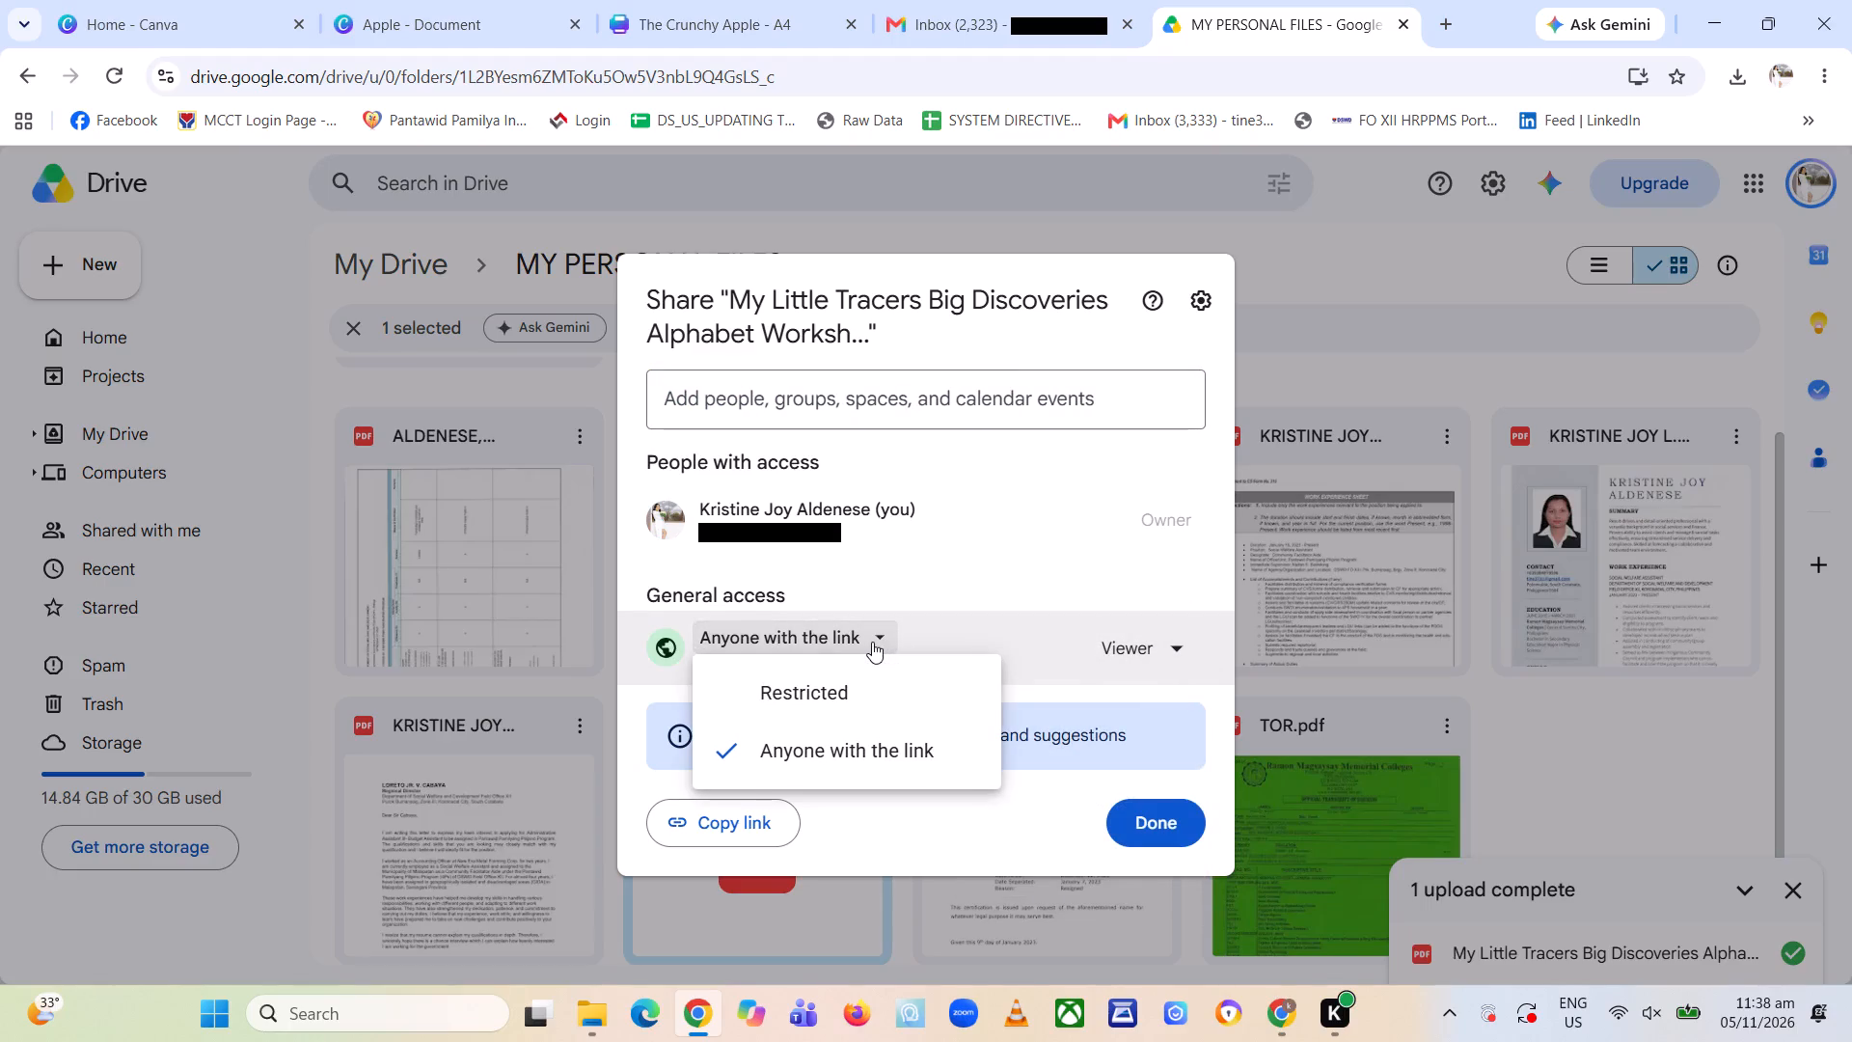
click(877, 697)
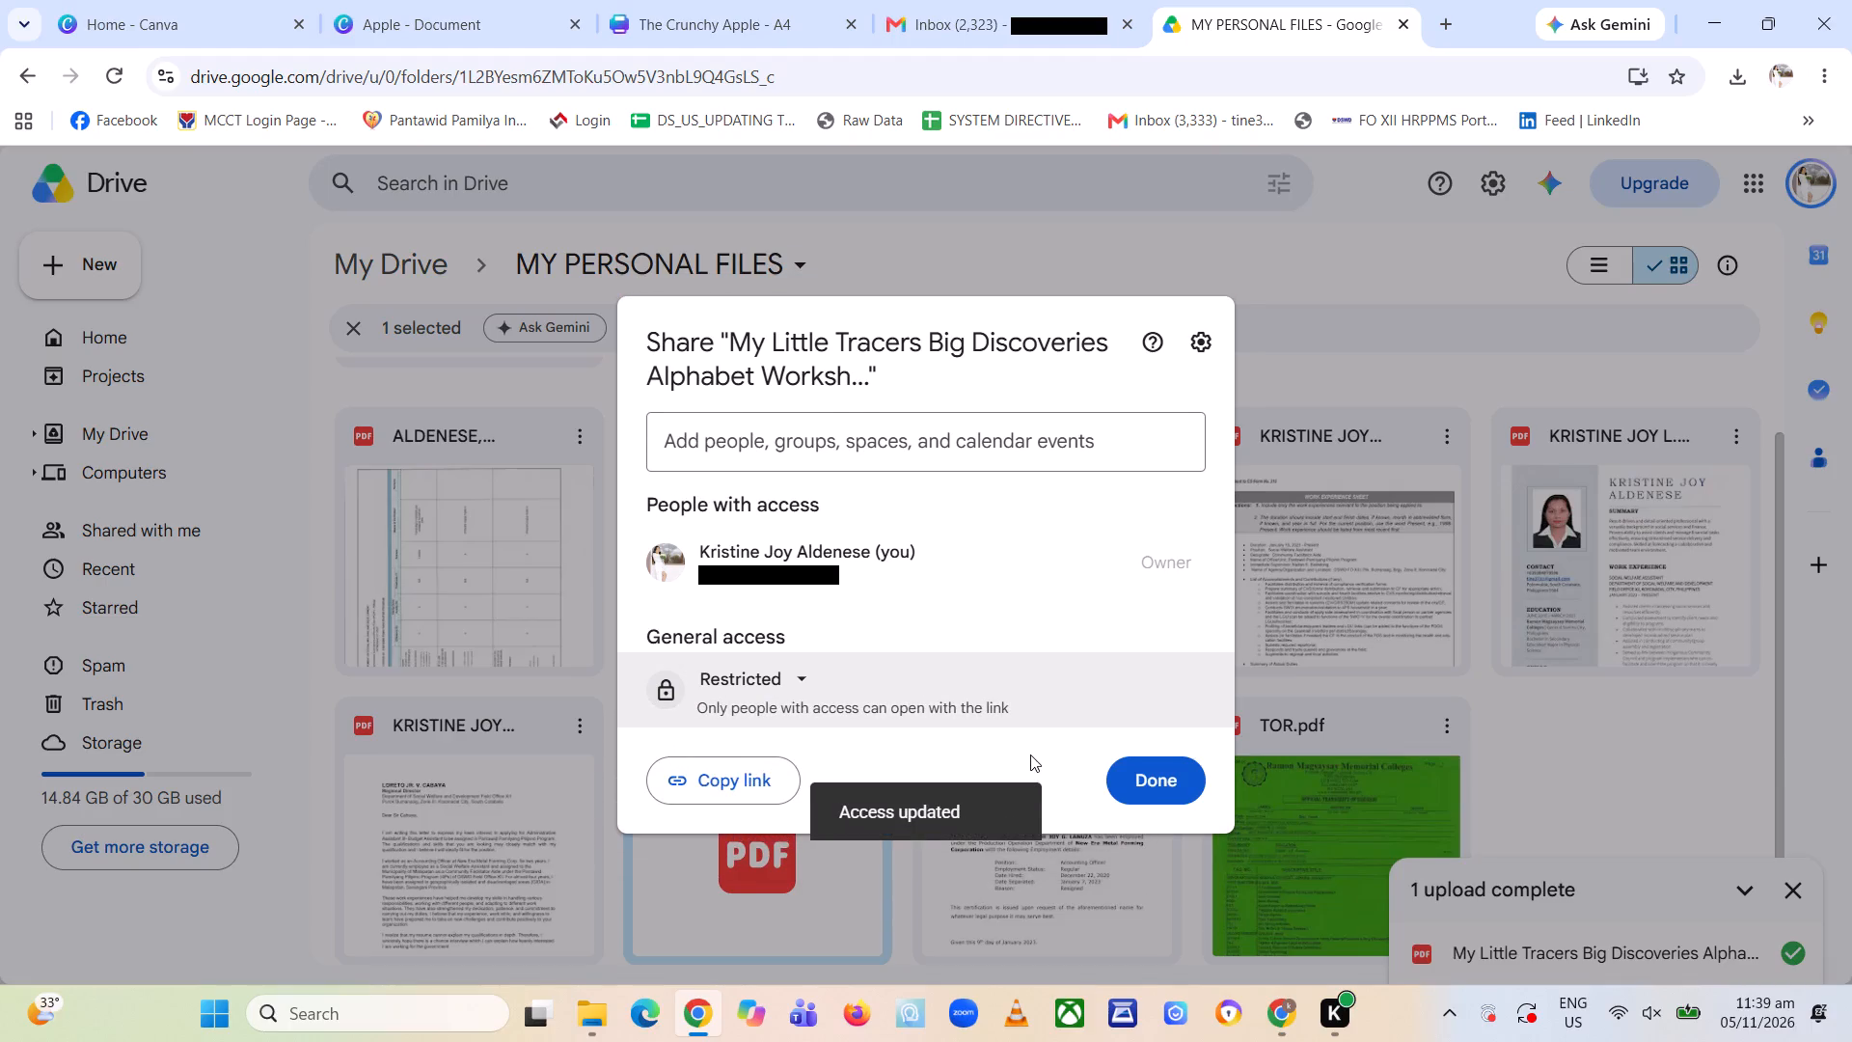
click(1184, 779)
Return to the Etsy listing and delete the File Link field from the custom options.
key(alt+Tab)
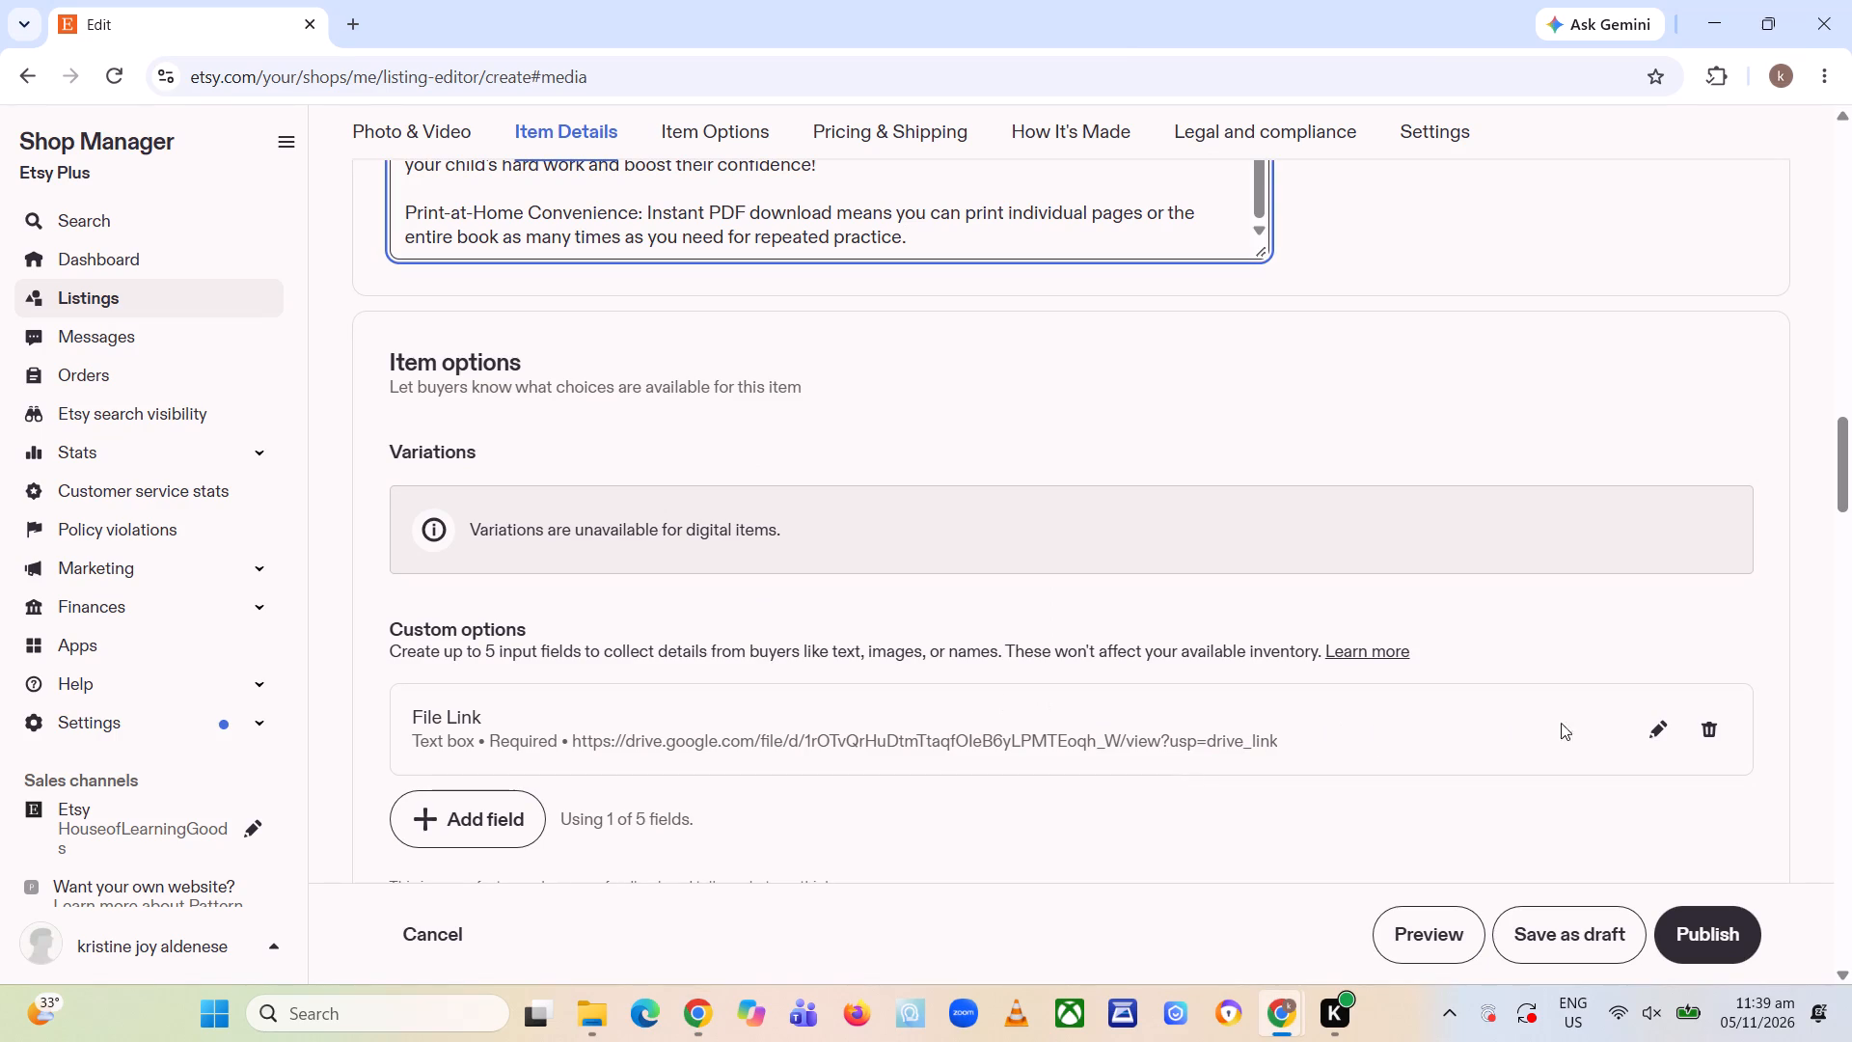
click(1645, 734)
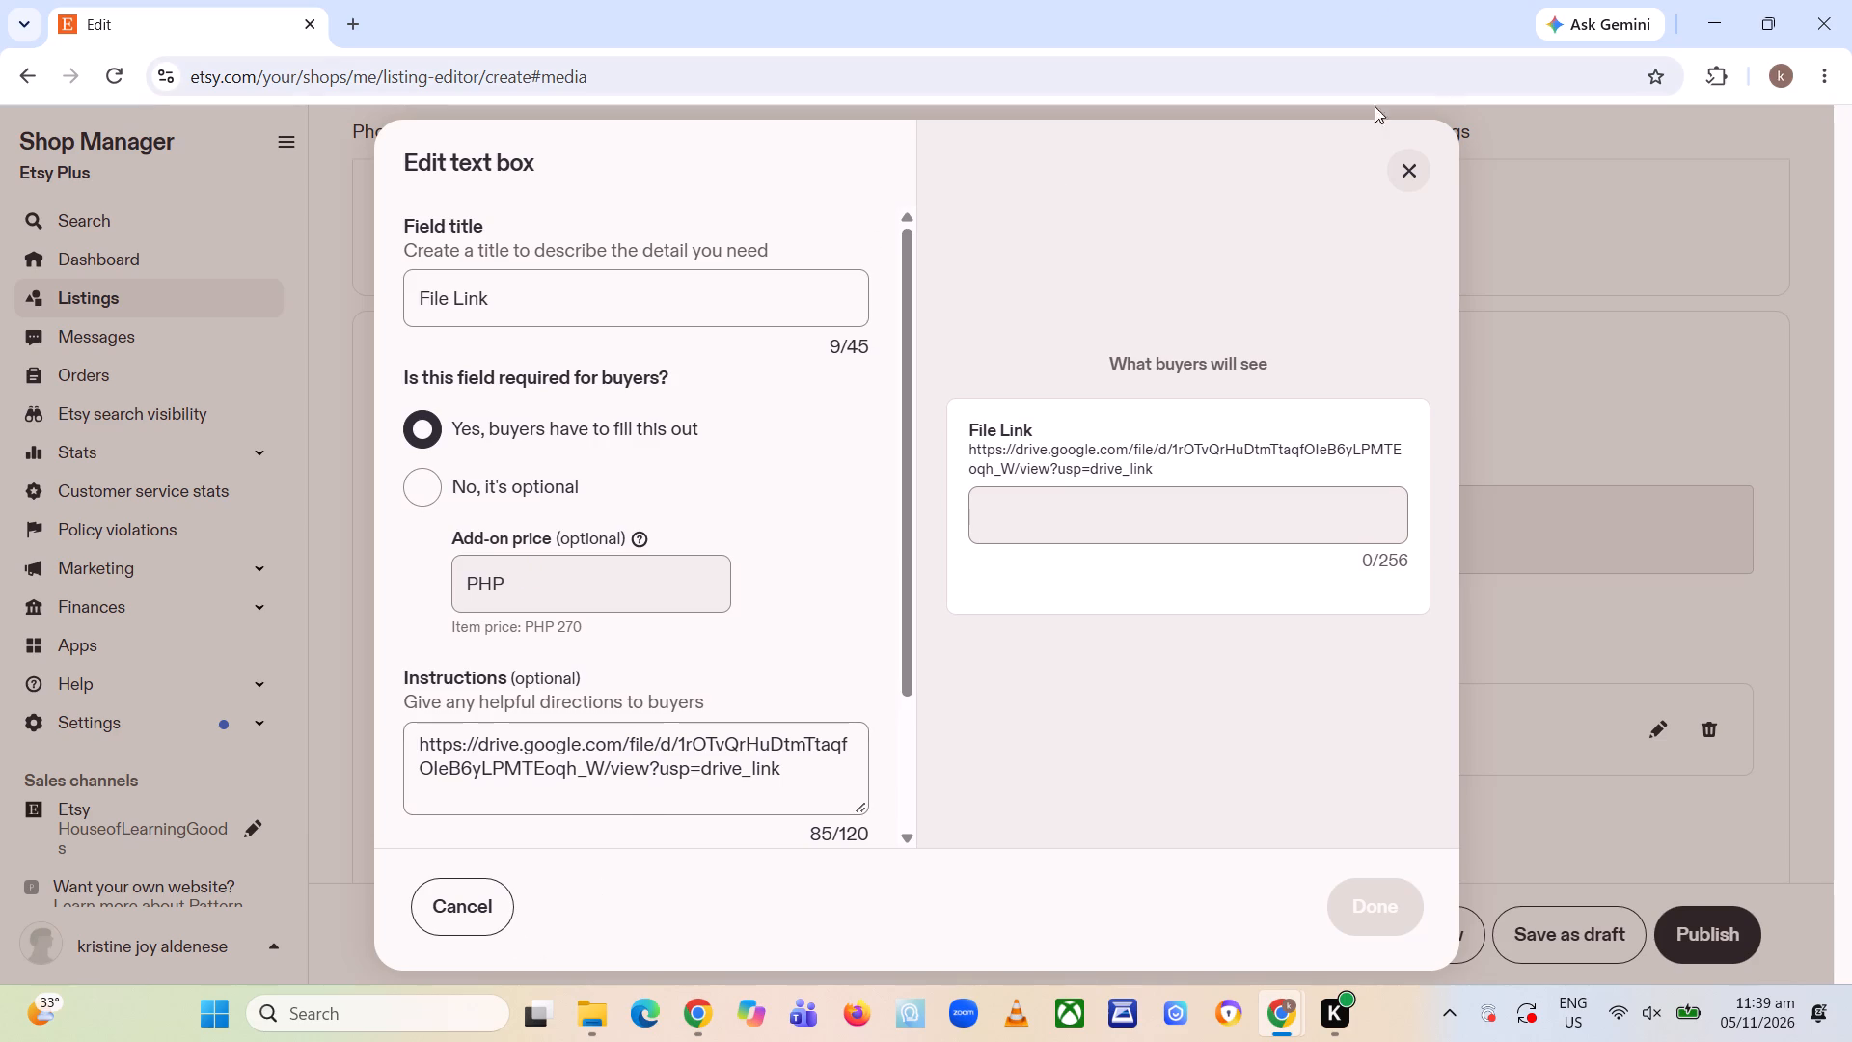
click(1418, 177)
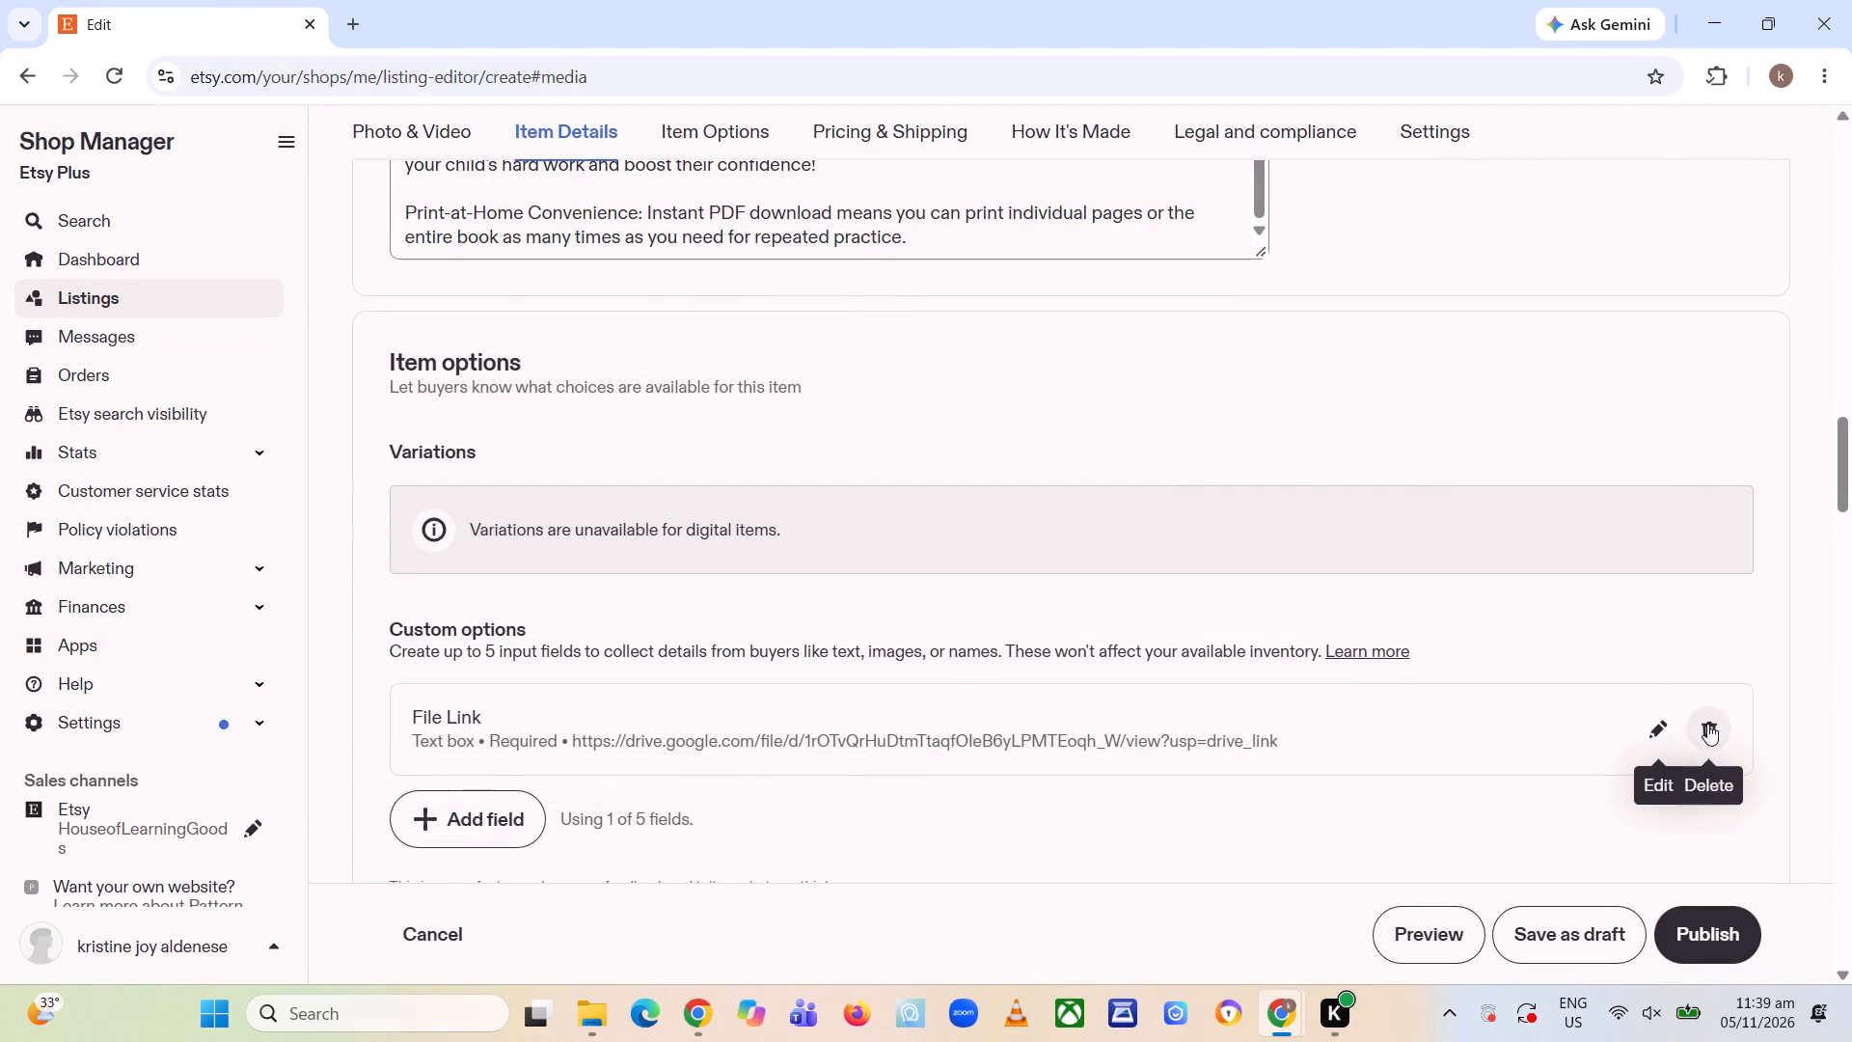
click(1707, 724)
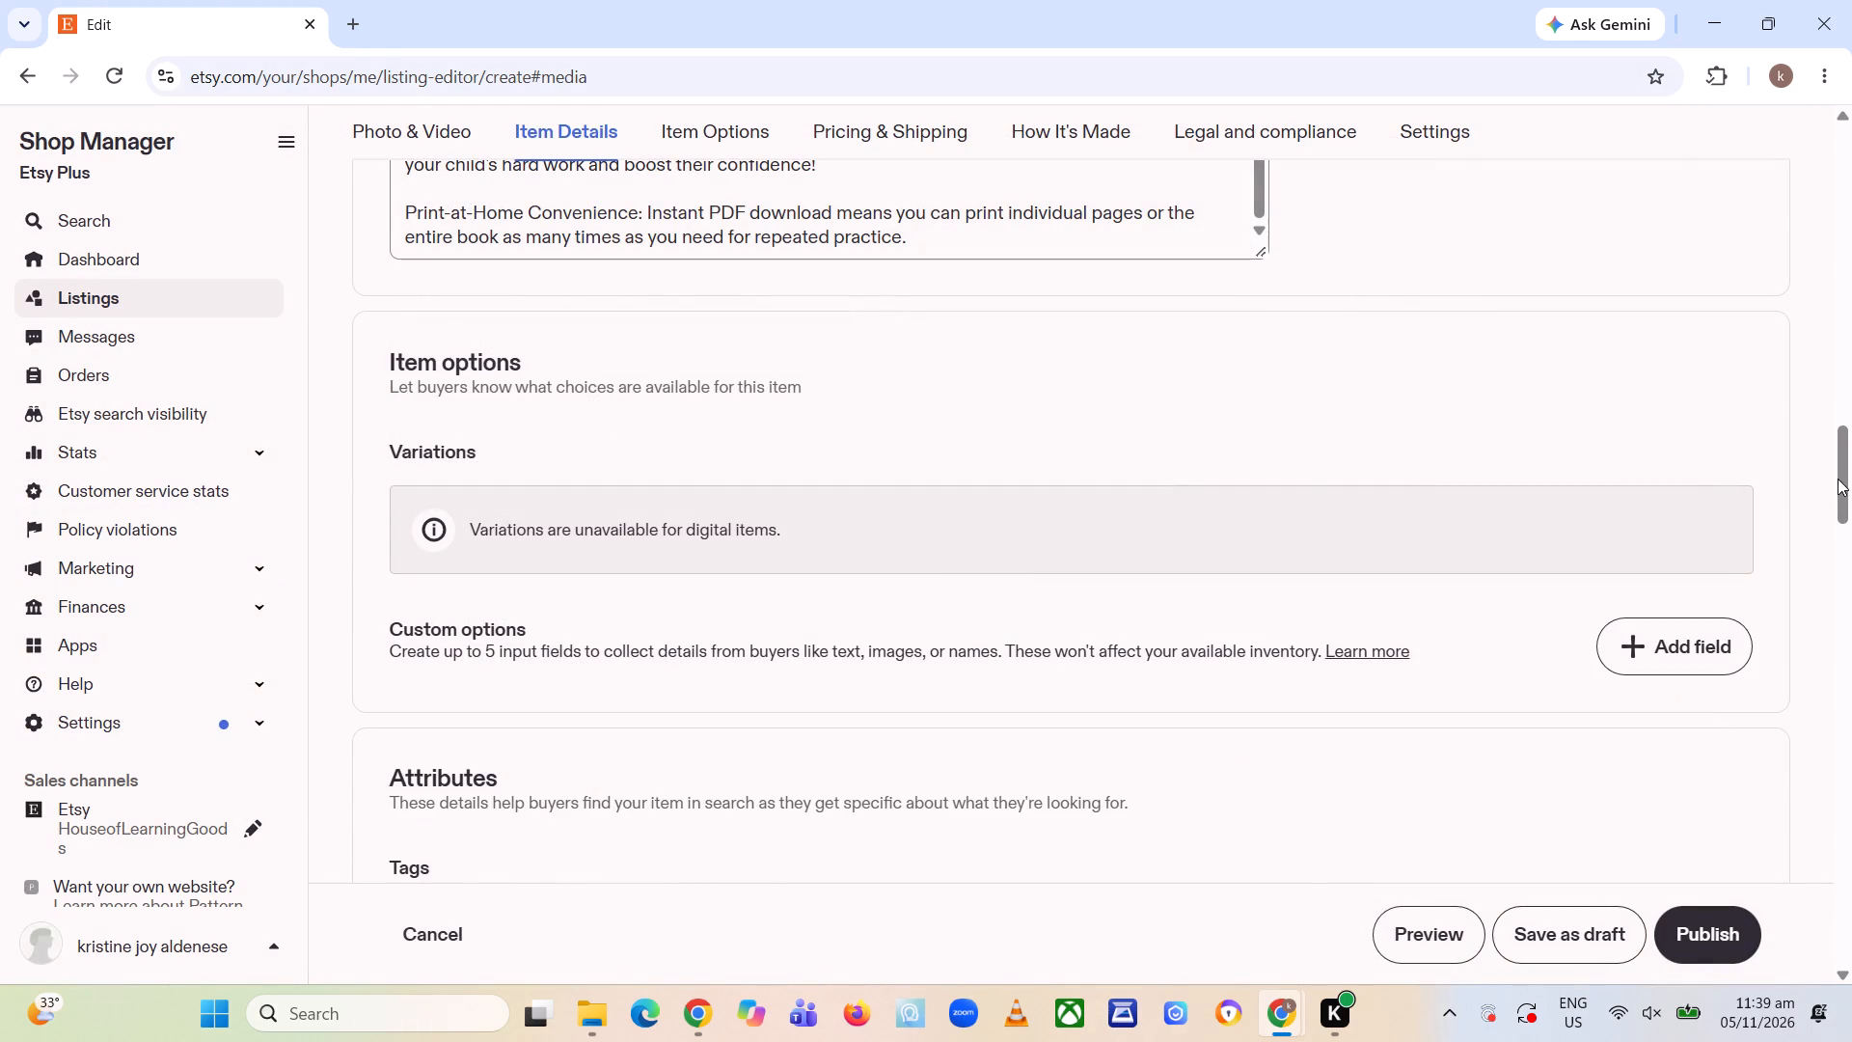
Start a separate paragraph at the end of the listing description with the heading "NOTE:".
drag(1838, 479, 1840, 671)
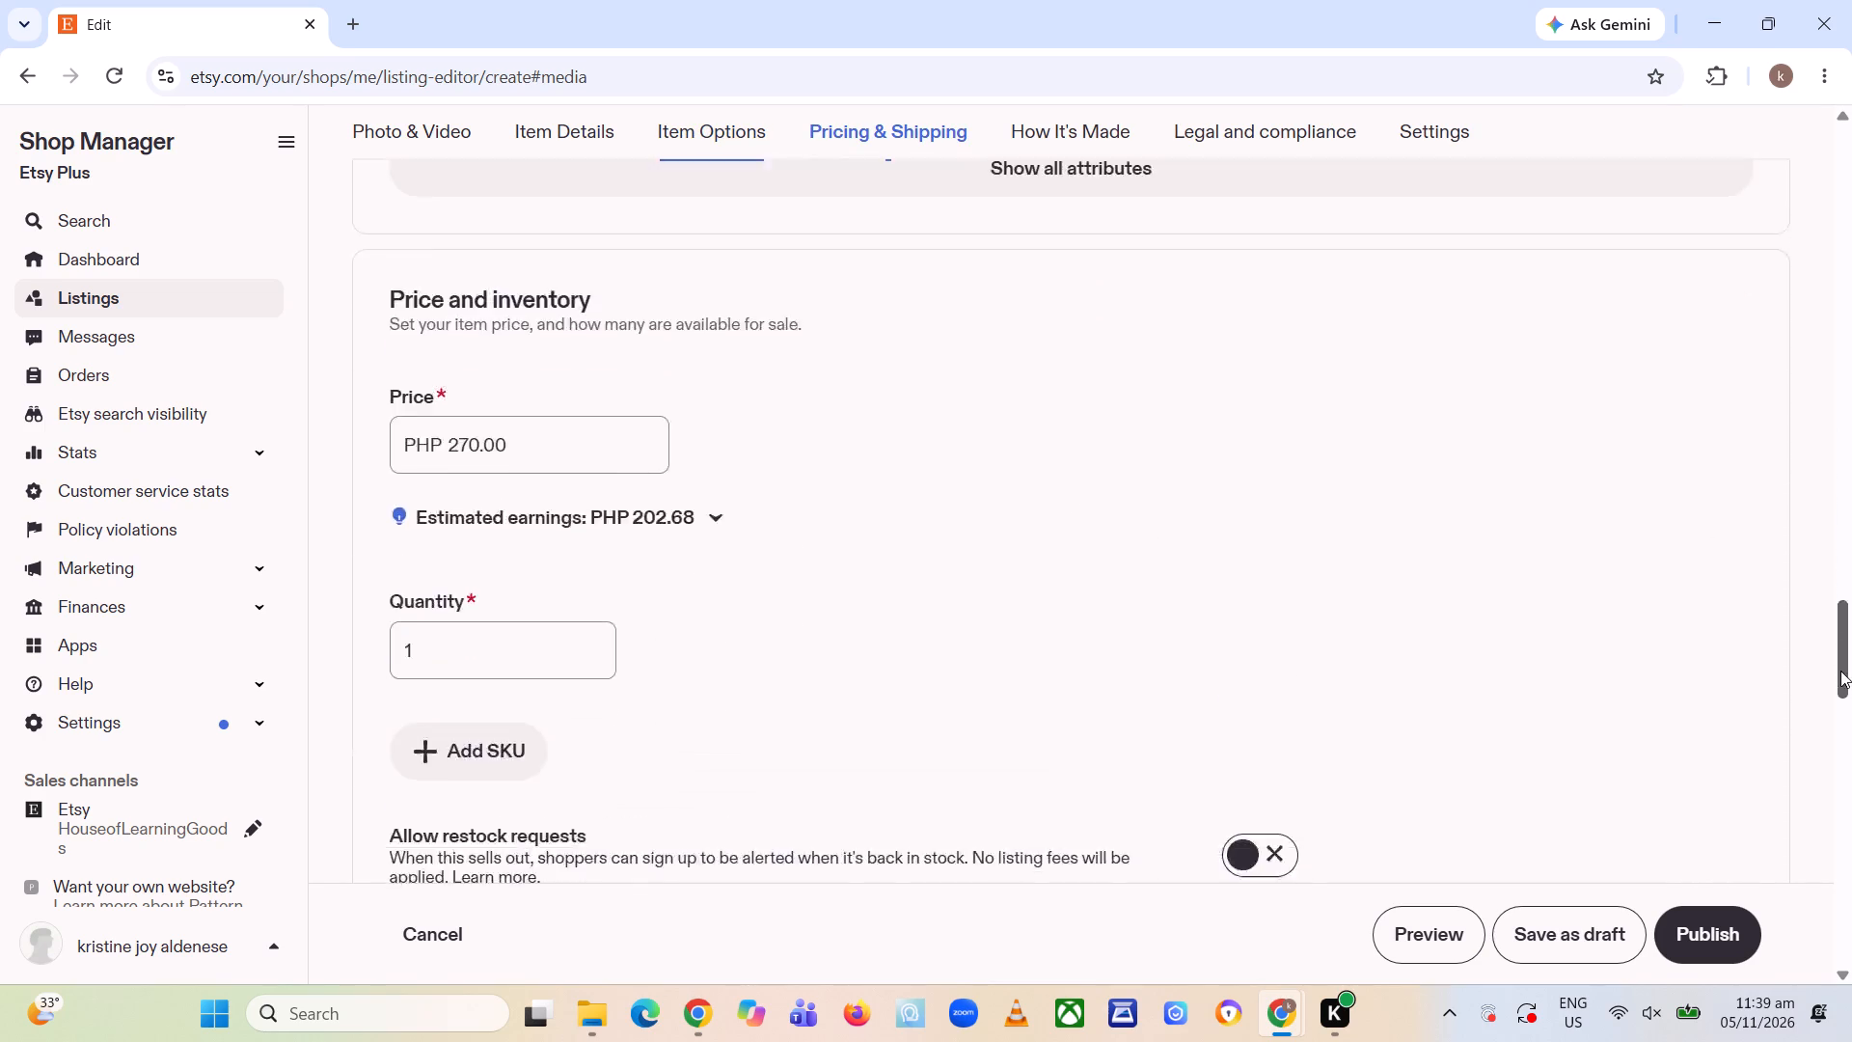
drag(1840, 671, 1814, 1000)
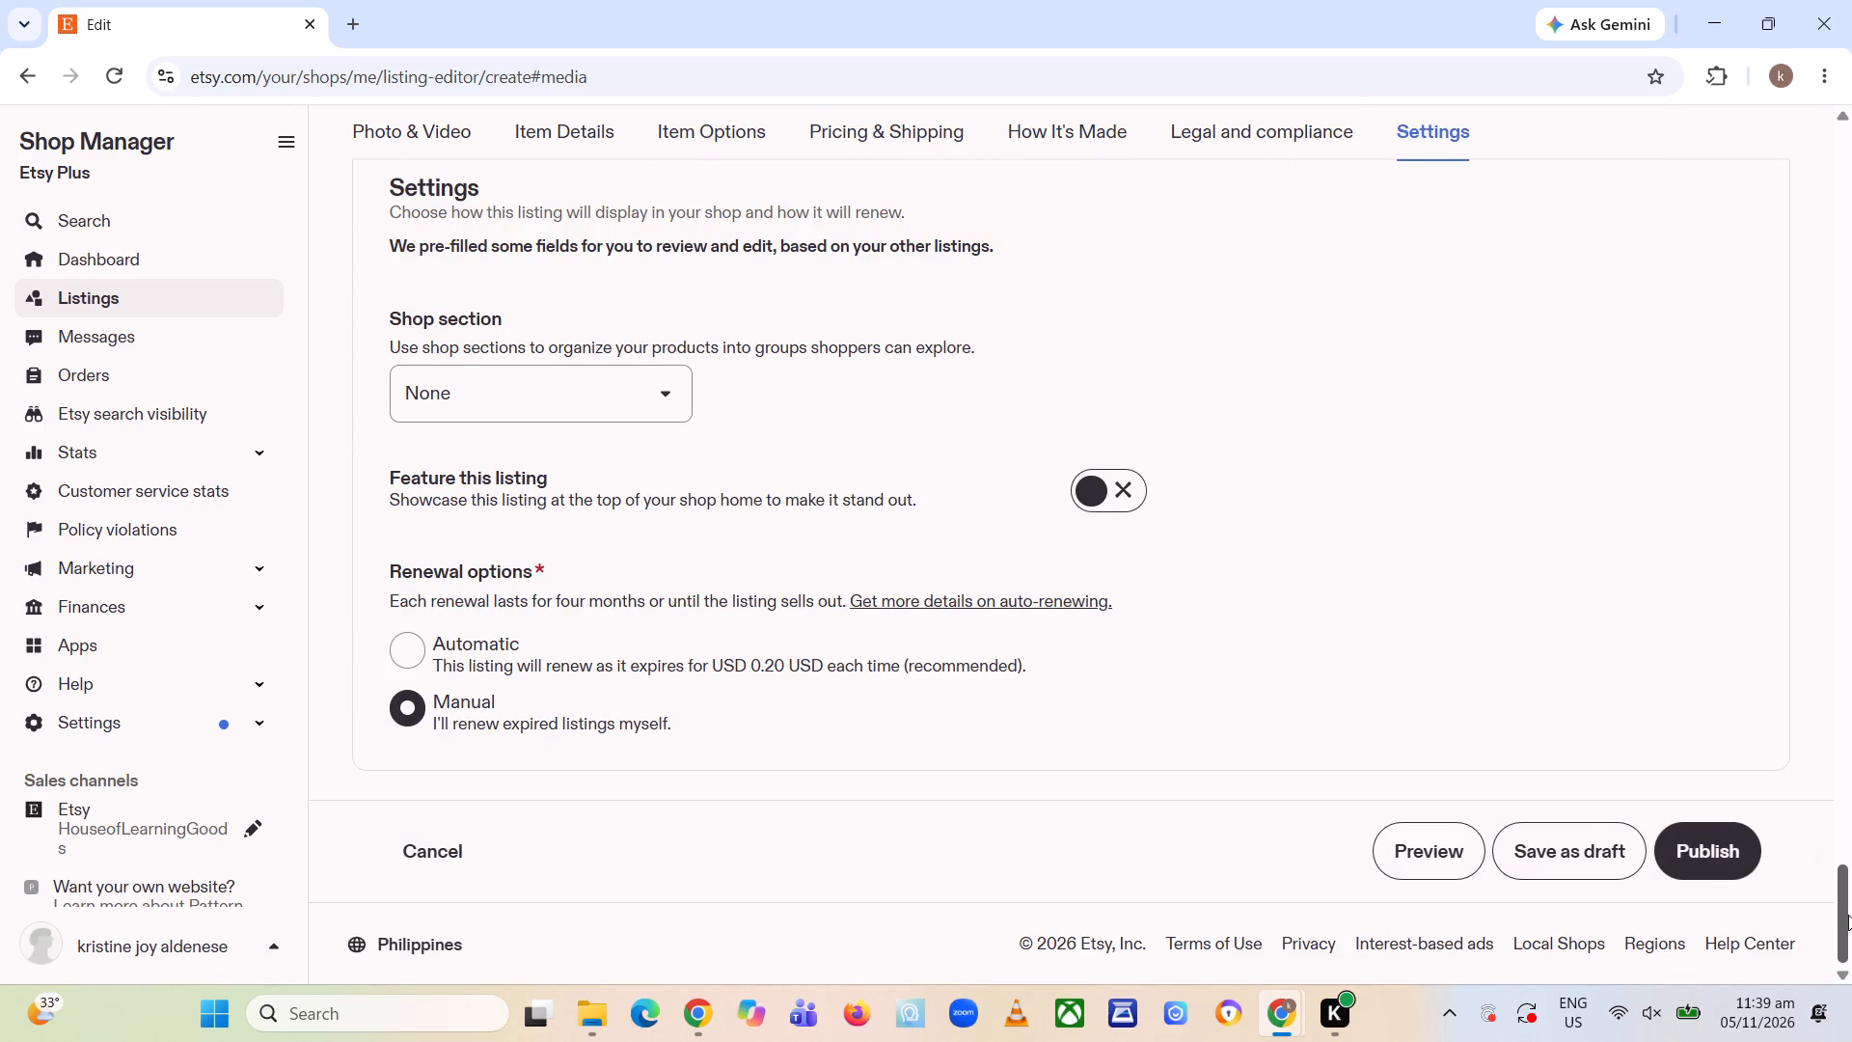
drag(1846, 915, 1851, 559)
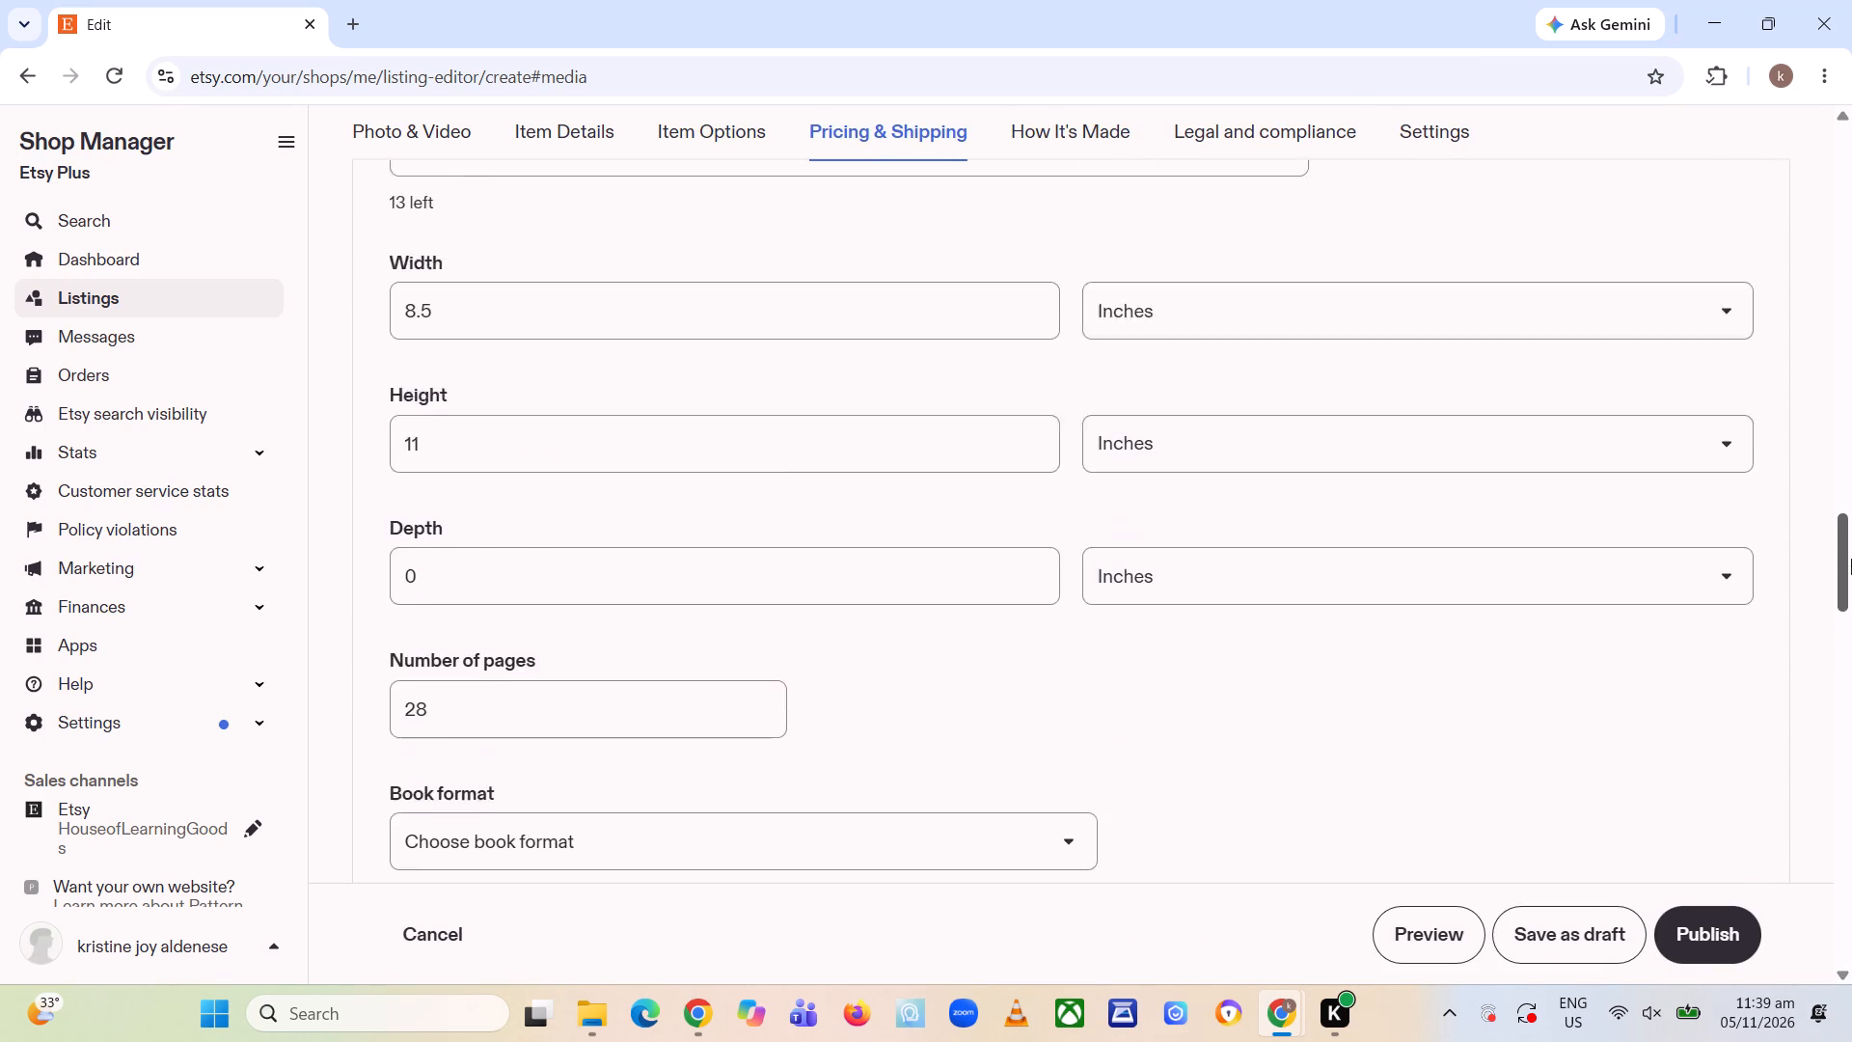
drag(1851, 559, 1836, 395)
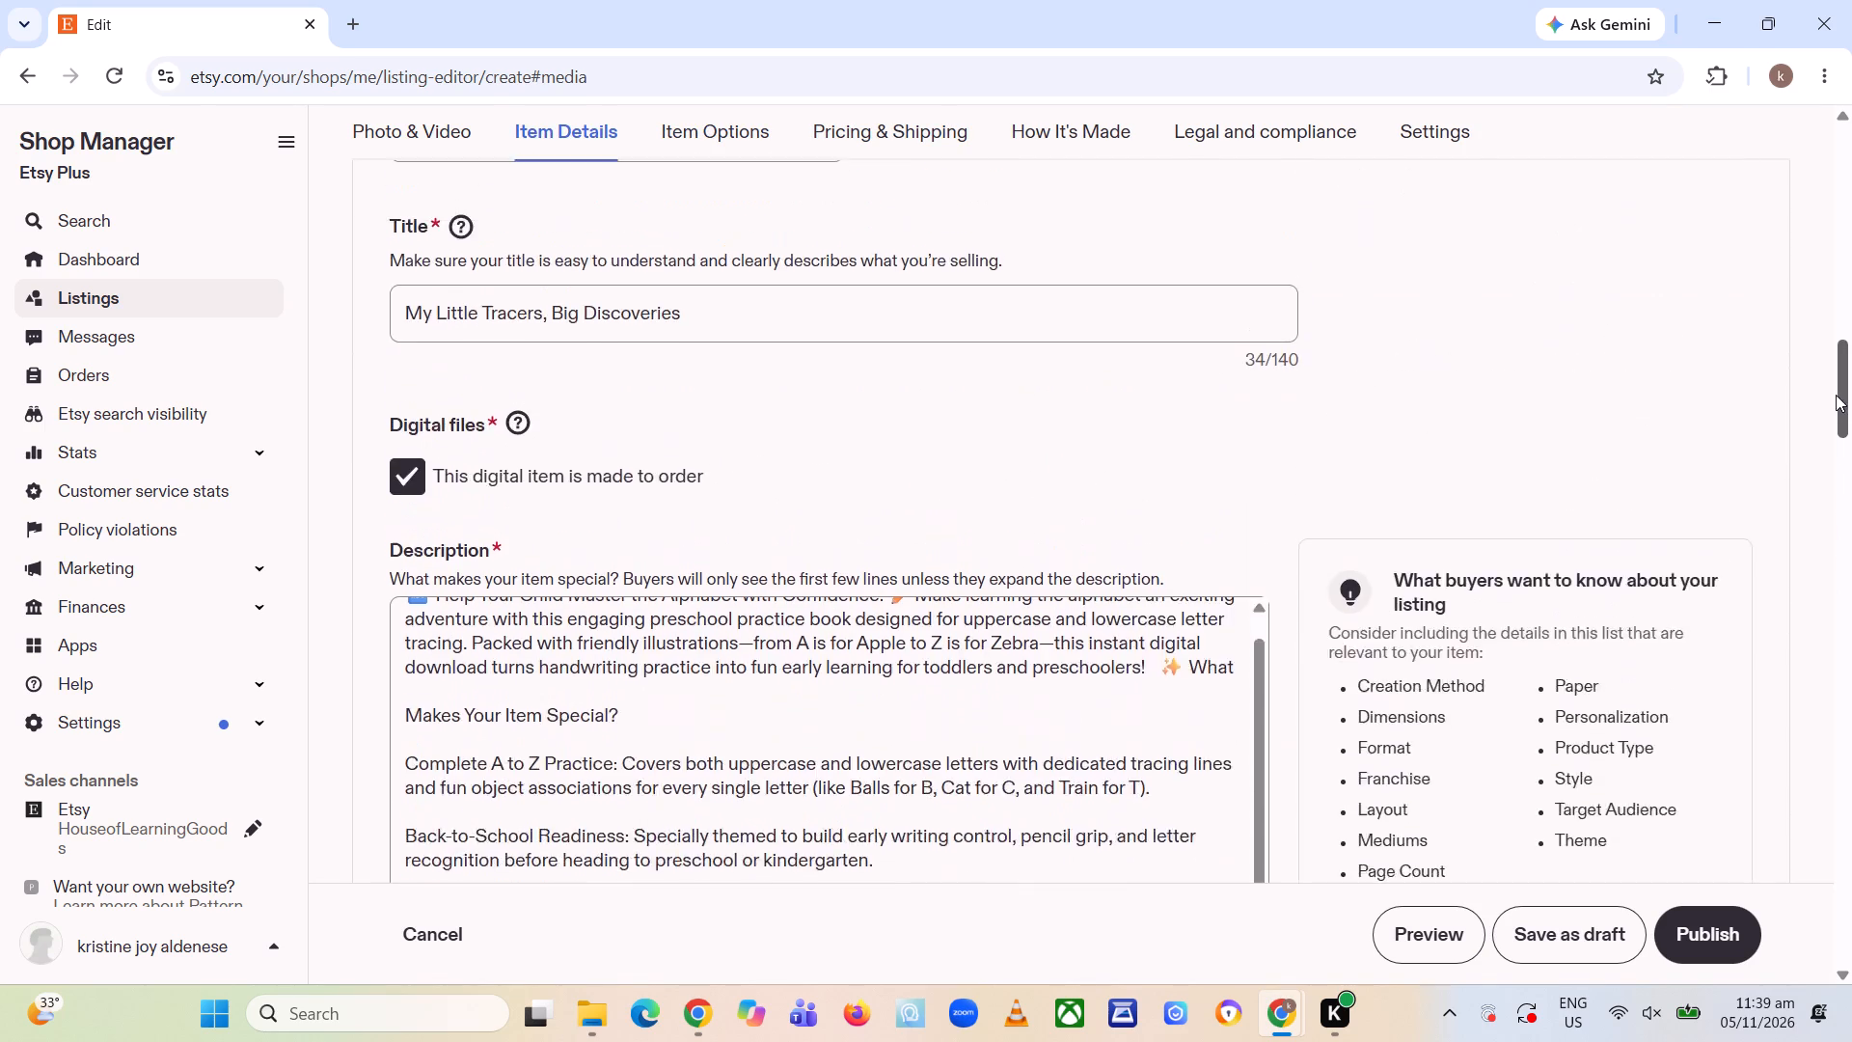
drag(1836, 395, 1836, 435)
click(980, 611)
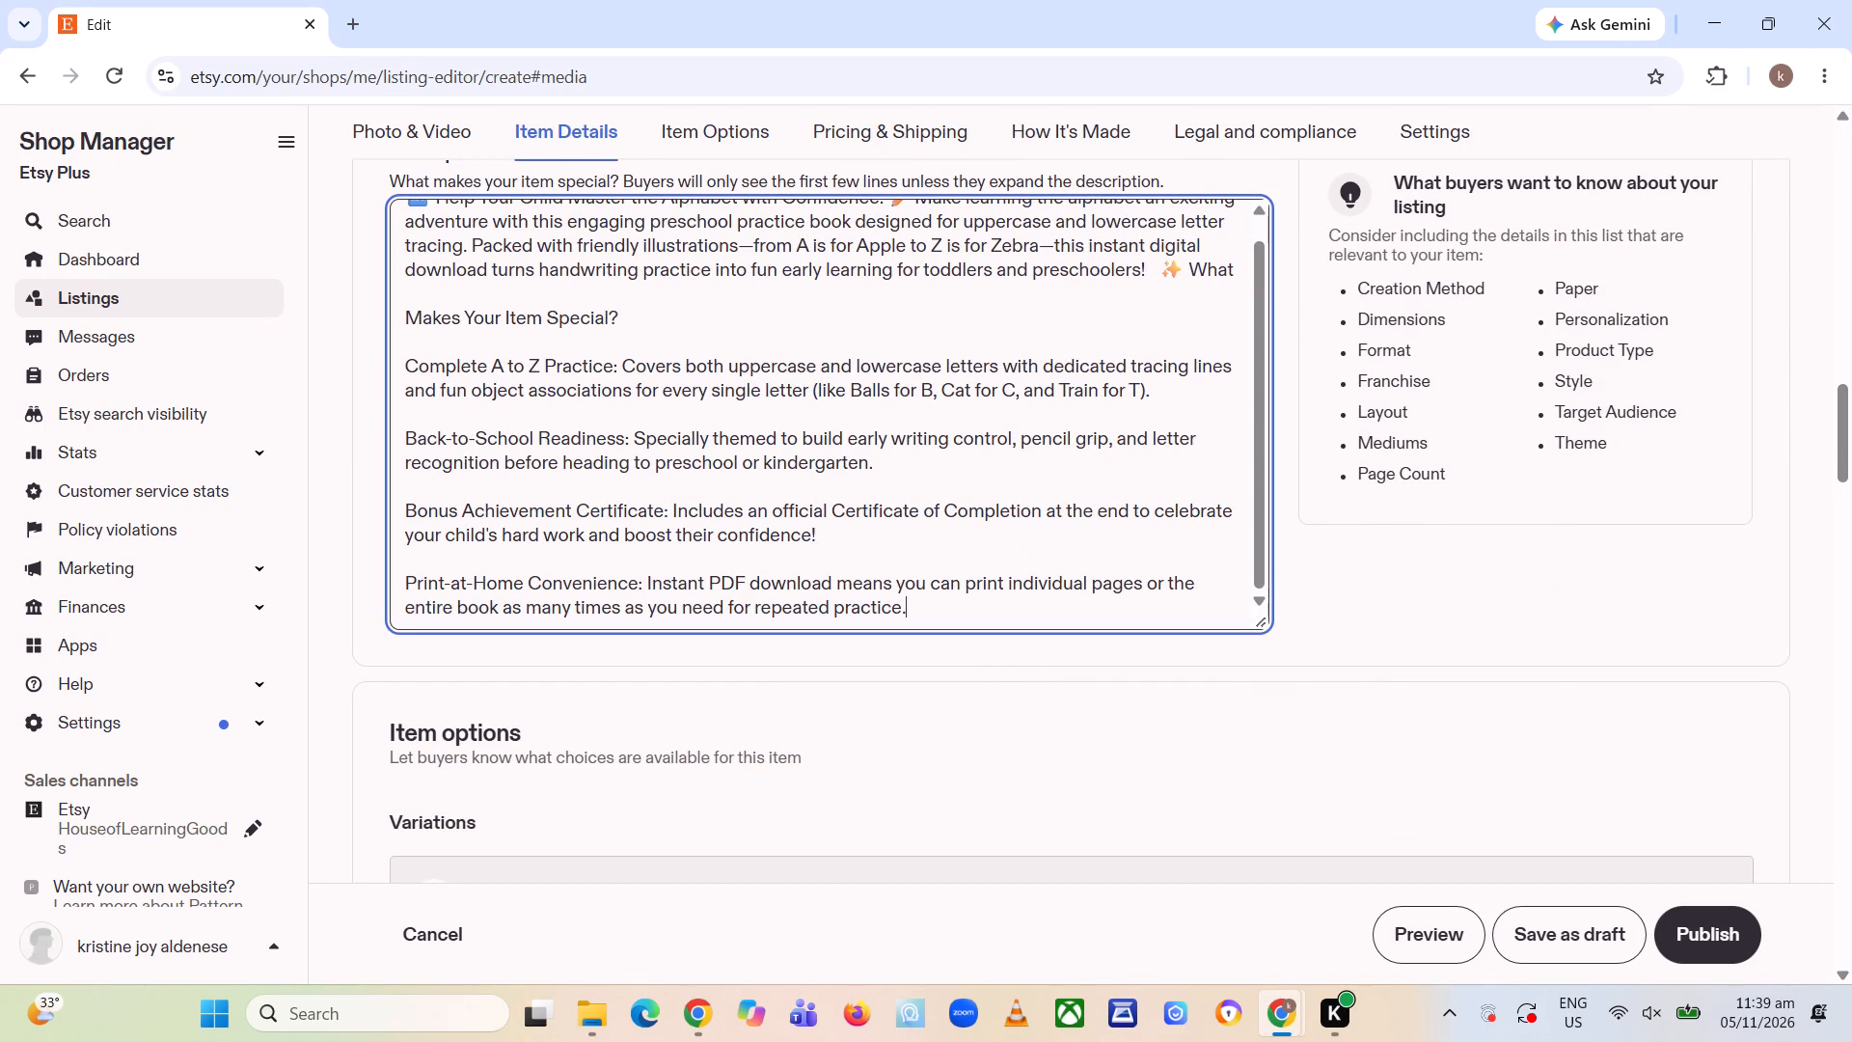
key(Return)
key(Return)
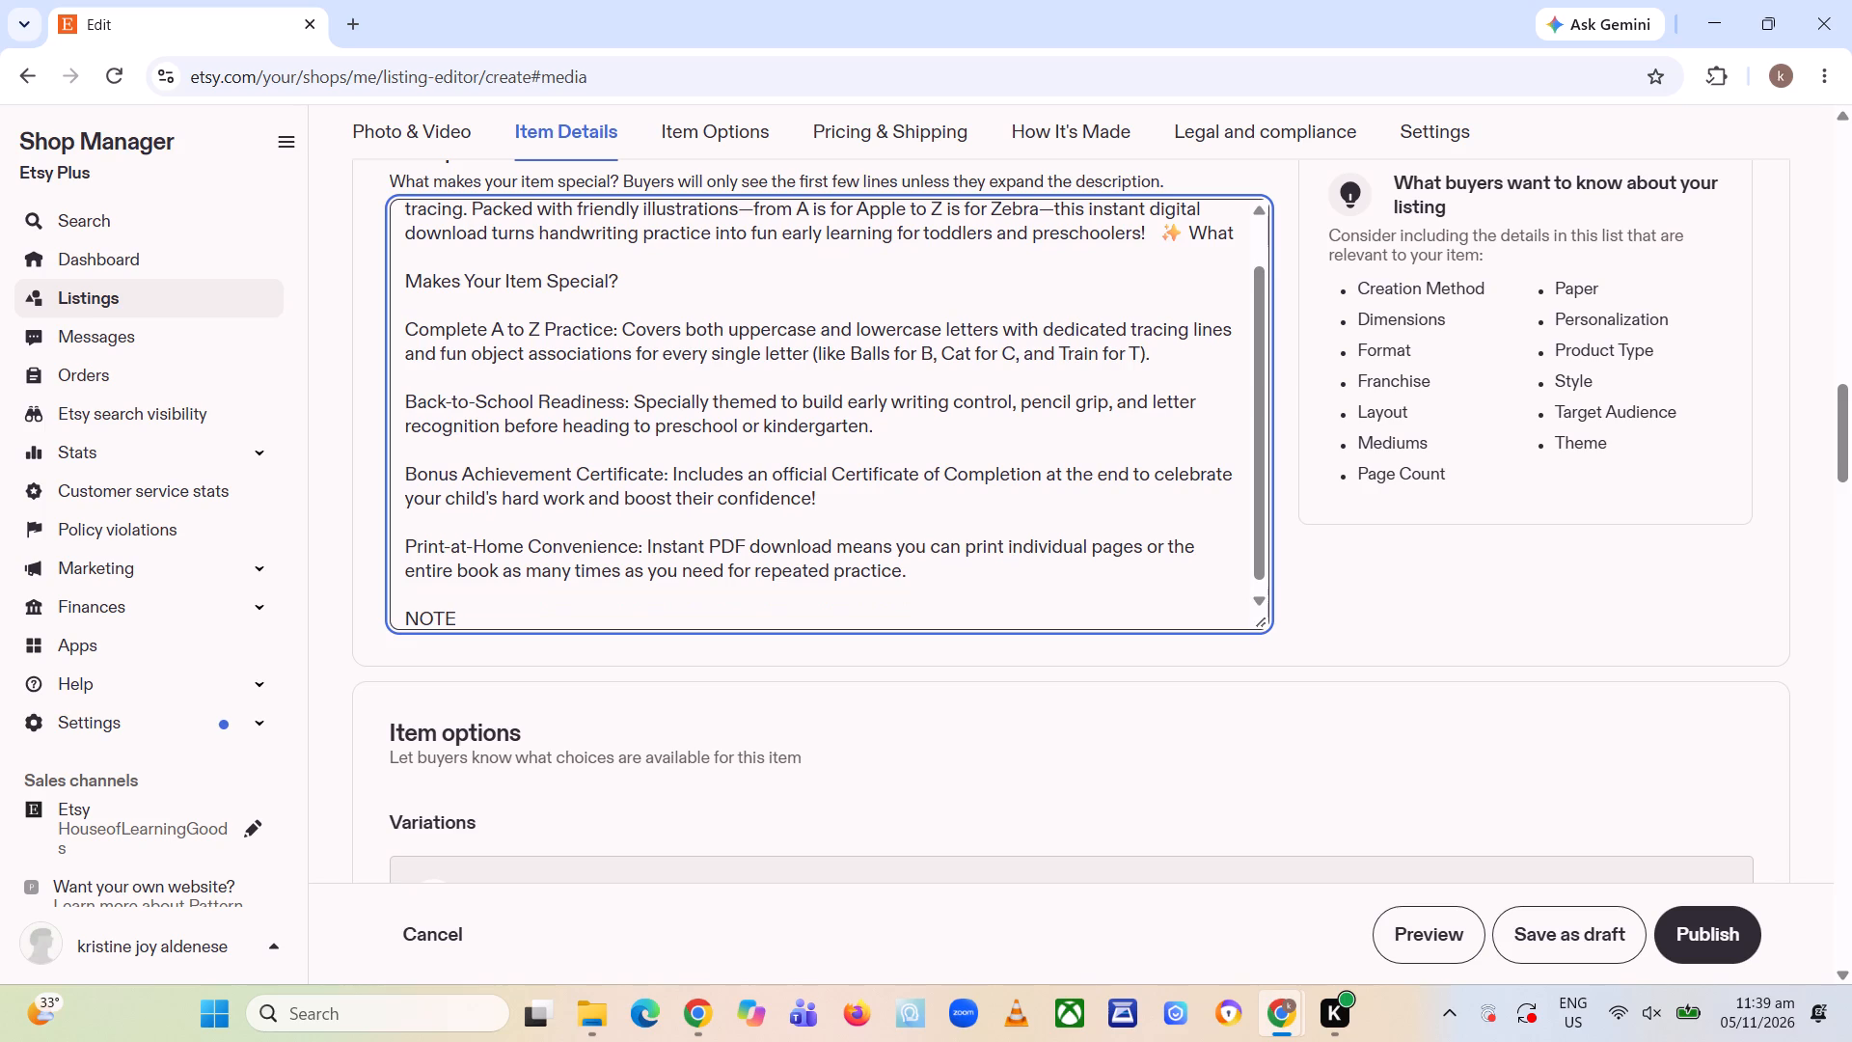
key(shift+colon)
key(Return)
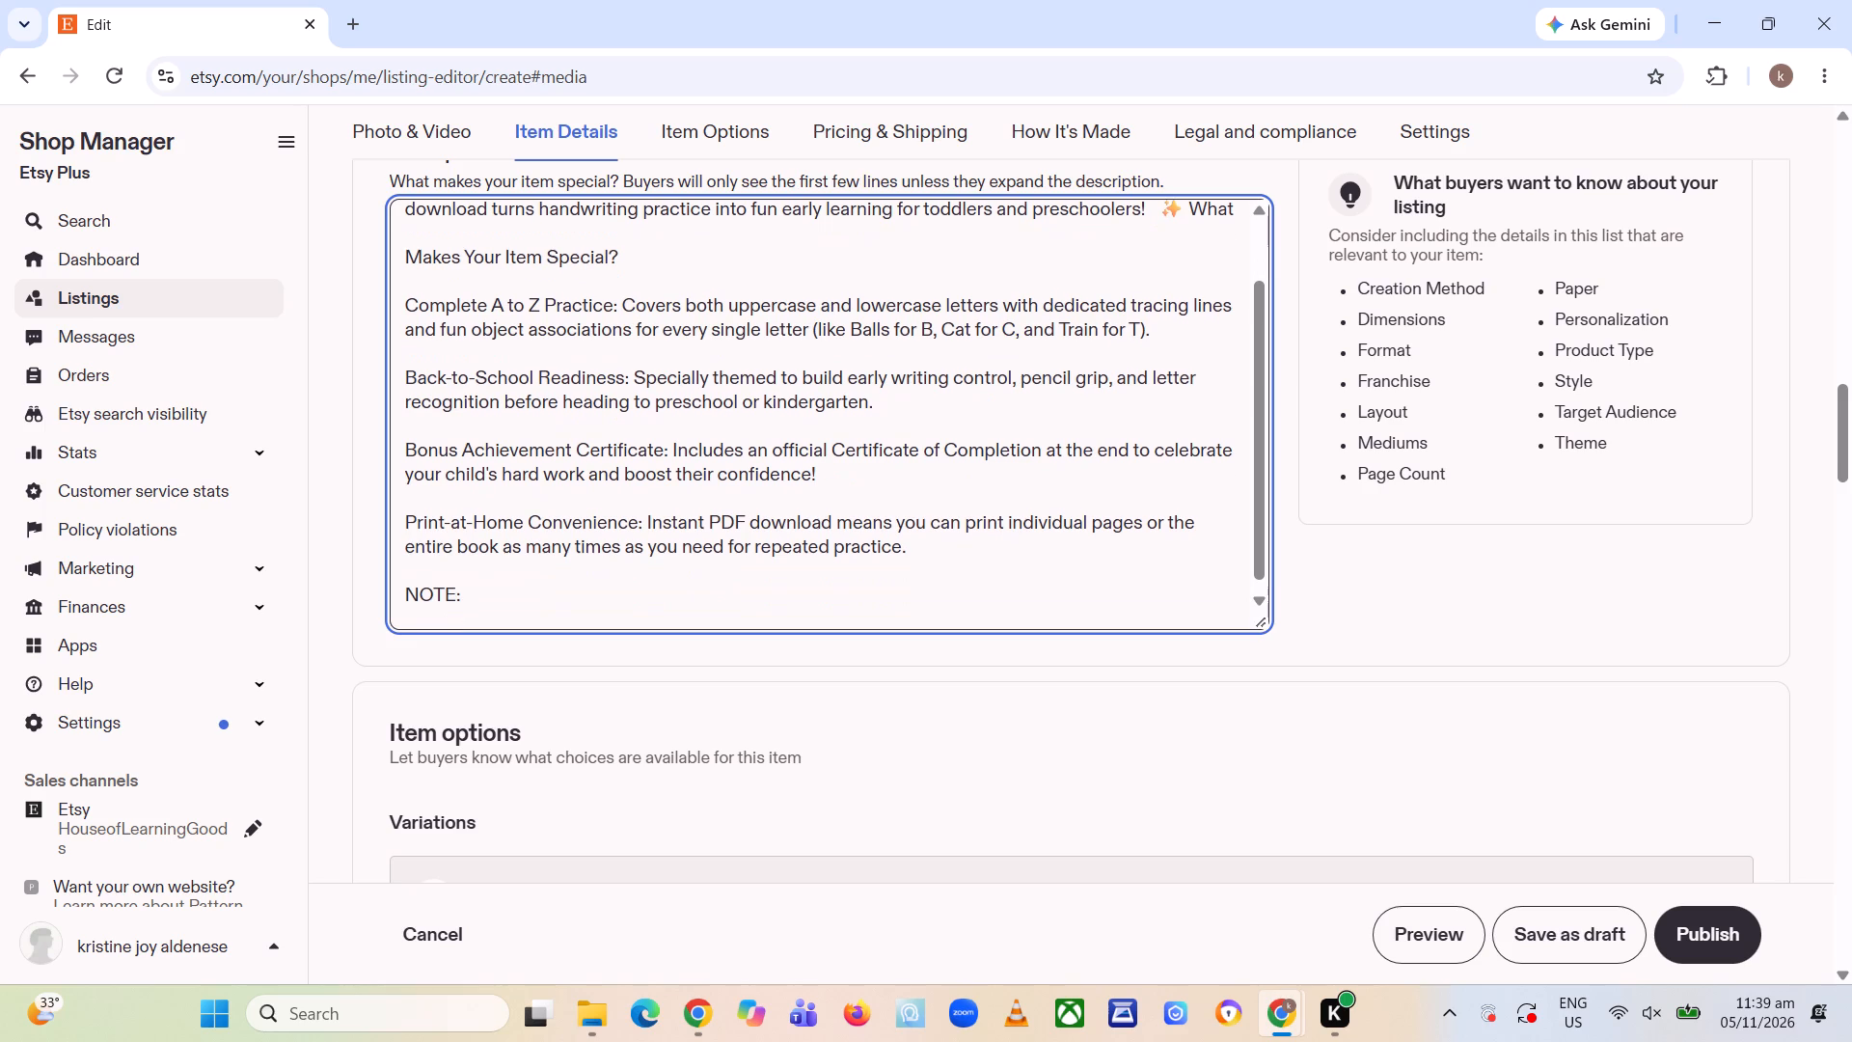
Below the NOTE heading, write "File was too large, you can click this link to request for an access:".
text(fi)
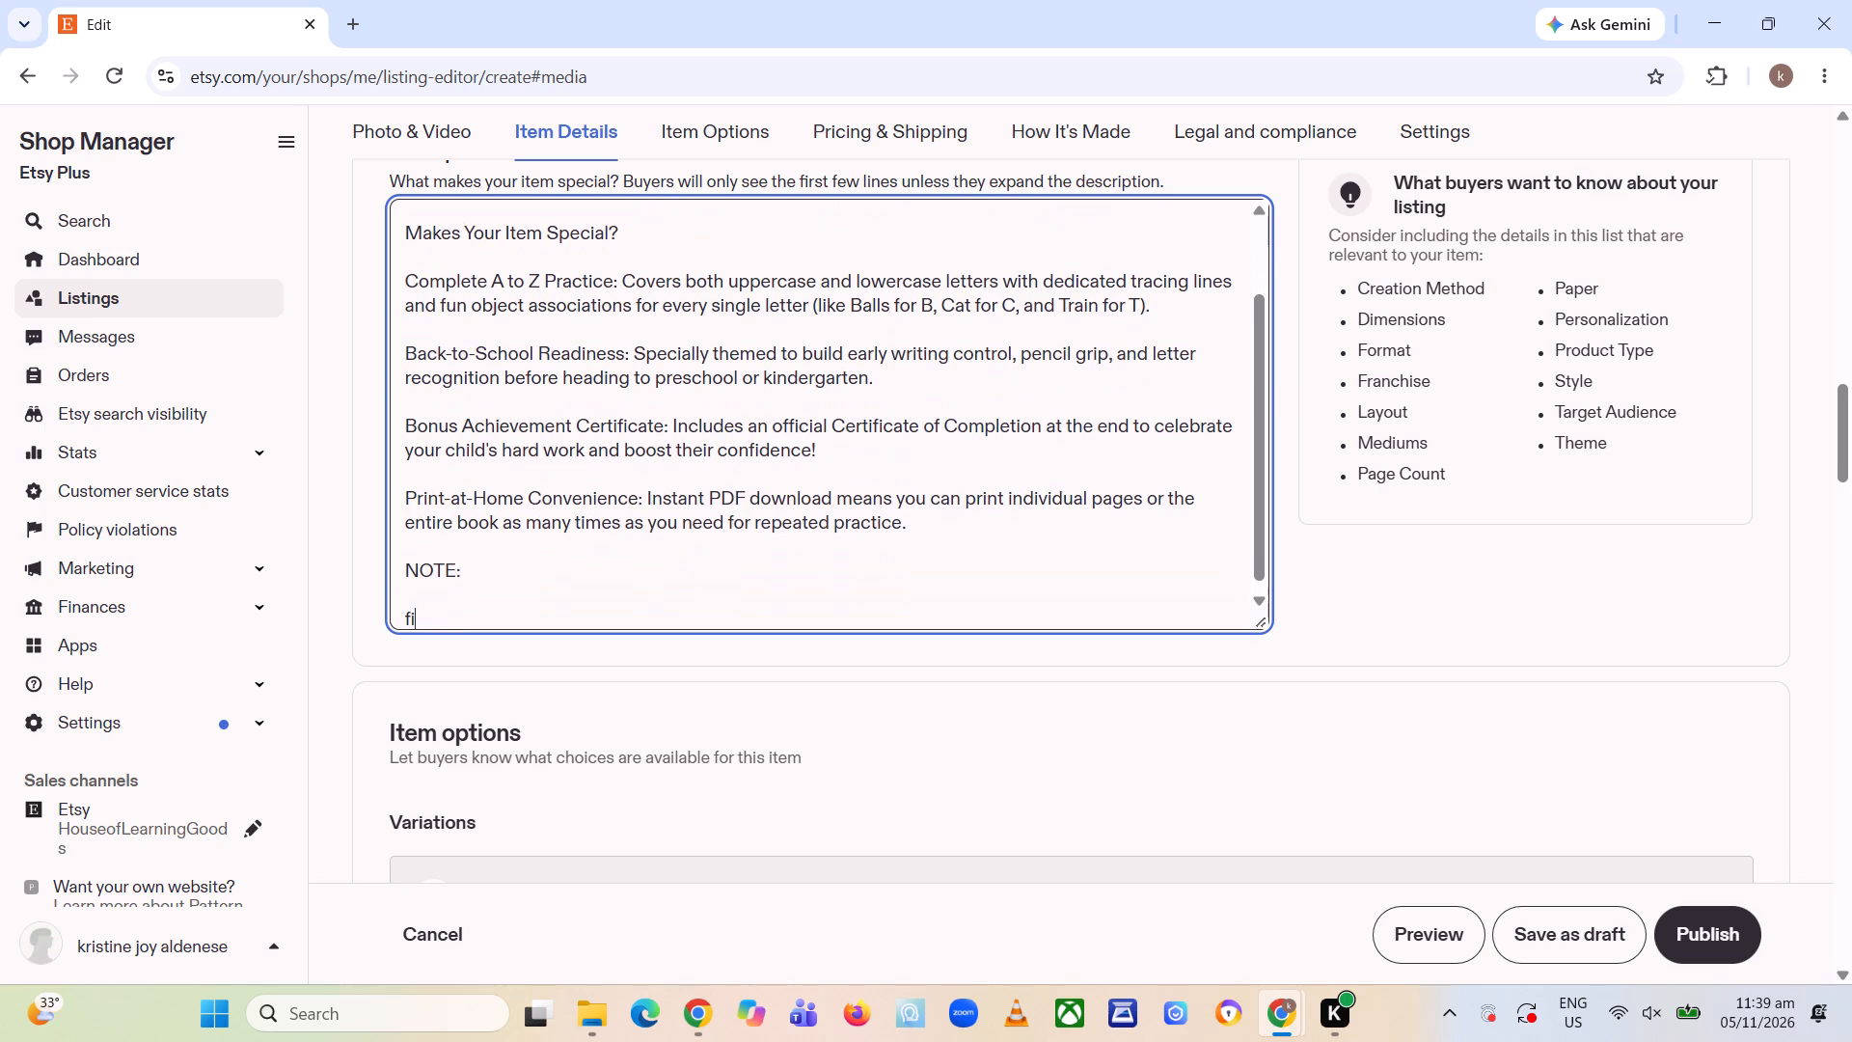
key(BackSpace)
key(BackSpace)
key(BackSpace)
text(File was too large)
text(,)
key(space)
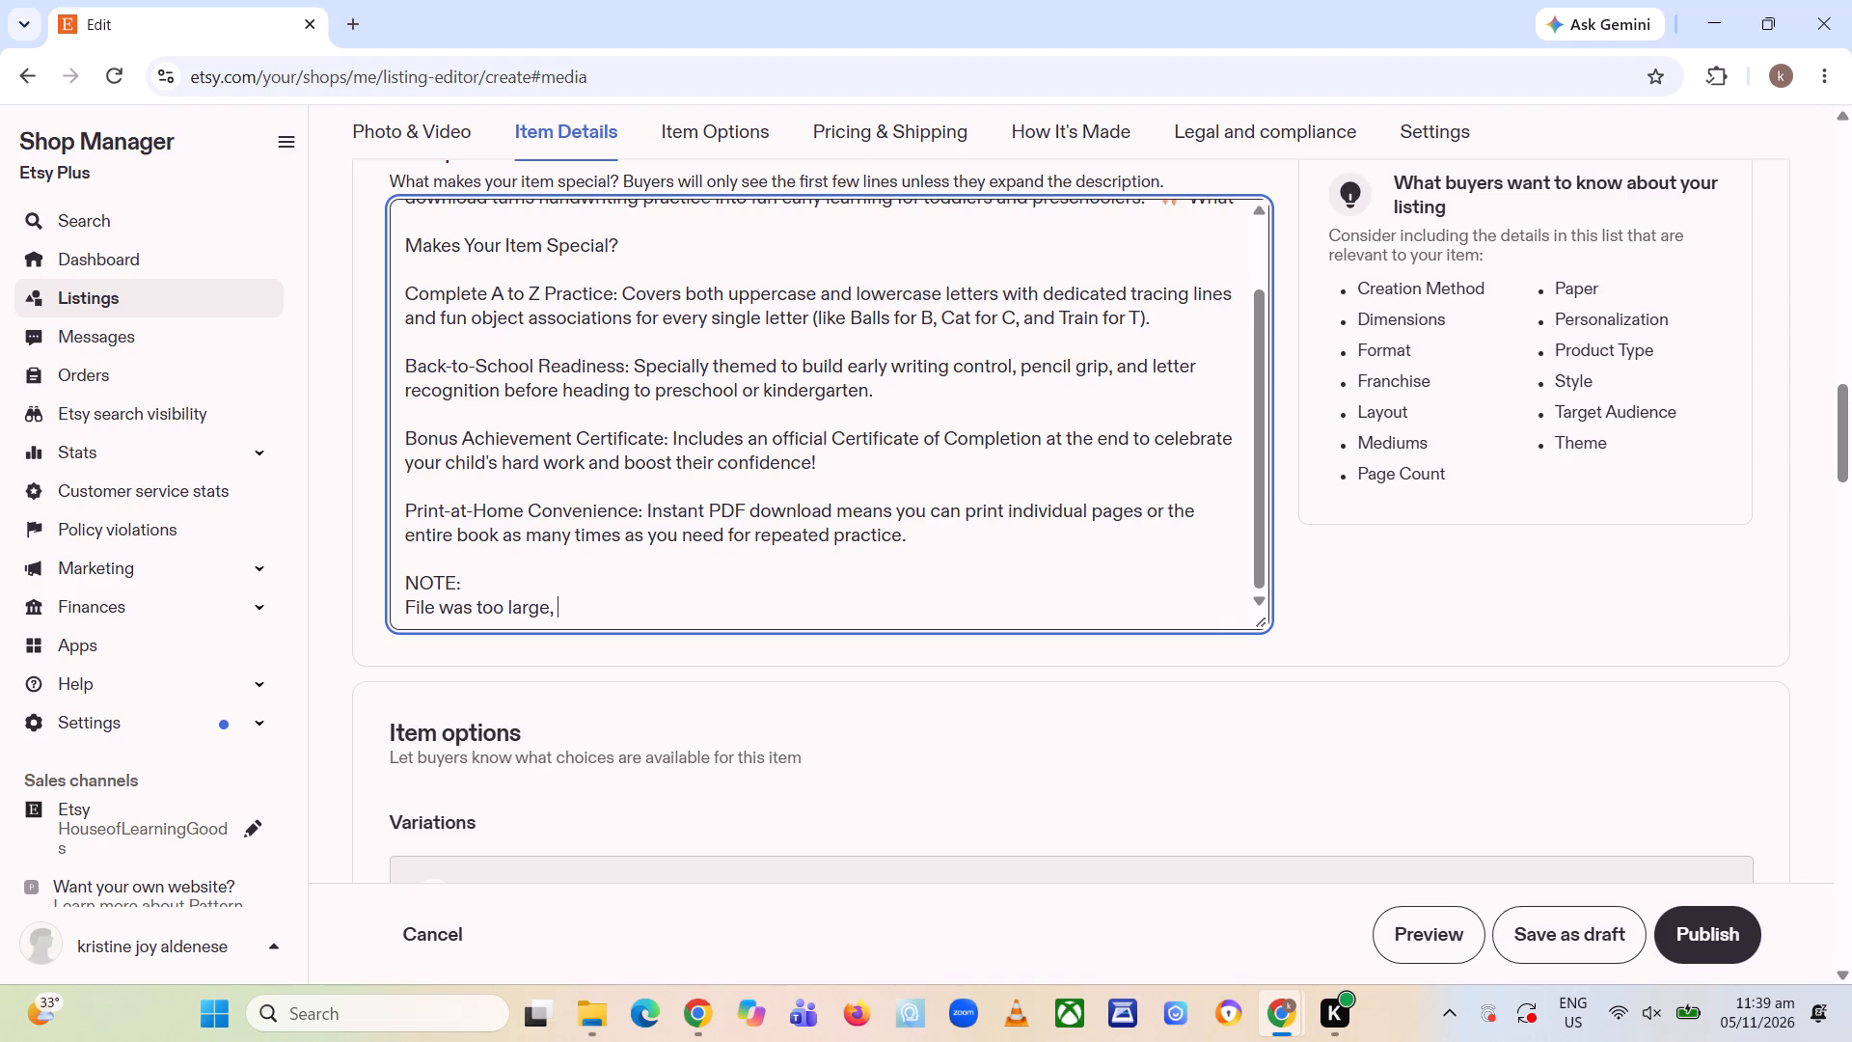
text(you can)
key(space)
text(click this link)
key(space)
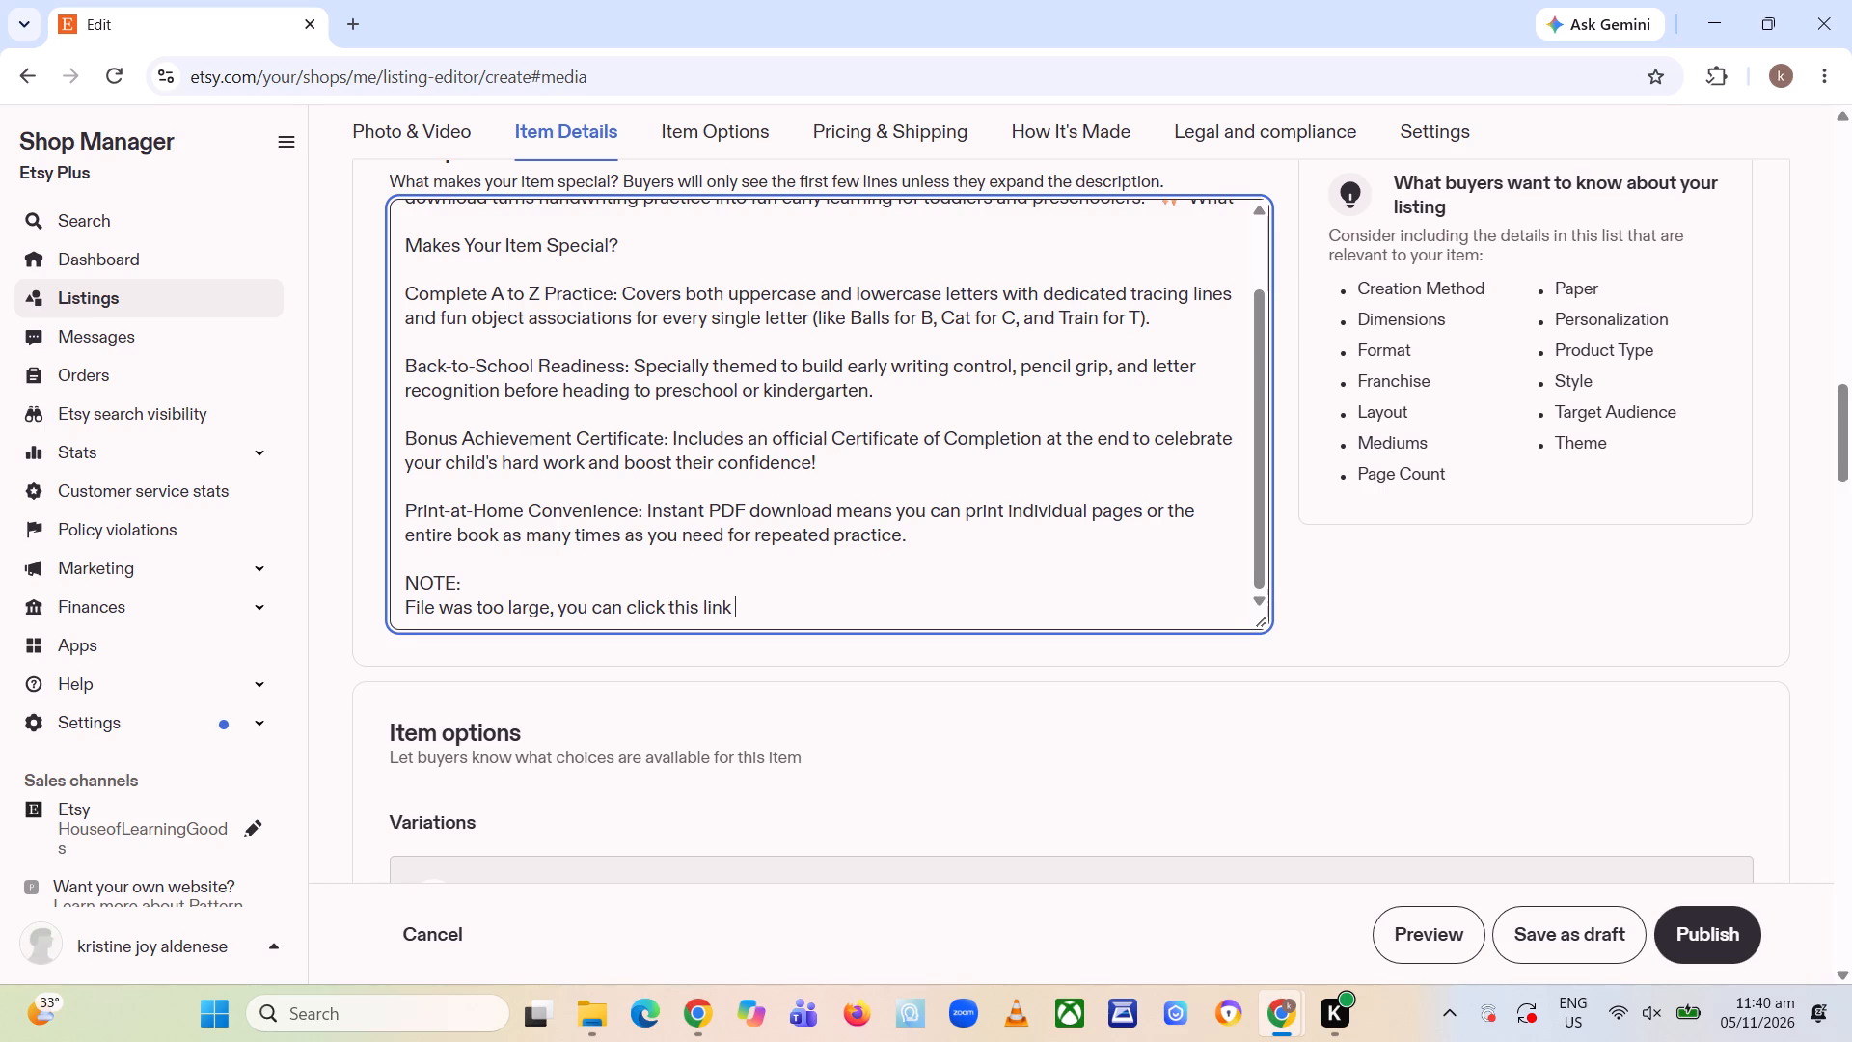
text(to request for an access)
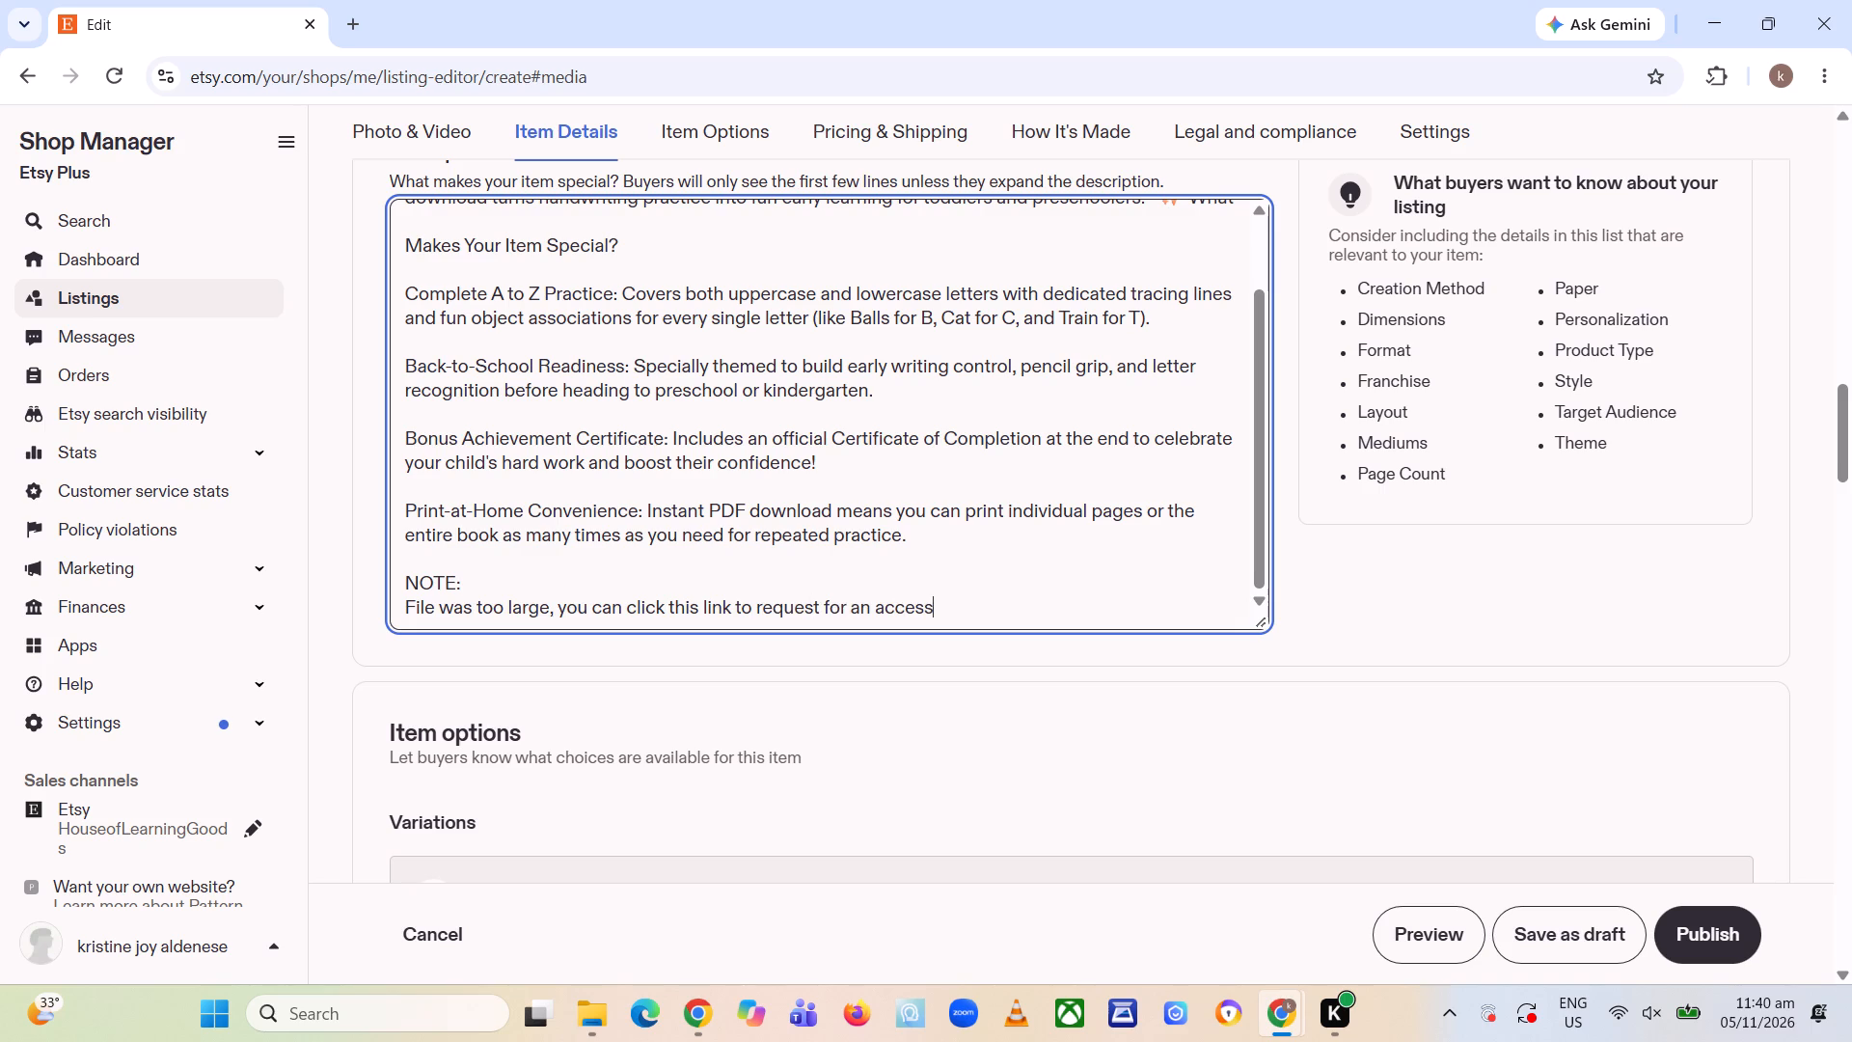
text(:)
key(space)
Copy the Google Drive link of the My Little Tracers Big Discoveries PDF and paste it after the note in the Etsy description.
key(alt+Tab)
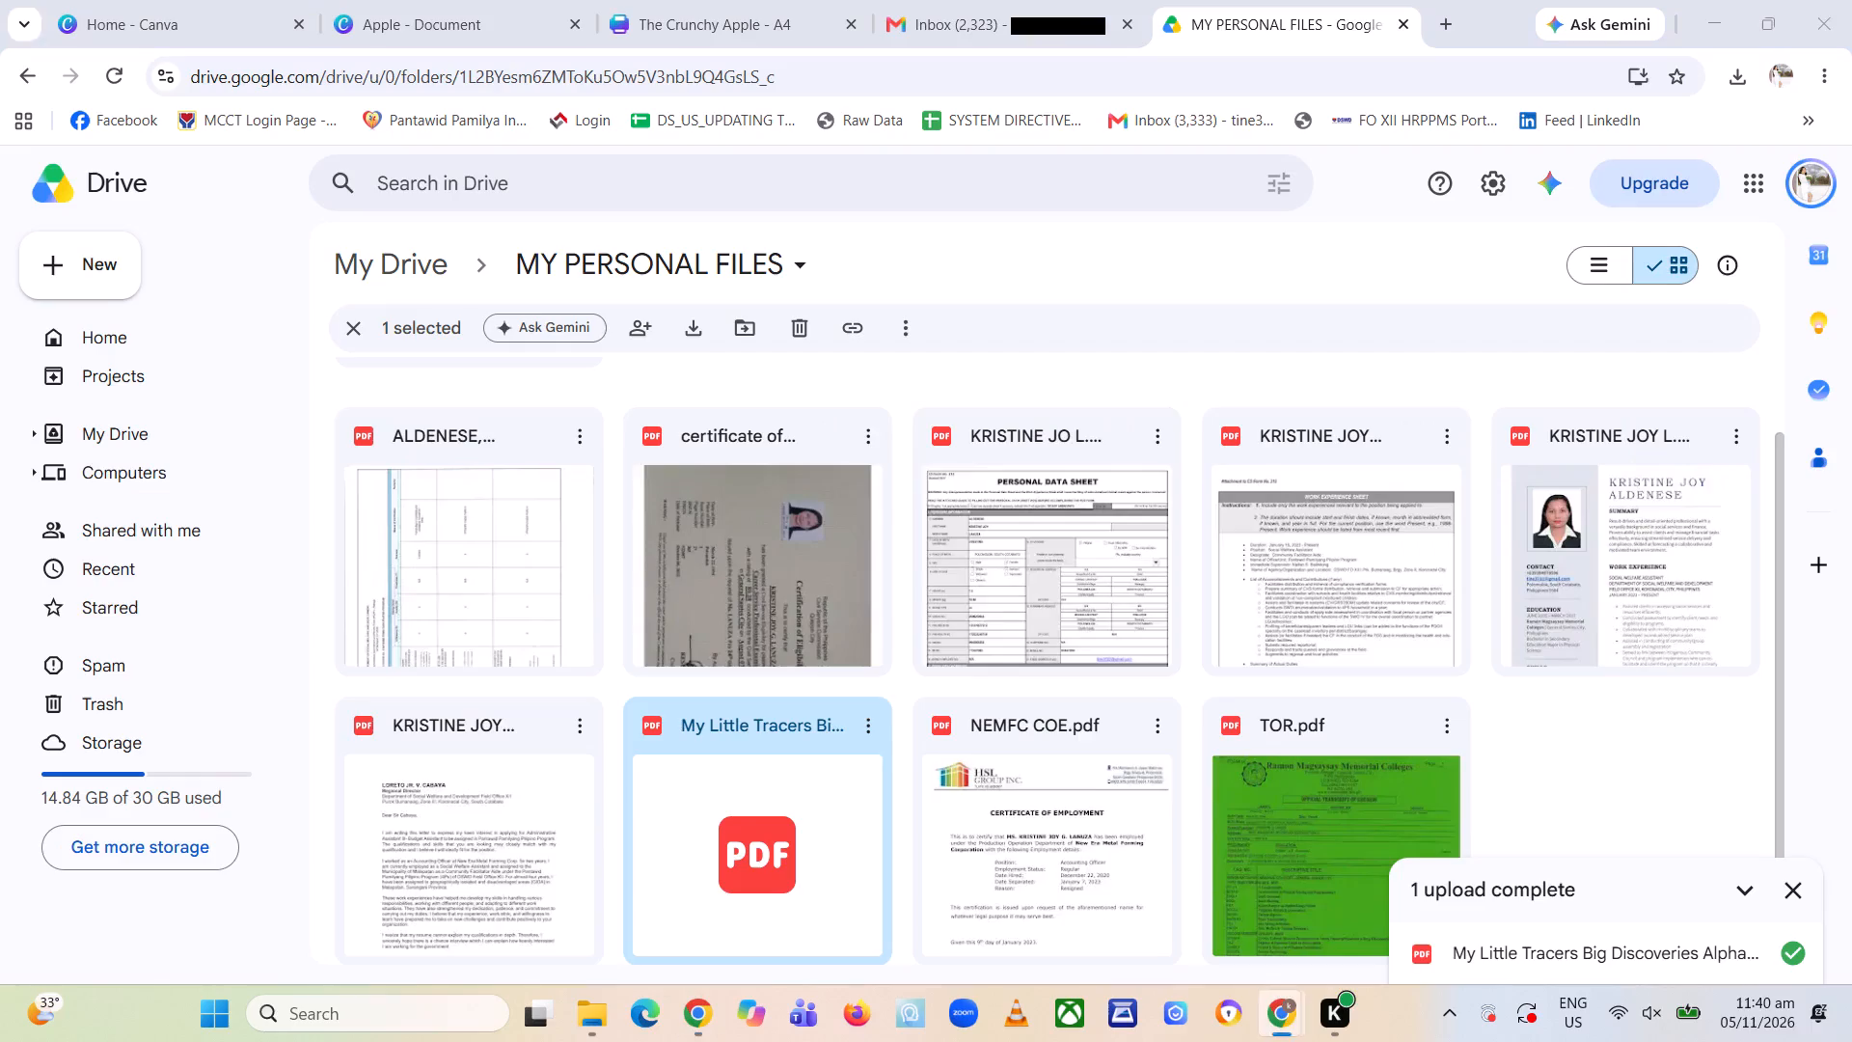
click(865, 724)
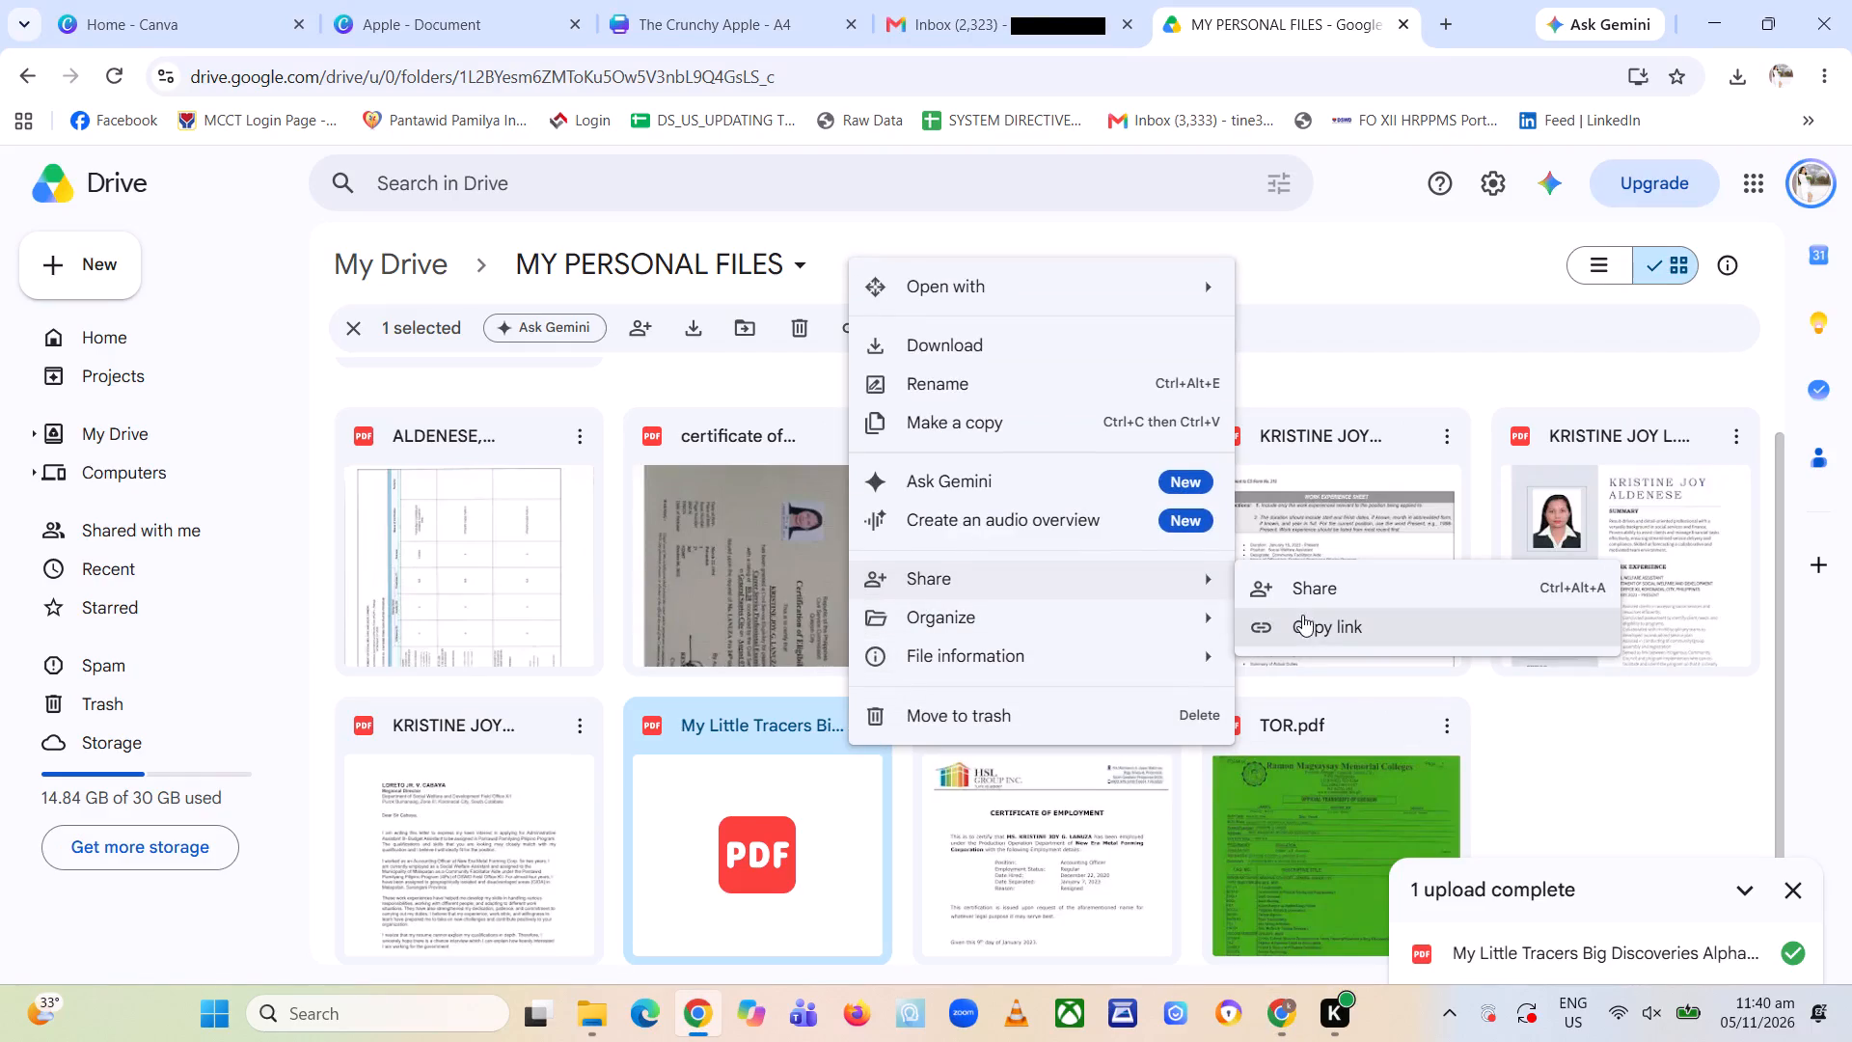
click(1302, 619)
key(alt+Tab)
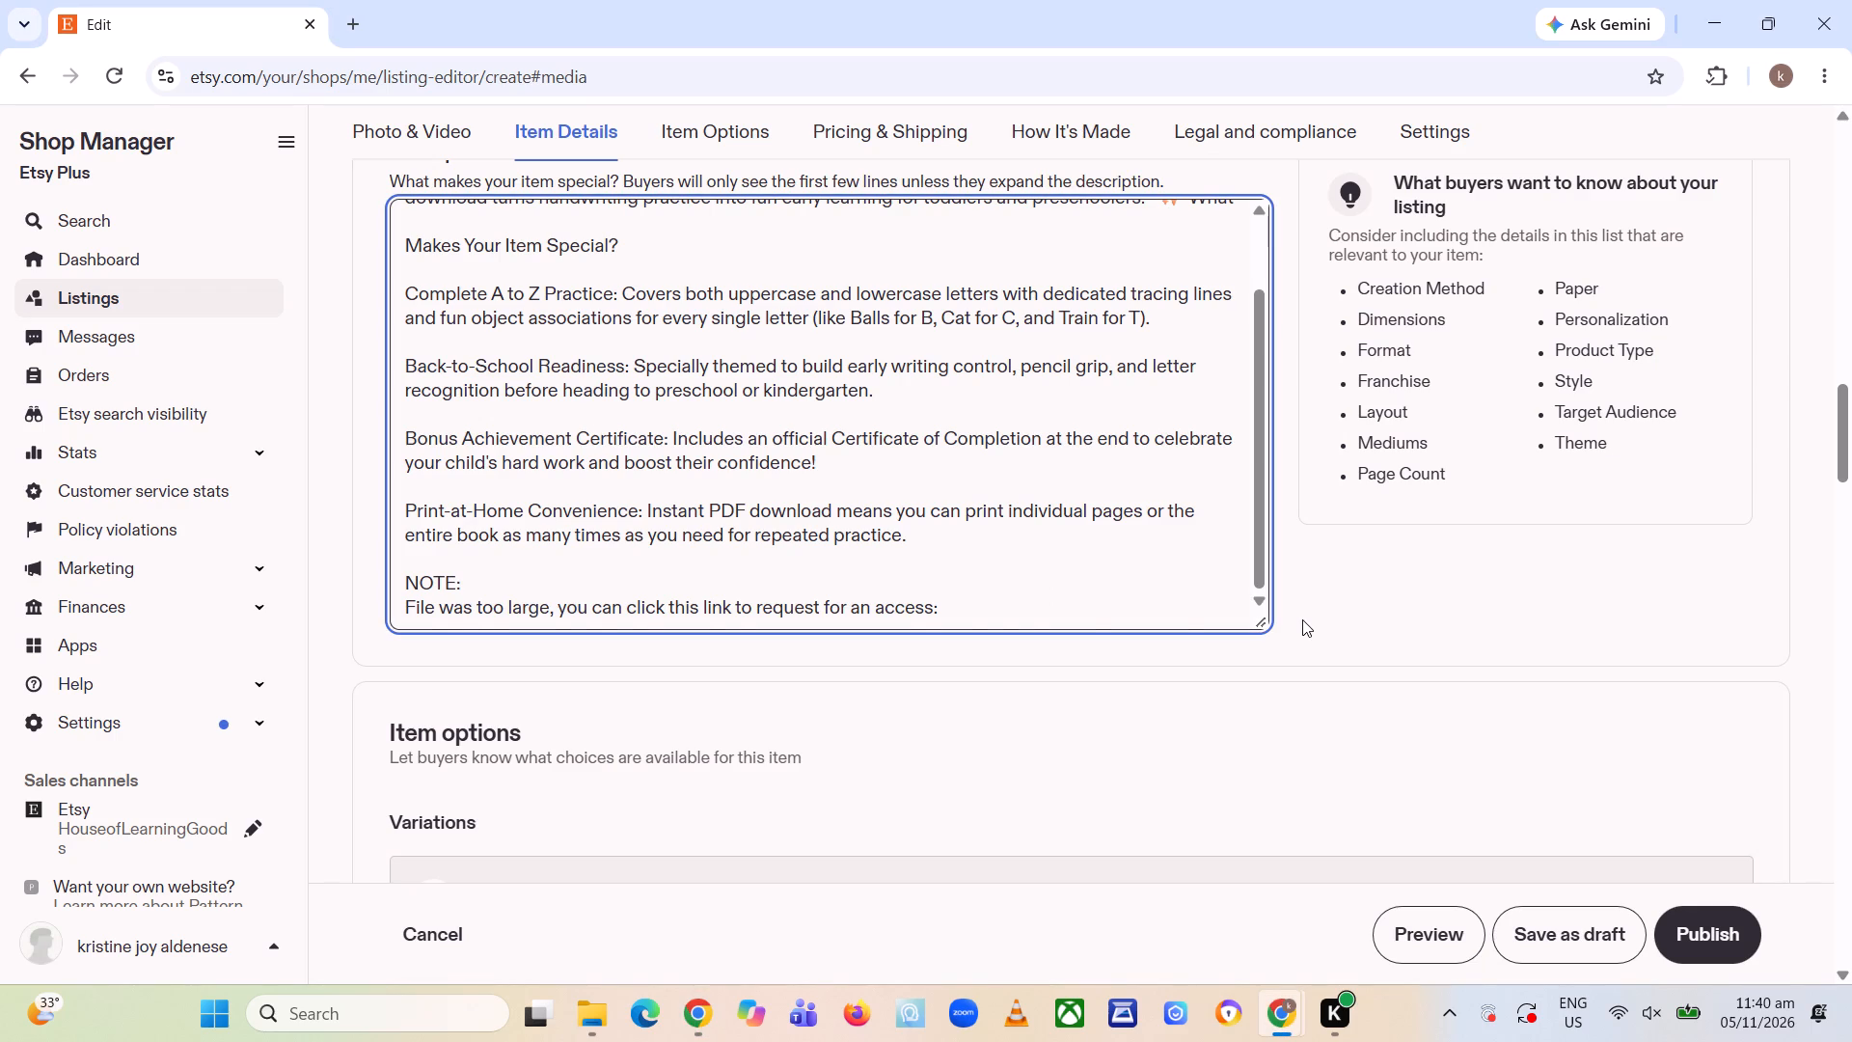
key(ctrl+v)
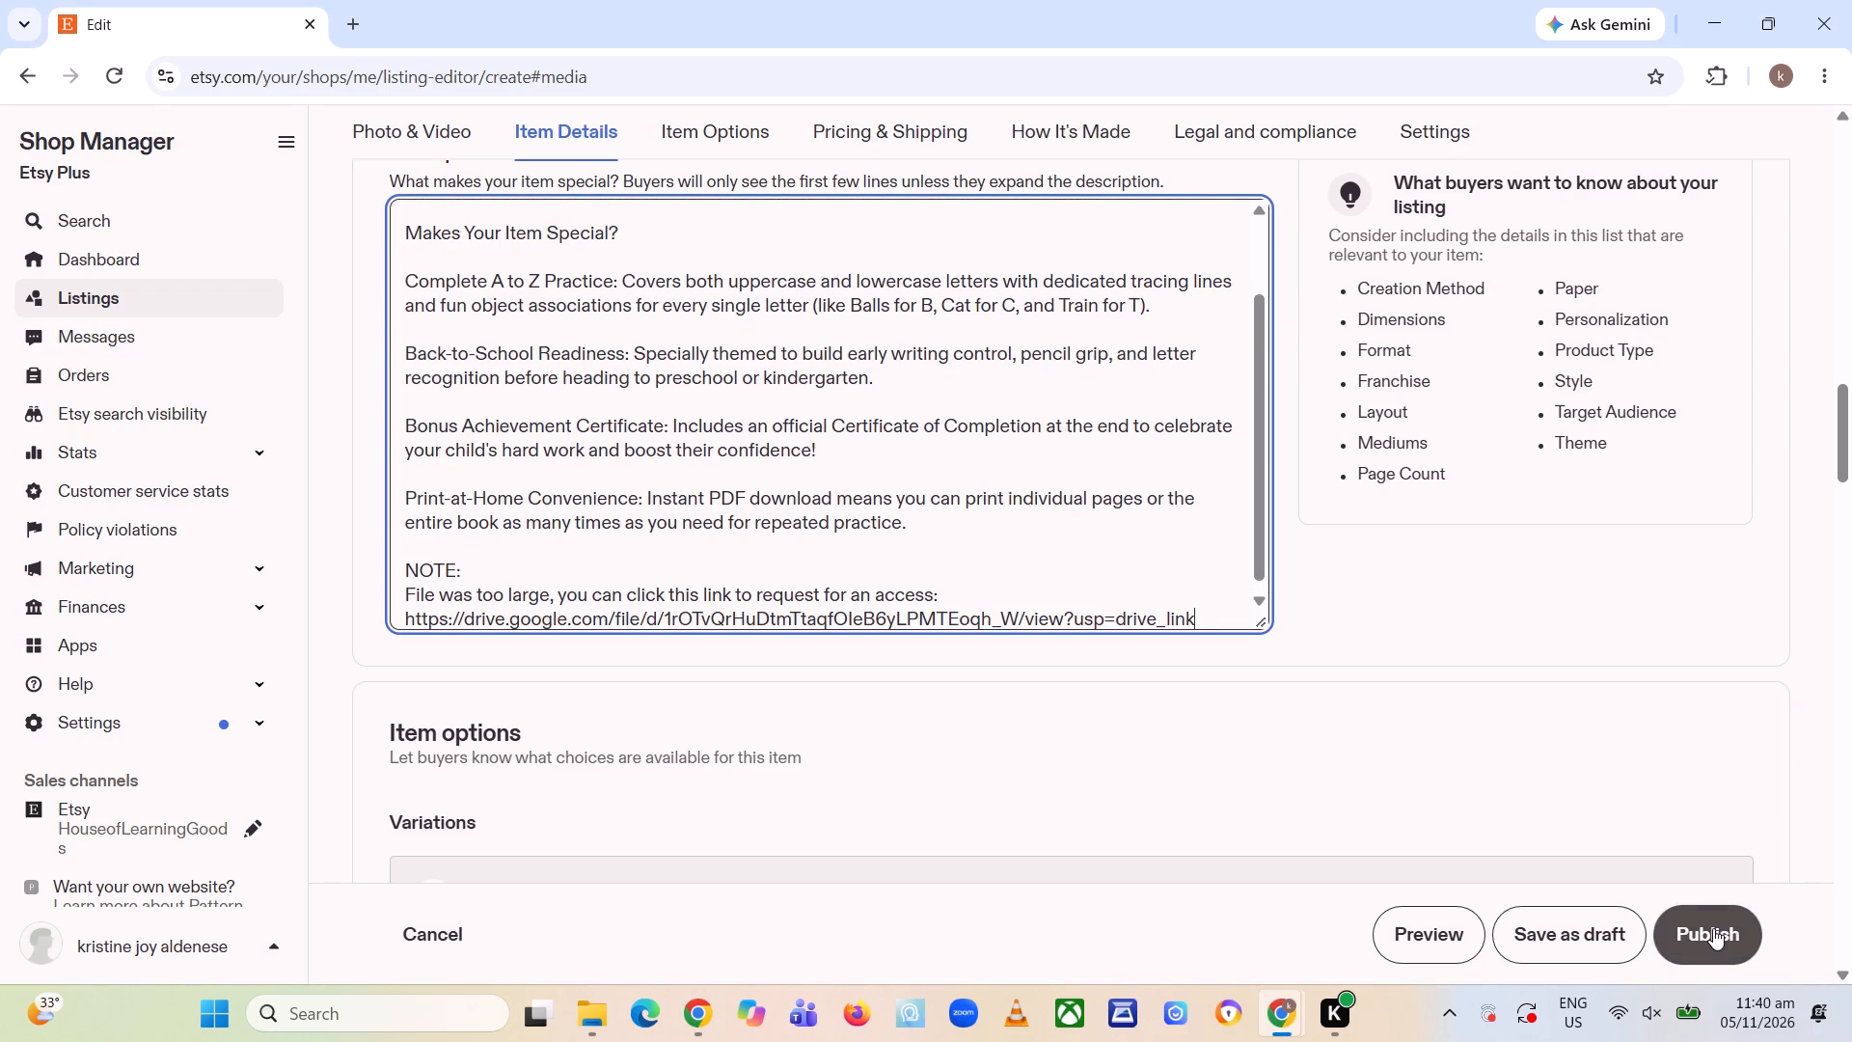
Publish the My Little Tracers, Big Discoveries listing, accepting the USD 0.20 listing fee.
click(1713, 928)
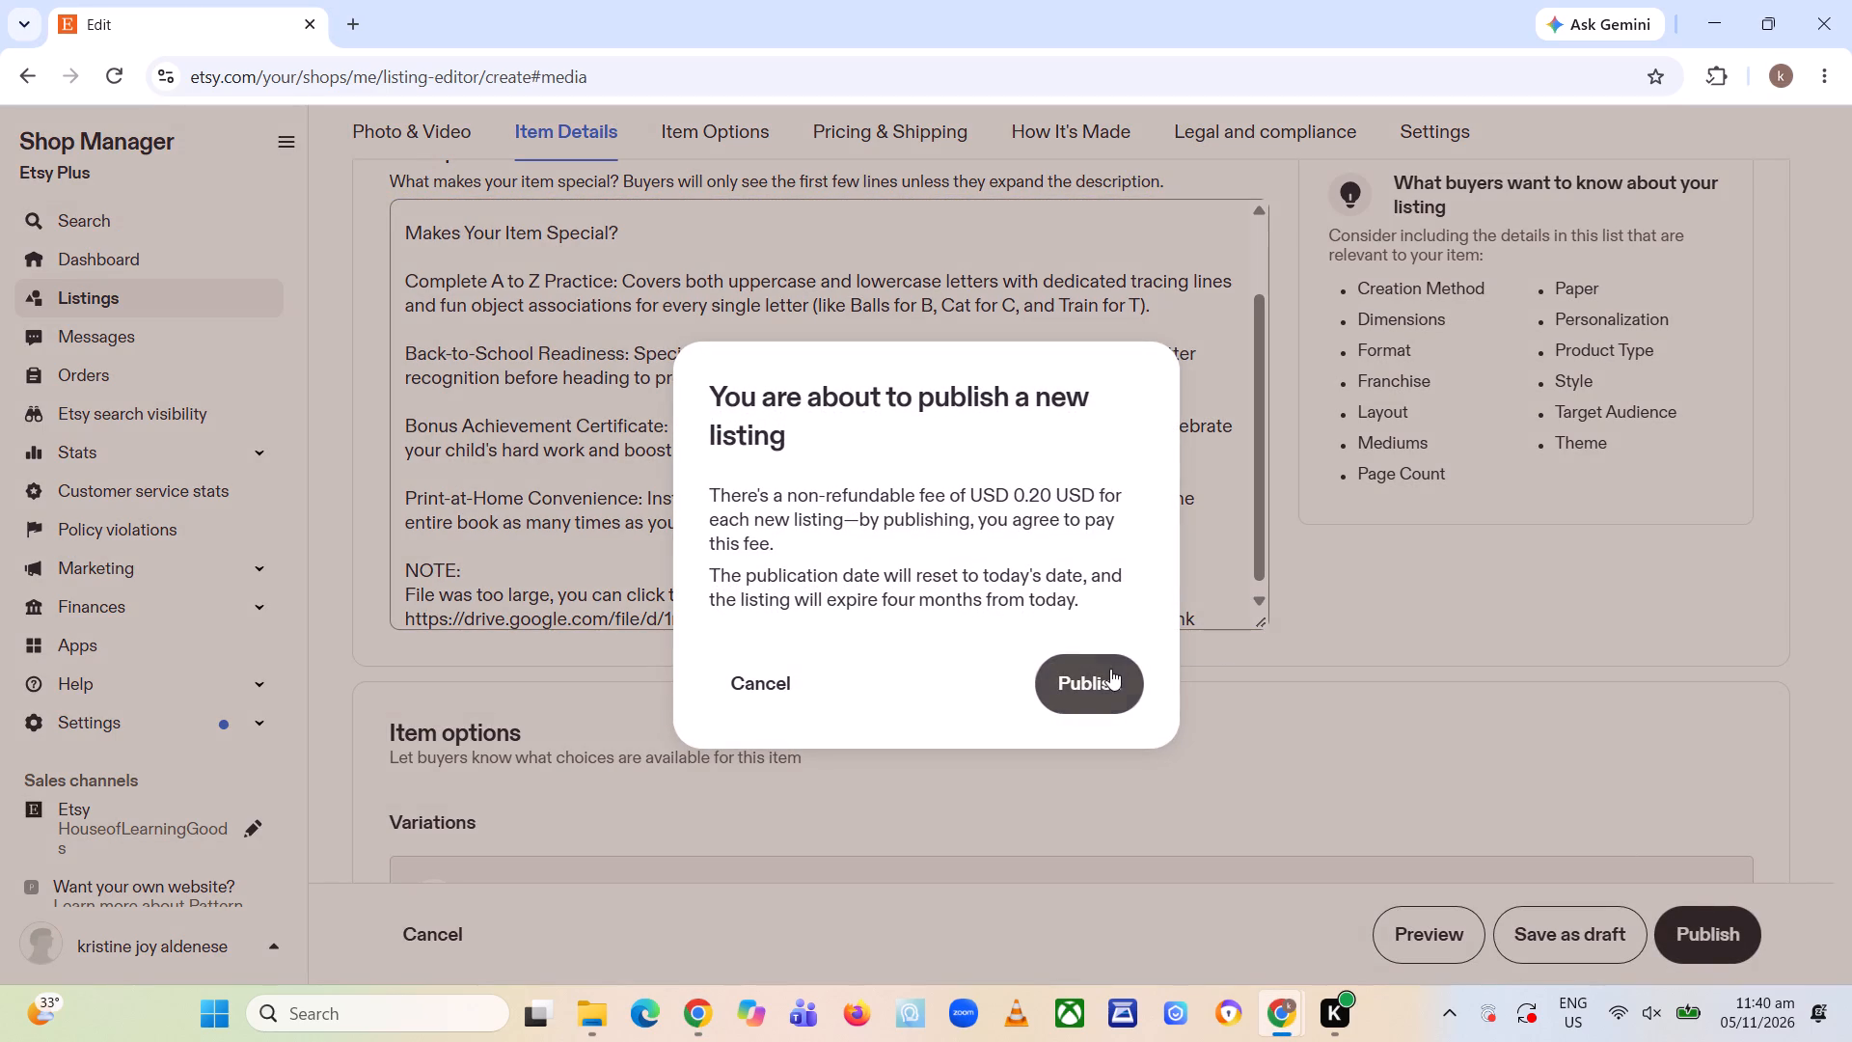
click(1110, 670)
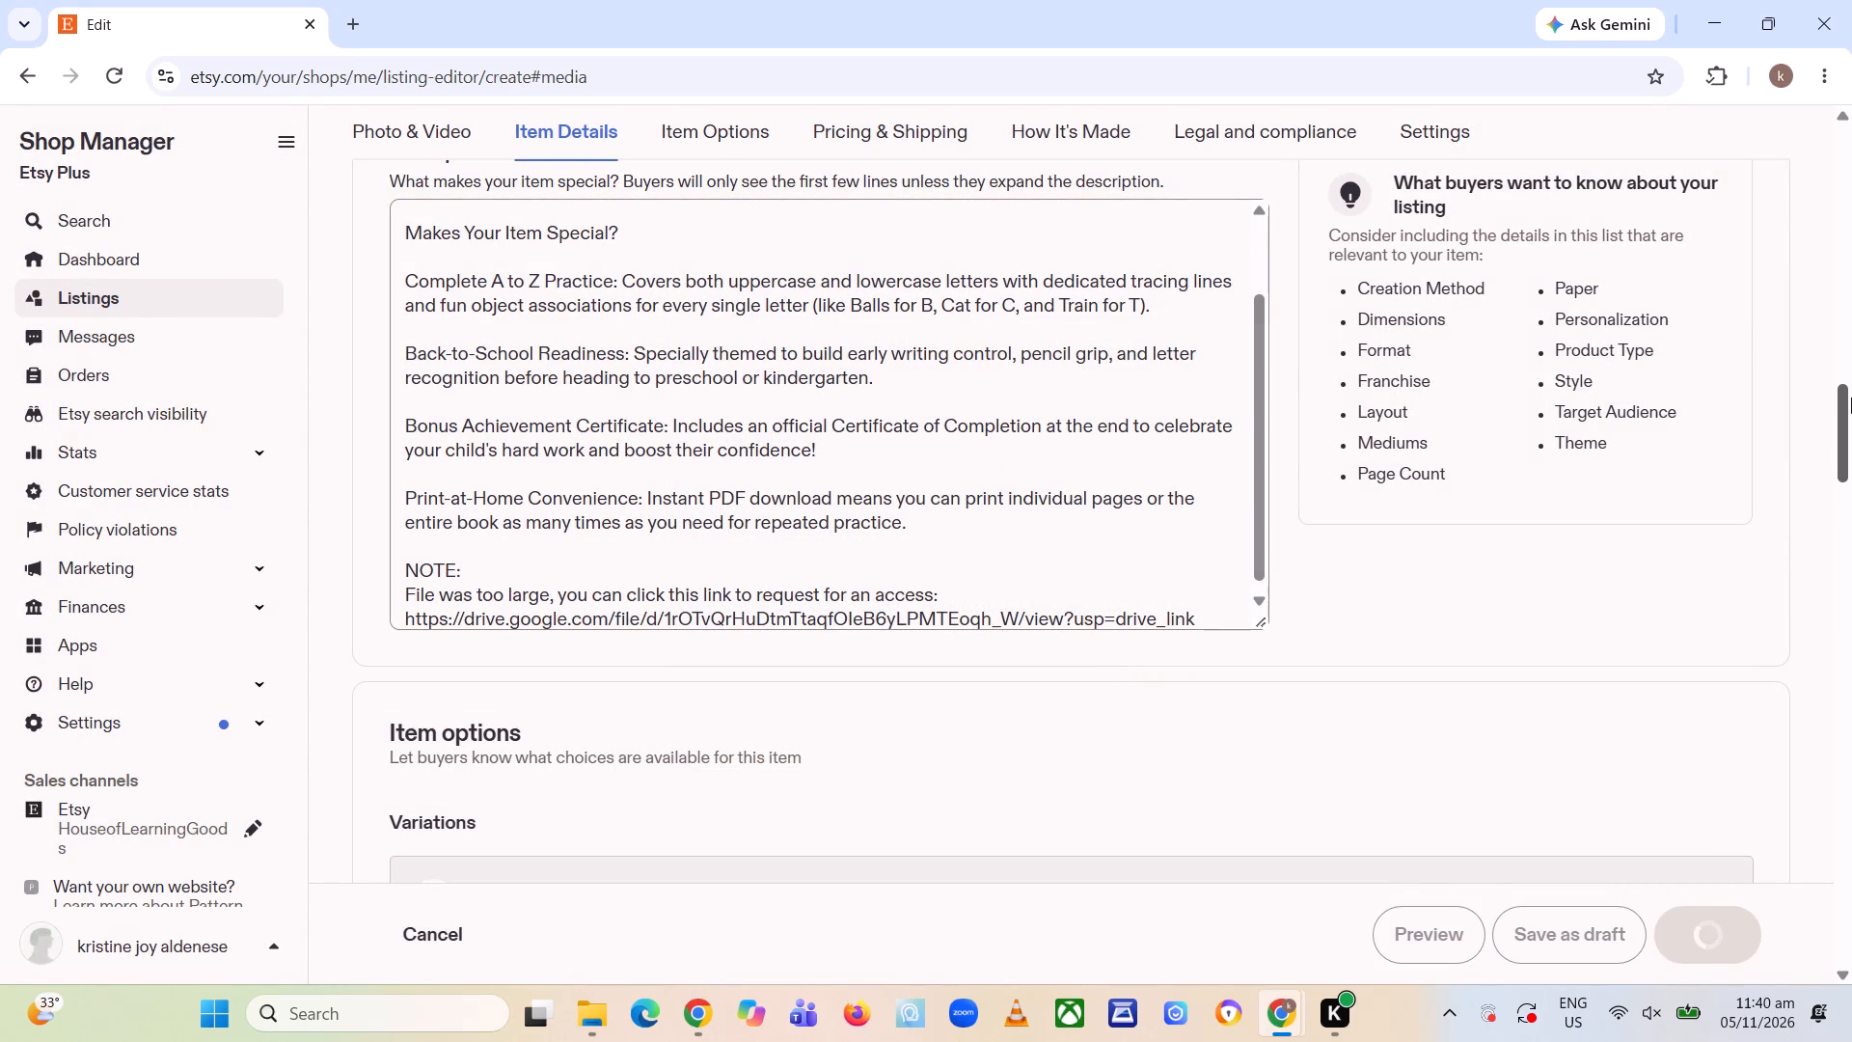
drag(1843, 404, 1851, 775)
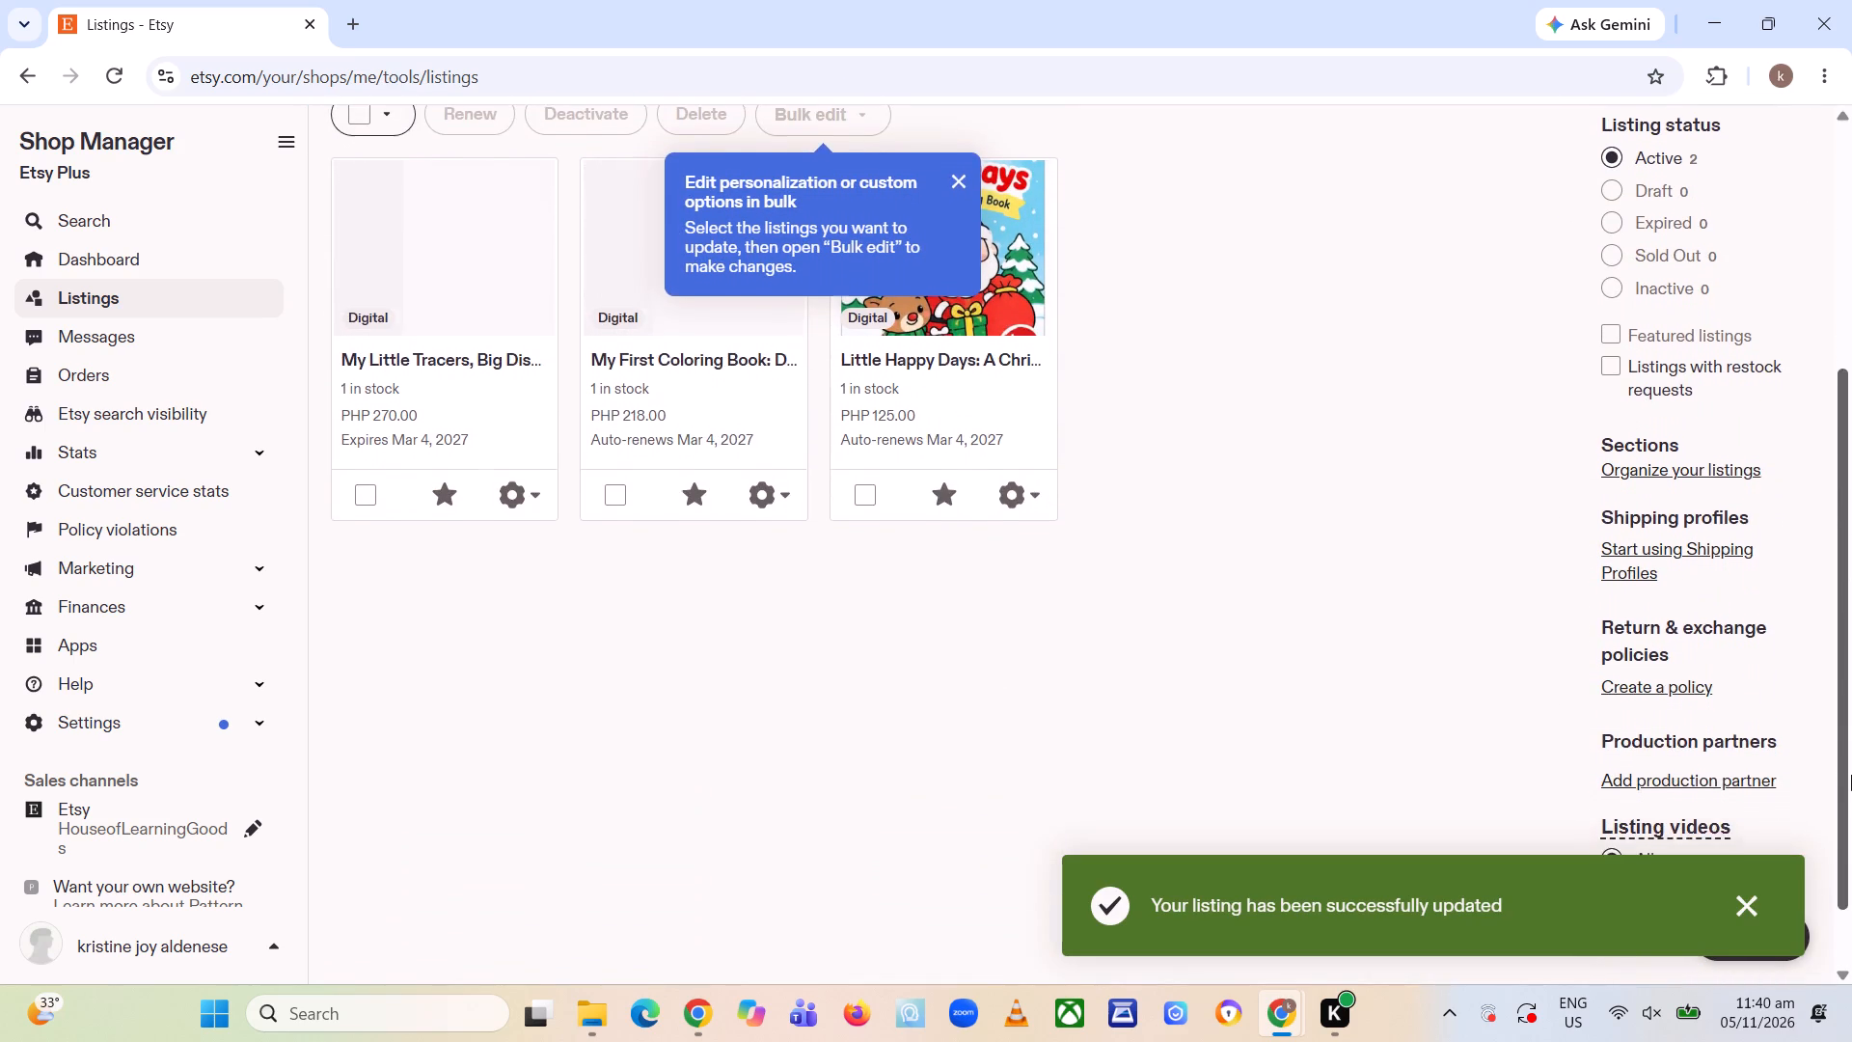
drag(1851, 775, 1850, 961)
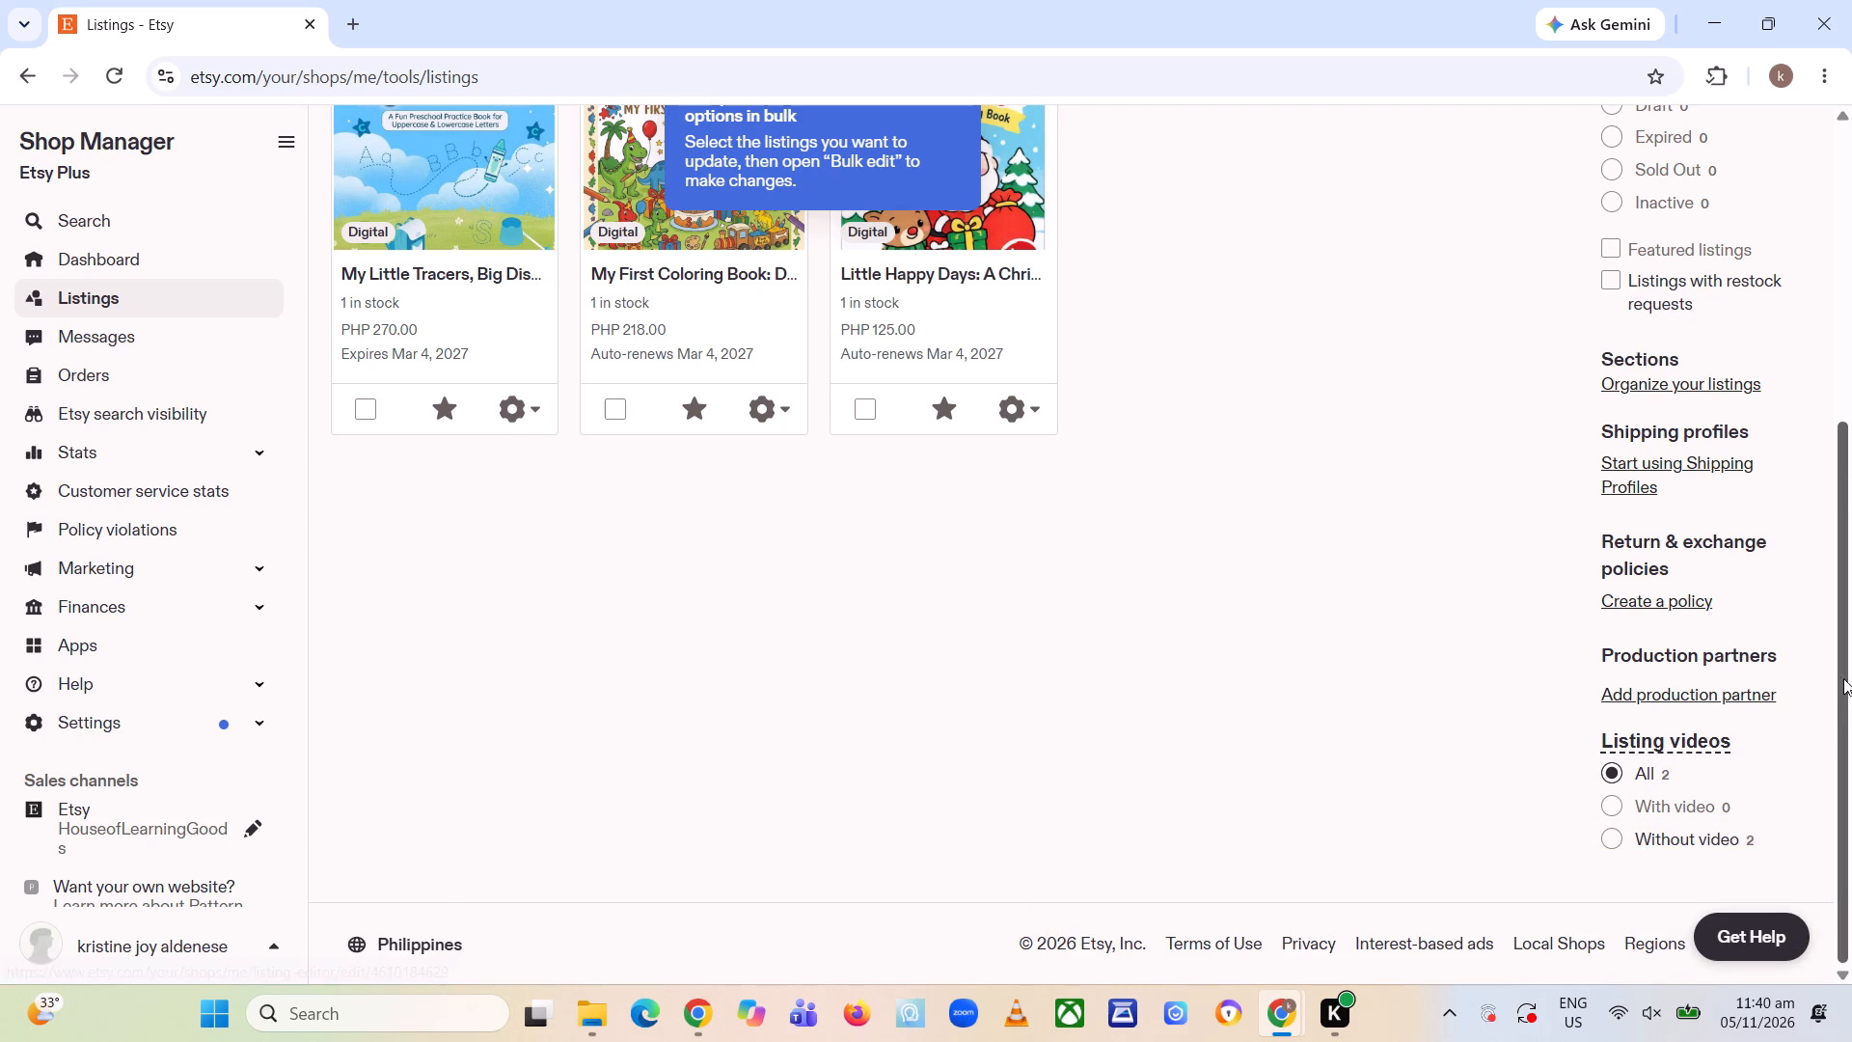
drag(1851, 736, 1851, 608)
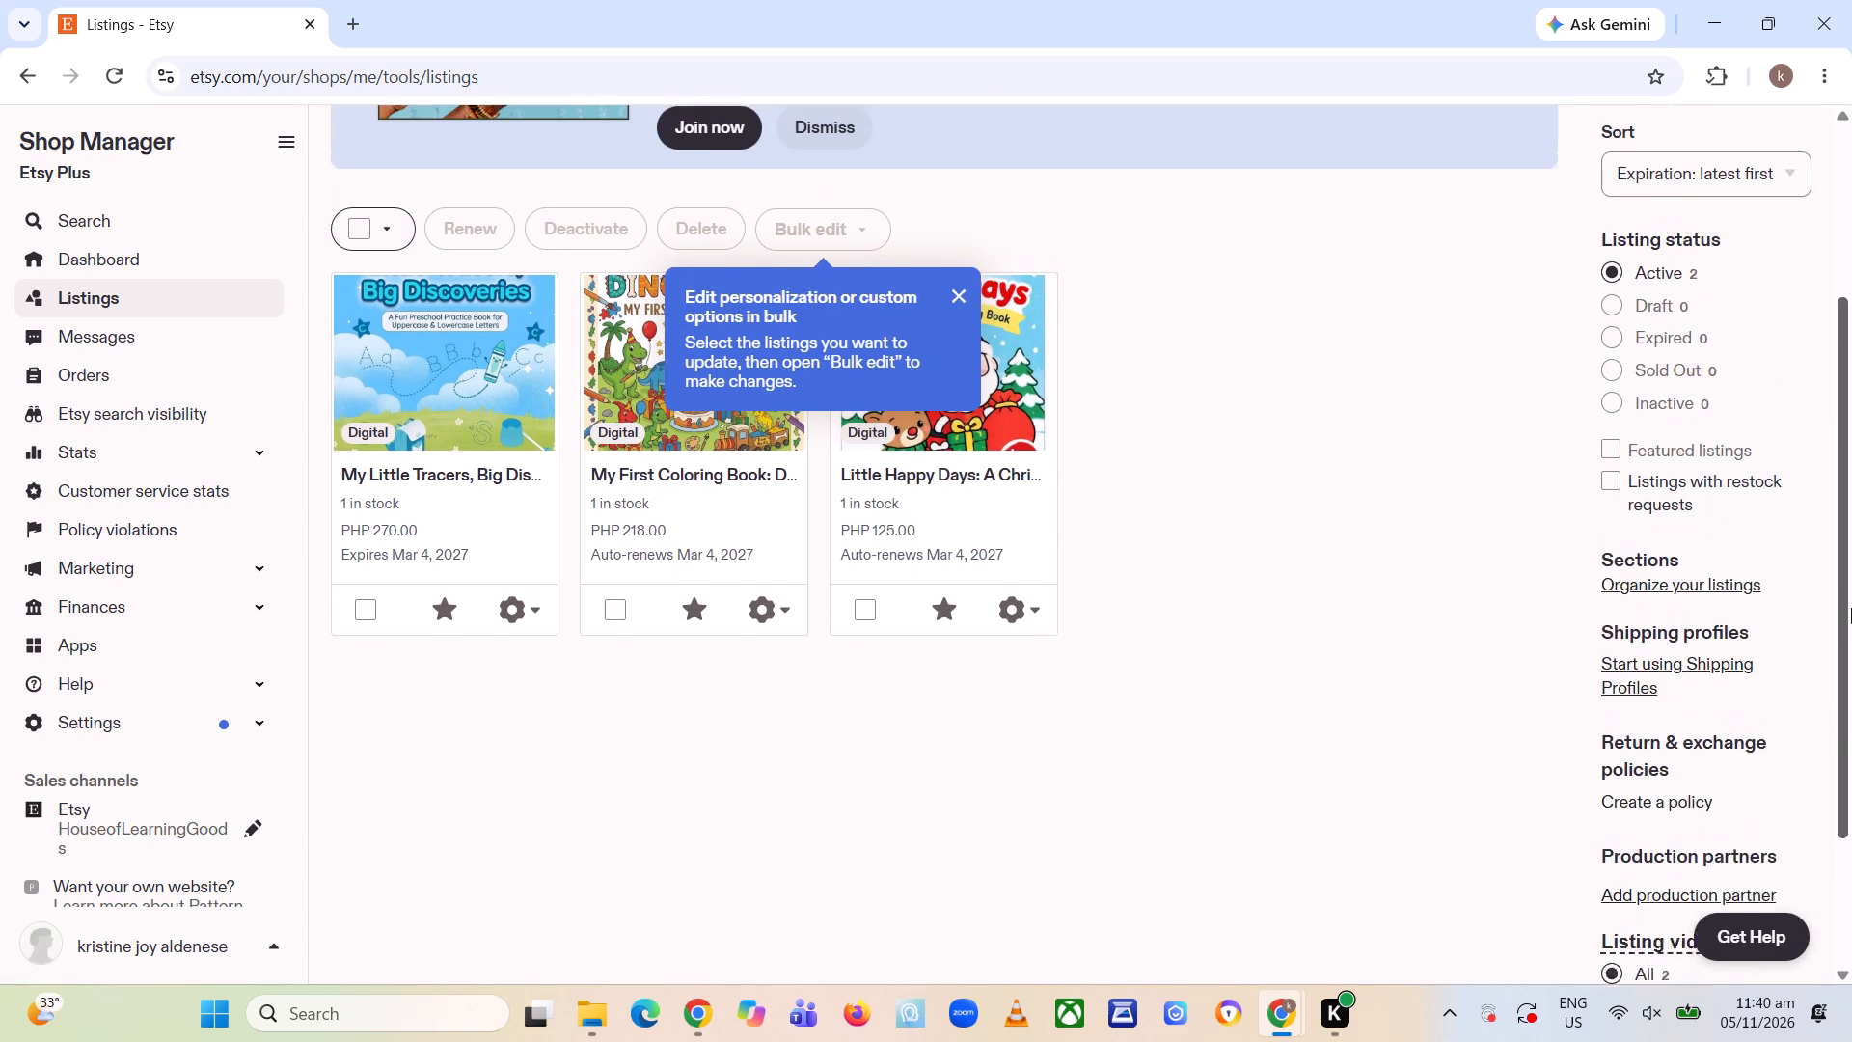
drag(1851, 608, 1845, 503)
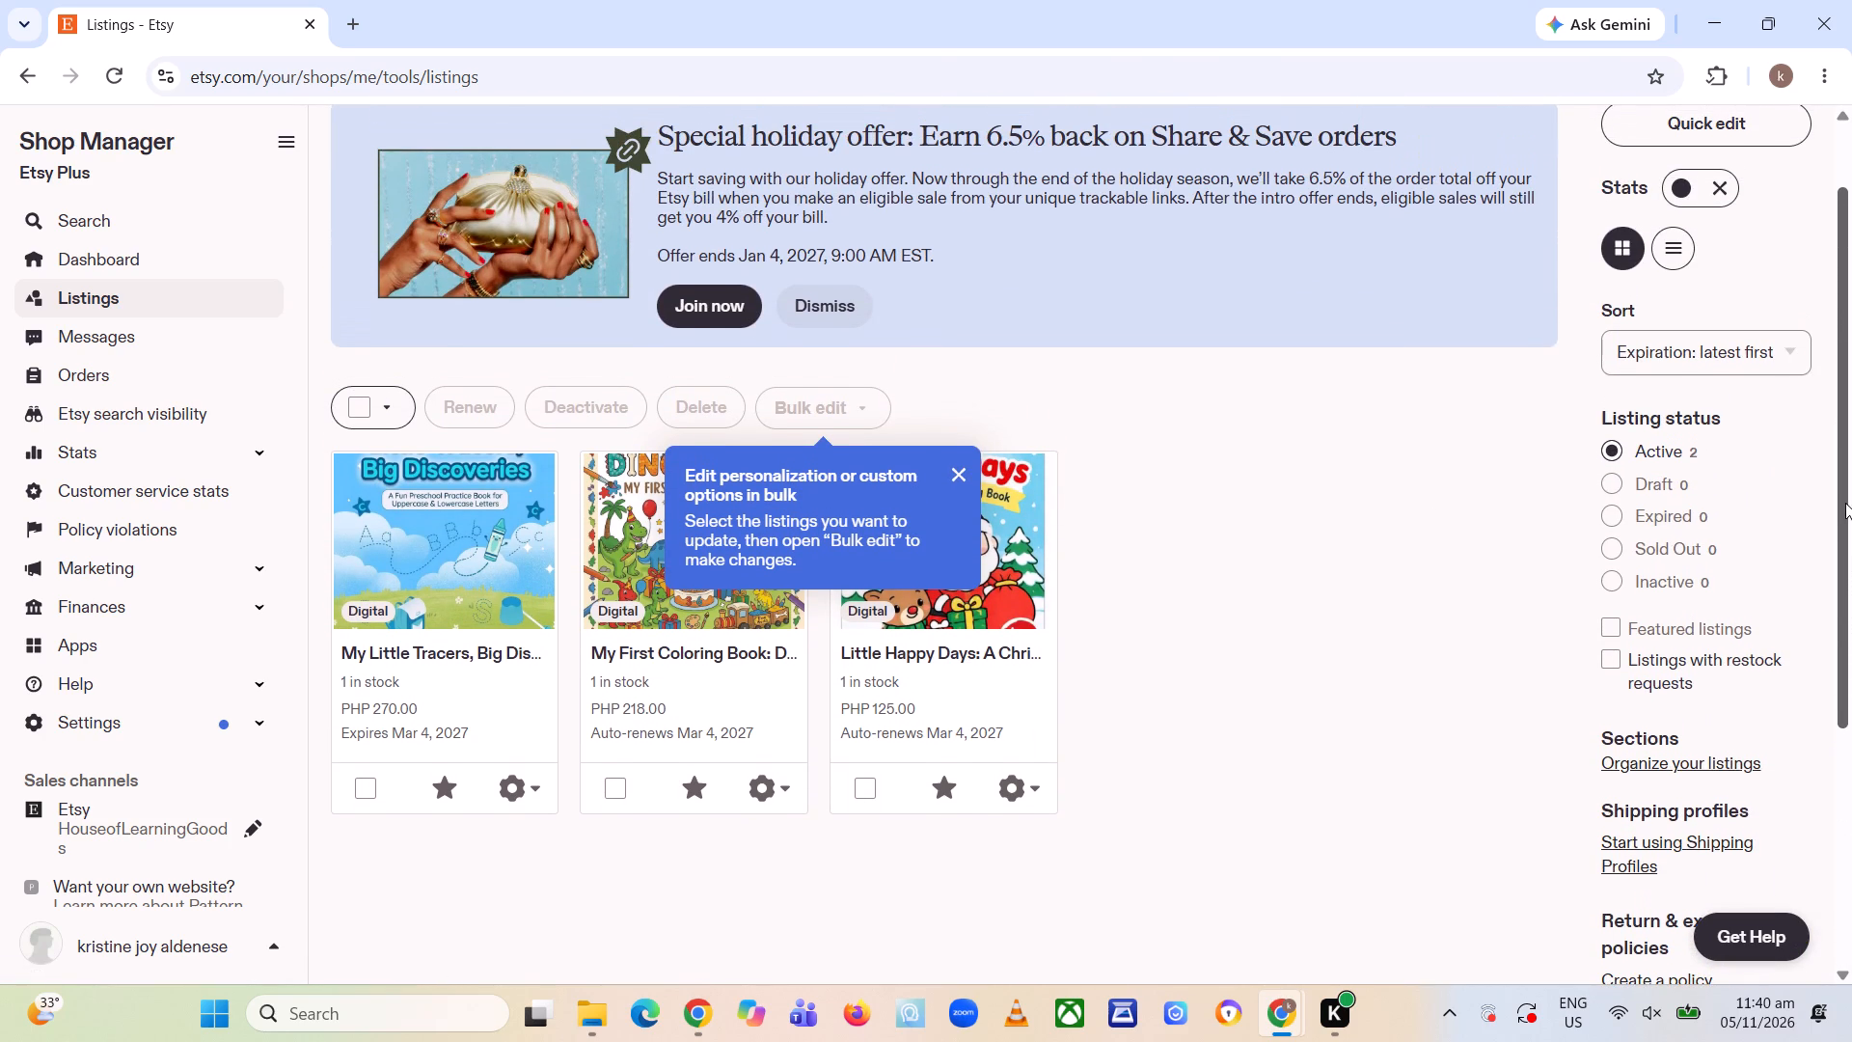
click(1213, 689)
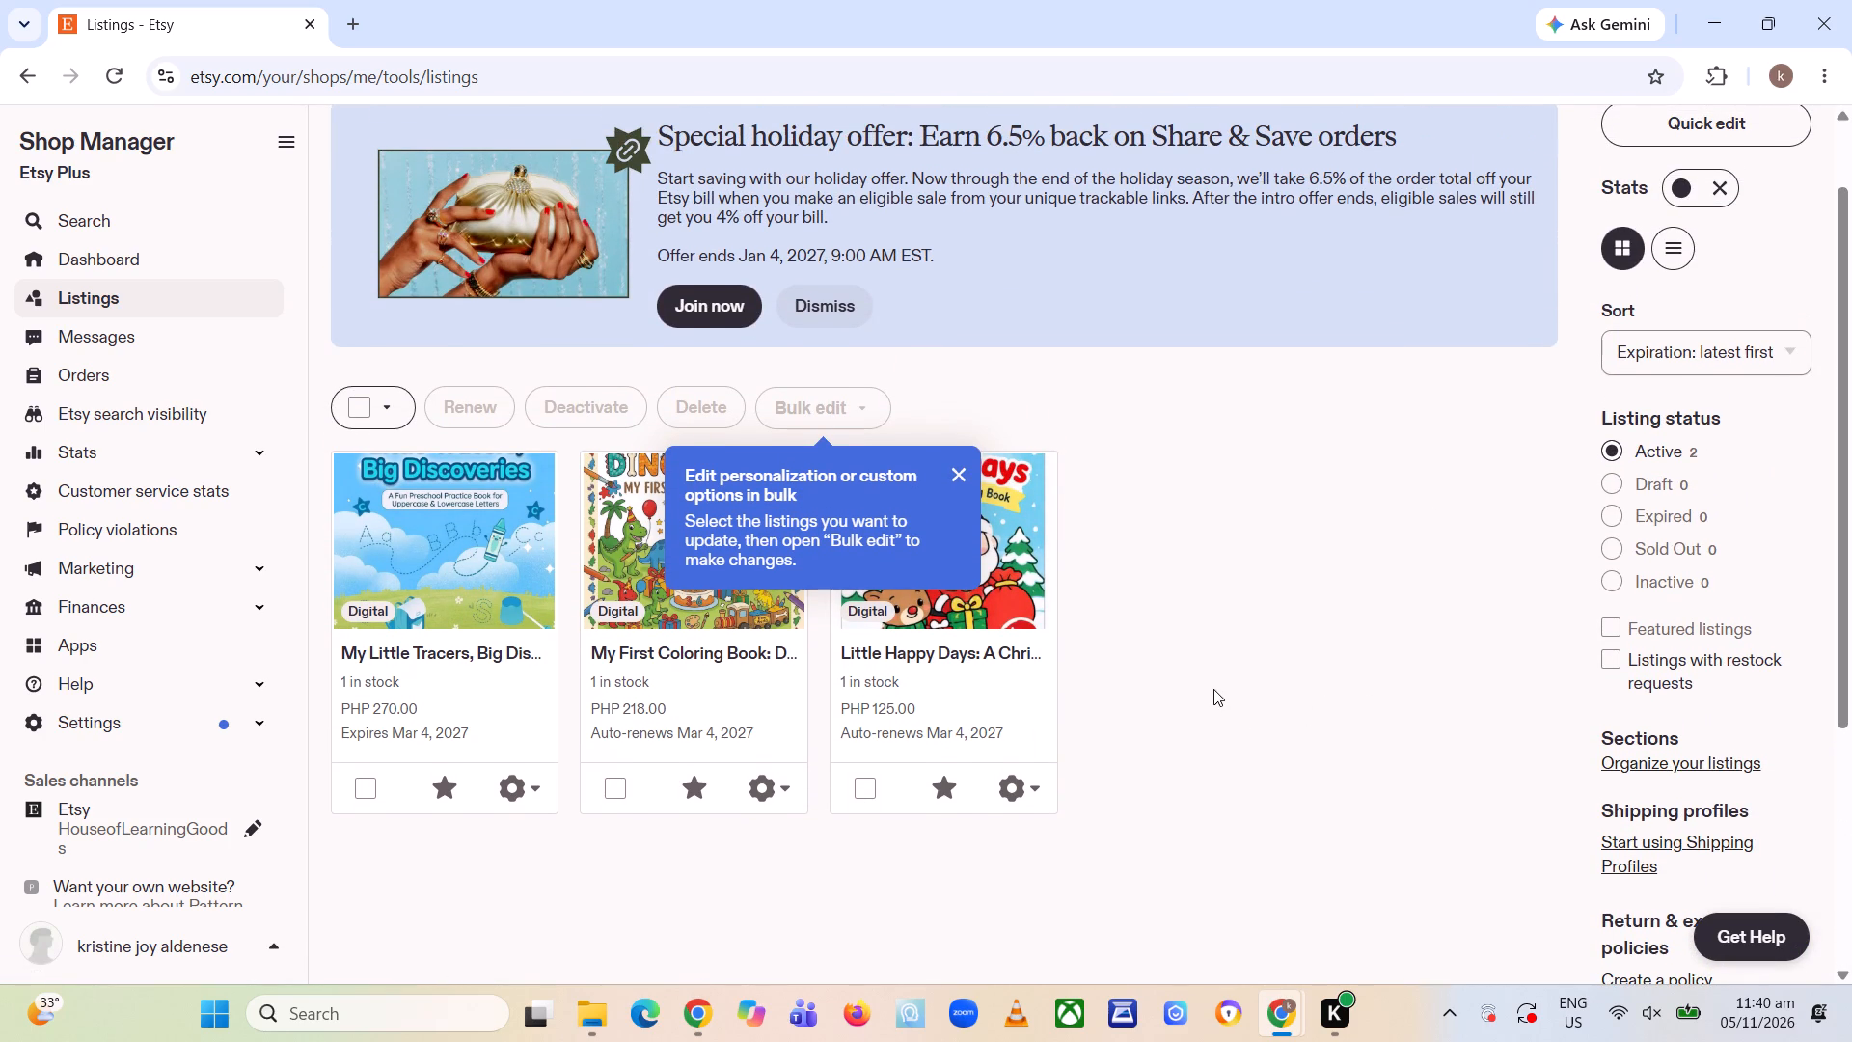